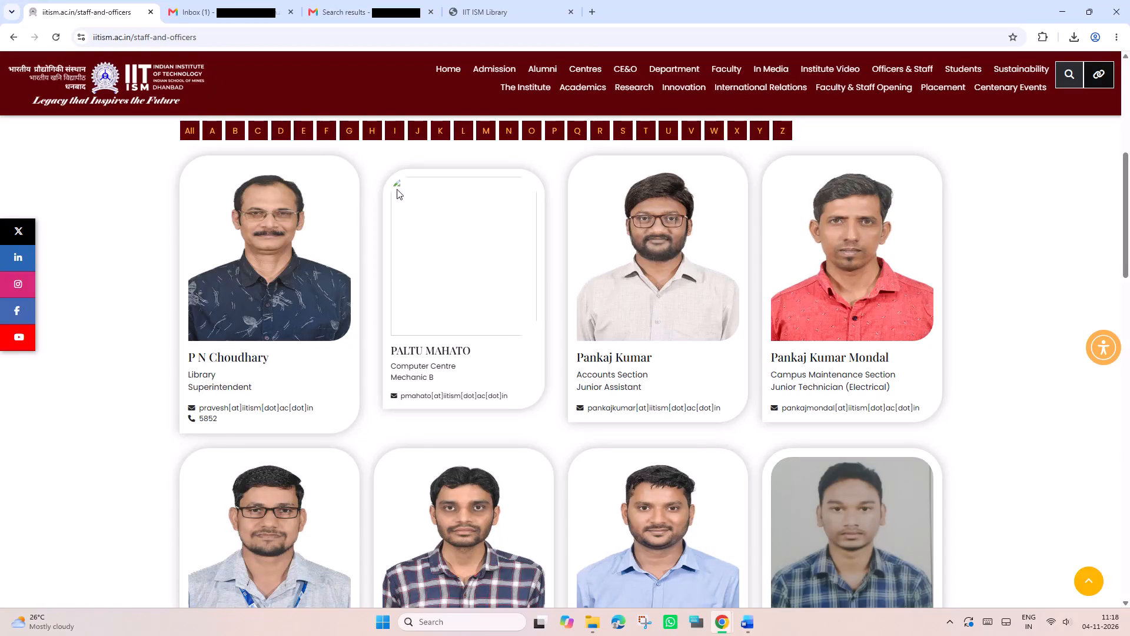
# Switch to the CMIE Prowess notesheet in Word and change the email date under the vendor's address to 02/11/2026.
pyautogui.click(747, 618)
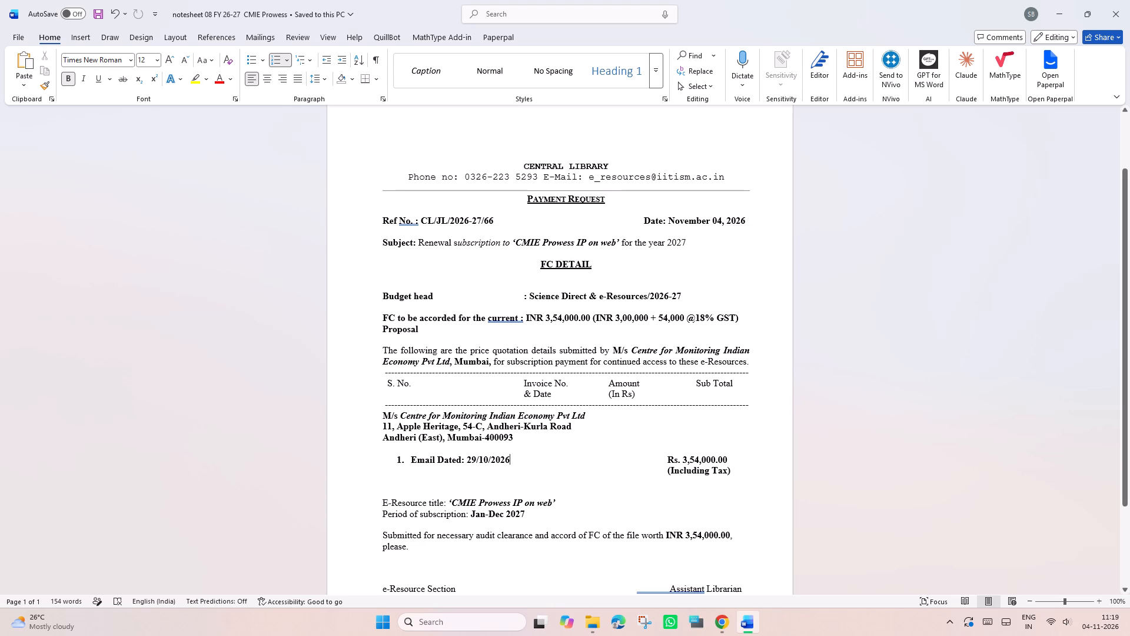
pyautogui.click(474, 456)
pyautogui.press('BackSpace')
pyautogui.press('BackSpace')
pyautogui.write('02')
pyautogui.press('Right')
pyautogui.press('Right')
pyautogui.press('Right')
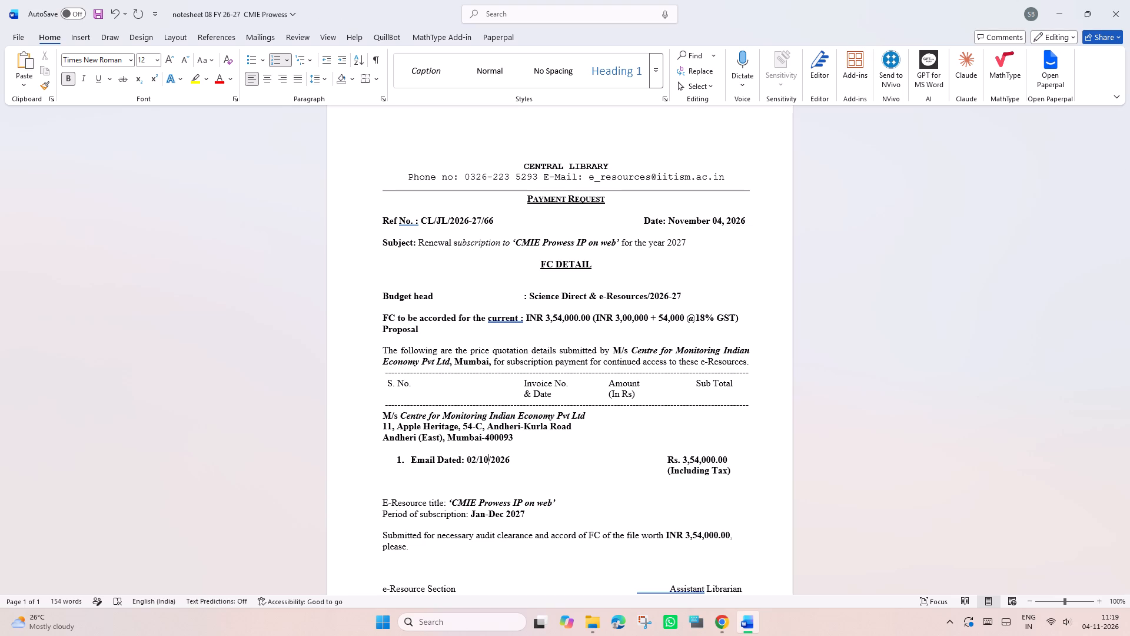
pyautogui.press('BackSpace')
pyautogui.press('1')
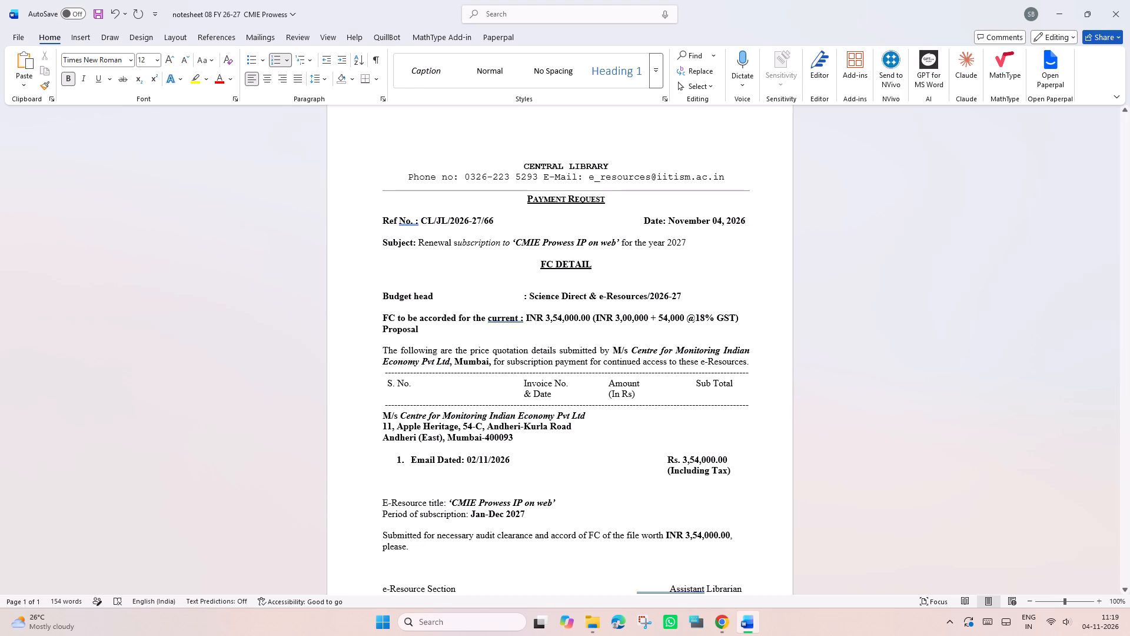
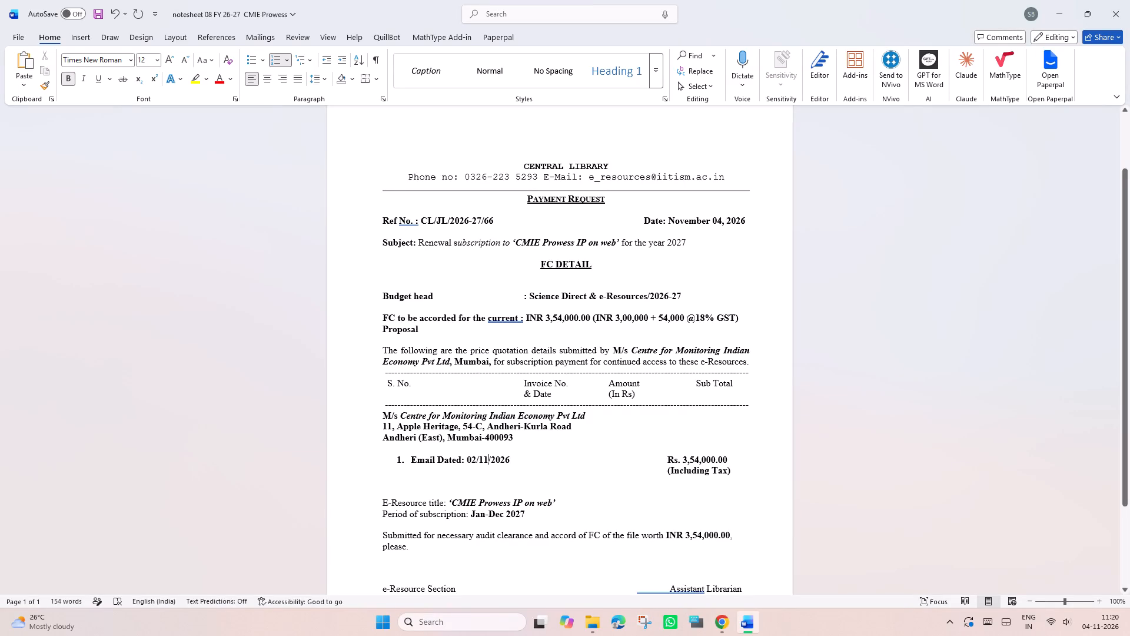
# Review the CMIE Prowess payment request from the FC details through the vendor entry and subscription period to the signature lines.
pyautogui.scroll(-1, 547, 336)
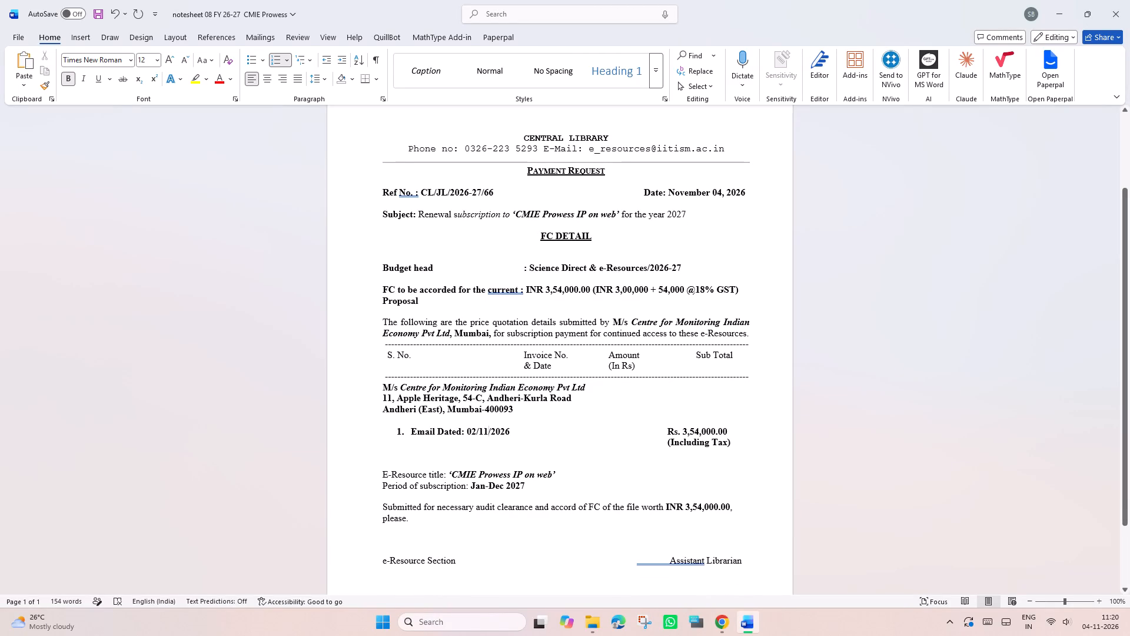
pyautogui.scroll(-1, 354, 352)
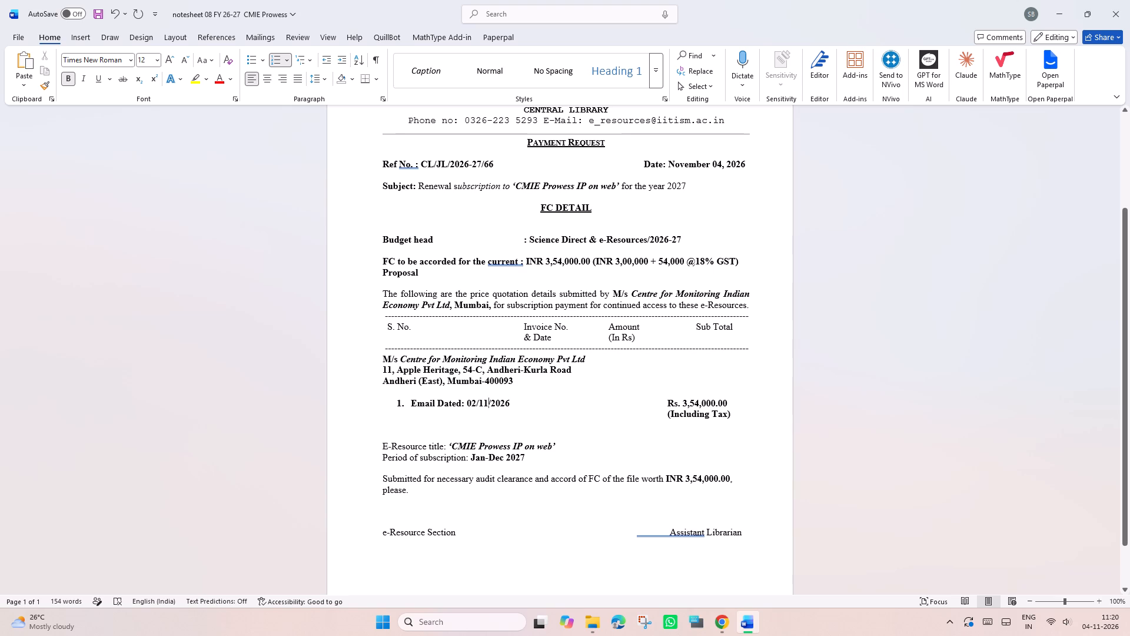
pyautogui.scroll(-1, 629, 352)
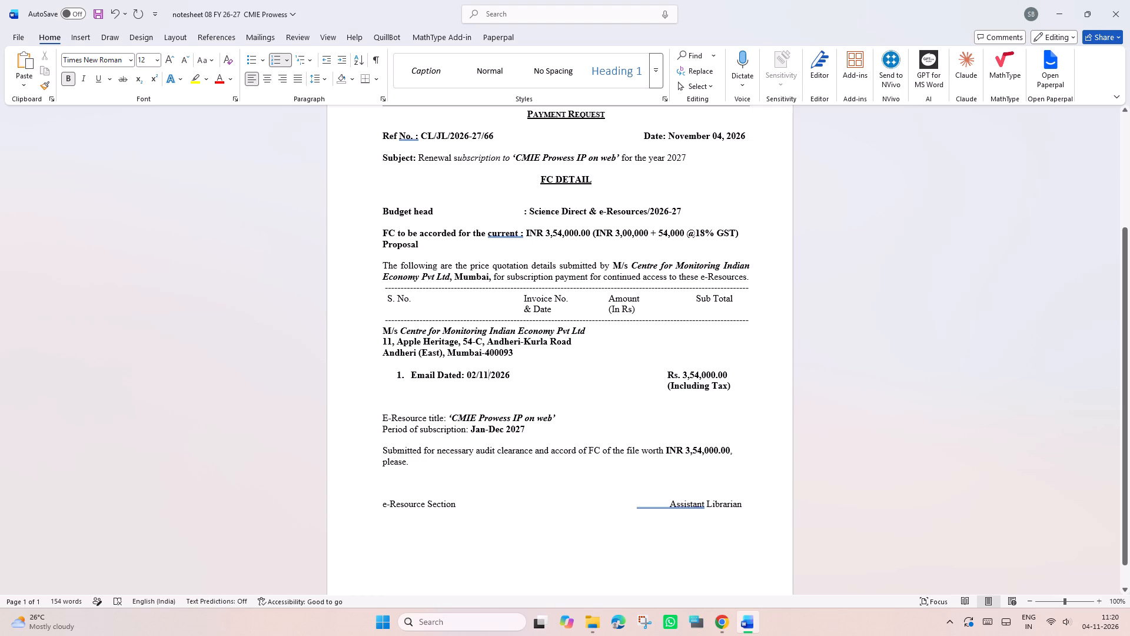
pyautogui.scroll(-2, 517, 373)
pyautogui.scroll(-1, 468, 373)
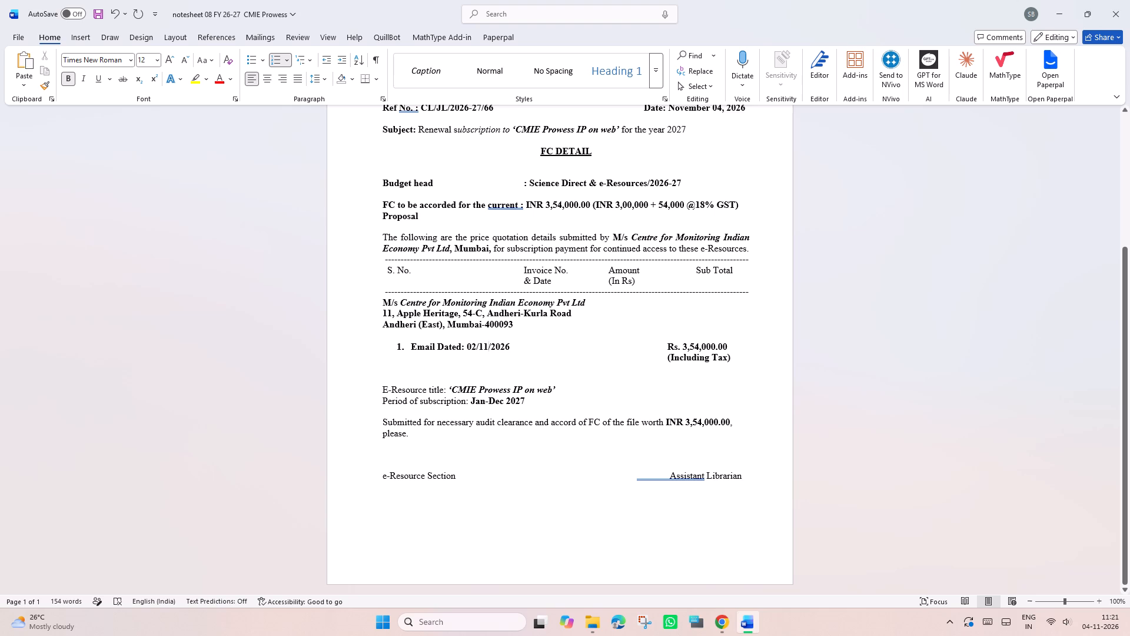
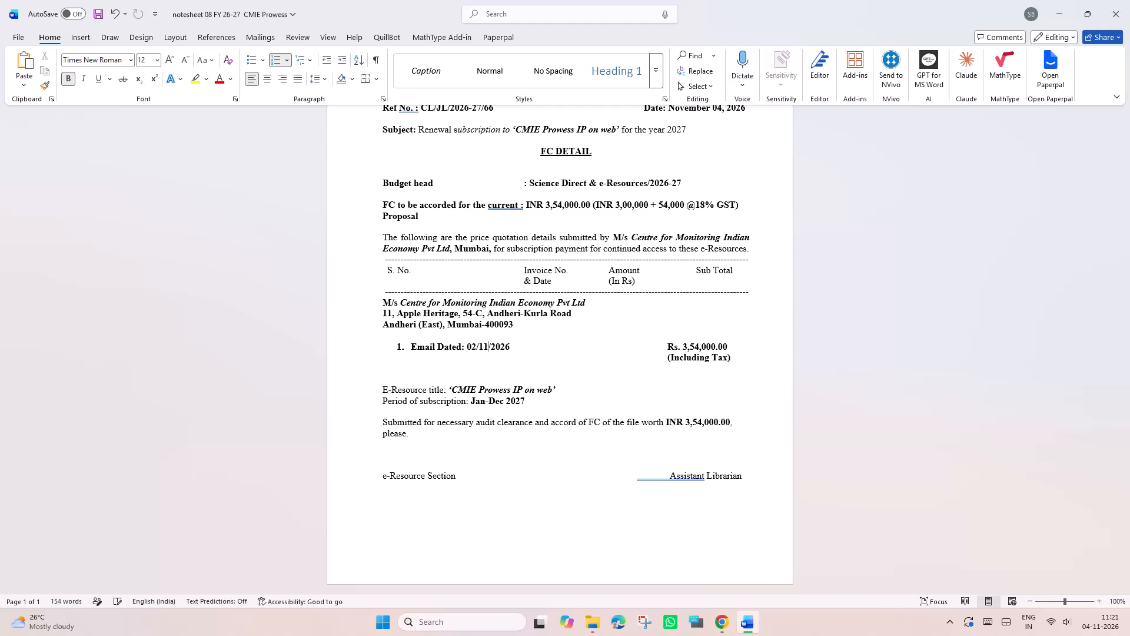
# Save the CMIE Prowess notesheet and close the document.
pyautogui.hotkey('ctrl', 's')
pyautogui.hotkey('ctrl', 's')
pyautogui.click(1121, 8)
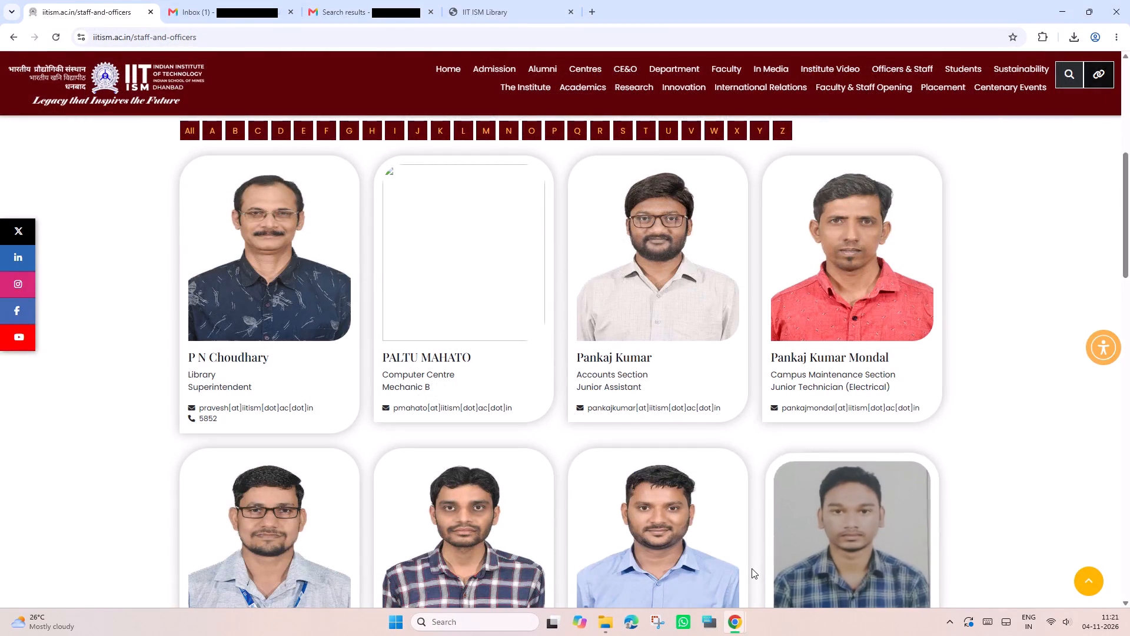
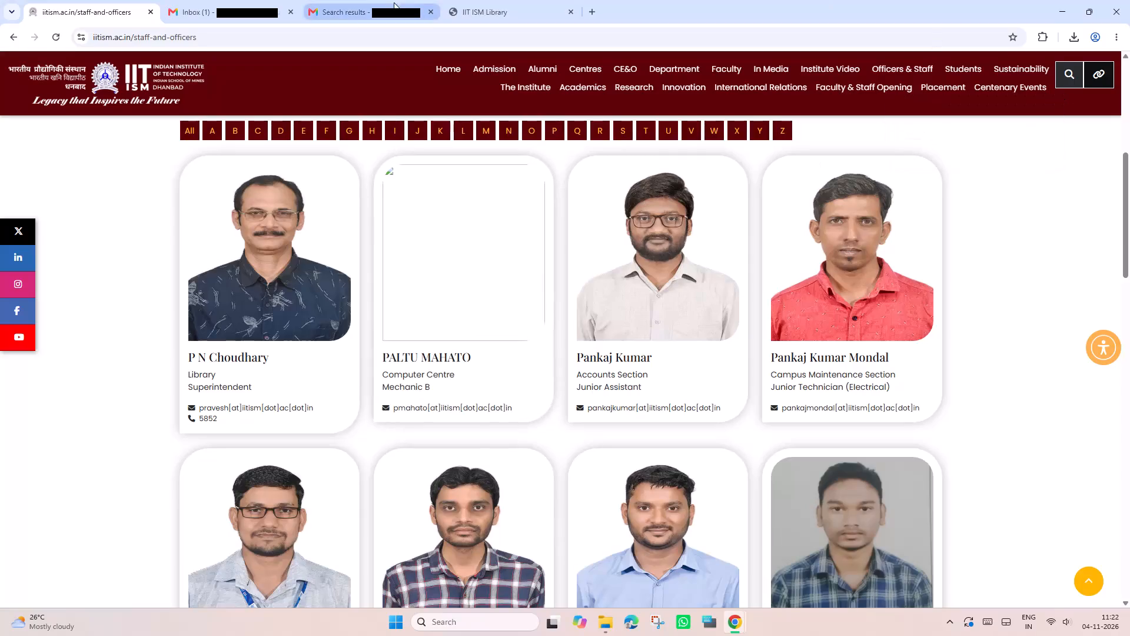
# Search the web for "iit ism staff" in a new tab and open the institute's Staff and Officers page.
pyautogui.click(591, 8)
pyautogui.click(452, 37)
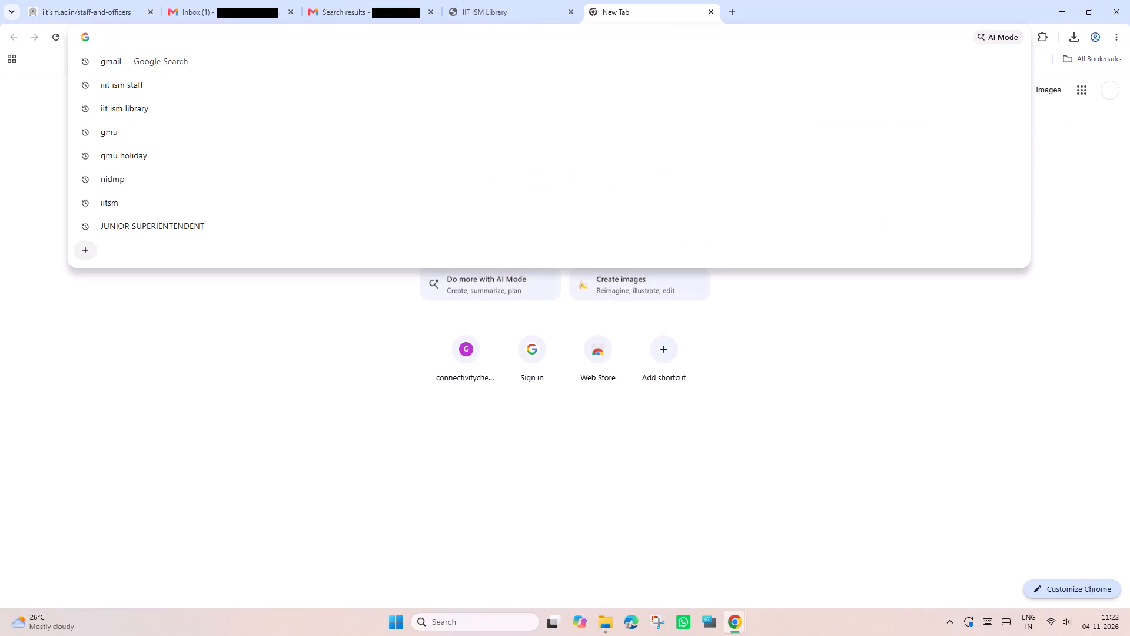
pyautogui.write('iit ism')
pyautogui.press('space')
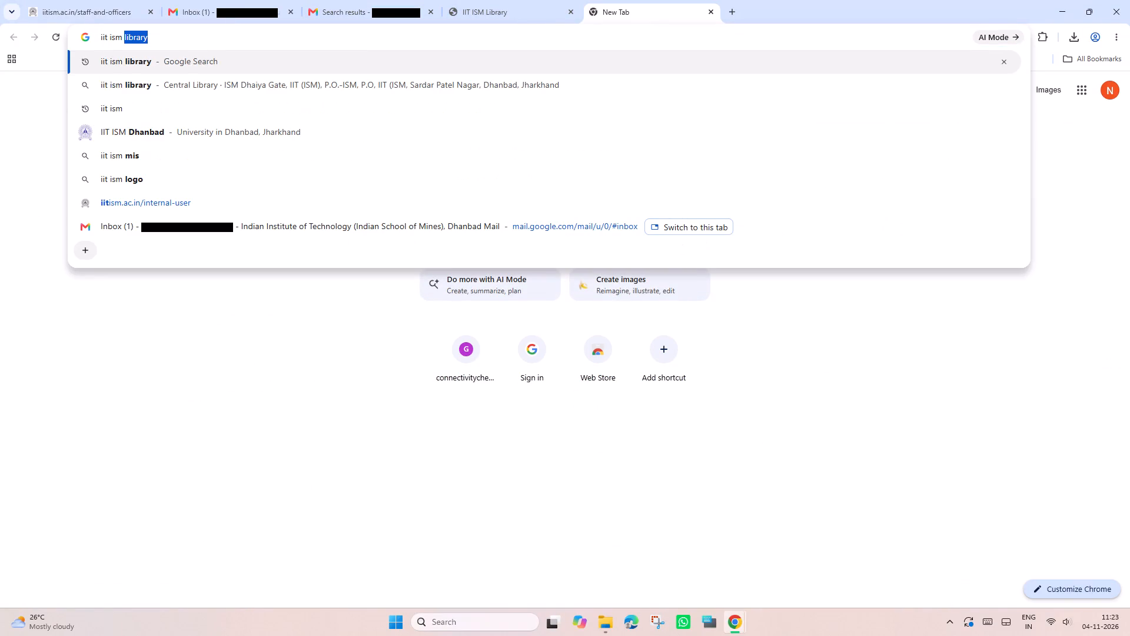
pyautogui.write('staff')
pyautogui.press('Return')
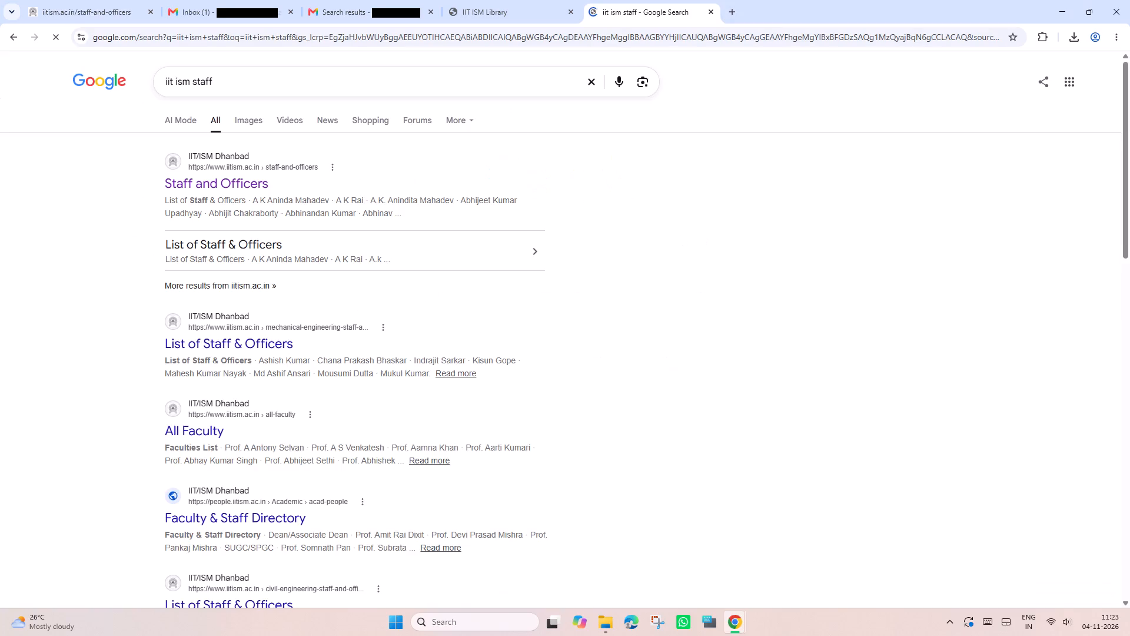
pyautogui.click(240, 183)
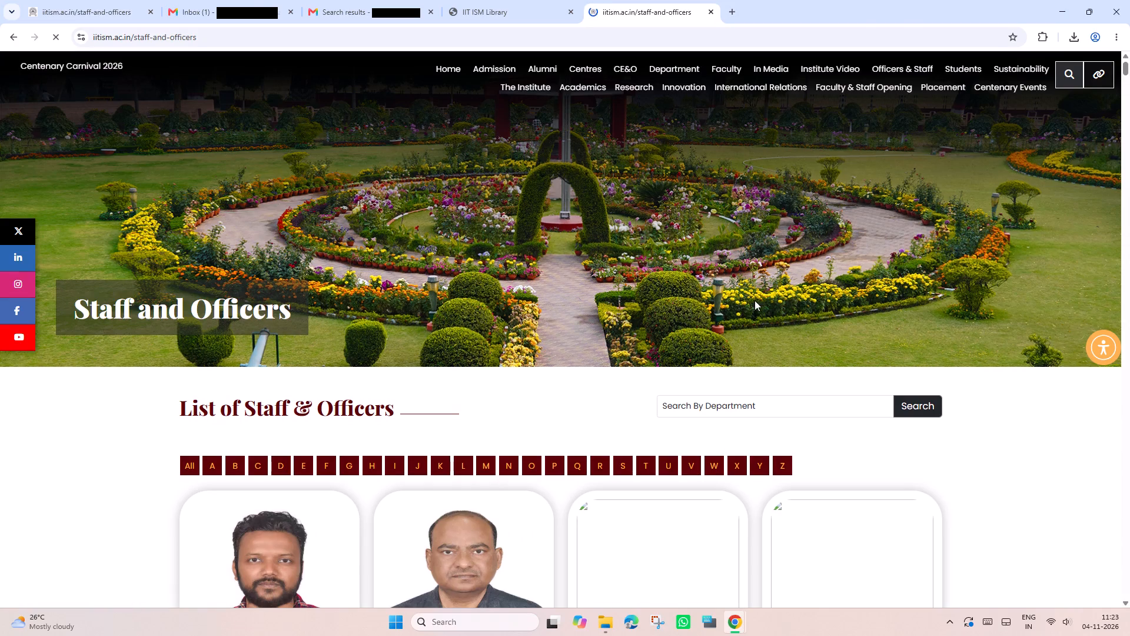
# Filter the List of Staff & Officers to names starting with B and examine the listed people's departments and designations.
pyautogui.scroll(-3, 763, 299)
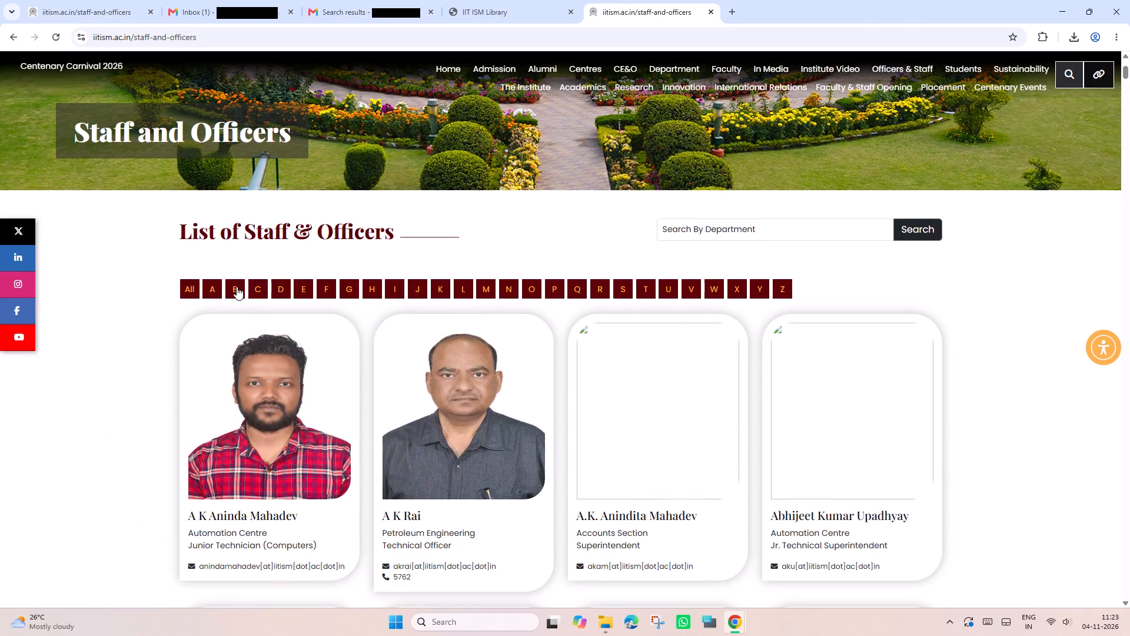
pyautogui.click(237, 287)
pyautogui.scroll(-2, 191, 336)
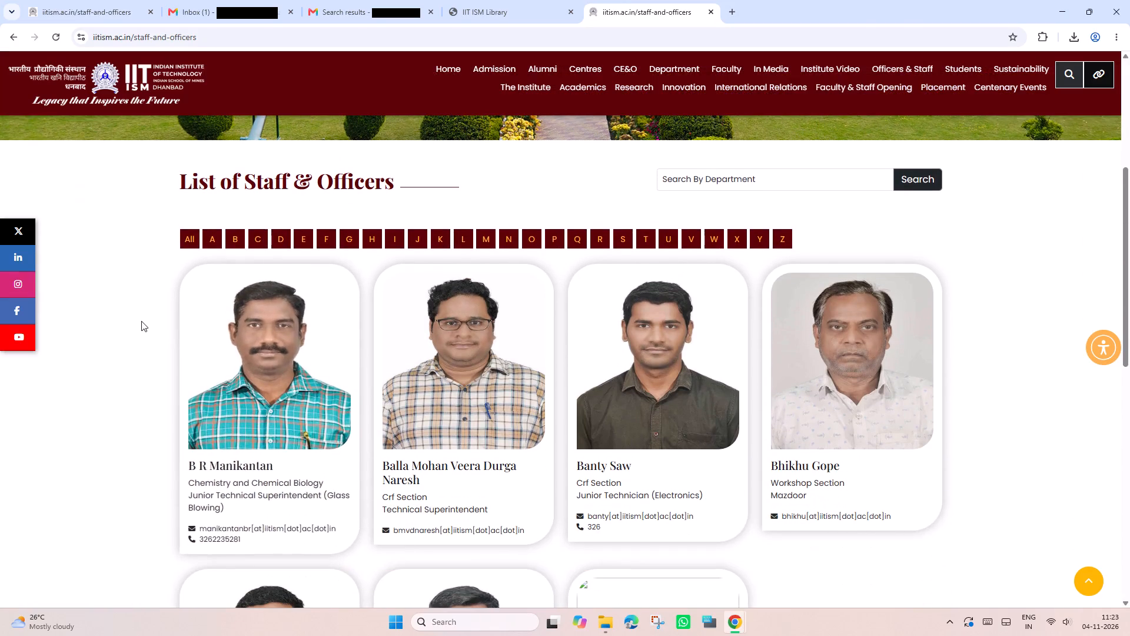
pyautogui.scroll(-4, 141, 321)
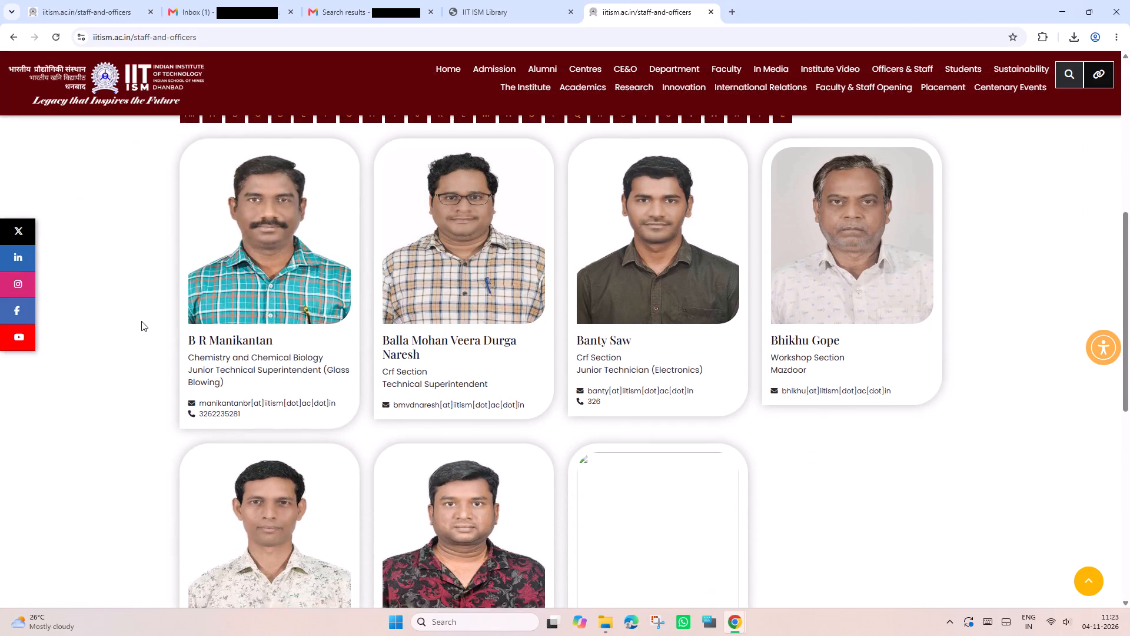
pyautogui.scroll(-2, 142, 321)
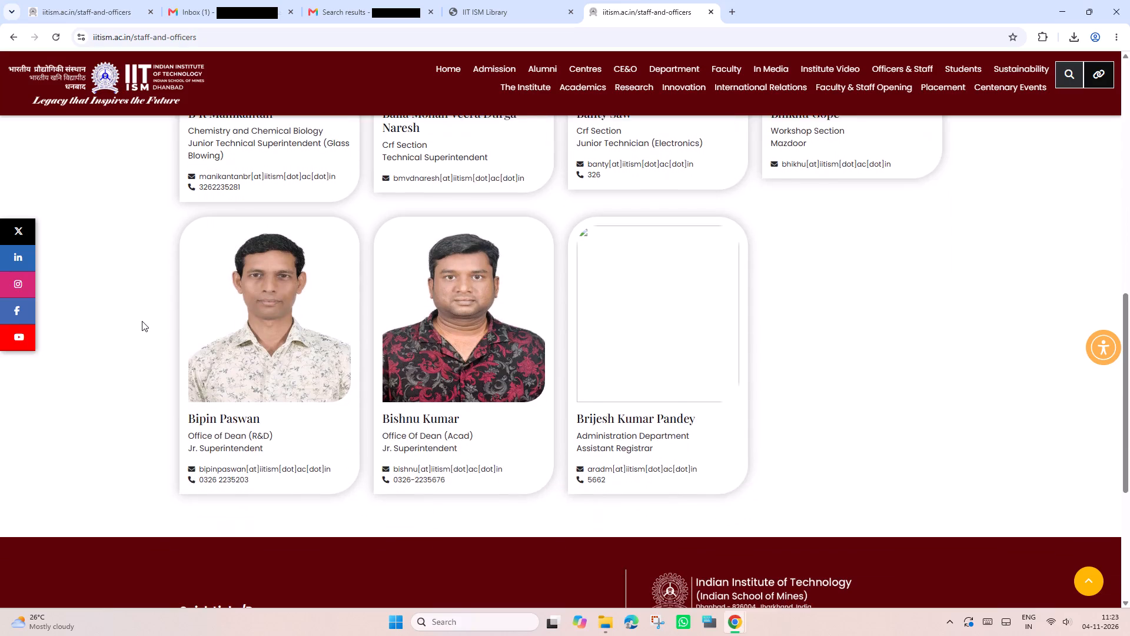
pyautogui.scroll(-4, 142, 321)
pyautogui.scroll(7, 165, 320)
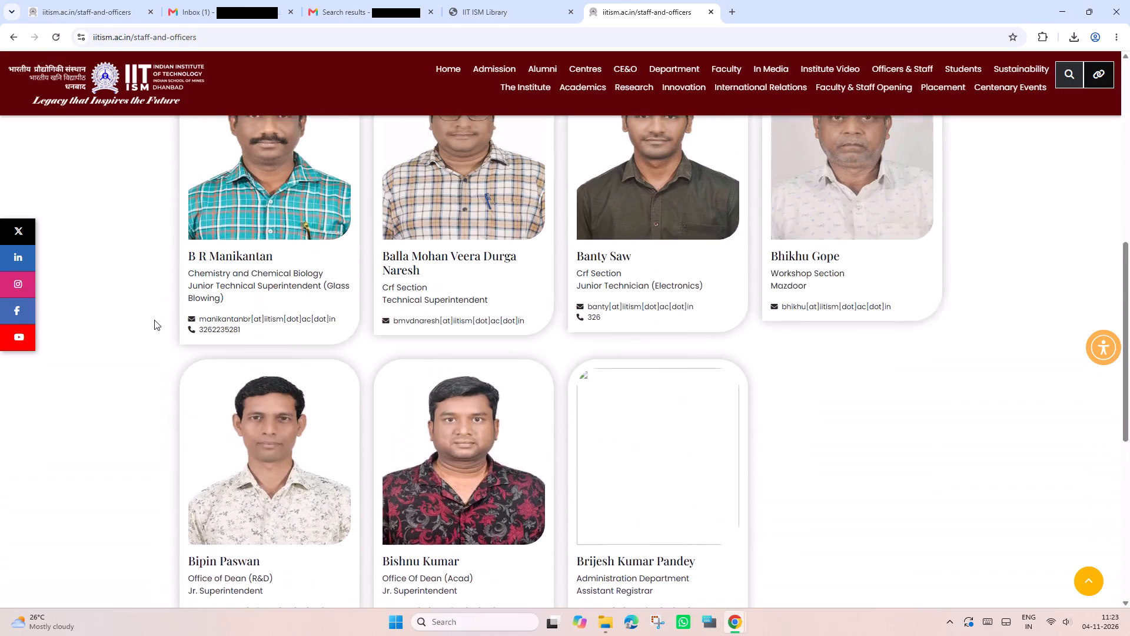
pyautogui.scroll(1, 154, 320)
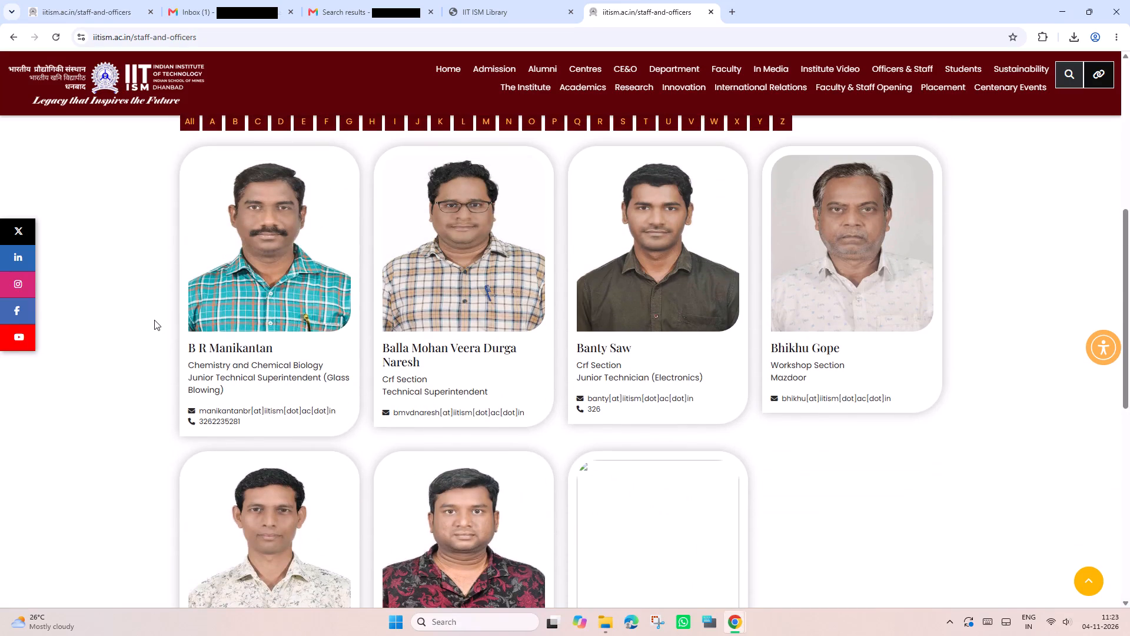
pyautogui.scroll(-4, 154, 320)
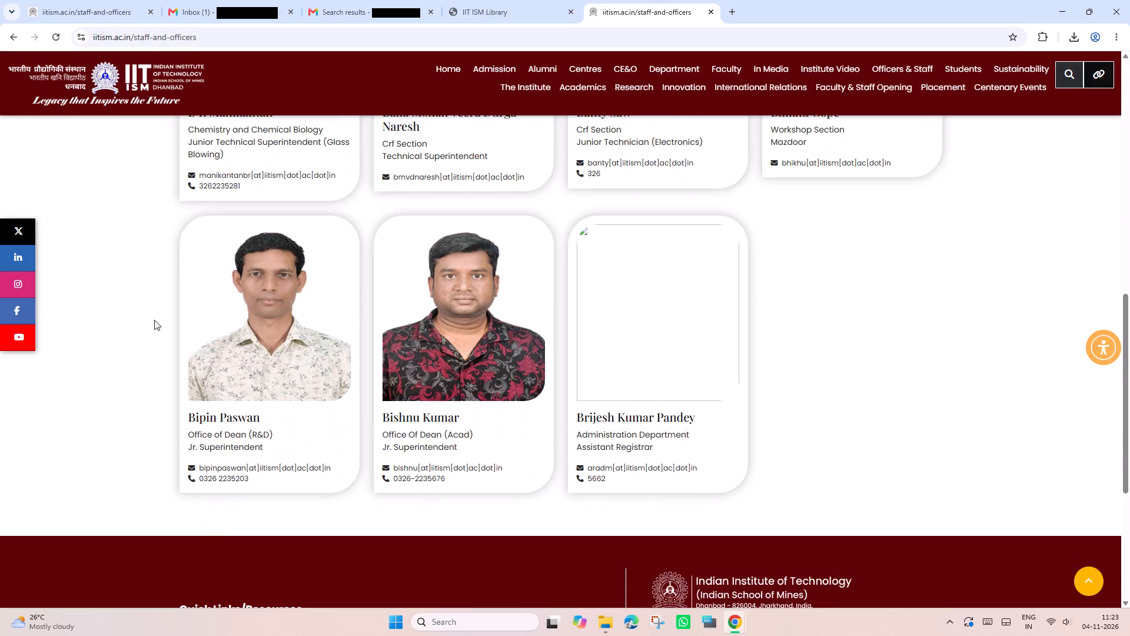
pyautogui.scroll(-5, 154, 320)
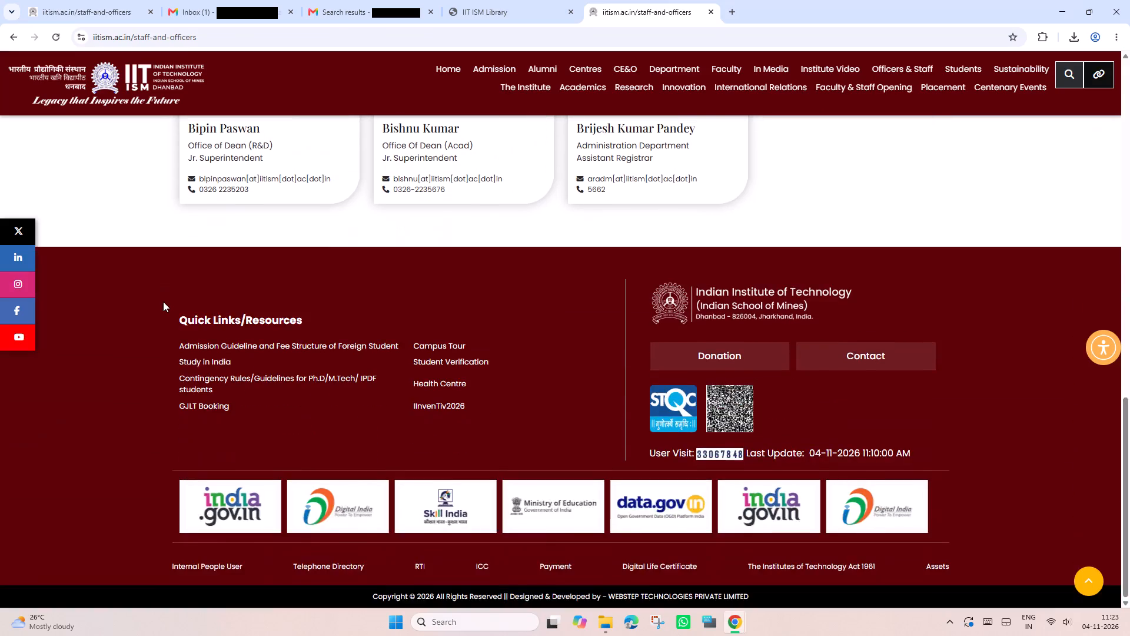
pyautogui.scroll(5, 163, 302)
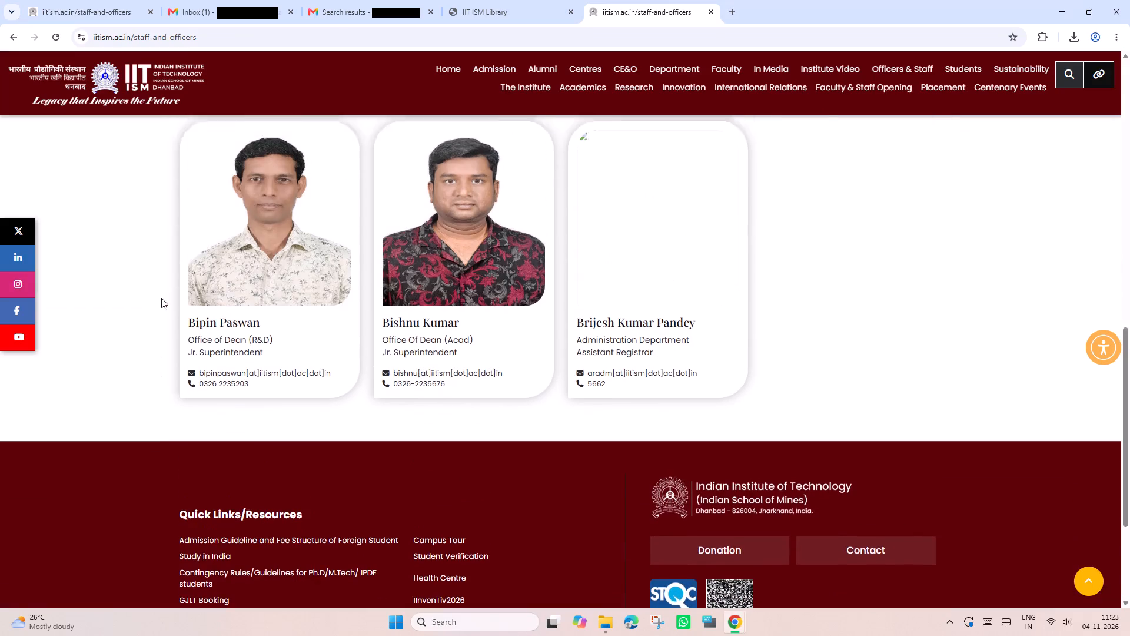
pyautogui.scroll(2, 161, 298)
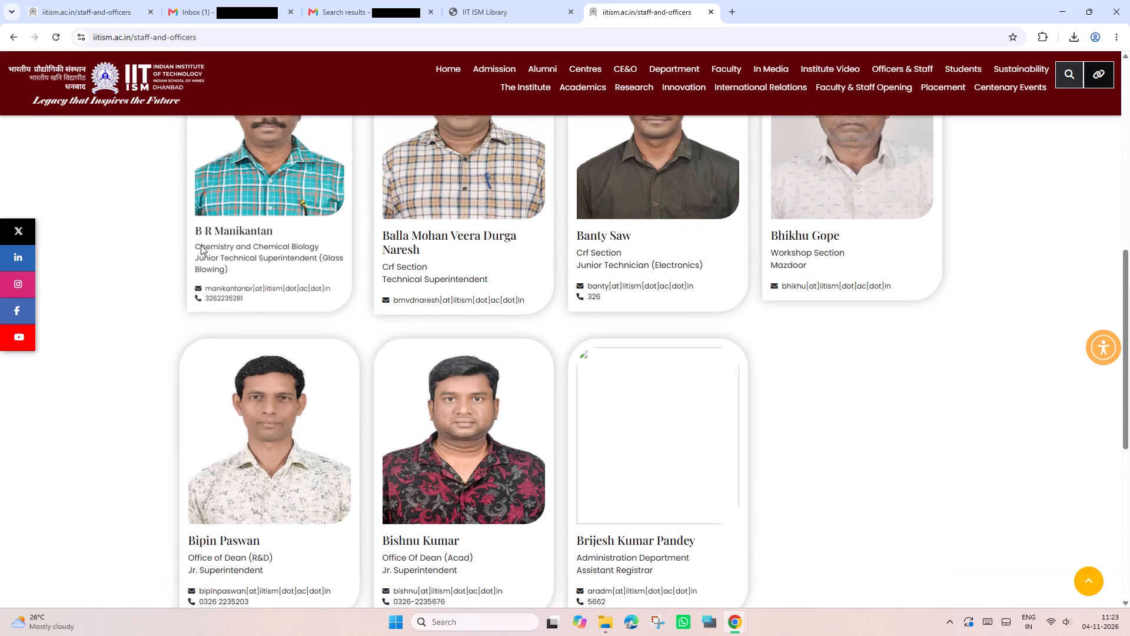
pyautogui.scroll(-4, 169, 249)
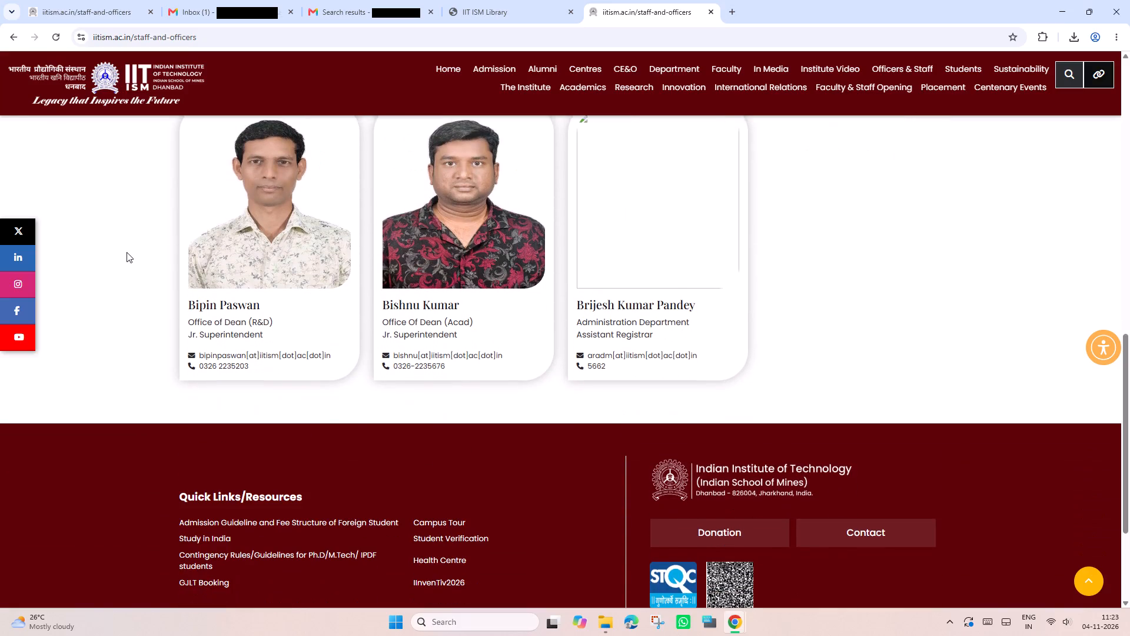
pyautogui.scroll(-12, 127, 252)
pyautogui.scroll(17, 127, 252)
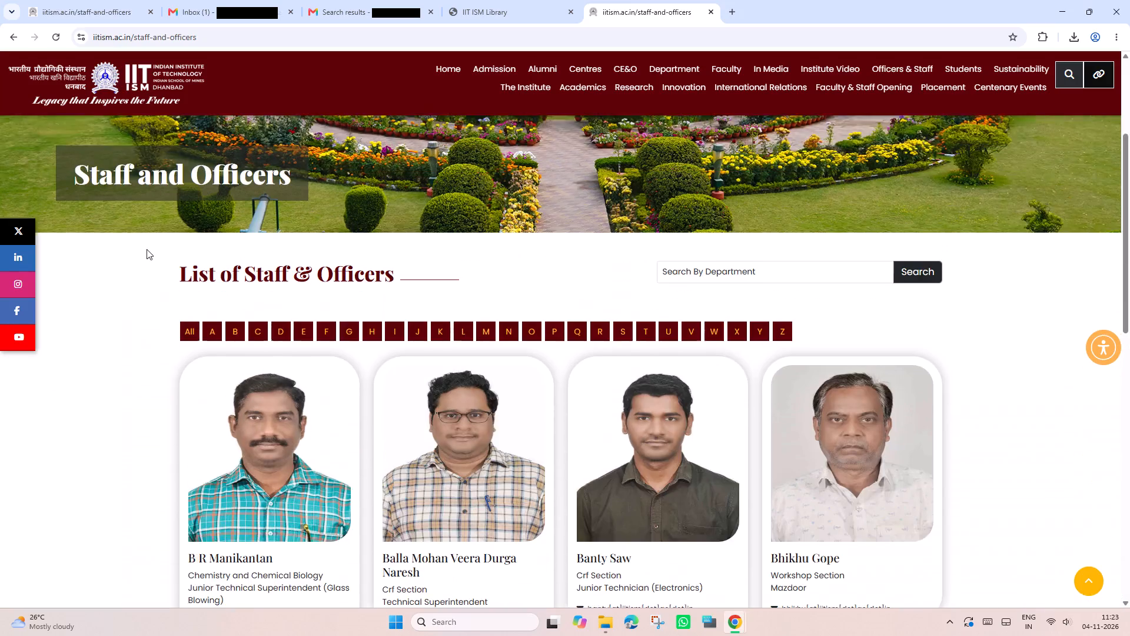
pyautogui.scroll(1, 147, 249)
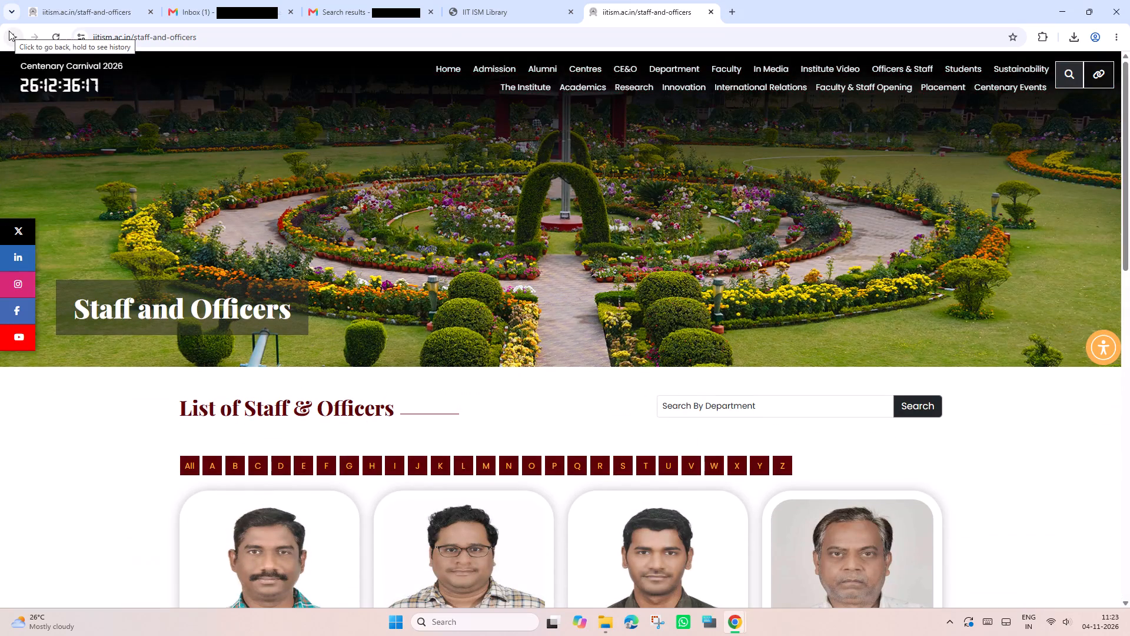
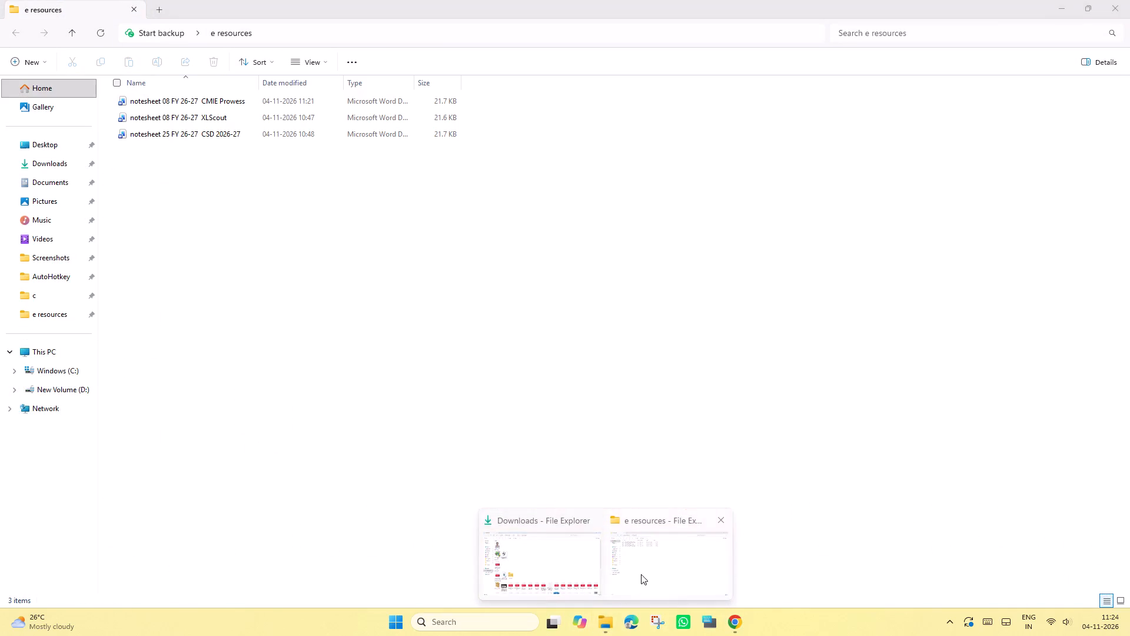
# Duplicate the "notesheet 08 FY 26-27 XLScout" document within the e resources folder.
pyautogui.click(641, 574)
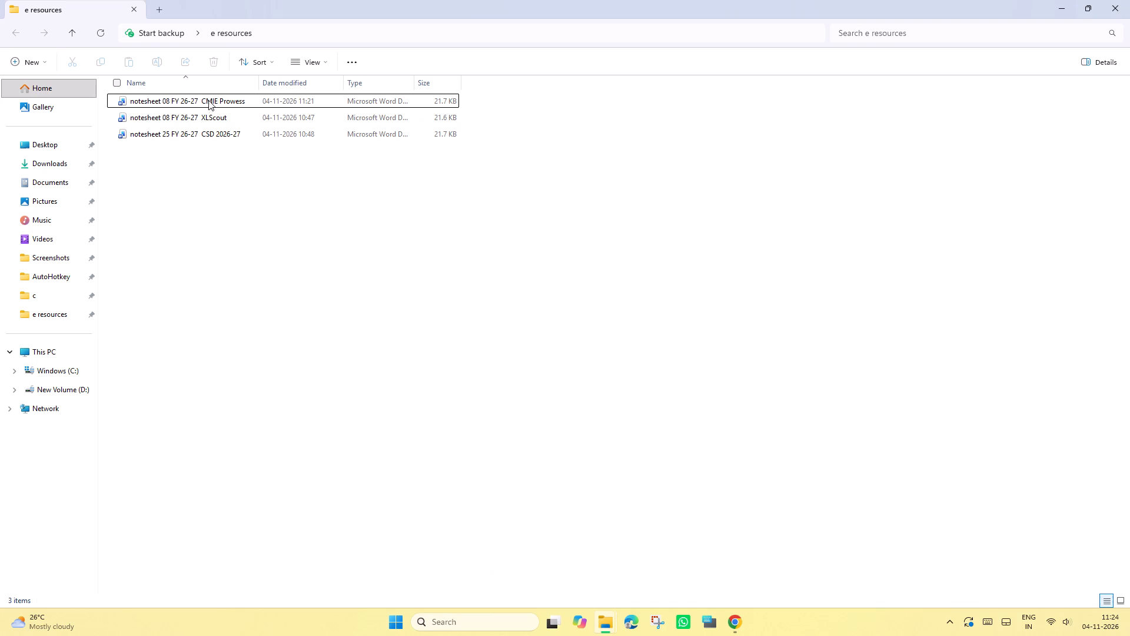
pyautogui.click(208, 98)
pyautogui.click(206, 115)
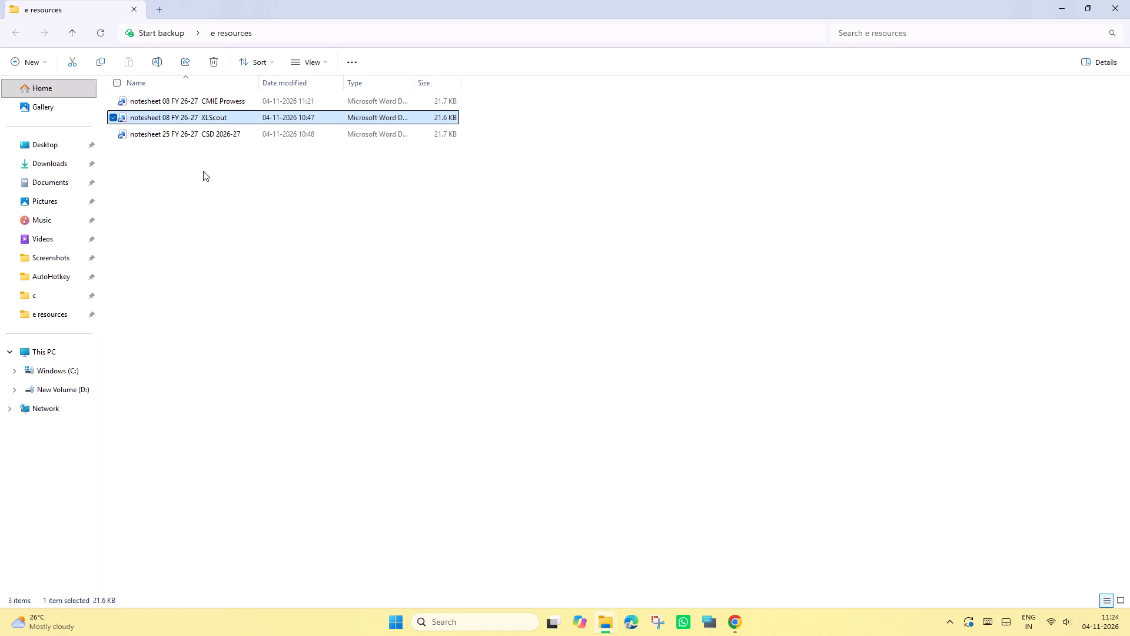
pyautogui.hotkey('ctrl', 'c')
pyautogui.hotkey('ctrl', 'v')
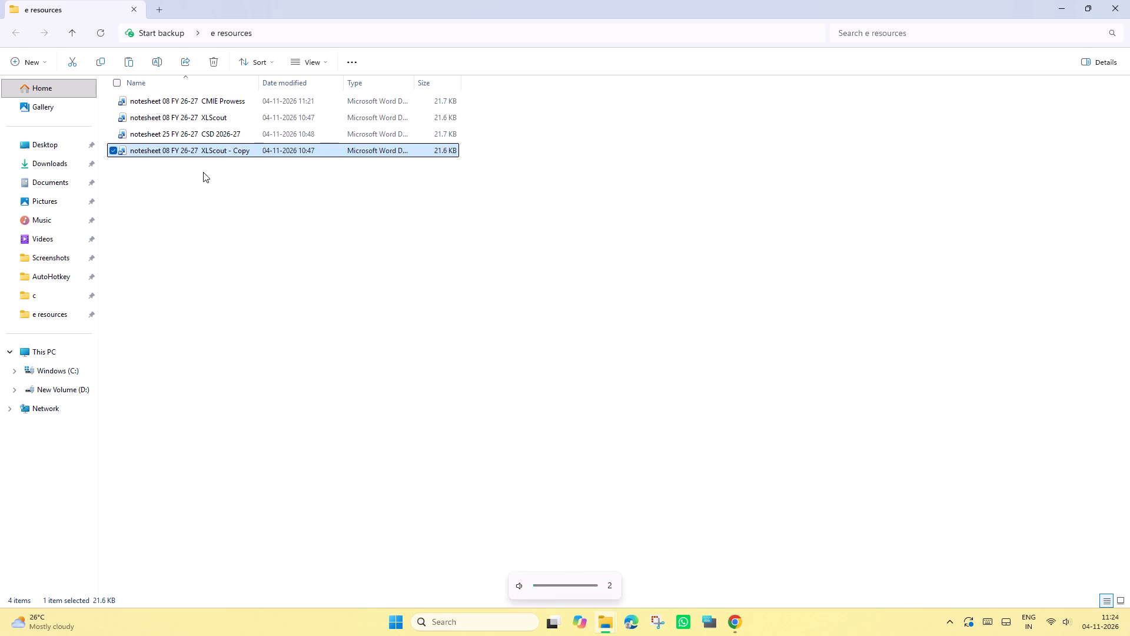
# Rename the duplicated XLScout notesheet, removing "XLScout - Copy" and keeping "notesheet 08 FY 26-27" as the start of the name.
pyautogui.click(187, 151)
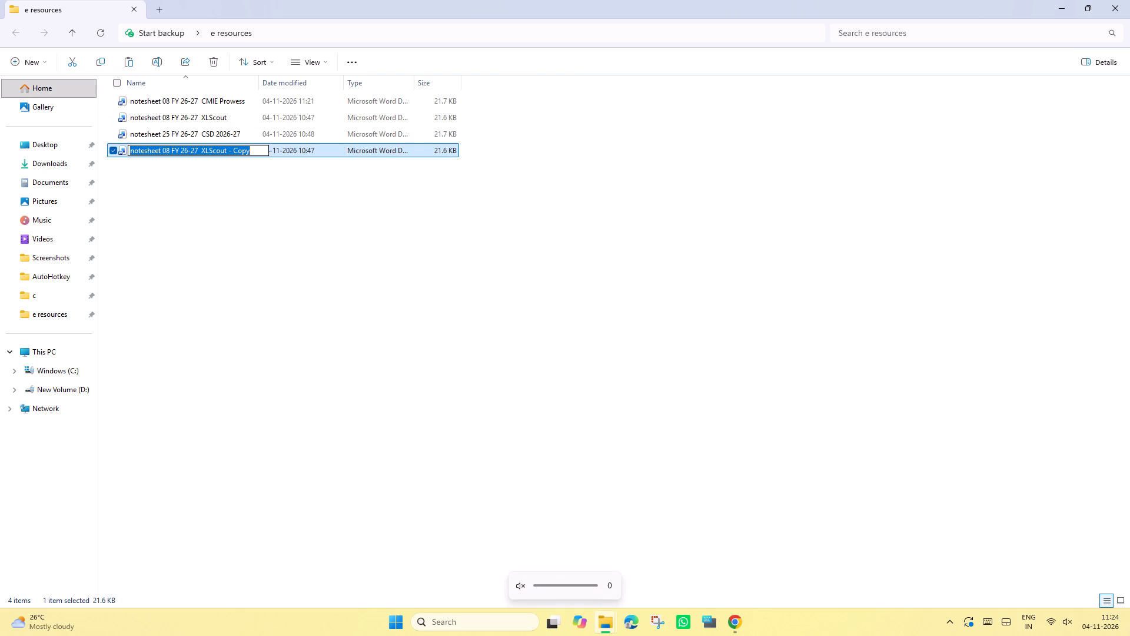
pyautogui.press('Right')
pyautogui.press('BackSpace')
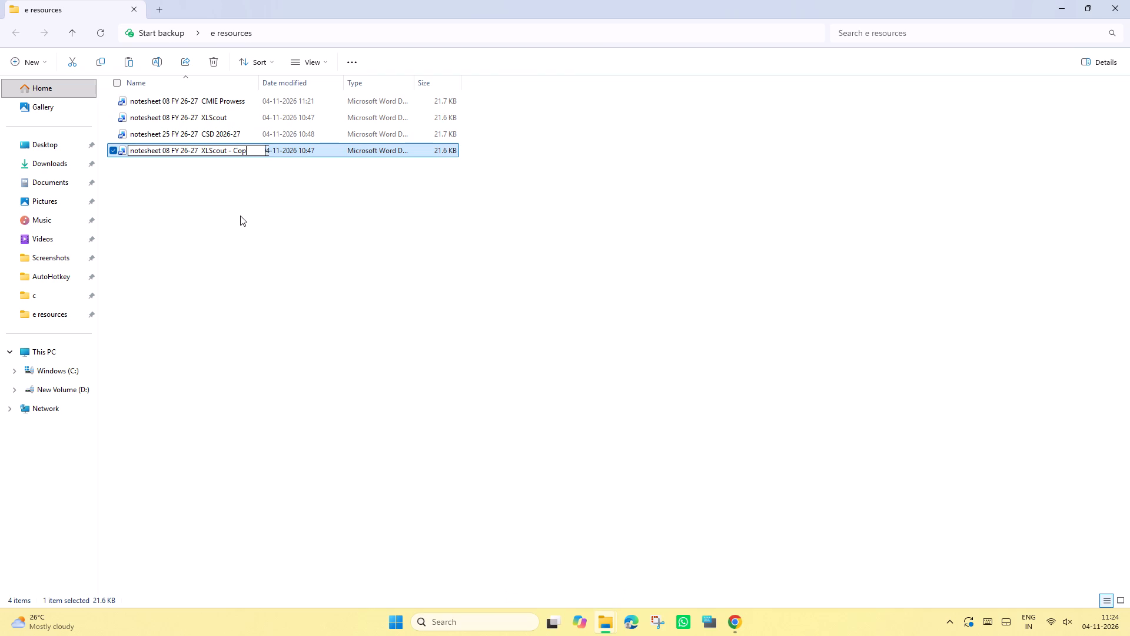
pyautogui.press('BackSpace')
pyautogui.press('BackSpace')
pyautogui.press('BackSpace')
pyautogui.press('BackSpace')
pyautogui.press('BackSpace')
pyautogui.press('BackSpace')
pyautogui.press('BackSpace')
pyautogui.press('BackSpace')
pyautogui.press('BackSpace')
pyautogui.press('BackSpace')
pyautogui.press('BackSpace')
pyautogui.press('BackSpace')
pyautogui.press('BackSpace')
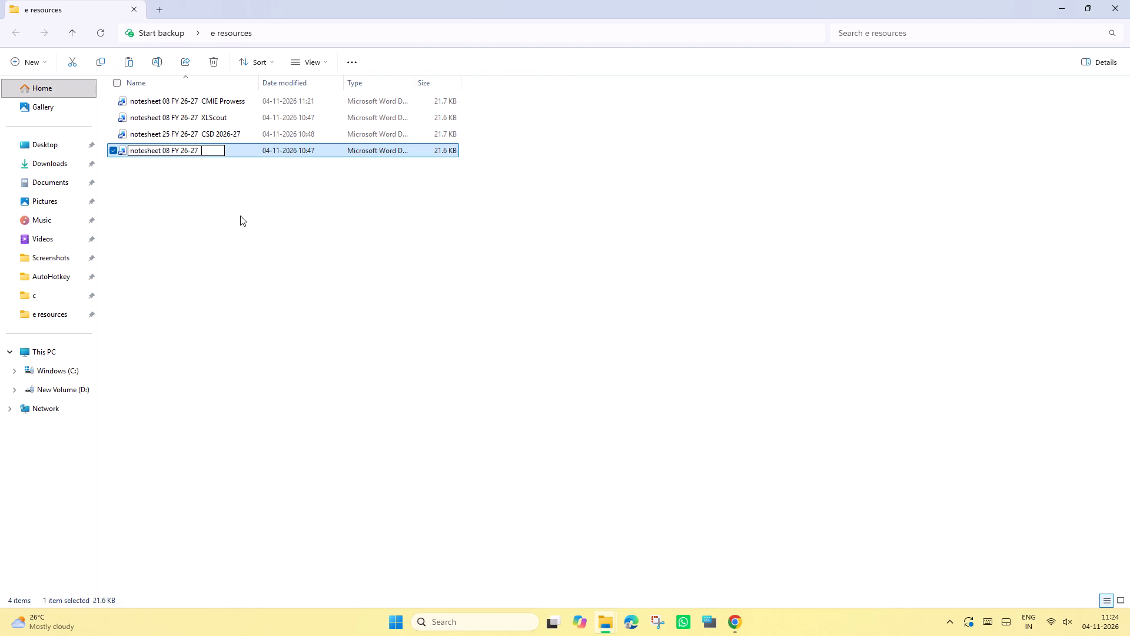
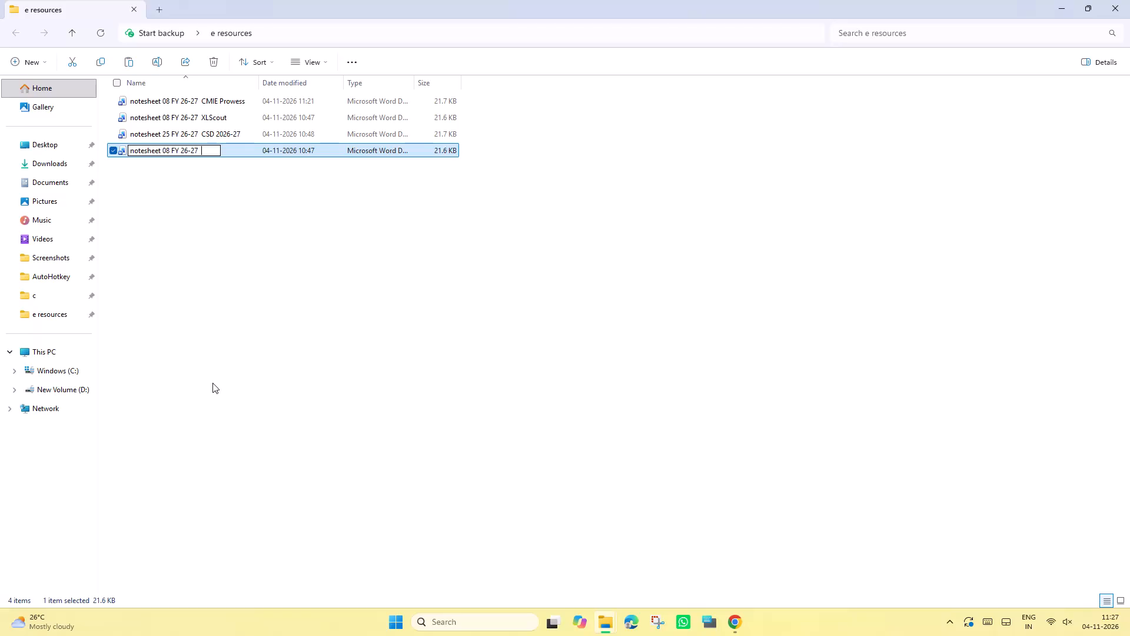
# Complete the duplicated notesheet's file name by adding "India stat" after "notesheet 08 FY 26-27".
pyautogui.write('India')
pyautogui.press('space')
pyautogui.write('st')
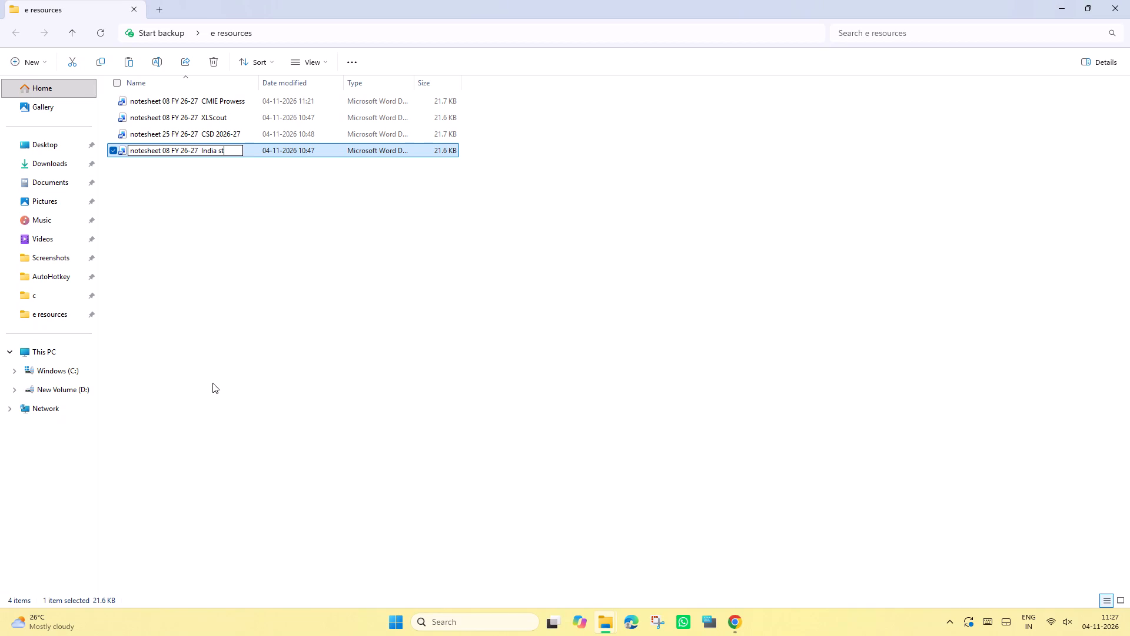
pyautogui.write('at')
pyautogui.click(240, 240)
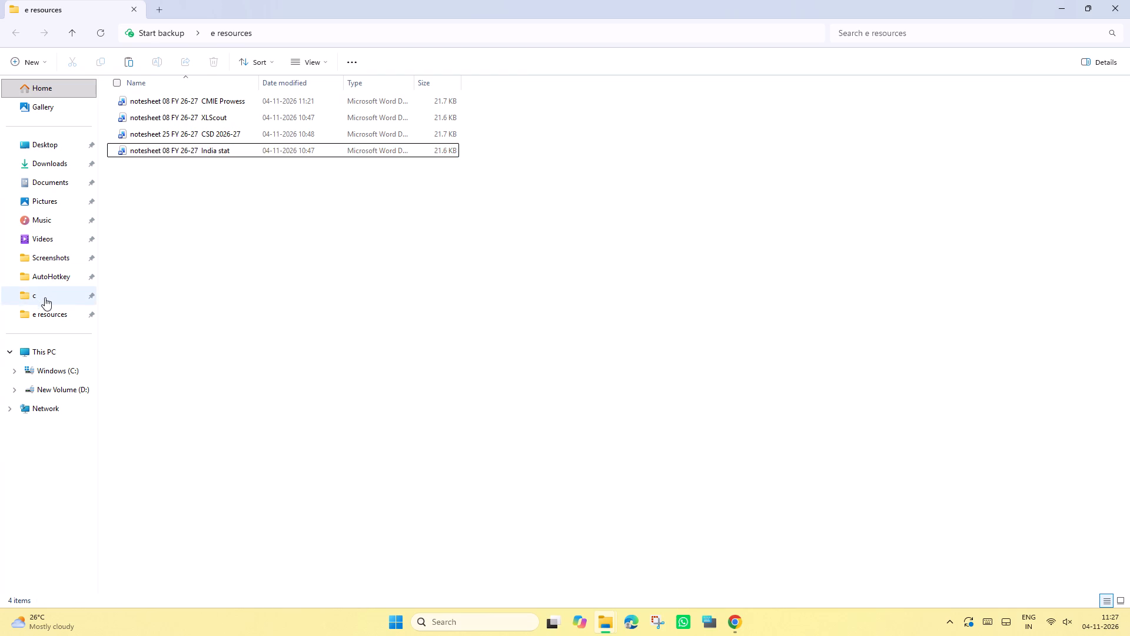
# Create a new folder named "Payment request" inside the e resources folder.
pyautogui.click(32, 58)
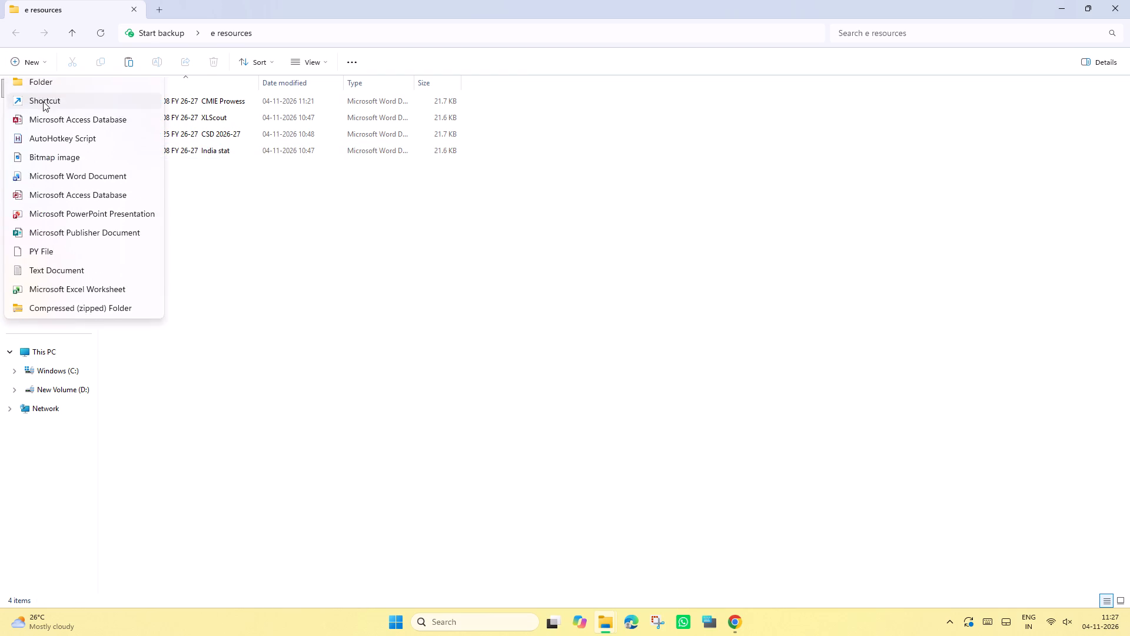
pyautogui.click(48, 85)
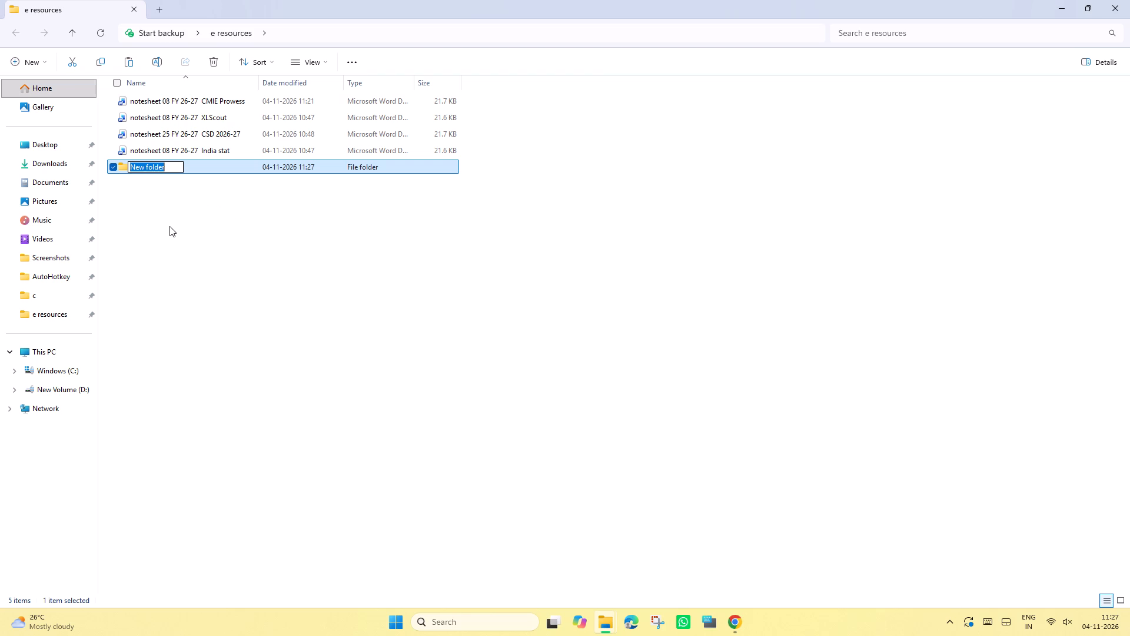
pyautogui.write('Payment request')
pyautogui.press('BackSpace')
pyautogui.press('t')
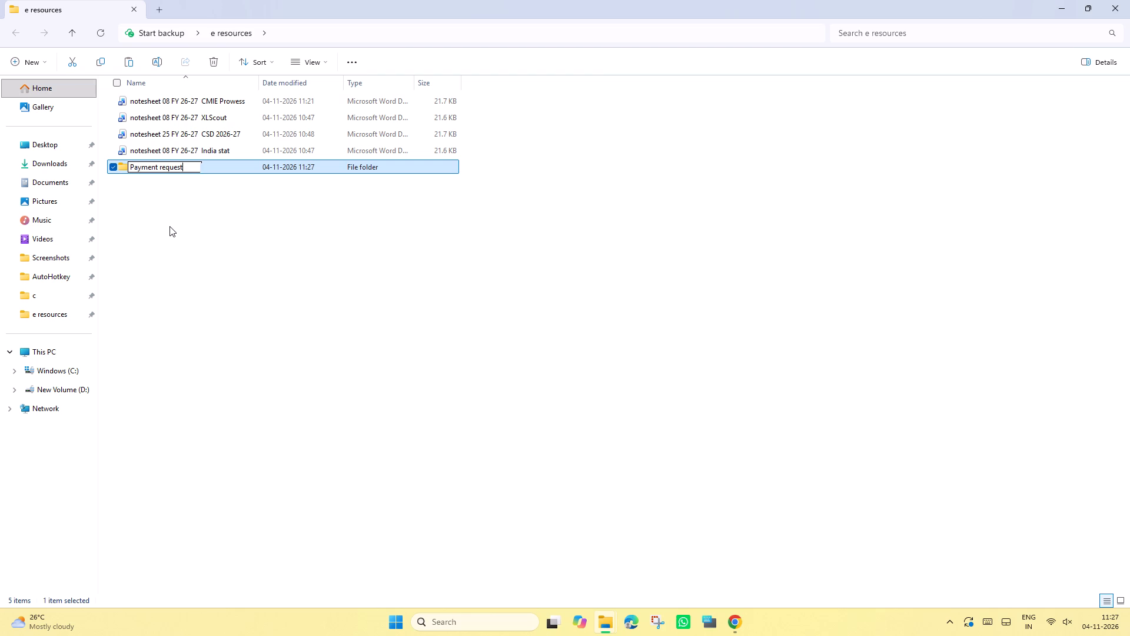
pyautogui.click(195, 235)
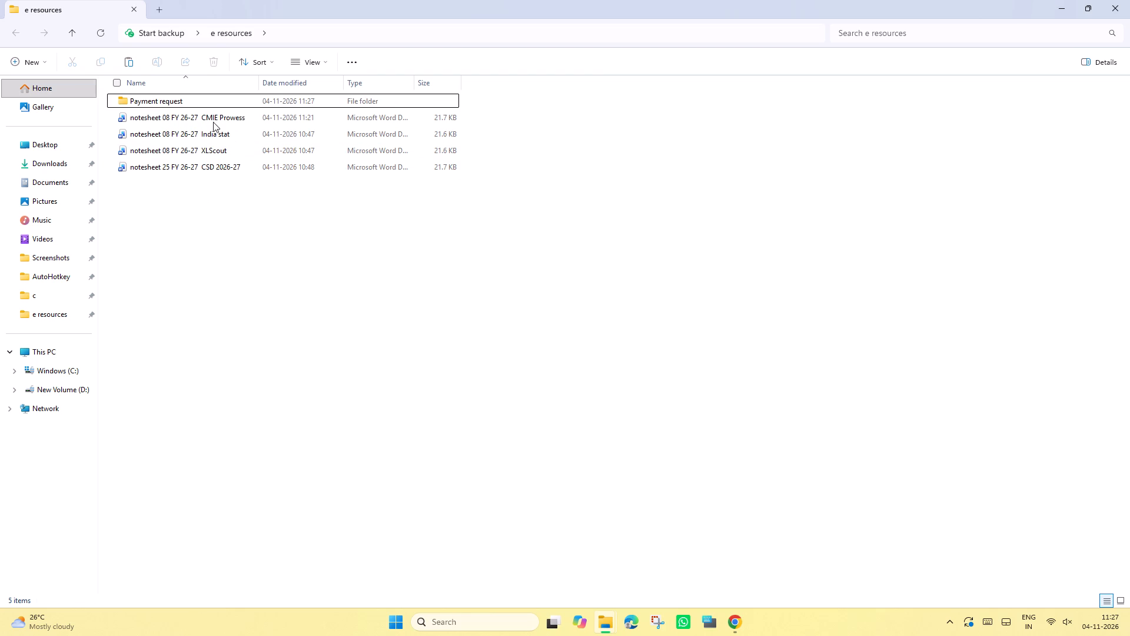
# Move the "notesheet 08 FY 26-27 CMIE Prowess" document into the Payment request folder.
pyautogui.moveTo(213, 120); pyautogui.dragTo(215, 102)
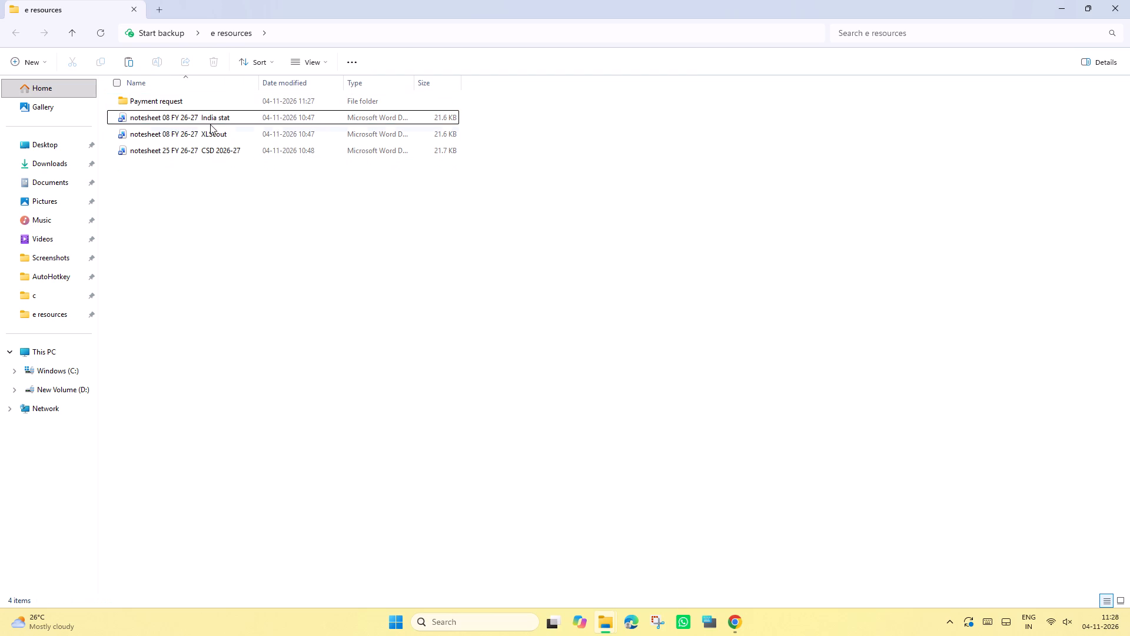
# Open the "notesheet 08 FY 26-27 India stat" document in Word and enable editing.
pyautogui.doubleClick(208, 119)
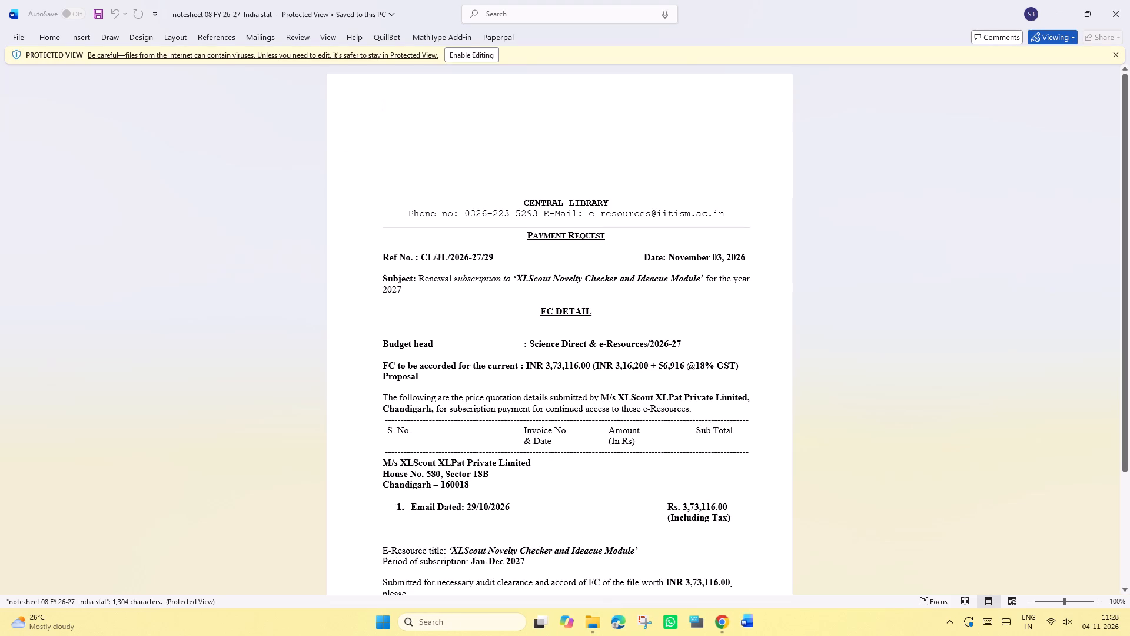
pyautogui.click(464, 50)
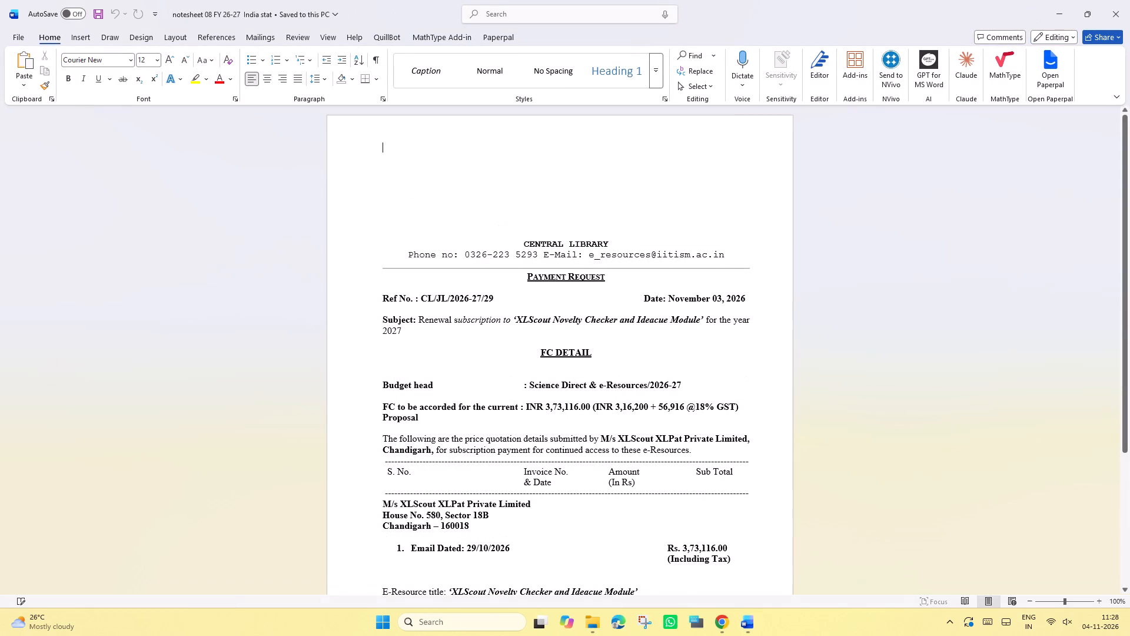
# Set the payment request's reference number to CL/JL/2026-27/65 and its date to November 04, 2026.
pyautogui.click(491, 297)
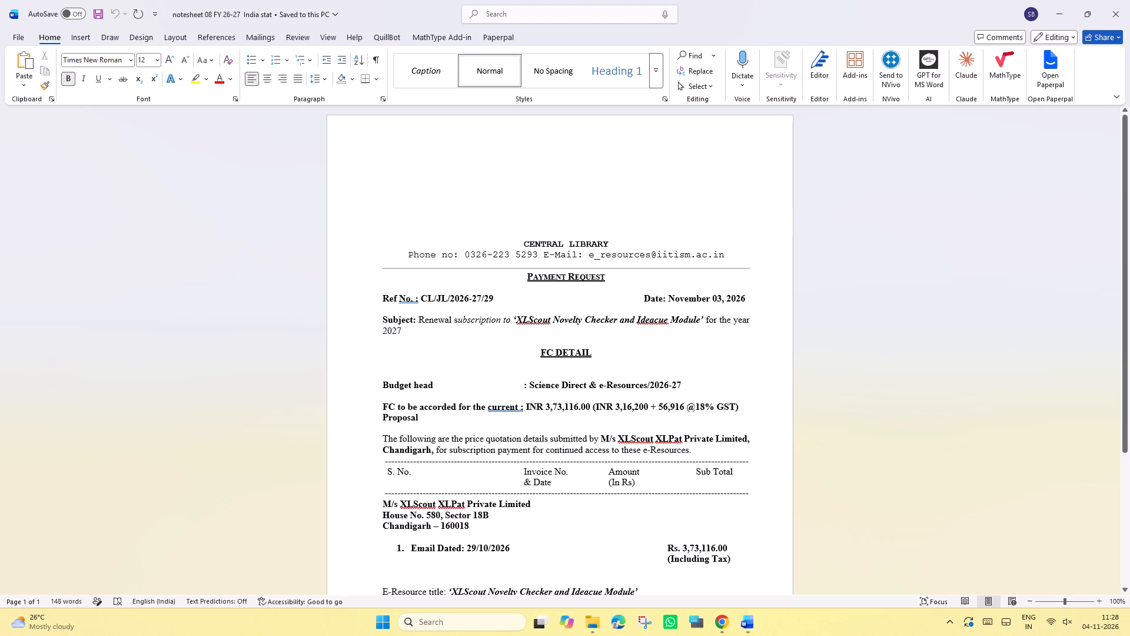
pyautogui.press('BackSpace')
pyautogui.press('BackSpace')
pyautogui.write('65')
pyautogui.click(720, 296)
pyautogui.press('BackSpace')
pyautogui.press('4')
# Replace the XLScout resource title inside the quotes of the subject line with "IndiaStat Industry".
pyautogui.click(699, 317)
pyautogui.press('Right')
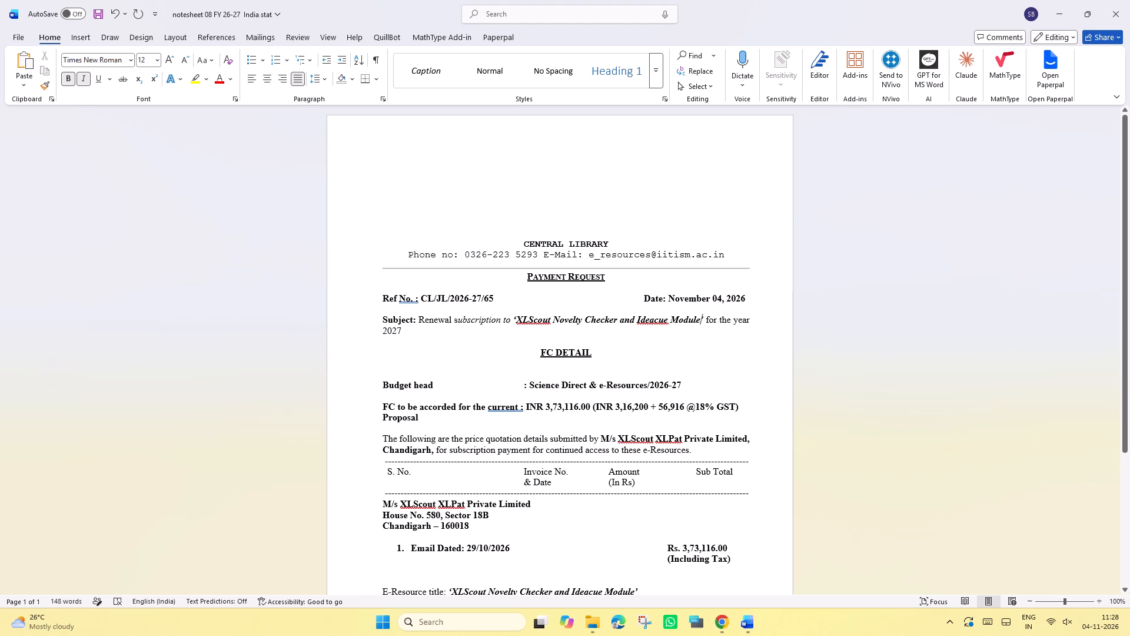
pyautogui.press('BackSpace')
pyautogui.press('BackSpace')
pyautogui.press('BackSpace')
pyautogui.press('BackSpace')
pyautogui.press('BackSpace')
pyautogui.press('BackSpace')
pyautogui.press('BackSpace')
pyautogui.press('BackSpace')
pyautogui.press('BackSpace')
pyautogui.press('BackSpace')
pyautogui.press('BackSpace')
pyautogui.press('BackSpace')
pyautogui.press('BackSpace')
pyautogui.press('BackSpace')
pyautogui.press('BackSpace')
pyautogui.press('BackSpace')
pyautogui.press('BackSpace')
pyautogui.press('BackSpace')
pyautogui.press('BackSpace')
pyautogui.press('BackSpace')
pyautogui.press('BackSpace')
pyautogui.press('BackSpace')
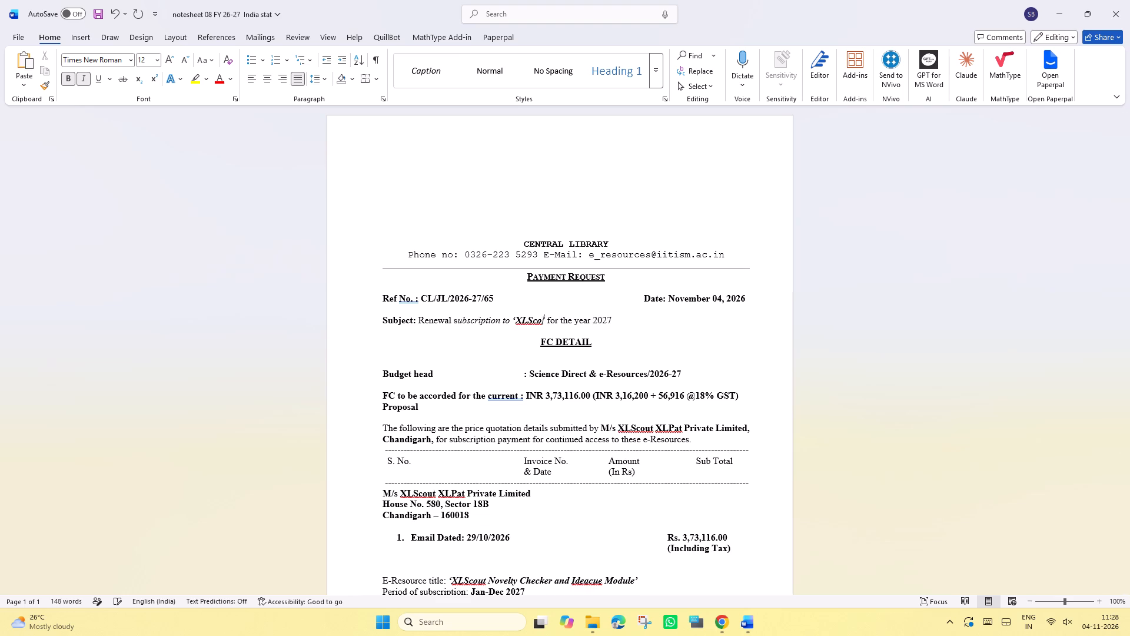
pyautogui.press('BackSpace')
pyautogui.press('BackSpace')
pyautogui.press('BackSpace')
pyautogui.press('BackSpace')
pyautogui.press('BackSpace')
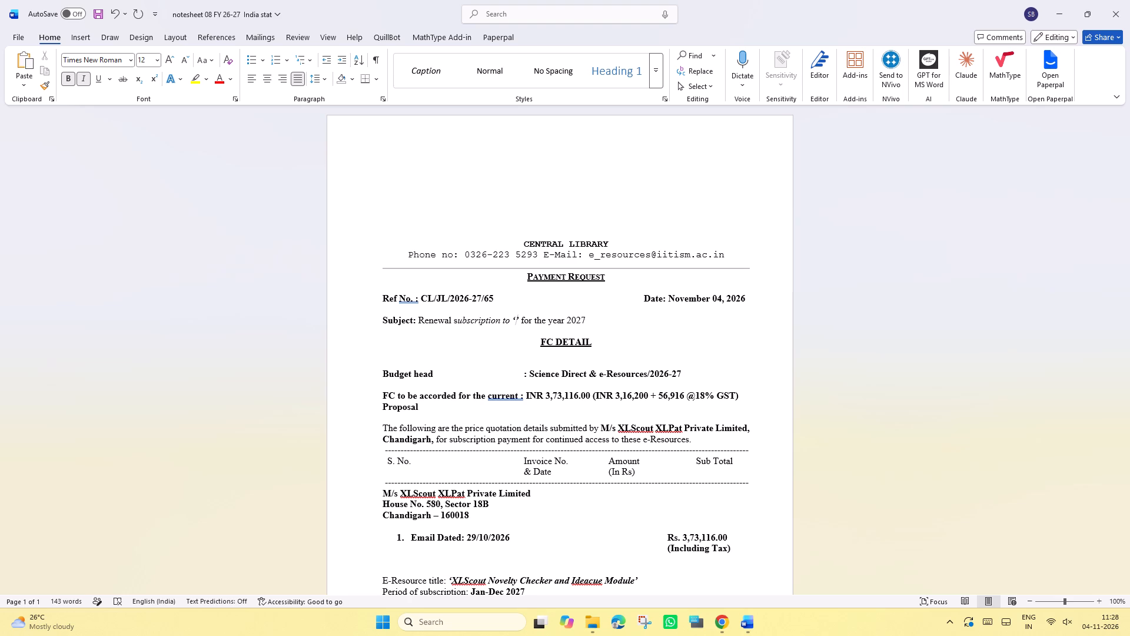
pyautogui.hotkey('shift', 'i')
pyautogui.write('ndia')
pyautogui.write('Sytat')
pyautogui.press('BackSpace')
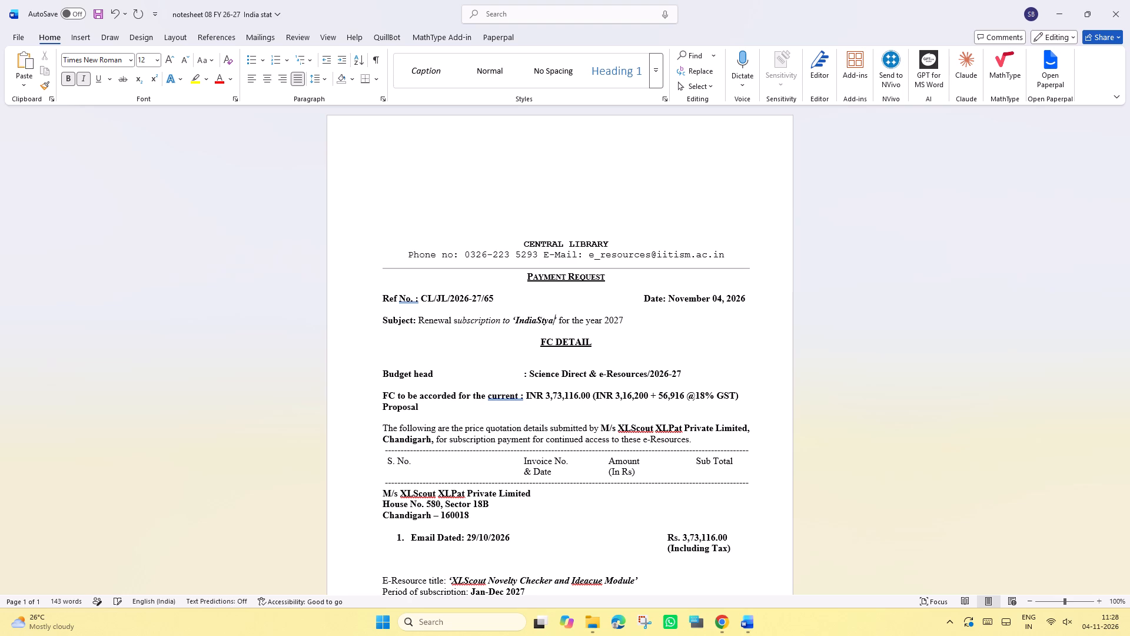
pyautogui.press('BackSpace')
pyautogui.press('BackSpace')
pyautogui.write('at')
pyautogui.press('space')
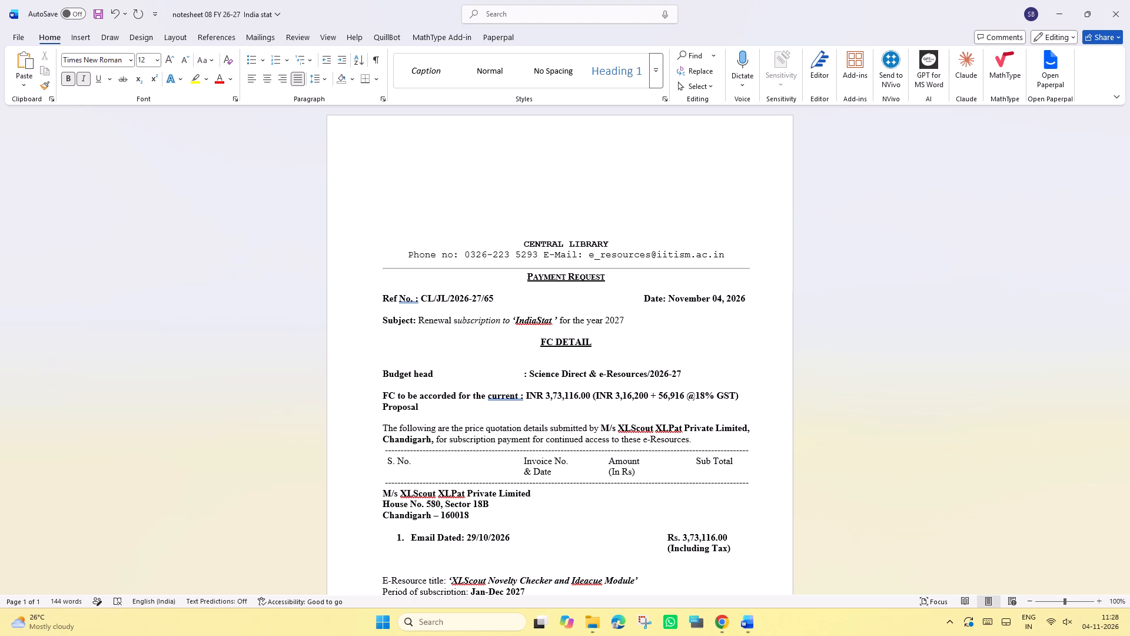
pyautogui.write('Industry')
# Extend the quoted resource title in the subject line with ", Energy, Education, Ecomomy".
pyautogui.write(',')
pyautogui.press('space')
pyautogui.write('Ene')
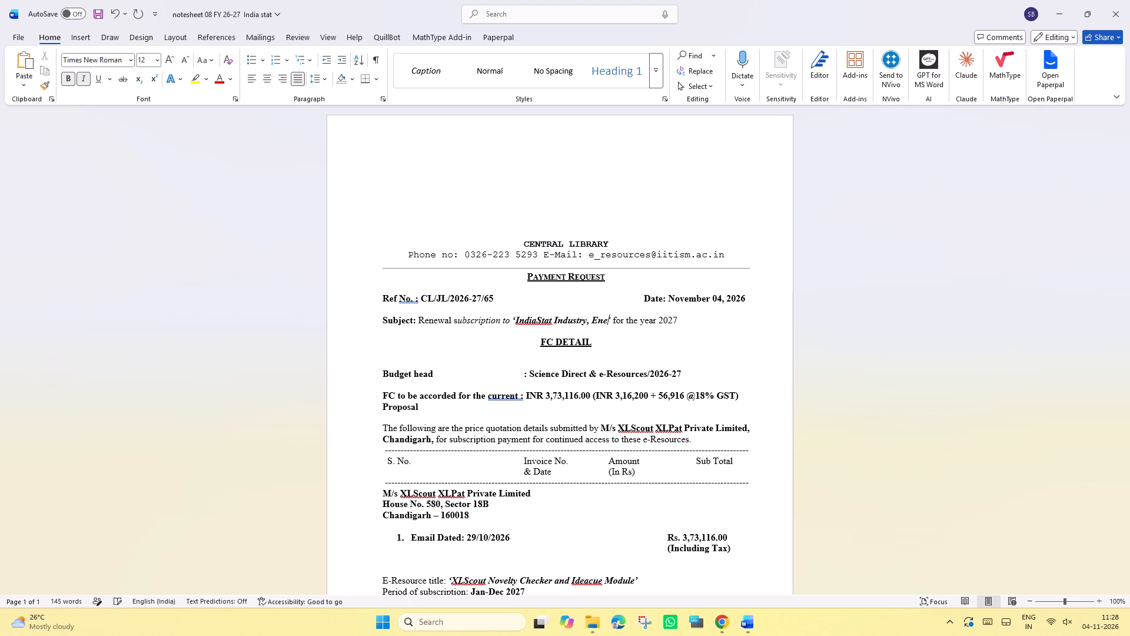
pyautogui.write('rgy')
pyautogui.write(',')
pyautogui.press('space')
pyautogui.write('Edud')
pyautogui.press('BackSpace')
pyautogui.write('cation')
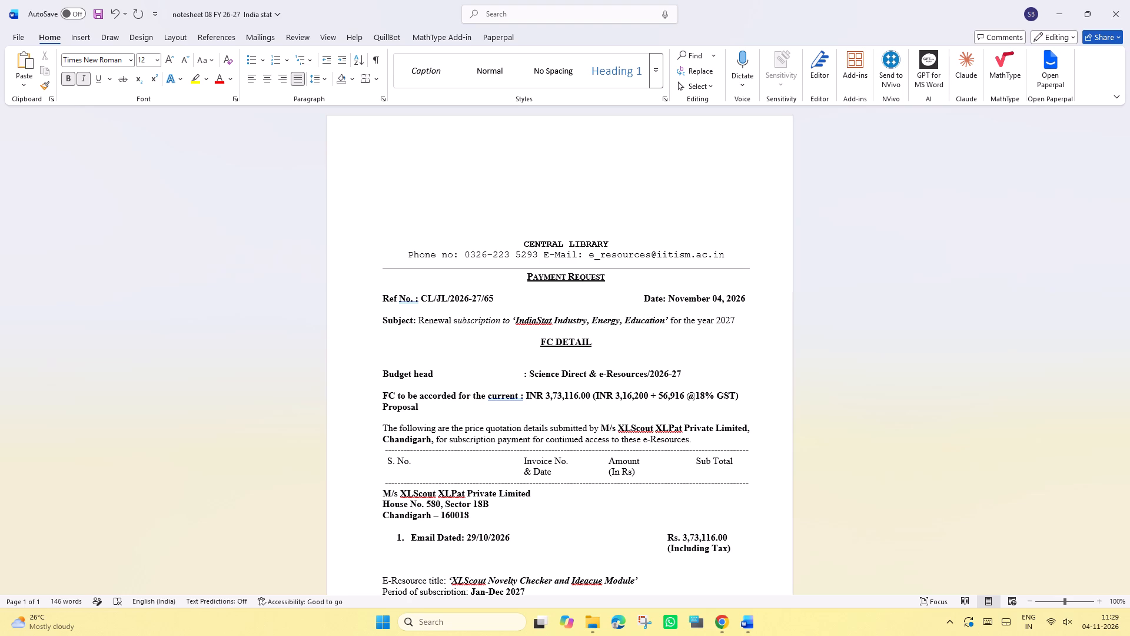
pyautogui.press('space')
pyautogui.write('aned')
pyautogui.press('space')
pyautogui.press('BackSpace')
pyautogui.press('BackSpace')
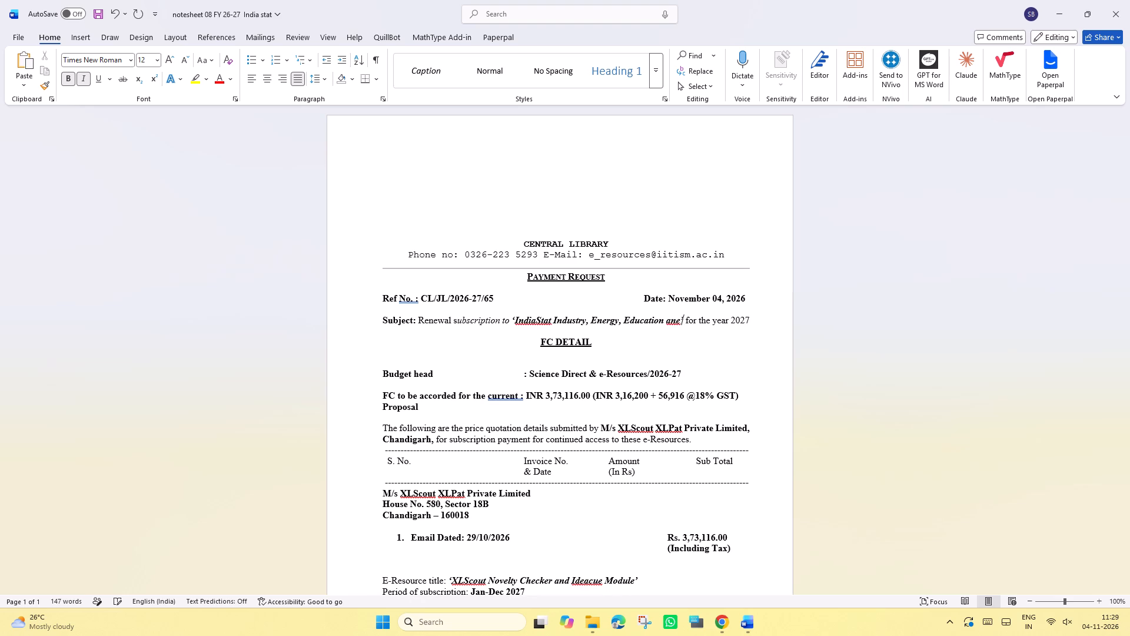
pyautogui.press('BackSpace')
pyautogui.press('BackSpace')
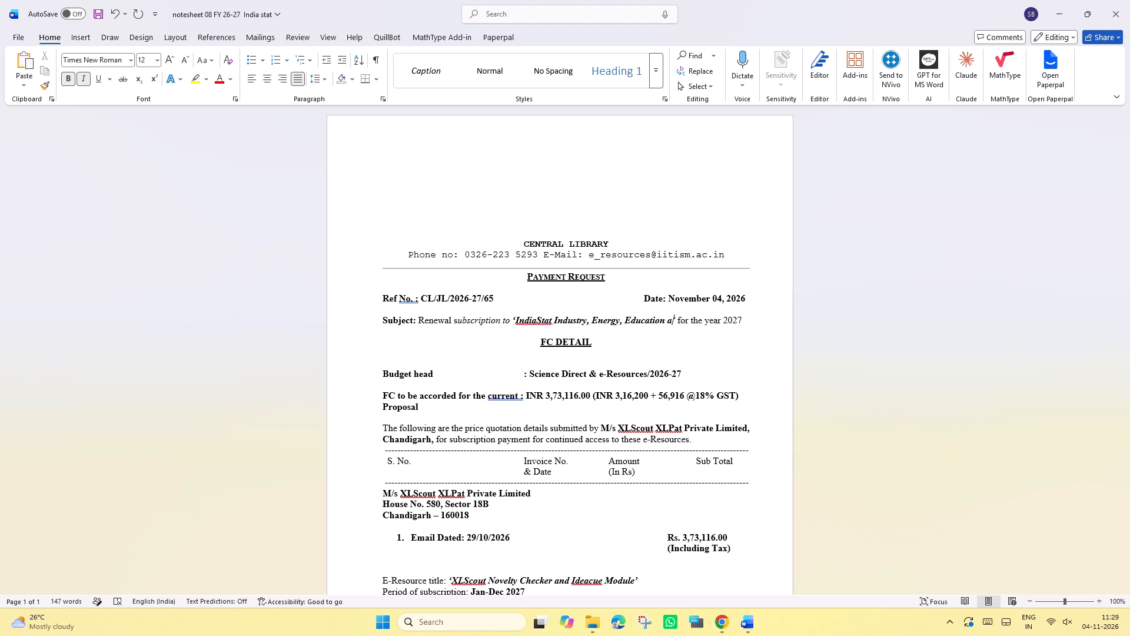
pyautogui.press('BackSpace')
pyautogui.press('BackSpace')
pyautogui.write(', Ecomo')
pyautogui.write('my')
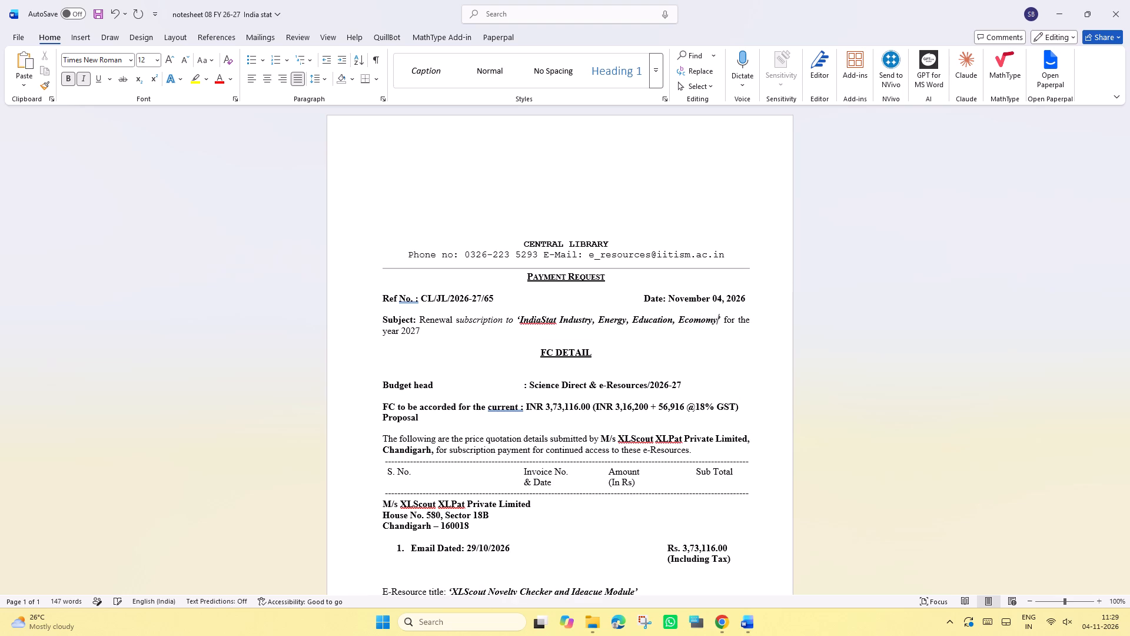
# Complete the quoted resource title in the subject line by adding "and Environment" after the last subject.
pyautogui.write('a')
pyautogui.press('space')
pyautogui.press('BackSpace')
pyautogui.press('BackSpace')
pyautogui.press('space')
pyautogui.write('and')
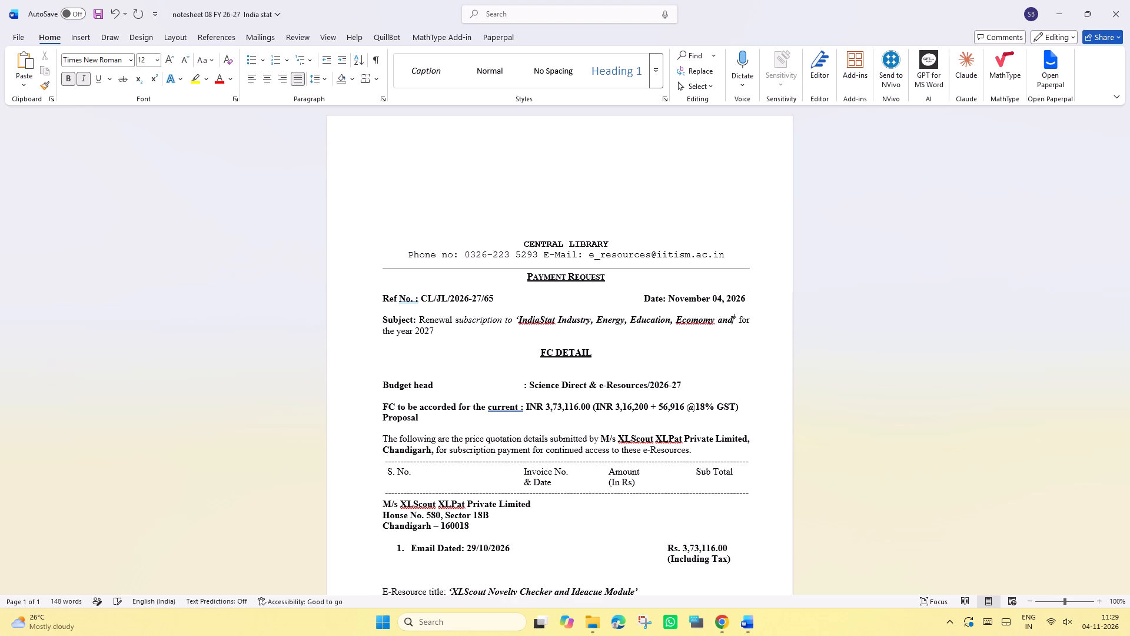
pyautogui.press('space')
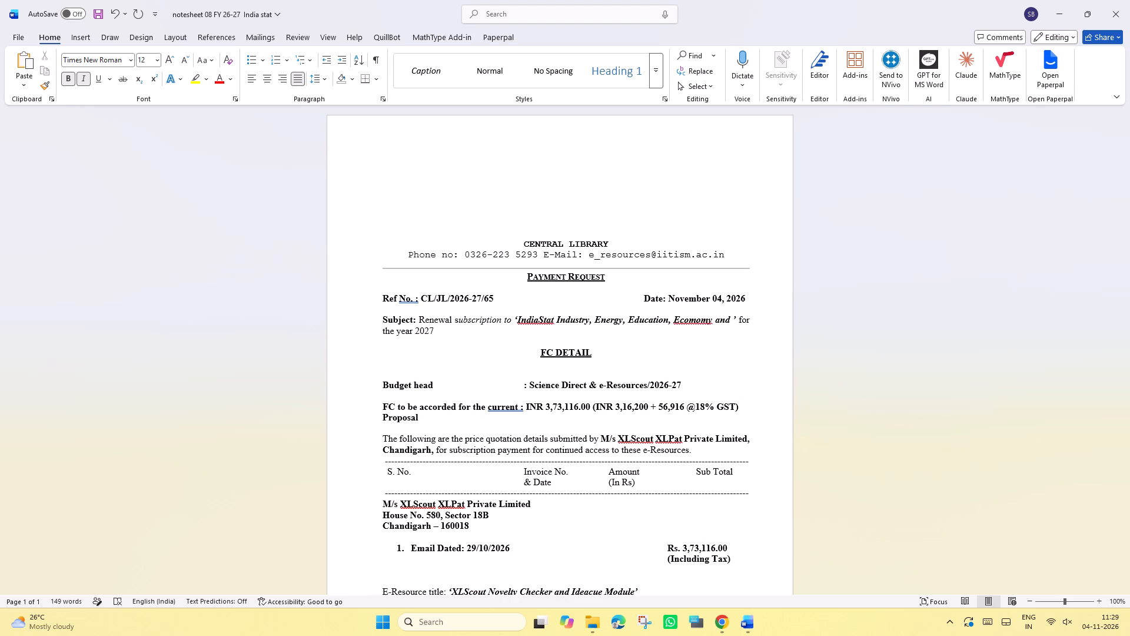
pyautogui.write('Enviior')
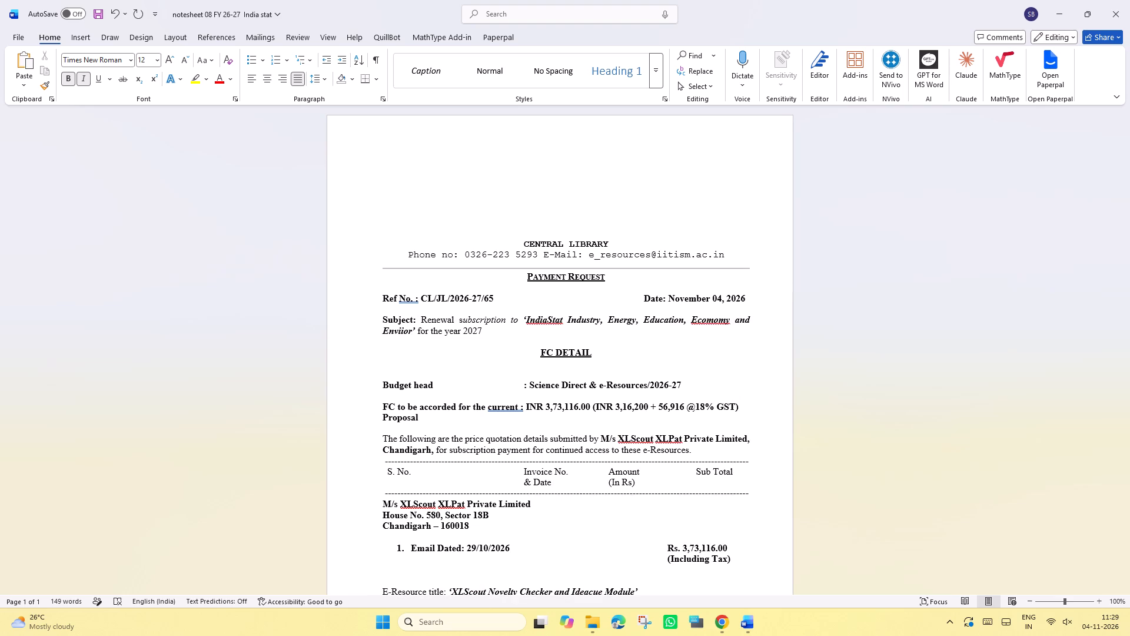
pyautogui.press('BackSpace')
pyautogui.press('BackSpace')
pyautogui.press('BackSpace')
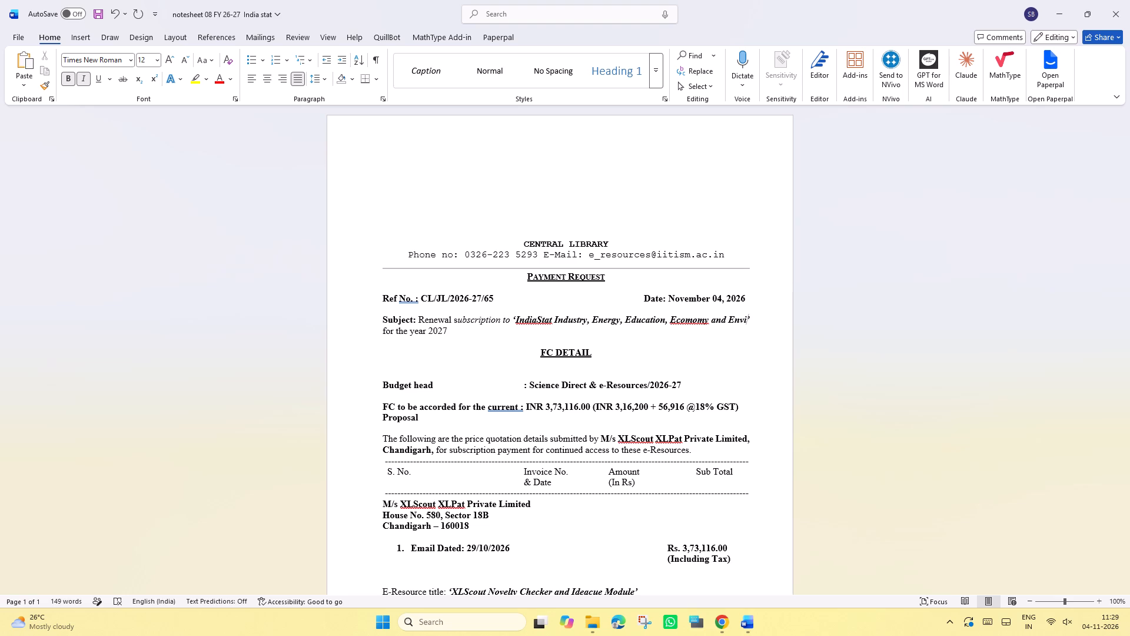
pyautogui.write('ro')
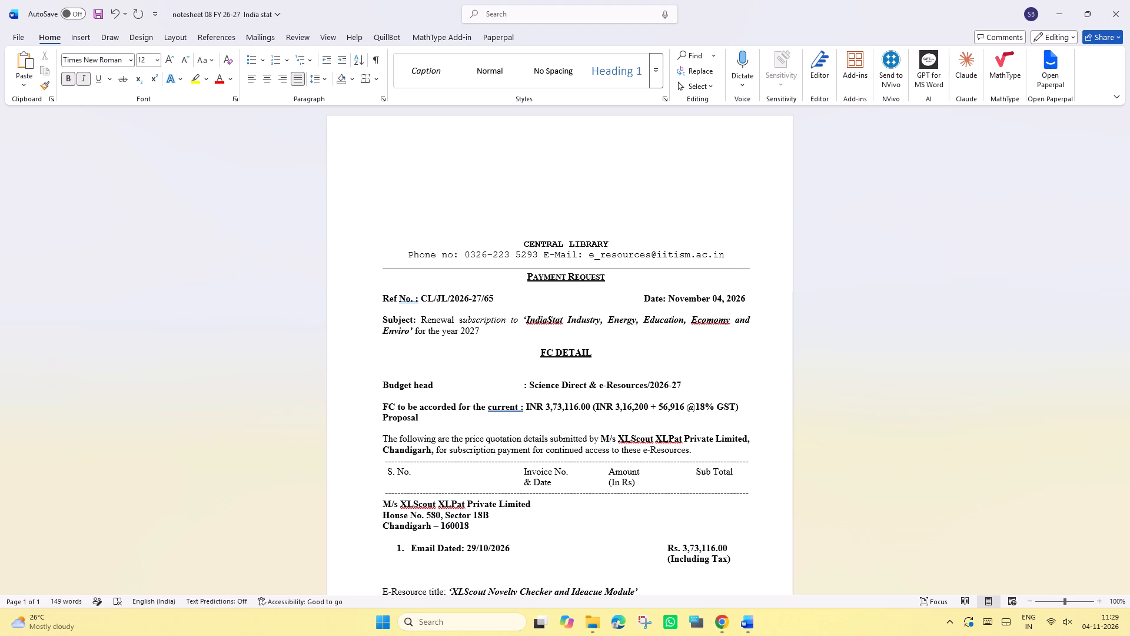
pyautogui.write('nment')
# Set the total amount of FC to be accorded for the current proposal to INR 1,18,000.00.
pyautogui.scroll(-3, 488, 361)
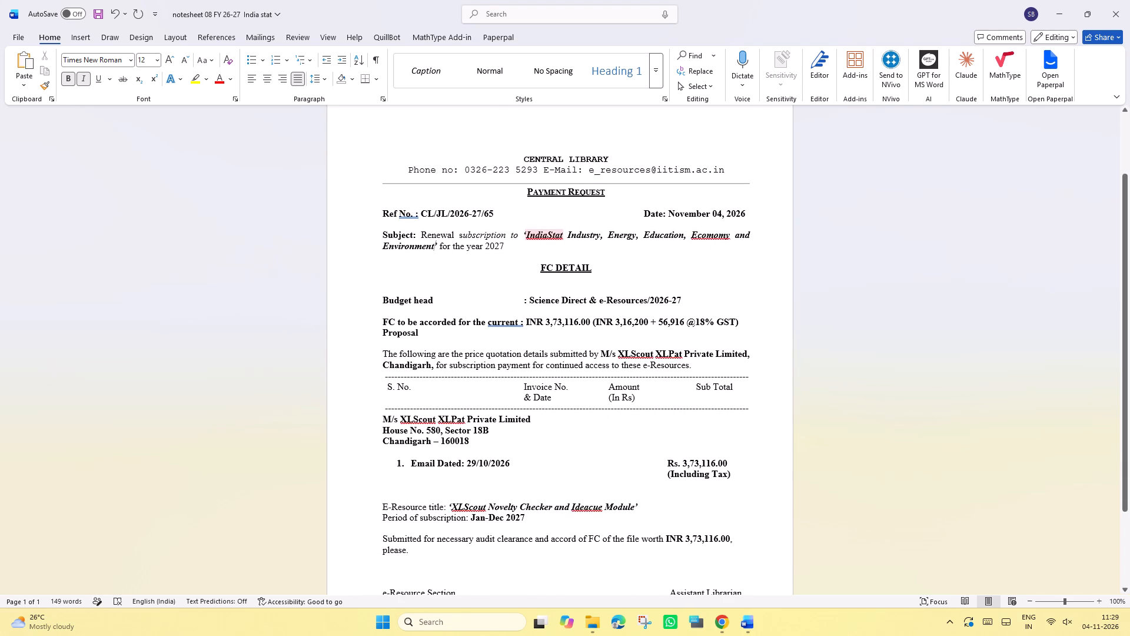
pyautogui.scroll(-2, 482, 266)
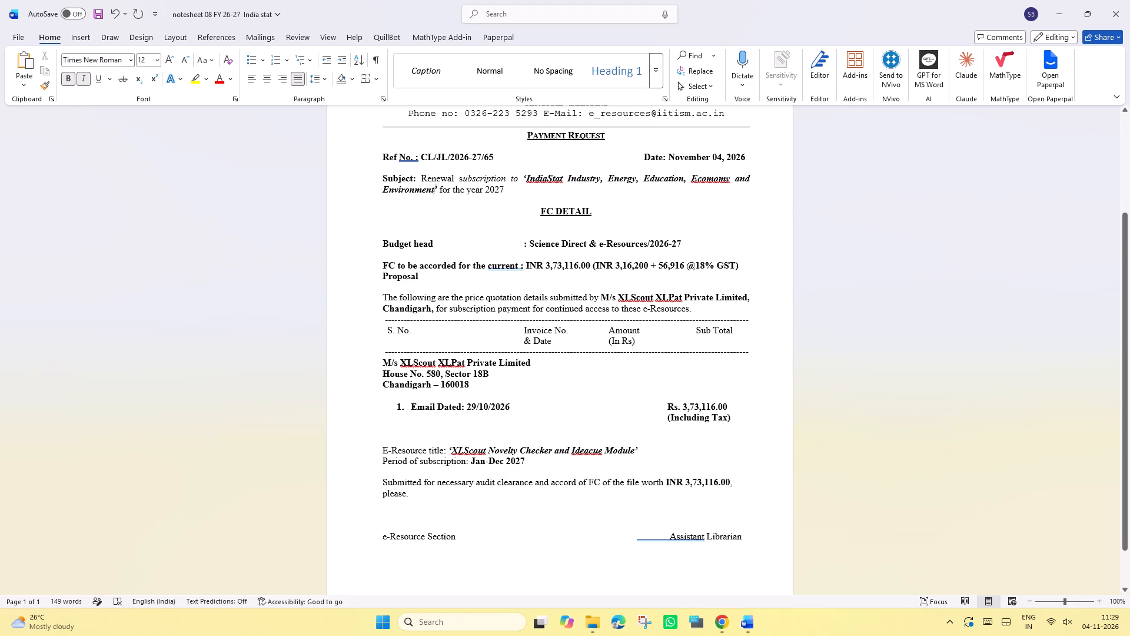
pyautogui.click(579, 265)
pyautogui.press('BackSpace')
pyautogui.press('BackSpace')
pyautogui.press('BackSpace')
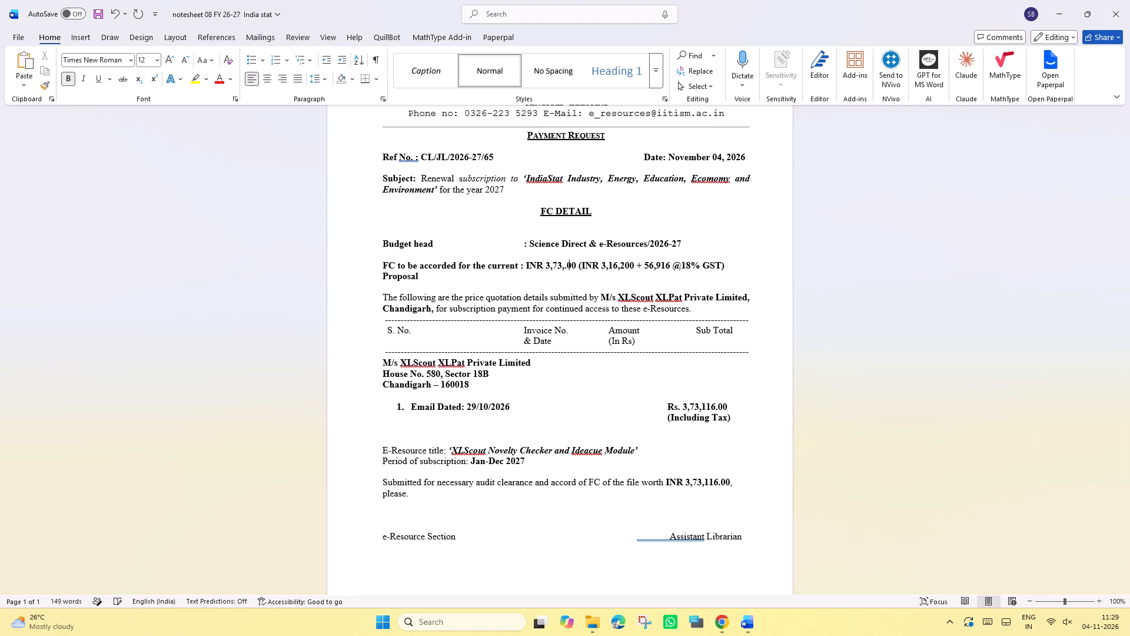
pyautogui.press('BackSpace')
pyautogui.press('BackSpace')
pyautogui.press('BackSpace')
pyautogui.press('BackSpace')
pyautogui.press('BackSpace')
pyautogui.write('1,')
pyautogui.press('1')
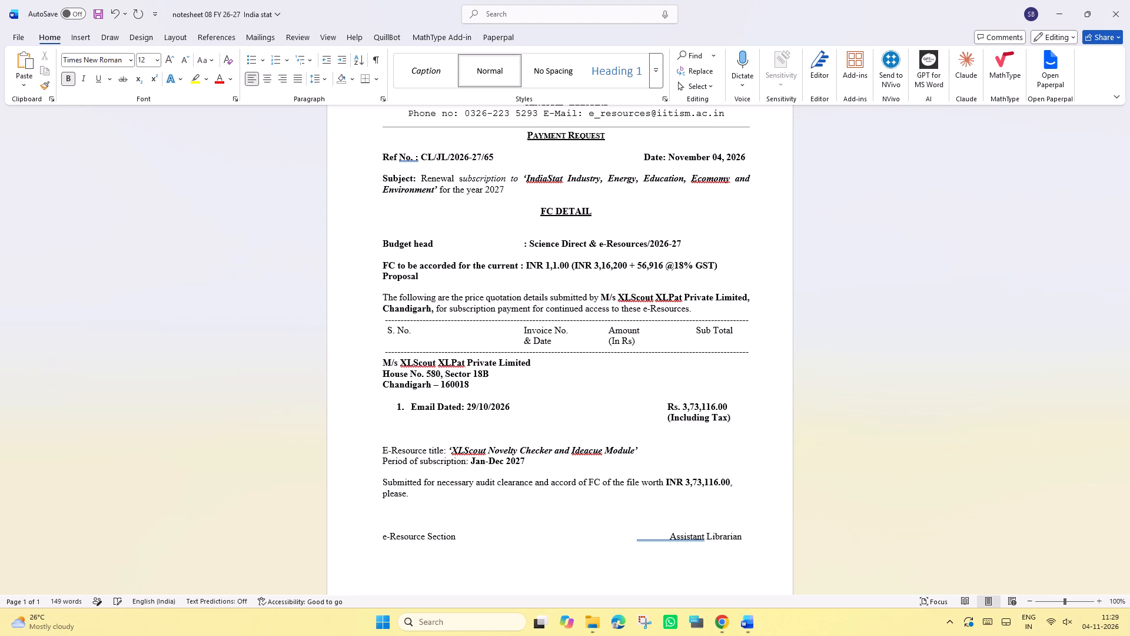
pyautogui.press('8')
pyautogui.write(',000')
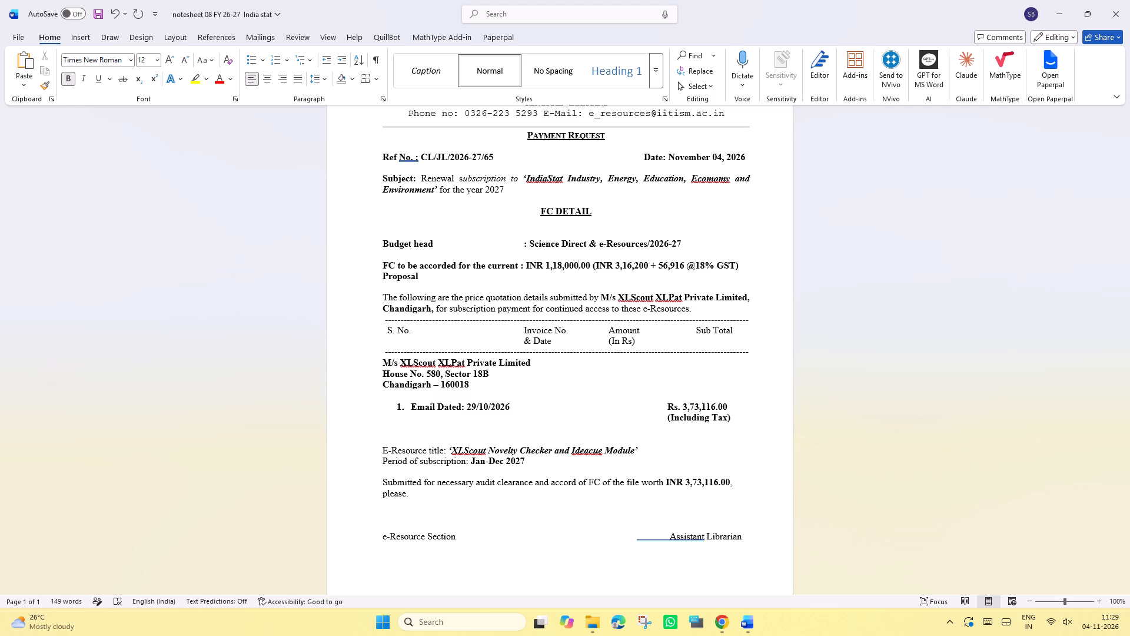
# Set the base amount in the FC line's bracketed breakdown to INR 1,00,000.
pyautogui.press('Right')
pyautogui.press('Right')
pyautogui.press('Right')
pyautogui.press('Right')
pyautogui.press('Right')
pyautogui.press('Right')
pyautogui.press('Right')
pyautogui.press('Right')
pyautogui.press('Right')
pyautogui.press('Right')
pyautogui.press('Right')
pyautogui.press('Right')
pyautogui.press('Right')
pyautogui.press('Right')
pyautogui.press('Right')
pyautogui.press('Right')
pyautogui.press('Right')
pyautogui.press('BackSpace')
pyautogui.press('BackSpace')
pyautogui.press('BackSpace')
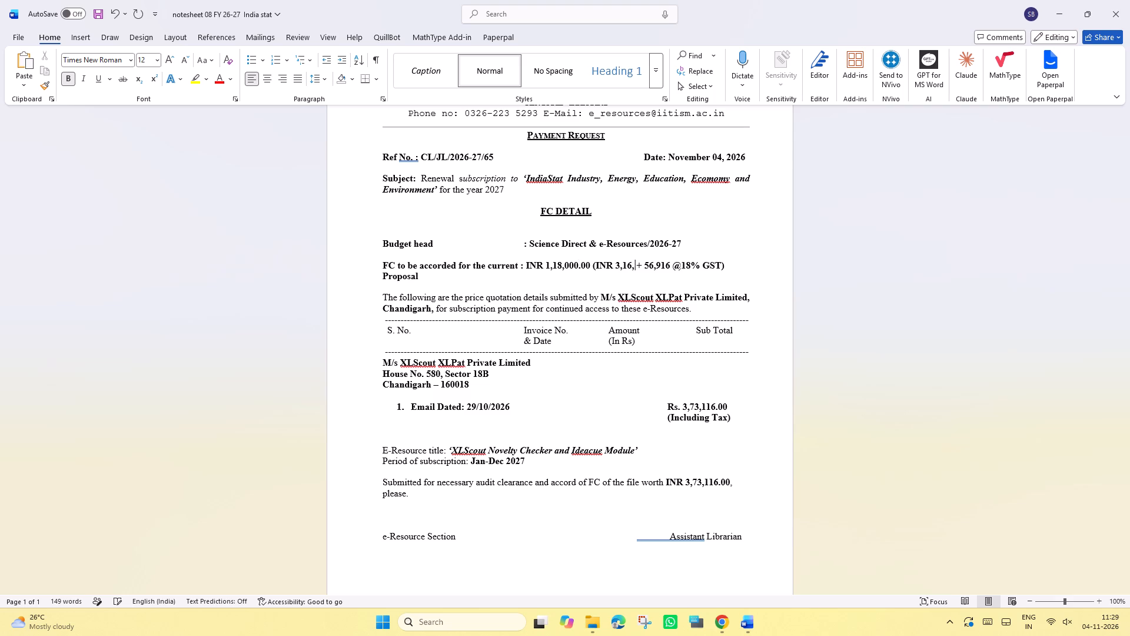
pyautogui.press('BackSpace')
pyautogui.press('BackSpace')
pyautogui.press('BackSpace')
pyautogui.press('BackSpace')
pyautogui.press('BackSpace')
pyautogui.write('1,00,000')
# Set the 18% GST amount in the FC line's bracketed breakdown to 18,000.
pyautogui.press('Right')
pyautogui.press('Right')
pyautogui.press('Right')
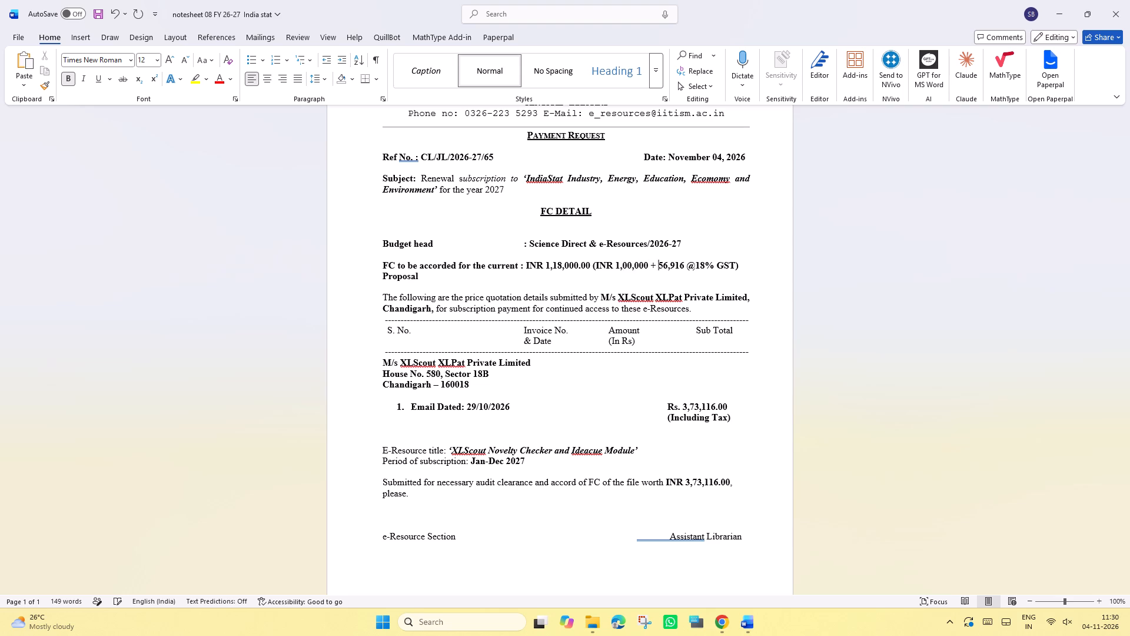
pyautogui.press('Right')
pyautogui.press('Right')
pyautogui.press('Right')
pyautogui.press('Right')
pyautogui.press('Right')
pyautogui.press('Right')
pyautogui.press('BackSpace')
pyautogui.press('BackSpace')
pyautogui.press('BackSpace')
pyautogui.press('BackSpace')
pyautogui.press('BackSpace')
pyautogui.press('BackSpace')
pyautogui.write('18,000')
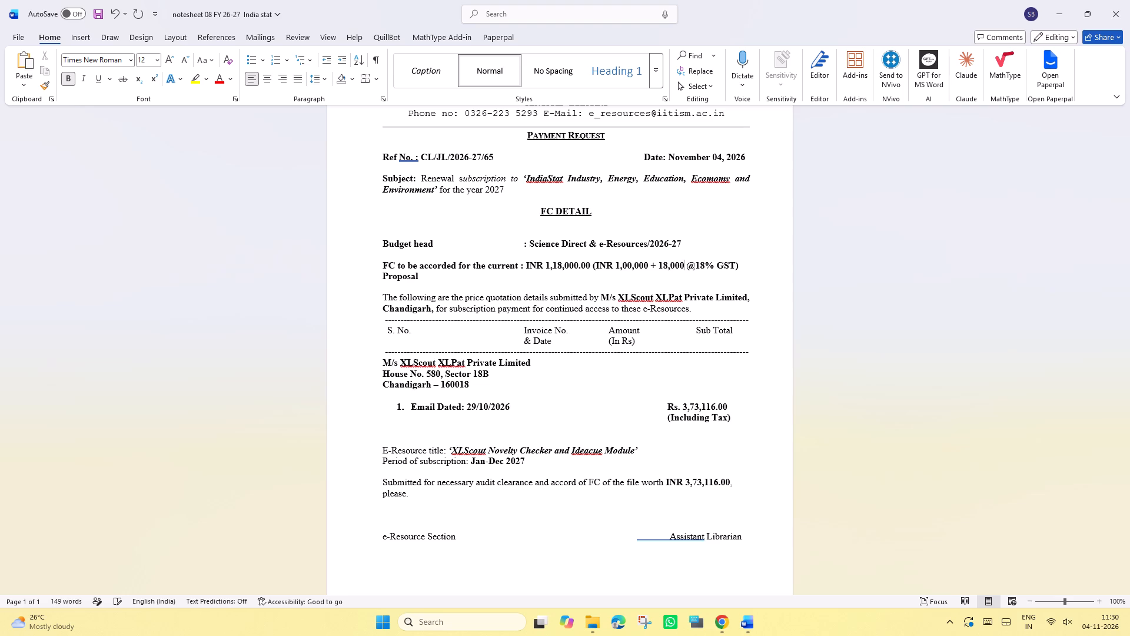
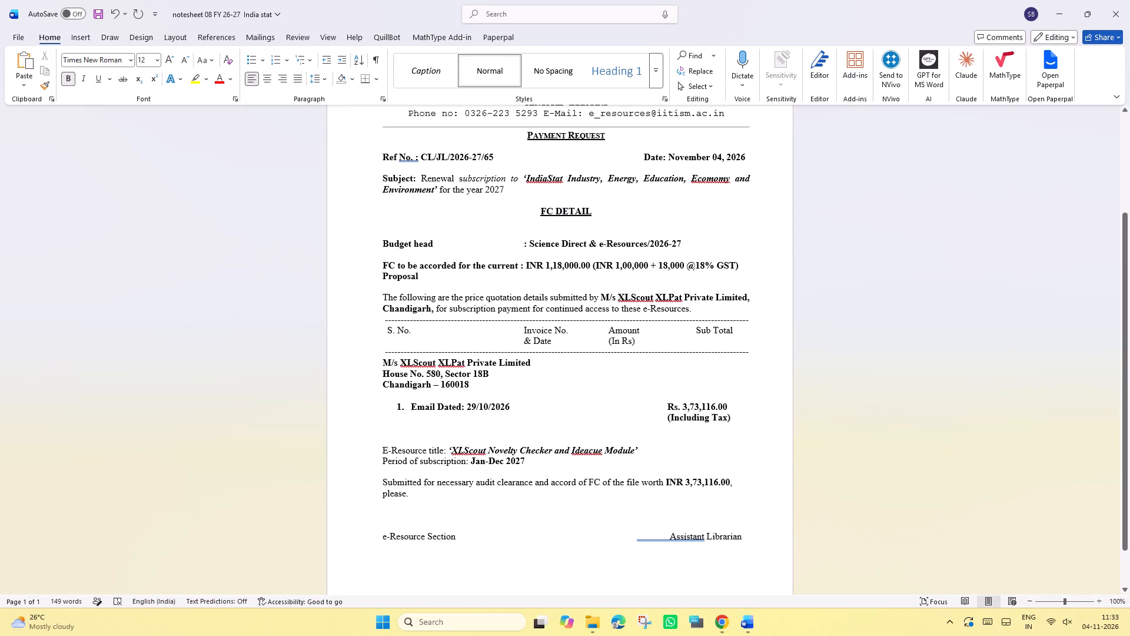
# Examine the vendor name, address and email date lines below the quotation table header for details carried over from the XLScout copy.
pyautogui.scroll(-2, 612, 339)
pyautogui.scroll(-2, 447, 315)
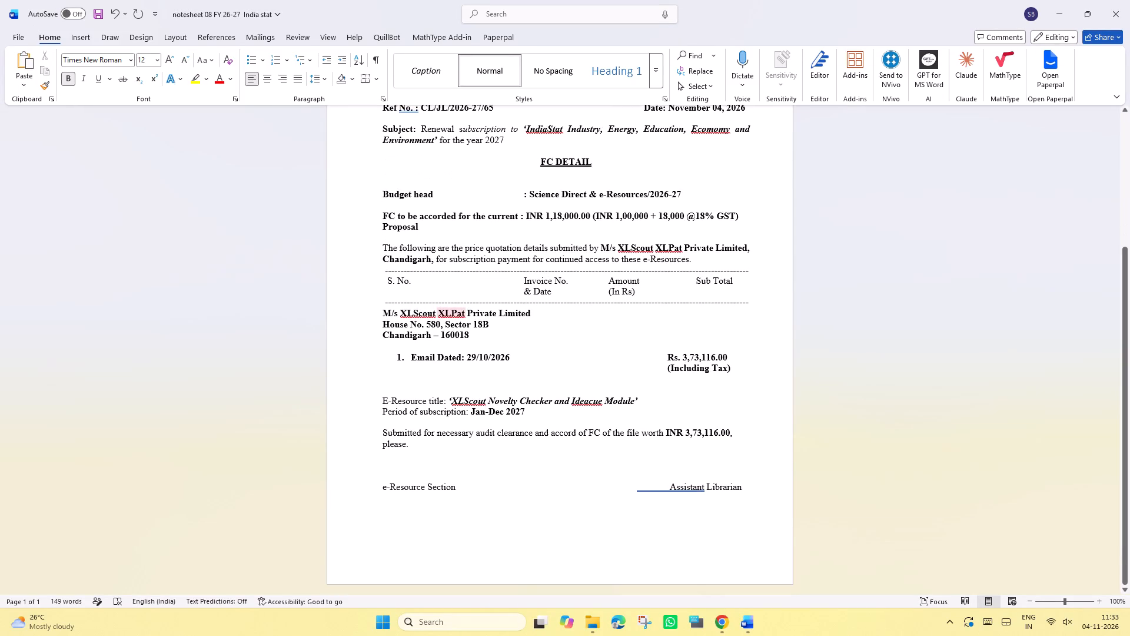
pyautogui.click(540, 305)
pyautogui.click(533, 312)
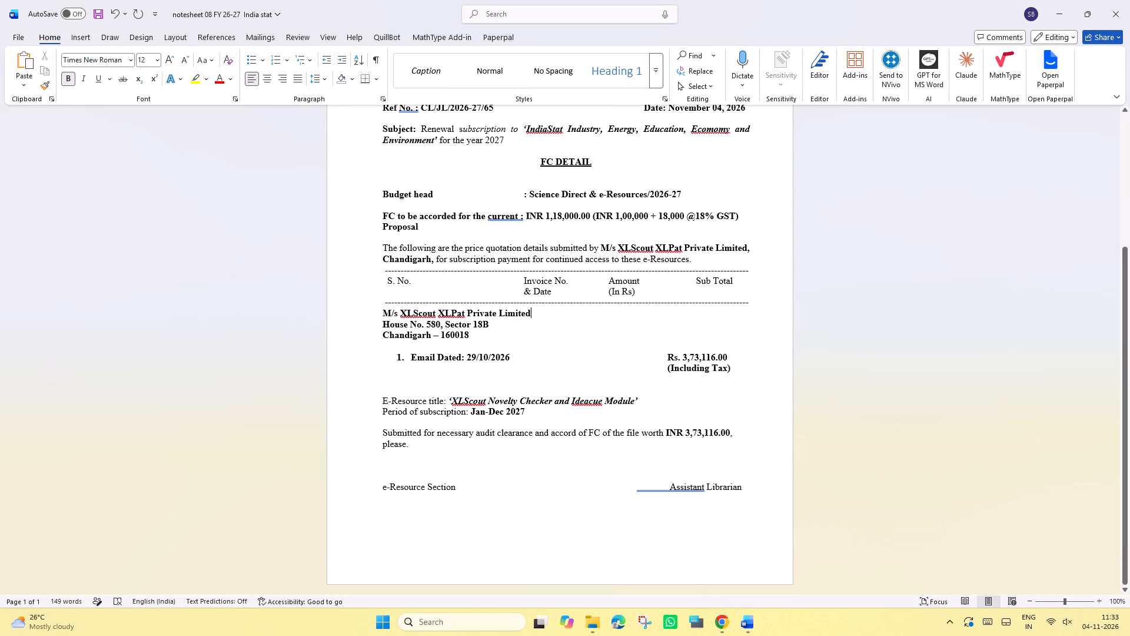
pyautogui.click(502, 324)
pyautogui.click(473, 330)
pyautogui.click(510, 357)
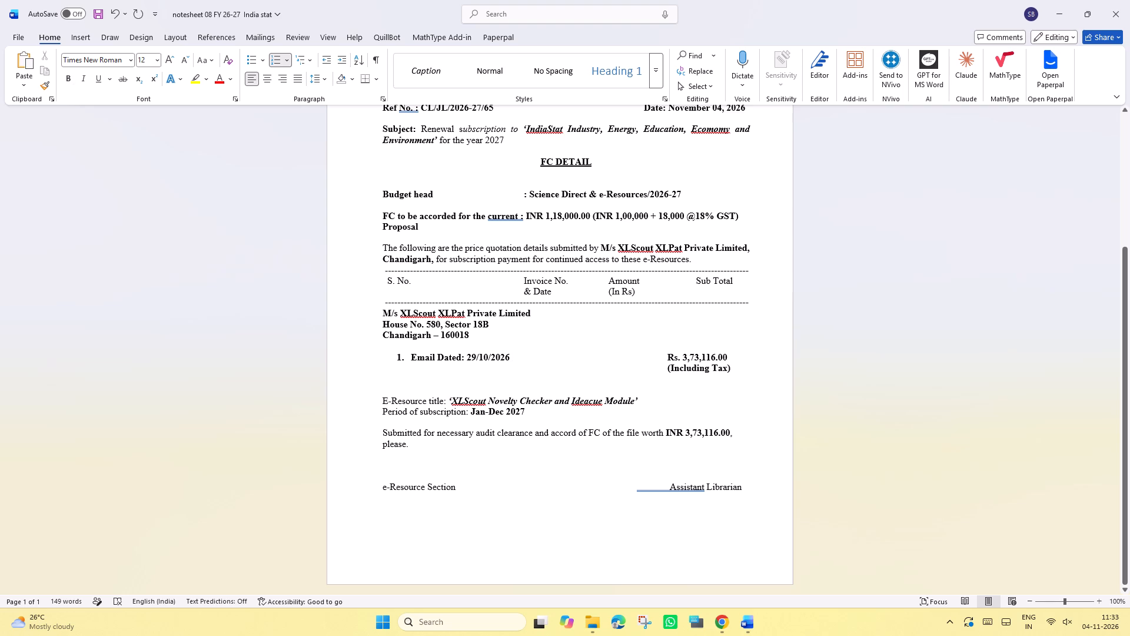
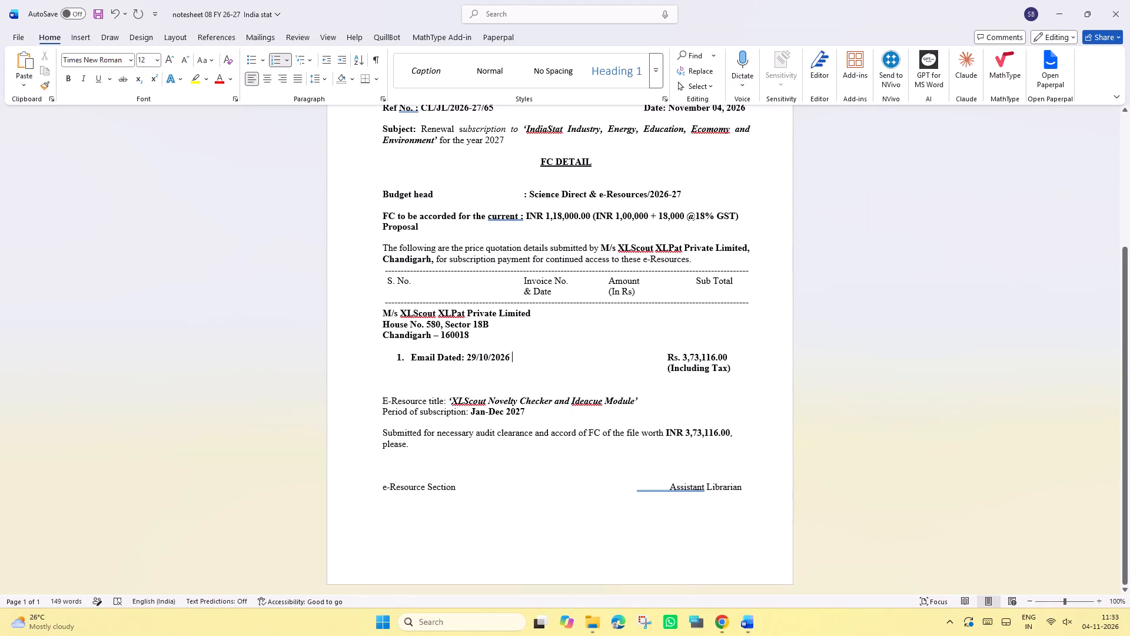
# Replace the XLScout vendor name in the price quotation sentence with Datanet India Private Limited.
pyautogui.press('Left')
pyautogui.scroll(2, 590, 306)
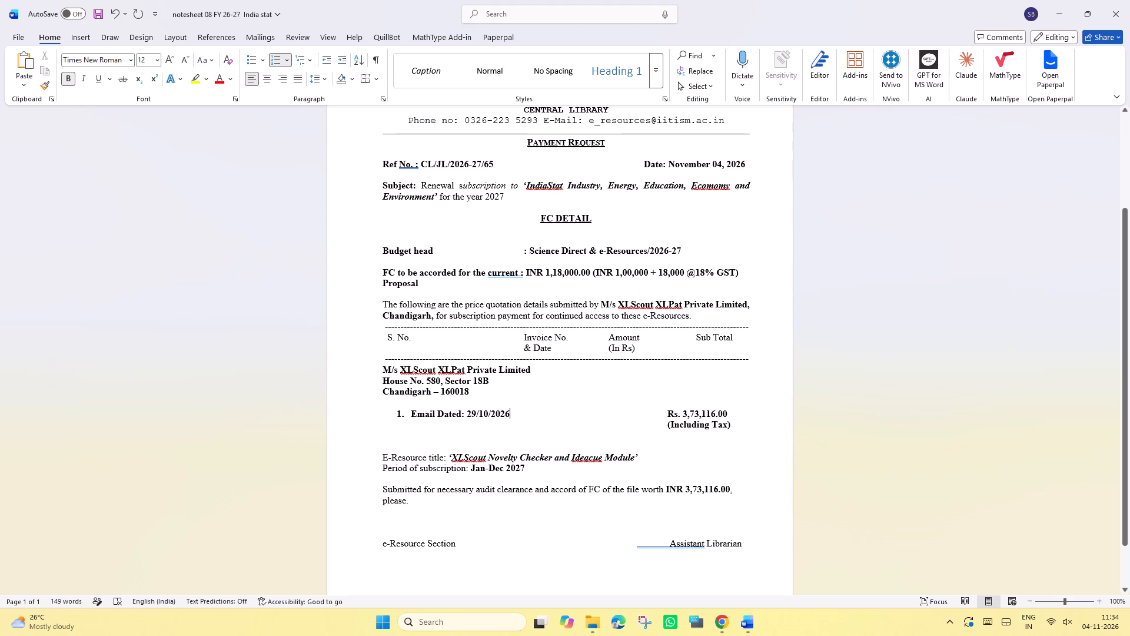
pyautogui.click(750, 302)
pyautogui.press('Left')
pyautogui.press('BackSpace')
pyautogui.press('BackSpace')
pyautogui.press('BackSpace')
pyautogui.press('BackSpace')
pyautogui.press('BackSpace')
pyautogui.press('BackSpace')
pyautogui.press('BackSpace')
pyautogui.press('BackSpace')
pyautogui.press('BackSpace')
pyautogui.press('BackSpace')
pyautogui.press('BackSpace')
pyautogui.press('BackSpace')
pyautogui.press('BackSpace')
pyautogui.press('BackSpace')
pyautogui.press('BackSpace')
pyautogui.press('BackSpace')
pyautogui.press('BackSpace')
pyautogui.press('BackSpace')
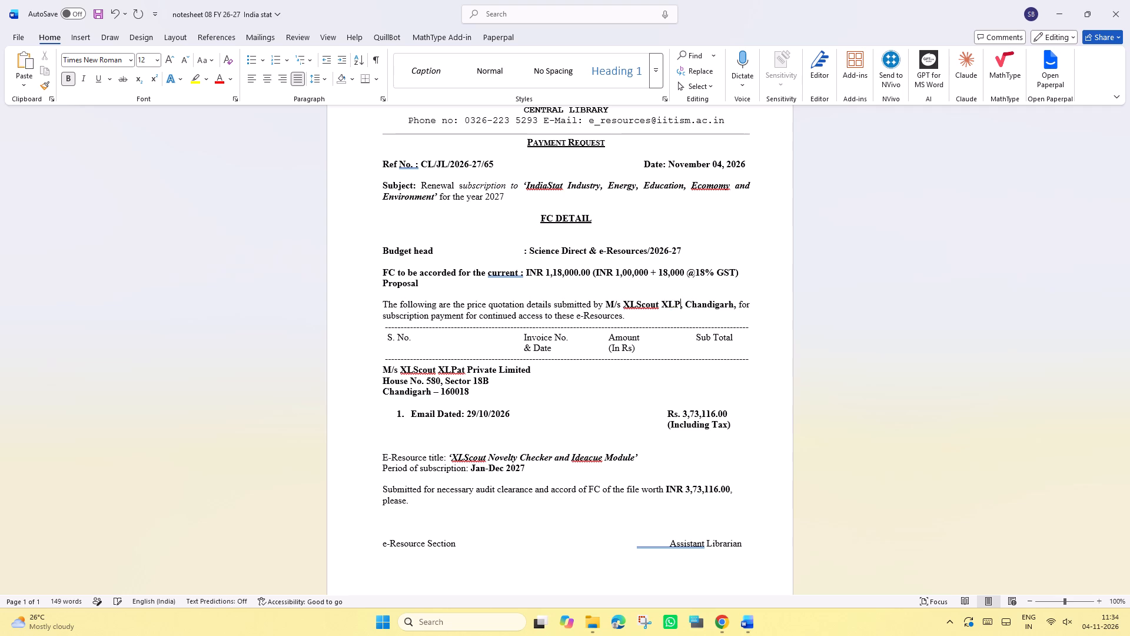
pyautogui.press('BackSpace')
pyautogui.press('BackSpace')
pyautogui.press('BackSpace')
pyautogui.press('BackSpace')
pyautogui.press('BackSpace')
pyautogui.press('BackSpace')
pyautogui.press('BackSpace')
pyautogui.press('BackSpace')
pyautogui.press('BackSpace')
pyautogui.press('BackSpace')
pyautogui.press('BackSpace')
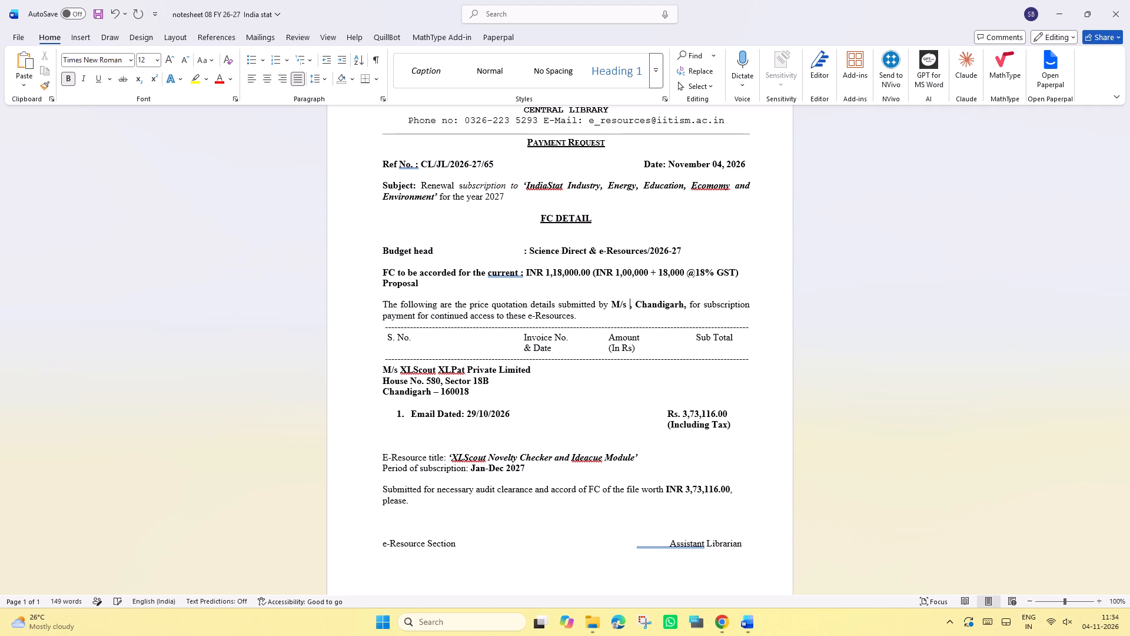
pyautogui.write('Data')
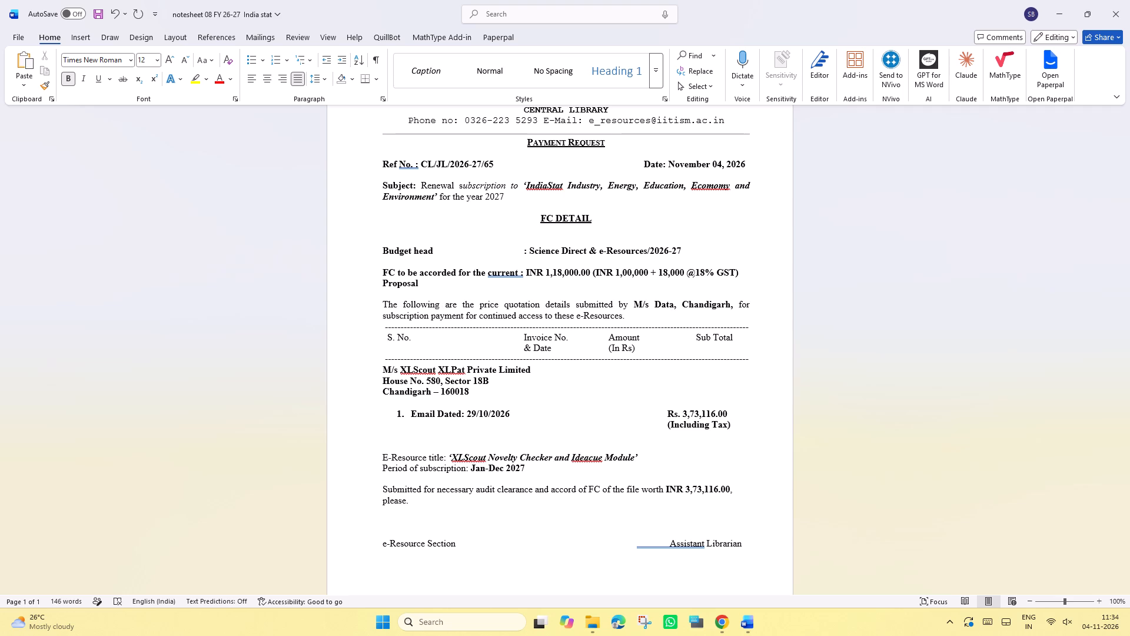
pyautogui.write('net India')
pyautogui.press('space')
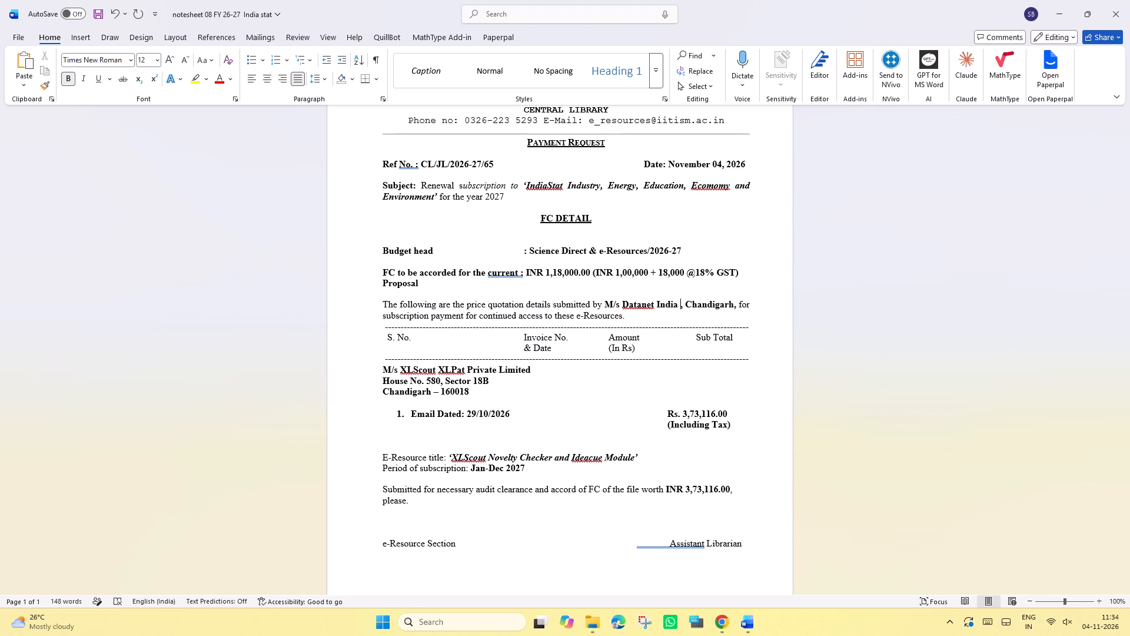
pyautogui.write('Private')
pyautogui.press('space')
pyautogui.write('LIm')
pyautogui.press('BackSpace')
pyautogui.press('BackSpace')
pyautogui.write('imited')
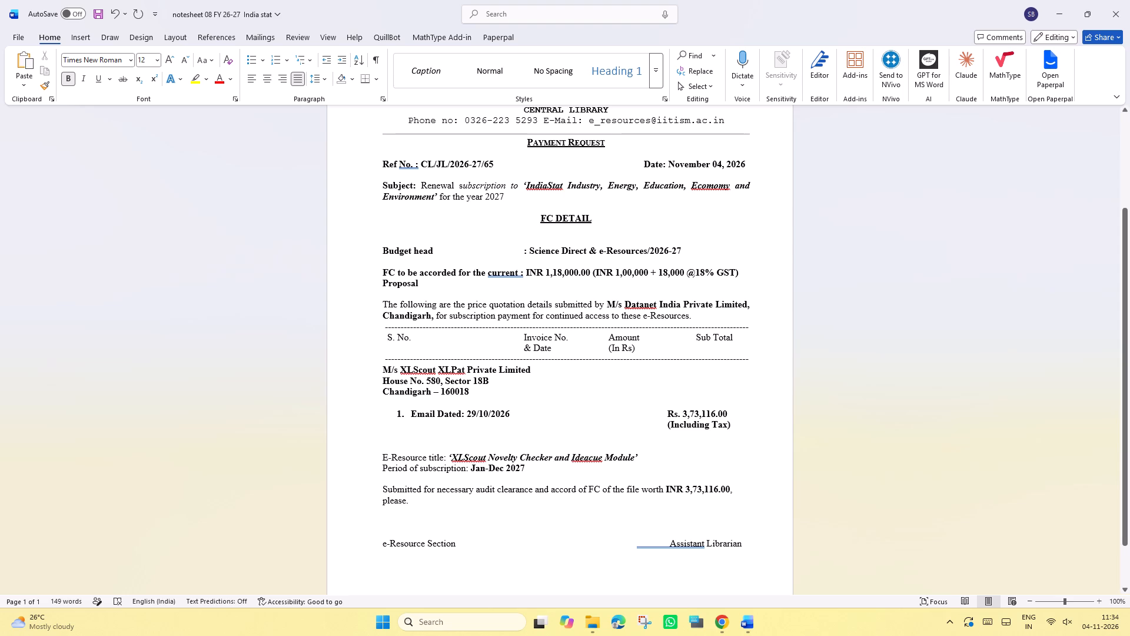
# Change the vendor's city in the price quotation sentence to New Delhi.
pyautogui.click(431, 317)
pyautogui.press('BackSpace')
pyautogui.press('BackSpace')
pyautogui.press('BackSpace')
pyautogui.press('BackSpace')
pyautogui.press('BackSpace')
pyautogui.press('BackSpace')
pyautogui.press('BackSpace')
pyautogui.press('BackSpace')
pyautogui.press('BackSpace')
pyautogui.press('BackSpace')
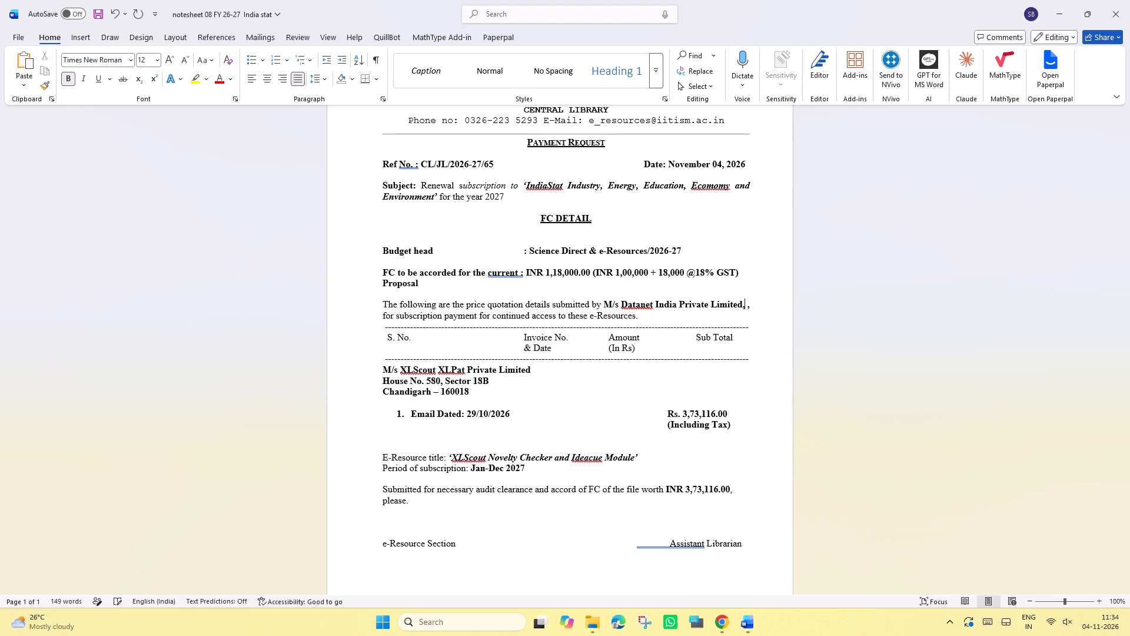
pyautogui.write('New')
pyautogui.press('space')
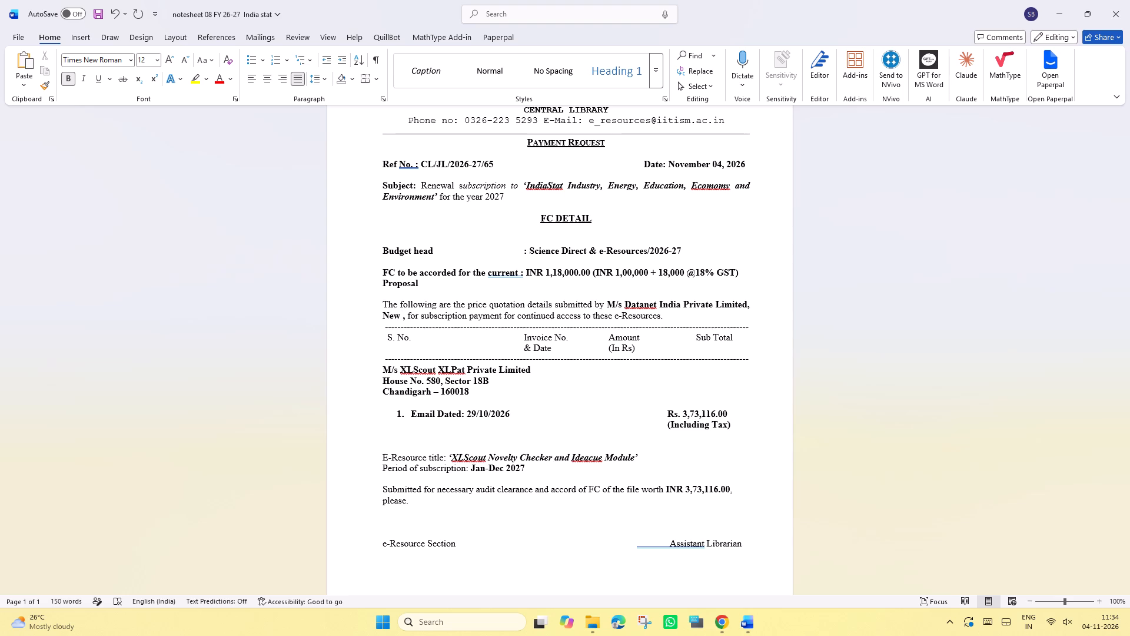
pyautogui.write('Delhi')
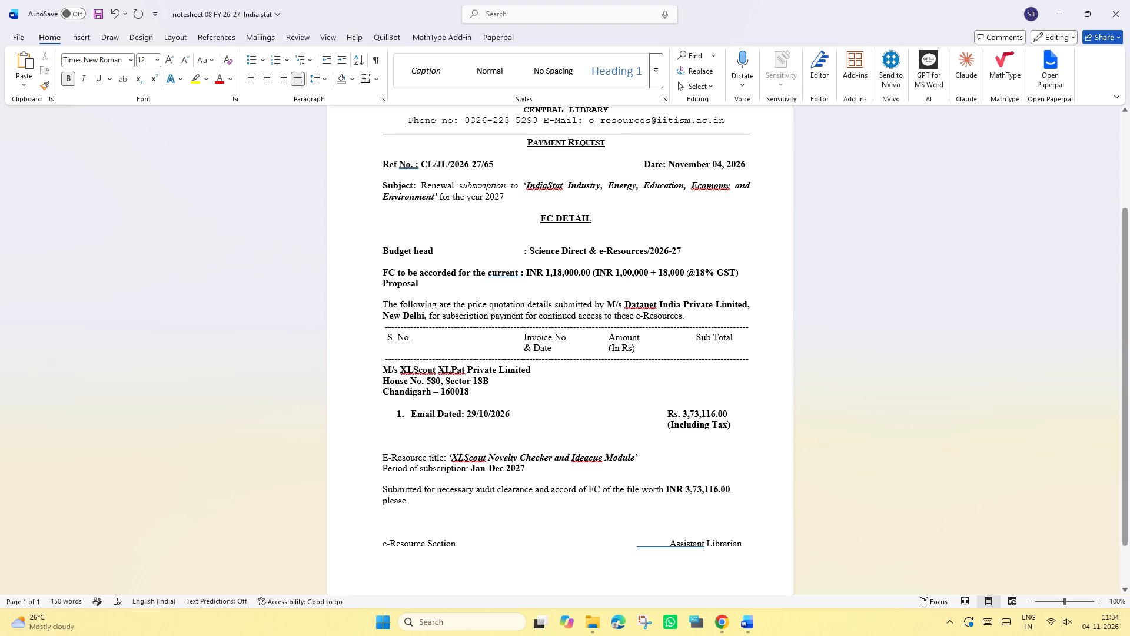
# Copy M/s Datanet India Private Limited from the quotation sentence over the XLScout vendor name below the table header.
pyautogui.scroll(-2, 515, 327)
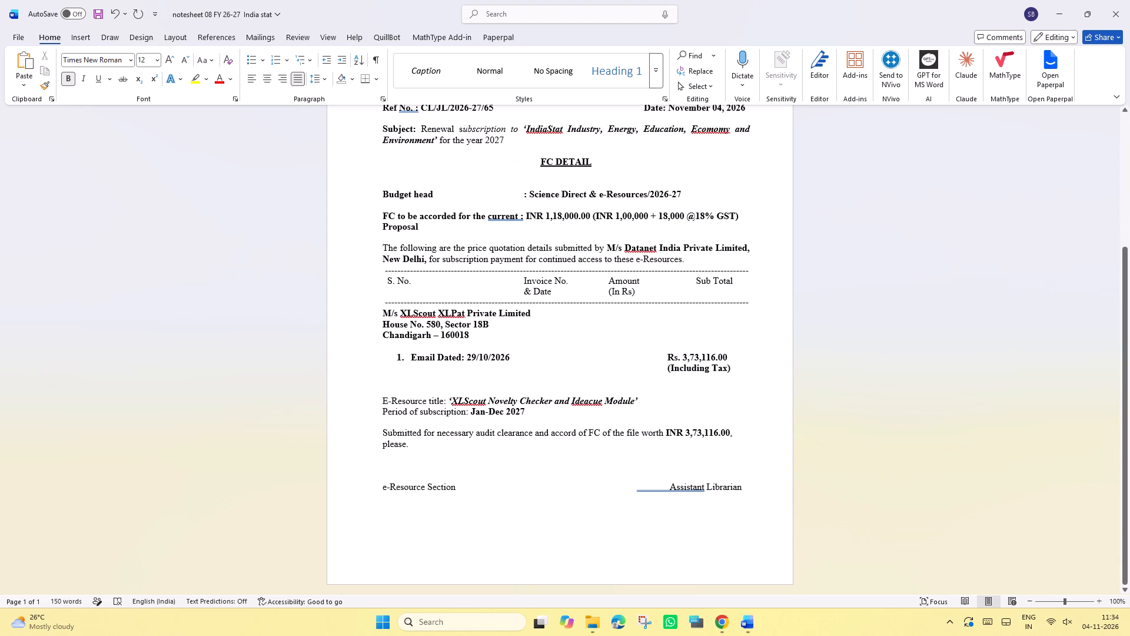
pyautogui.moveTo(608, 244); pyautogui.dragTo(740, 243)
pyautogui.hotkey('ctrl', 'c')
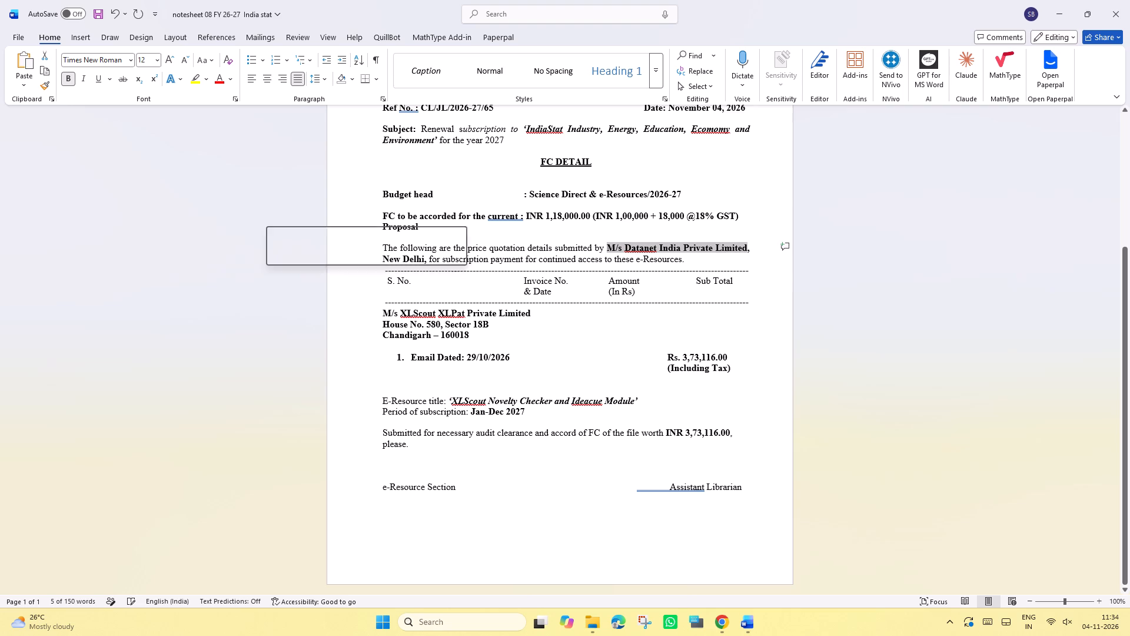
pyautogui.moveTo(385, 311); pyautogui.dragTo(498, 312)
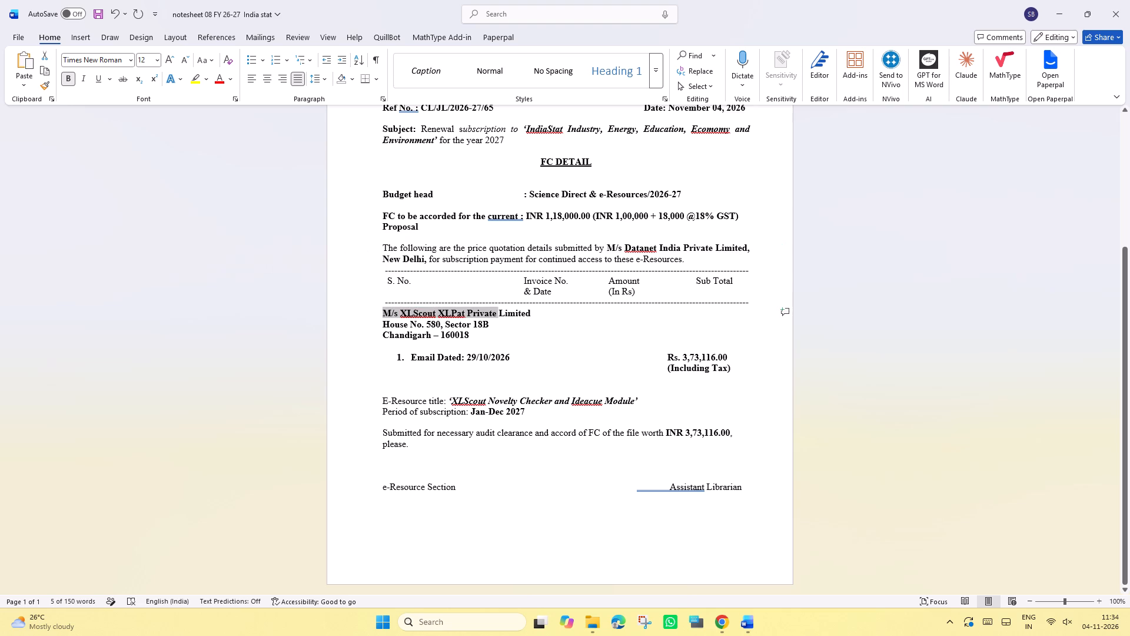
pyautogui.moveTo(498, 312); pyautogui.dragTo(521, 312)
pyautogui.hotkey('ctrl', 'v')
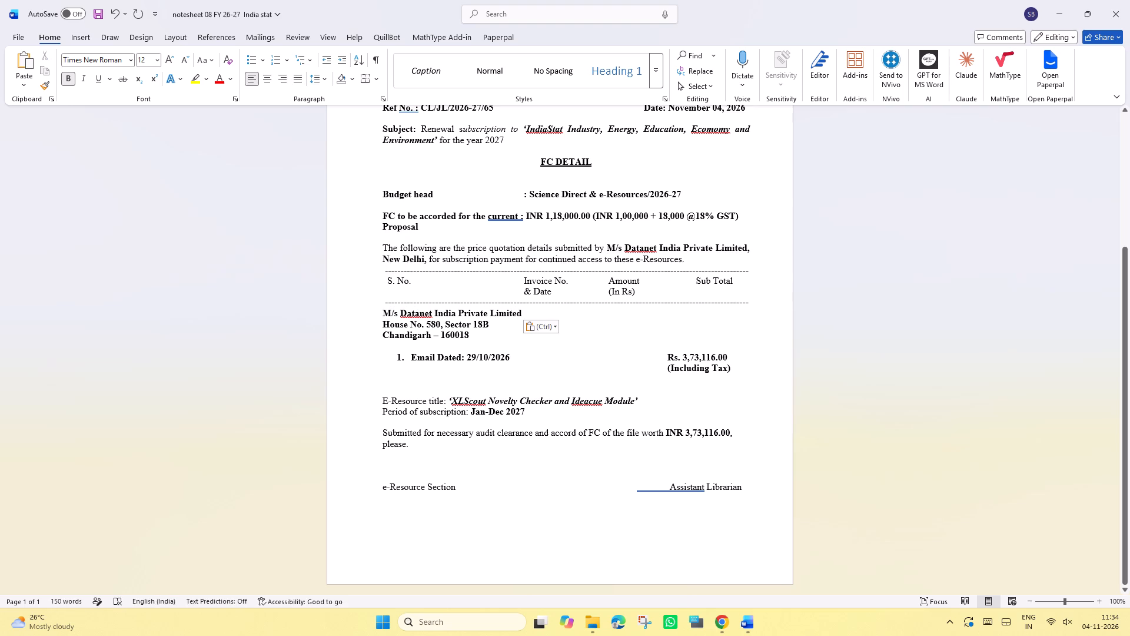
# Replace the house and sector line below the vendor name with Datanet India's unit, floor and industrial area.
pyautogui.click(493, 320)
pyautogui.press('BackSpace')
pyautogui.press('BackSpace')
pyautogui.press('BackSpace')
pyautogui.press('BackSpace')
pyautogui.press('BackSpace')
pyautogui.press('BackSpace')
pyautogui.press('BackSpace')
pyautogui.press('BackSpace')
pyautogui.press('BackSpace')
pyautogui.press('BackSpace')
pyautogui.press('BackSpace')
pyautogui.press('BackSpace')
pyautogui.press('BackSpace')
pyautogui.press('BackSpace')
pyautogui.press('BackSpace')
pyautogui.press('BackSpace')
pyautogui.press('BackSpace')
pyautogui.press('BackSpace')
pyautogui.press('BackSpace')
pyautogui.press('BackSpace')
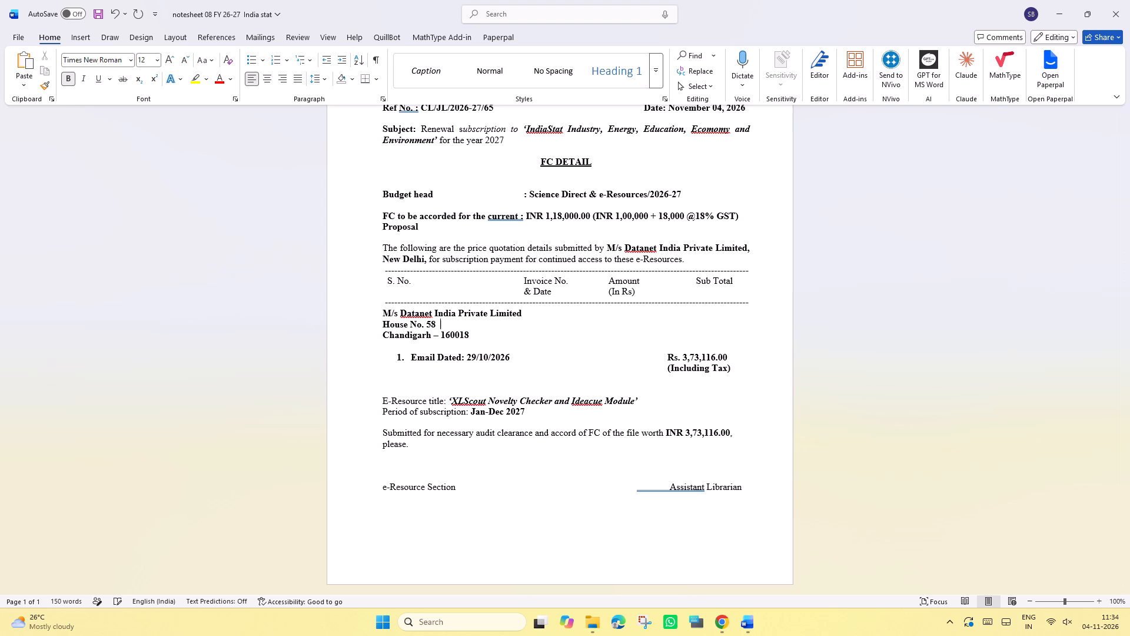
pyautogui.press('BackSpace')
pyautogui.press('BackSpace')
pyautogui.press('BackSpace')
pyautogui.hotkey('shift', 'd')
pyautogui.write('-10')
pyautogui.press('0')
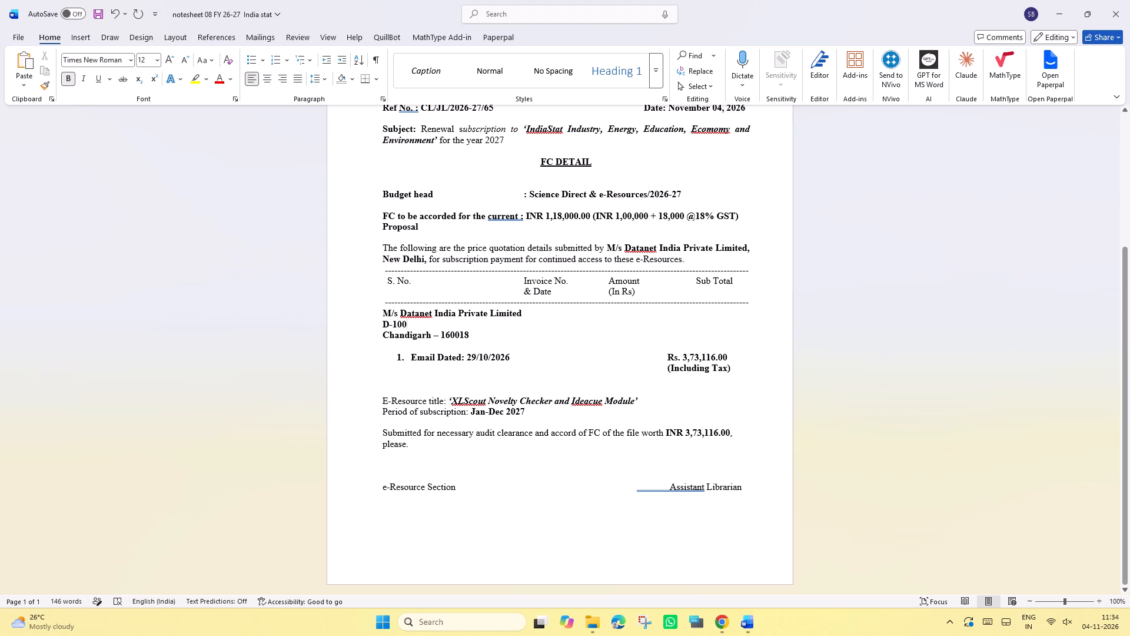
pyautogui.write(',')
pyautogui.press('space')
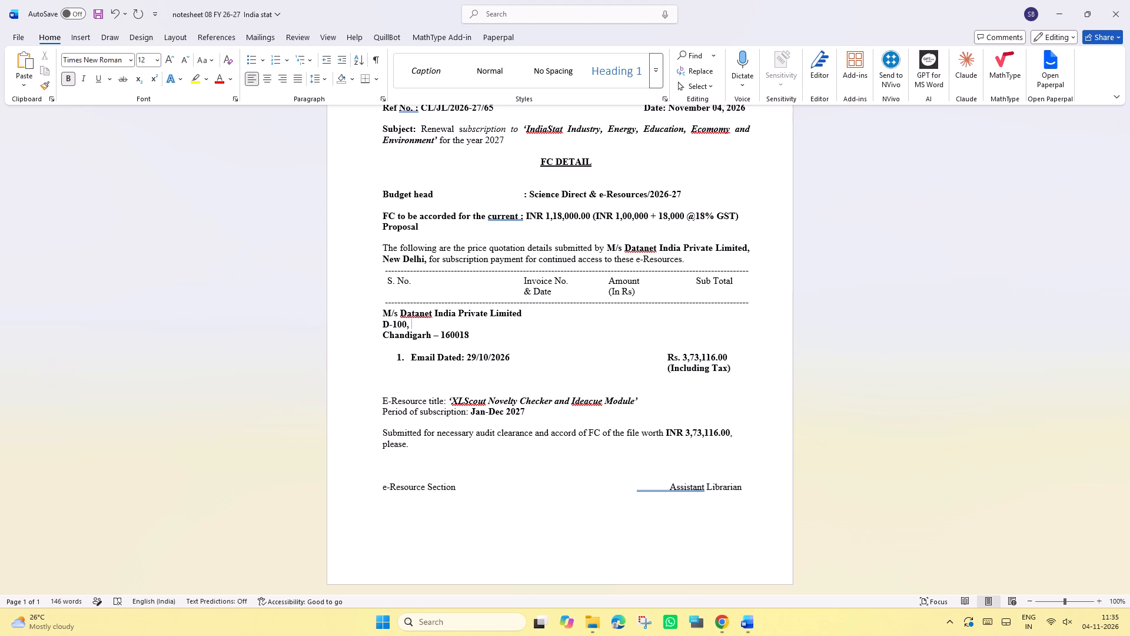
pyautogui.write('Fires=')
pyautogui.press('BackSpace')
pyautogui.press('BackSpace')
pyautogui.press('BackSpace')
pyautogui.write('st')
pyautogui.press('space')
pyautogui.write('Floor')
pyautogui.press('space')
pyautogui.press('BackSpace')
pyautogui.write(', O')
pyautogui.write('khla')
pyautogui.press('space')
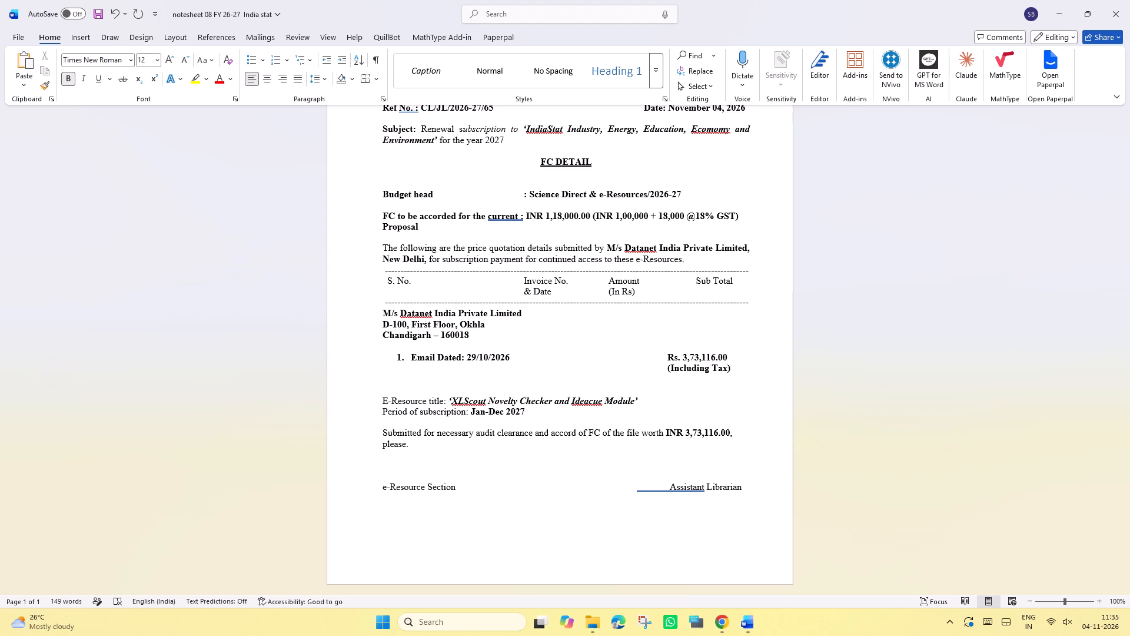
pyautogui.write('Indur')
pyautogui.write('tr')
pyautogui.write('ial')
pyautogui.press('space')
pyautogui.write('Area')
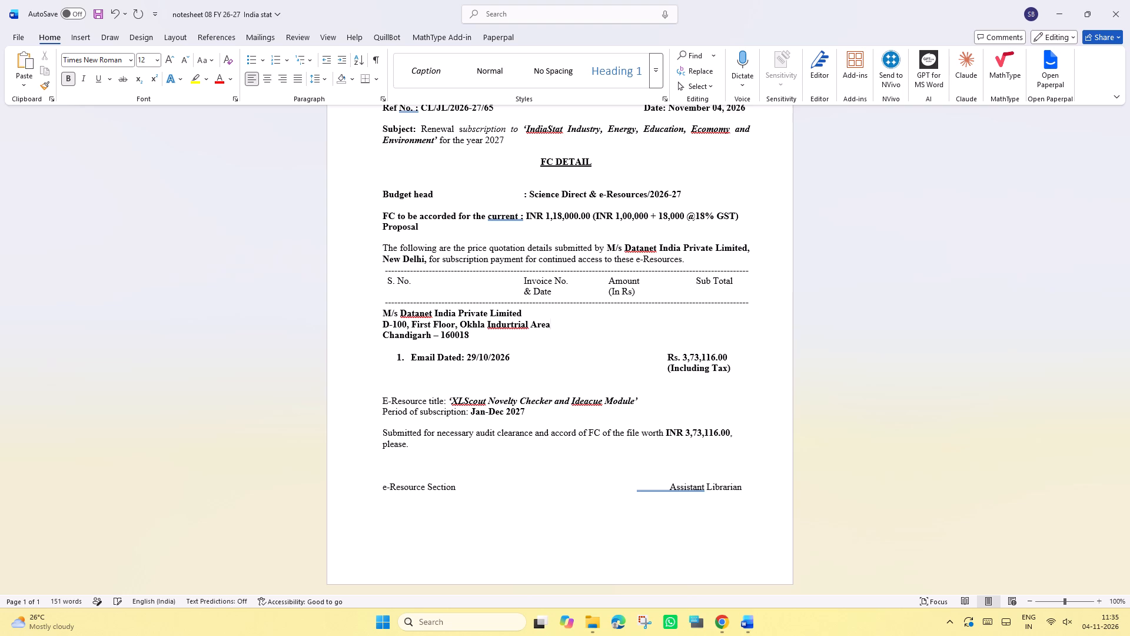
# Correct the misspelled word in the vendor's street address line to Industrial.
pyautogui.rightClick(507, 327)
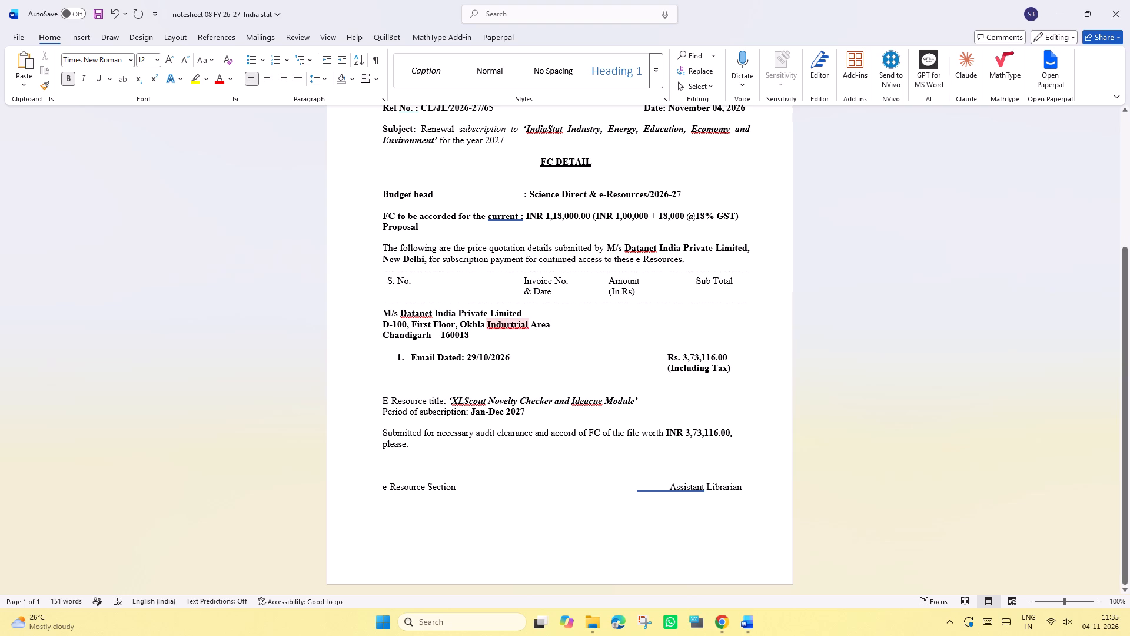
pyautogui.click(586, 339)
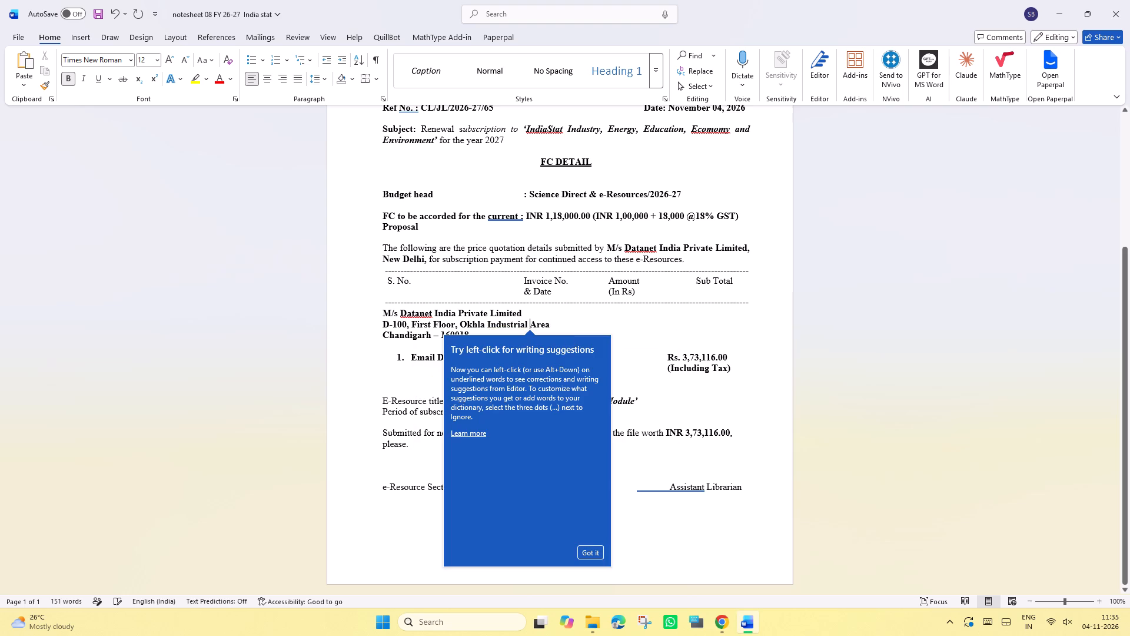
pyautogui.click(554, 324)
# Replace the Chandigarh line of the vendor's address with Datanet India's phase number, New Delhi and postal code.
pyautogui.click(482, 334)
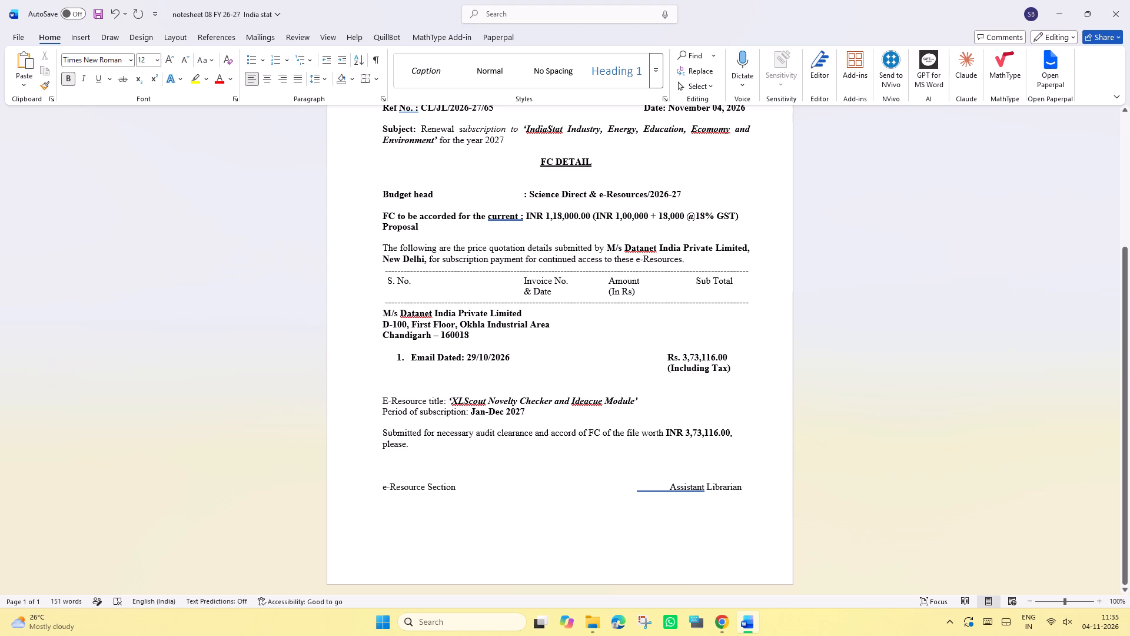
pyautogui.press('BackSpace')
pyautogui.press('BackSpace')
pyautogui.press('BackSpace')
pyautogui.press('BackSpace')
pyautogui.press('BackSpace')
pyautogui.press('BackSpace')
pyautogui.press('BackSpace')
pyautogui.press('BackSpace')
pyautogui.press('BackSpace')
pyautogui.press('BackSpace')
pyautogui.press('BackSpace')
pyautogui.press('BackSpace')
pyautogui.press('BackSpace')
pyautogui.press('BackSpace')
pyautogui.press('BackSpace')
pyautogui.press('BackSpace')
pyautogui.press('BackSpace')
pyautogui.press('BackSpace')
pyautogui.press('BackSpace')
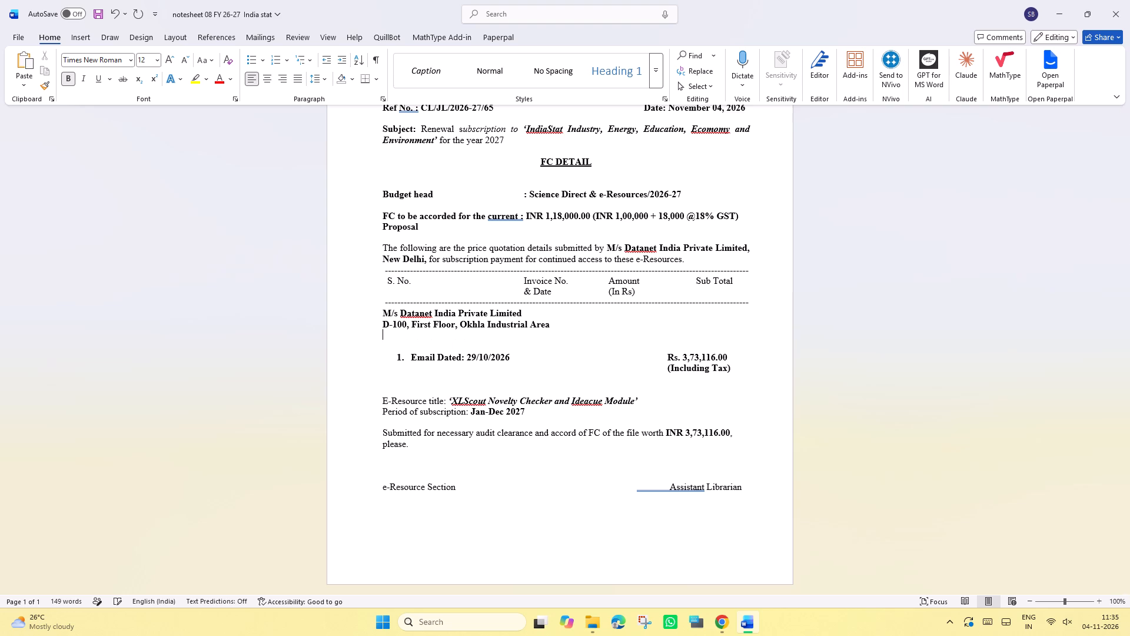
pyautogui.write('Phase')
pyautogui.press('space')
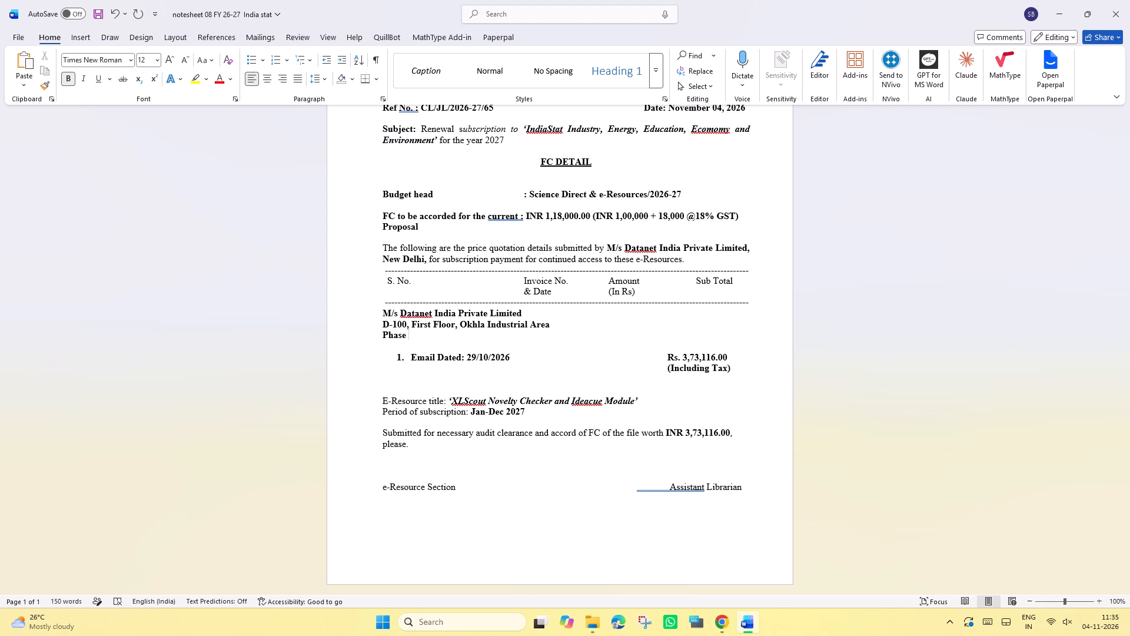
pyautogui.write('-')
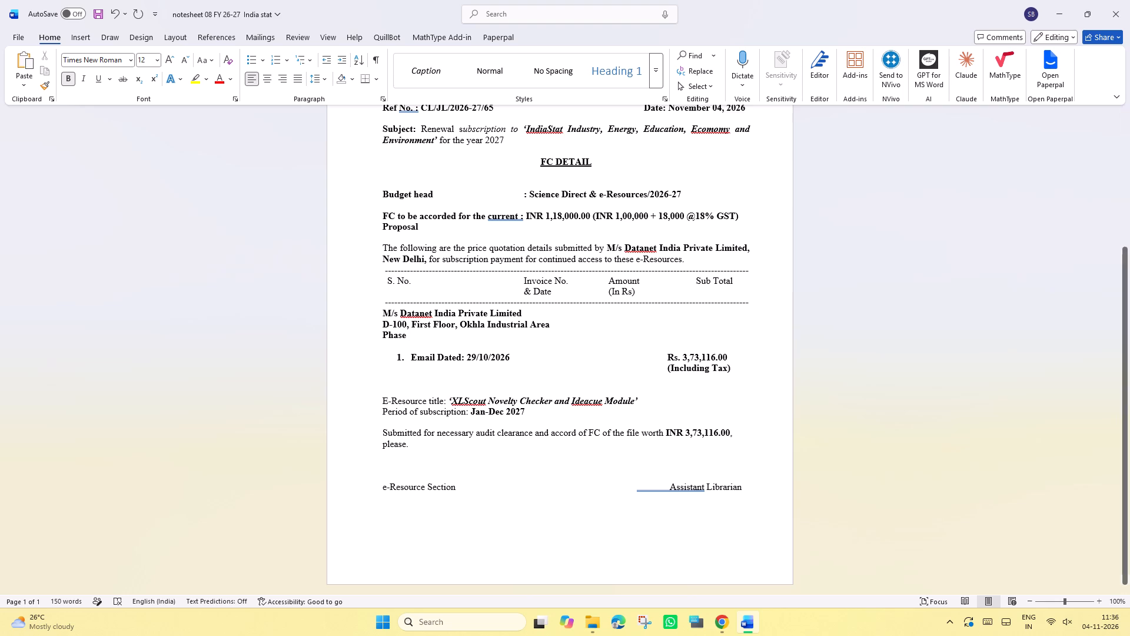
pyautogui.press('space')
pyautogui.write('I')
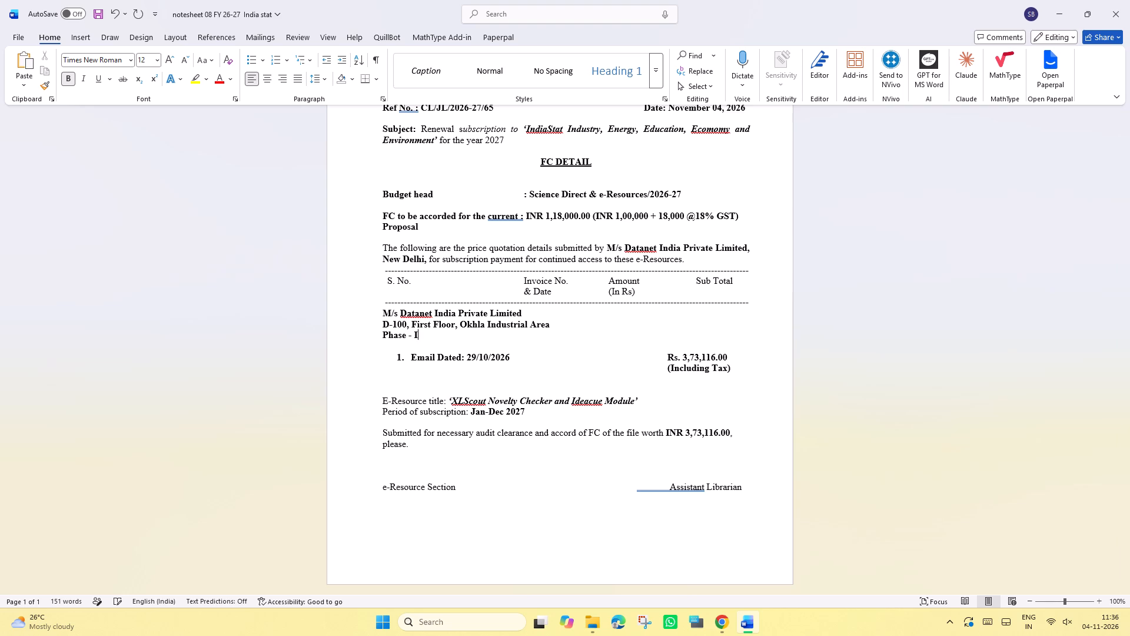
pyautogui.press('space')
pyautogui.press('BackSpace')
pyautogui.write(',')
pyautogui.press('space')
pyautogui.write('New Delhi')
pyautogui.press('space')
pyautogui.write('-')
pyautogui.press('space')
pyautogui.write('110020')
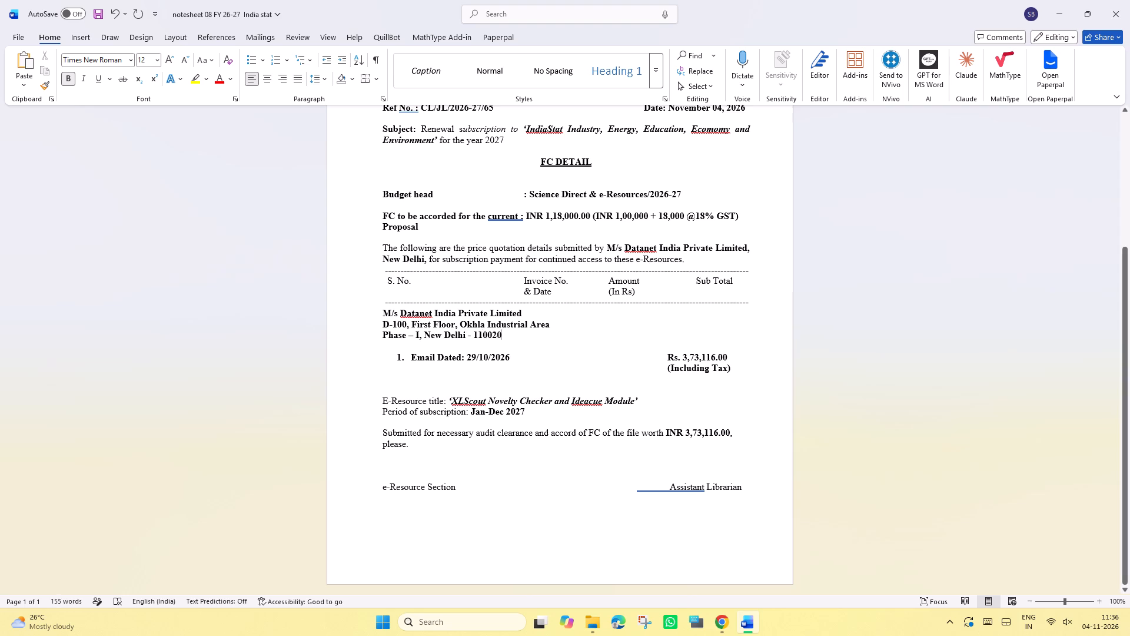
# Set the tax-inclusive amount of the email-dated item in the quotation table to Rs. 1,18,000.00.
pyautogui.scroll(-2, 374, 392)
pyautogui.click(716, 356)
pyautogui.press('BackSpace')
pyautogui.press('BackSpace')
pyautogui.press('BackSpace')
pyautogui.press('BackSpace')
pyautogui.press('BackSpace')
pyautogui.press('BackSpace')
pyautogui.press('BackSpace')
pyautogui.press('BackSpace')
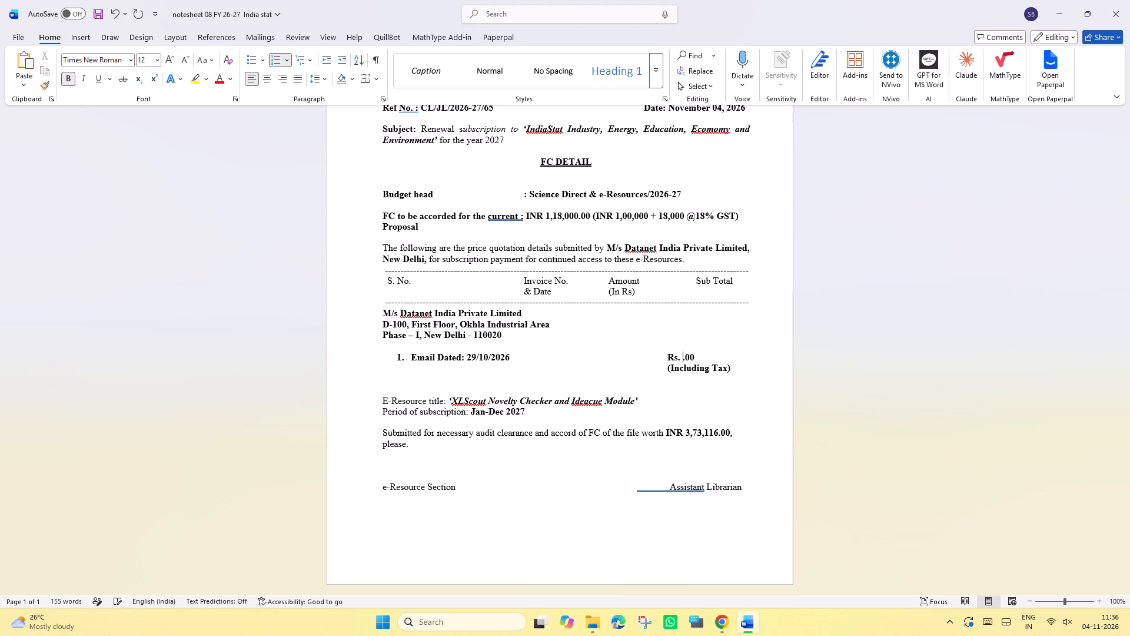
pyautogui.write('1,18,000')
# Copy the IndiaStat resource title from the subject line over the XLScout title in the E-Resource title line.
pyautogui.scroll(-3, 417, 353)
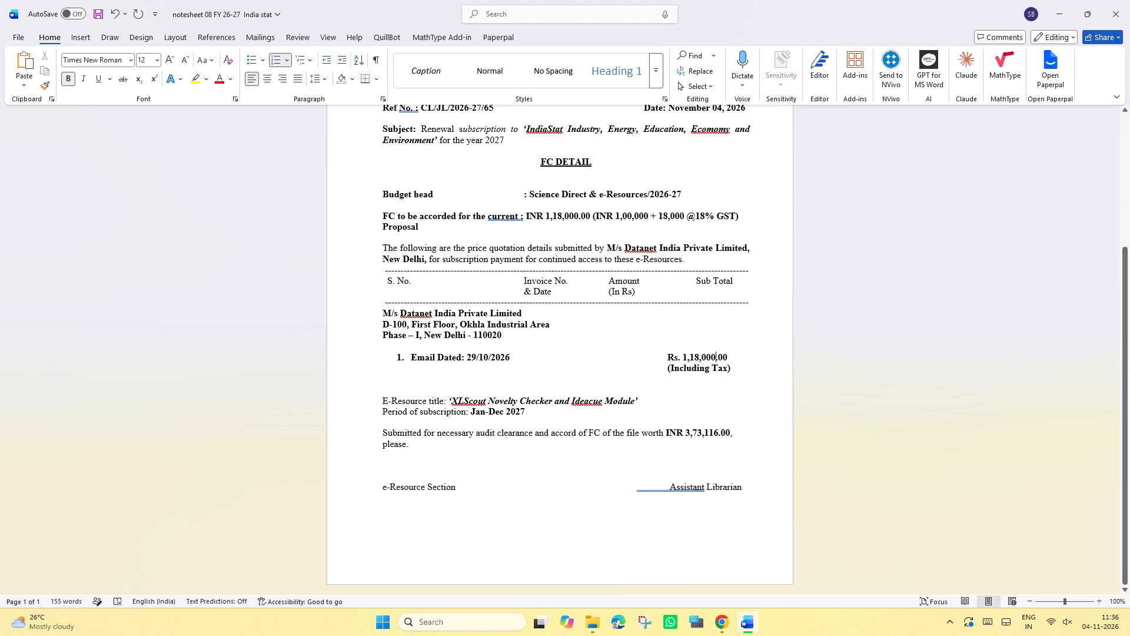
pyautogui.scroll(2, 515, 369)
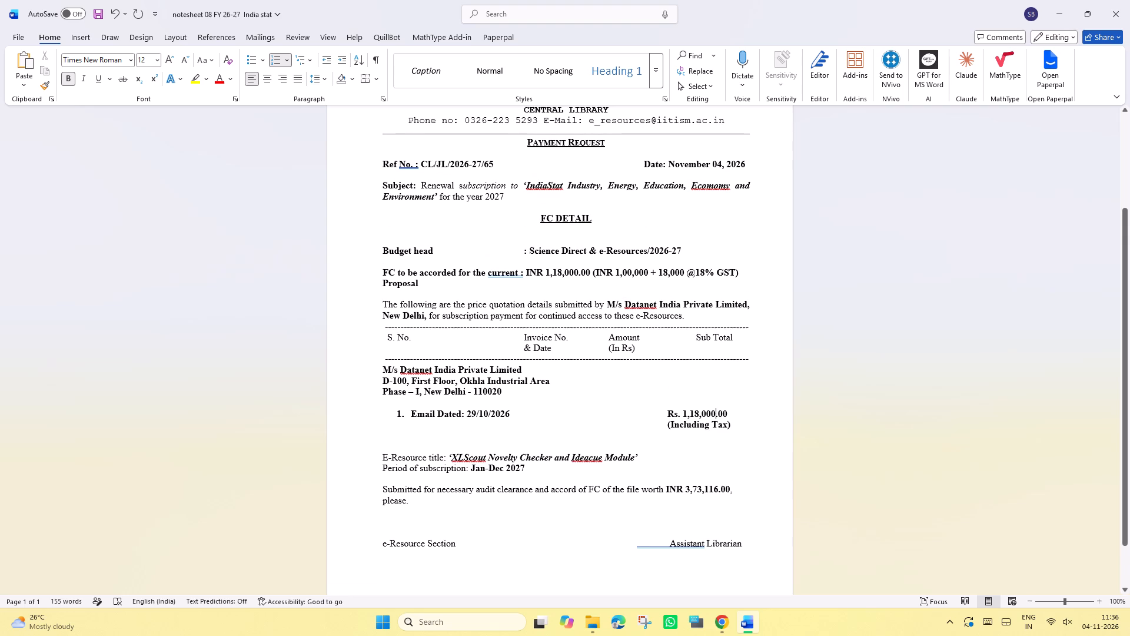
pyautogui.click(624, 302)
pyautogui.moveTo(527, 187); pyautogui.dragTo(636, 186)
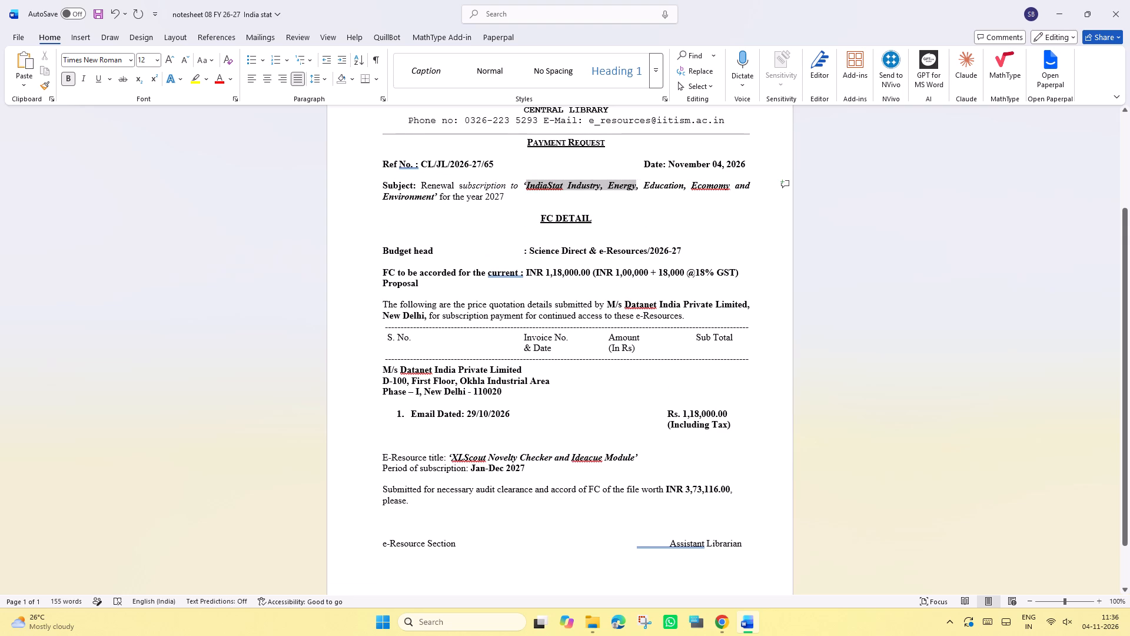
pyautogui.moveTo(636, 186); pyautogui.dragTo(434, 191)
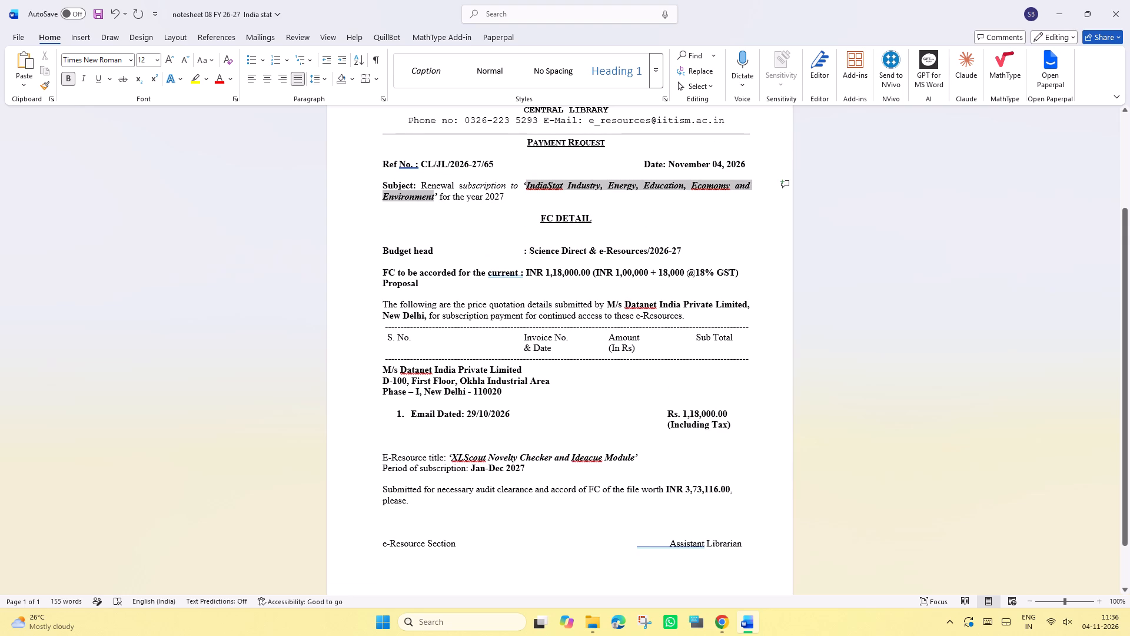
pyautogui.moveTo(434, 191); pyautogui.dragTo(435, 191)
pyautogui.hotkey('ctrl', 'c')
pyautogui.scroll(-3, 480, 368)
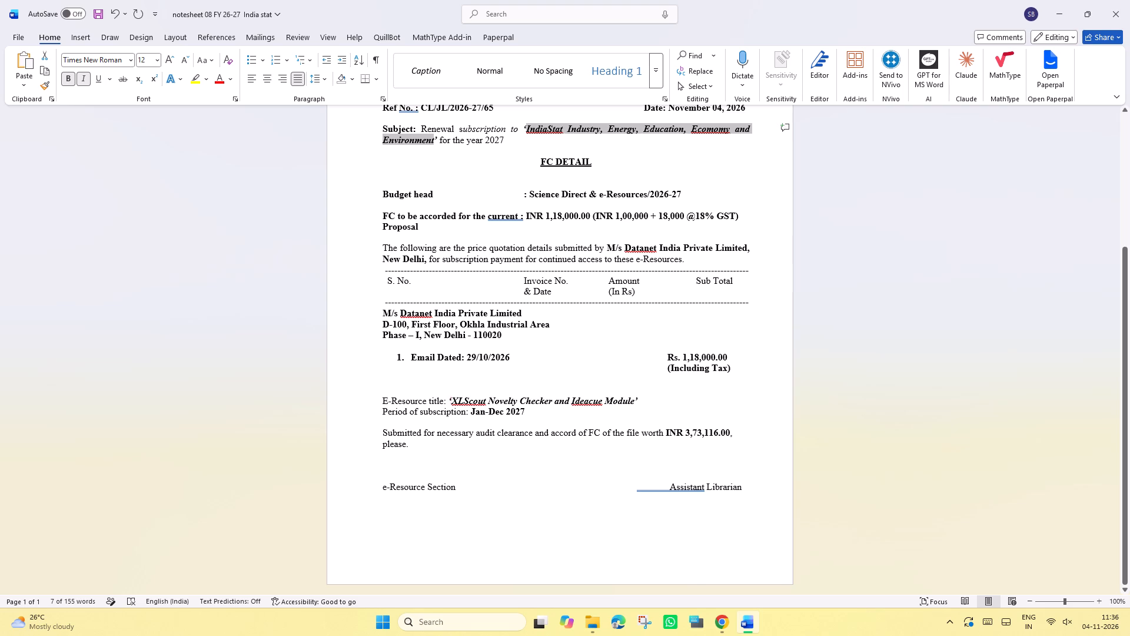
pyautogui.moveTo(455, 397); pyautogui.dragTo(627, 397)
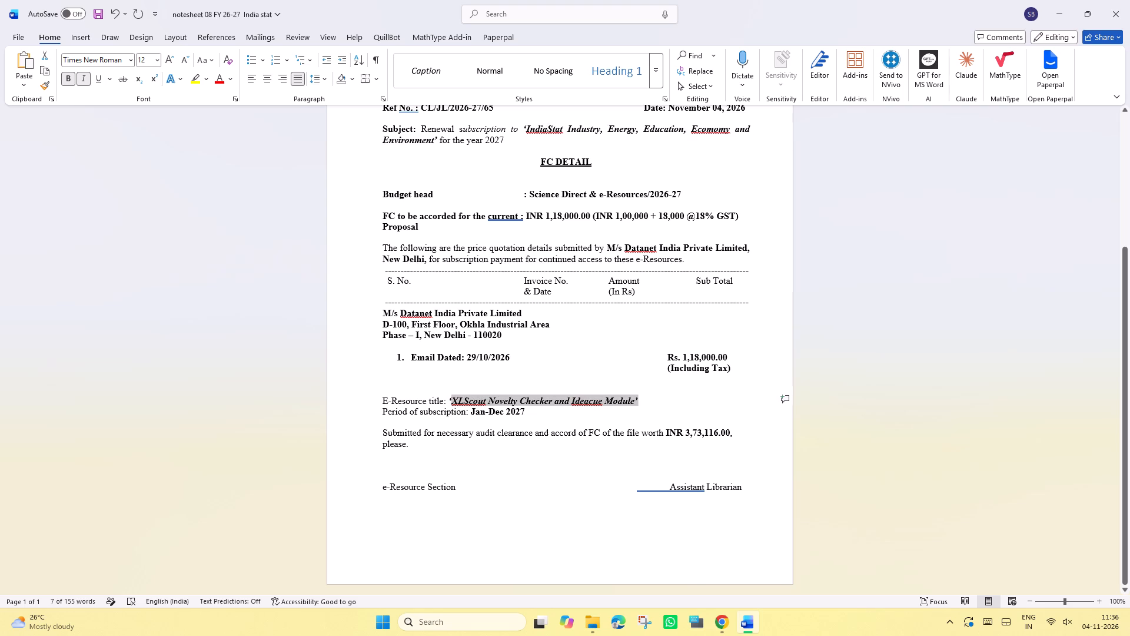
pyautogui.moveTo(627, 397); pyautogui.dragTo(634, 399)
pyautogui.moveTo(634, 399); pyautogui.dragTo(636, 396)
pyautogui.hotkey('ctrl', 'v')
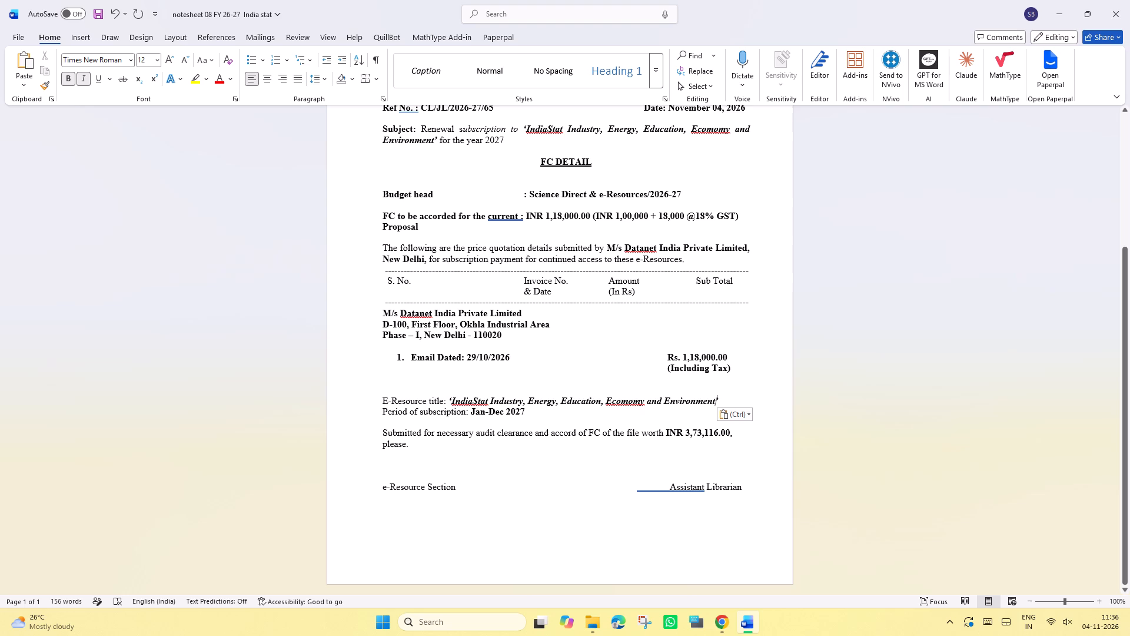
# Set the file's worth in the audit clearance sentence to INR 1,18,000.00.
pyautogui.scroll(-3, 529, 476)
pyautogui.click(717, 431)
pyautogui.press('BackSpace')
pyautogui.press('BackSpace')
pyautogui.press('BackSpace')
pyautogui.press('BackSpace')
pyautogui.press('BackSpace')
pyautogui.press('BackSpace')
pyautogui.press('BackSpace')
pyautogui.press('BackSpace')
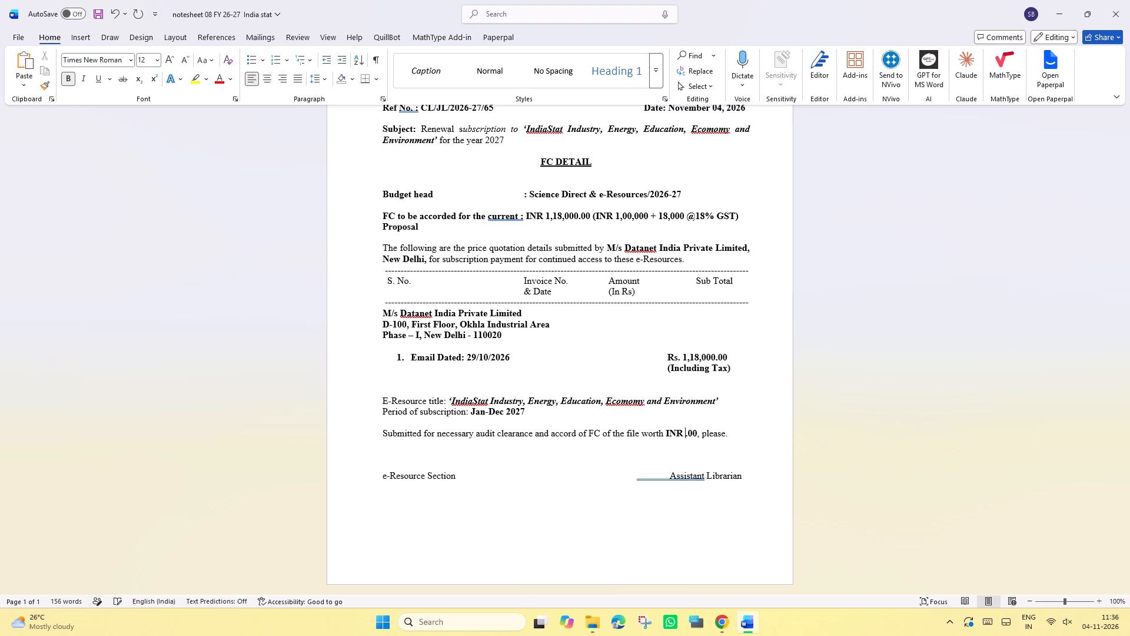
pyautogui.write('1,')
pyautogui.write('18,')
pyautogui.write('000')
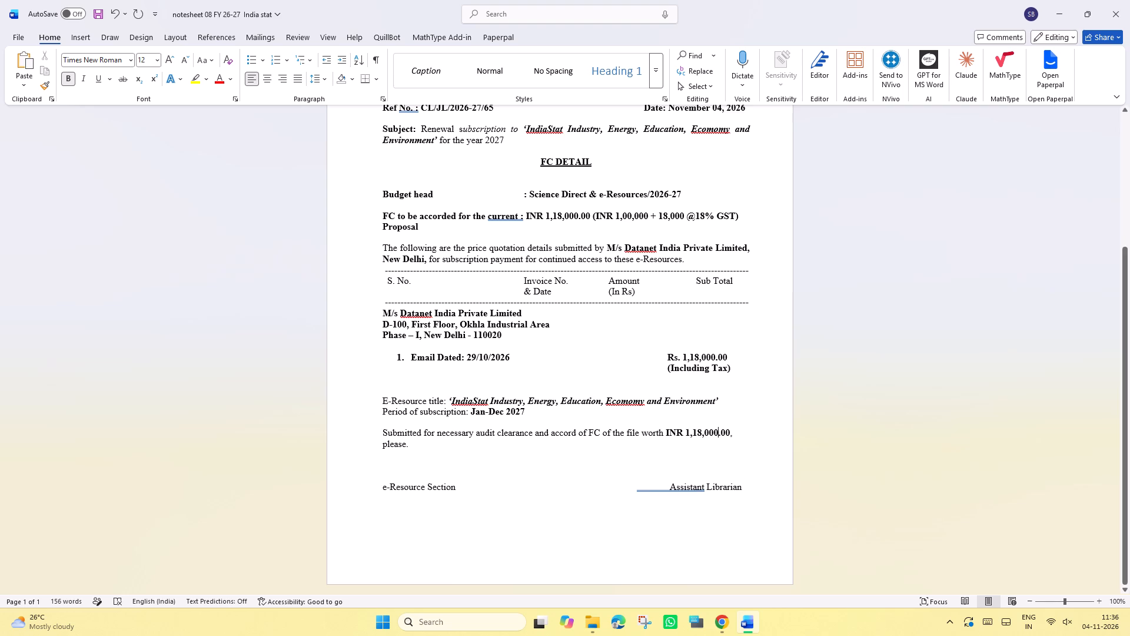
# Save the IndiaStat notesheet.
pyautogui.click(431, 443)
pyautogui.hotkey('ctrl', 's')
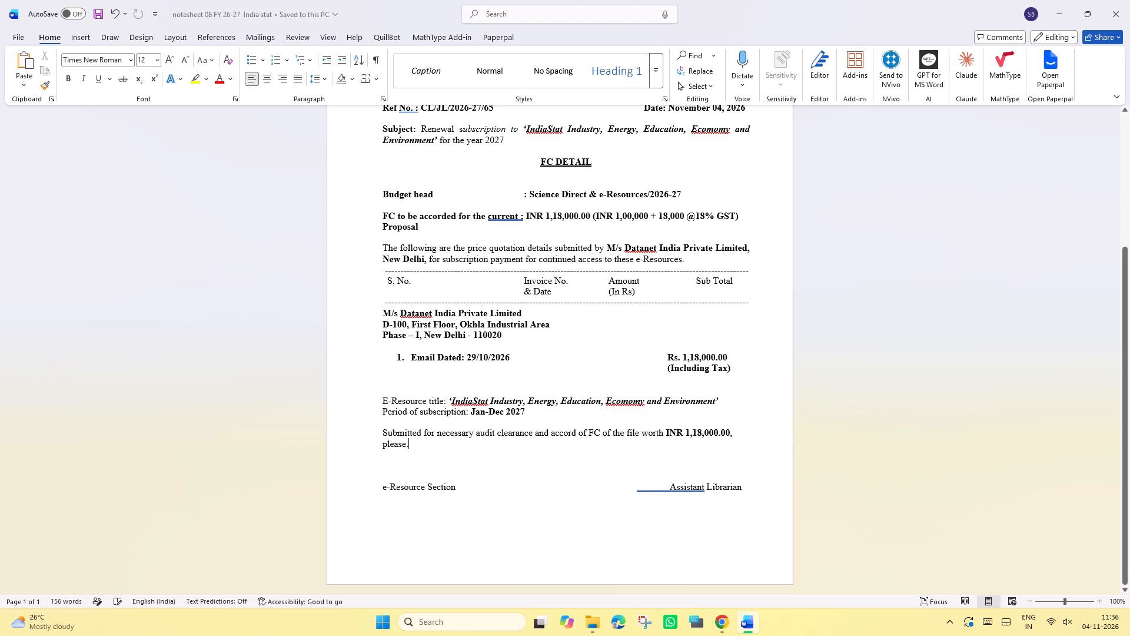
# Review the whole IndiaStat payment request, checking the subject, FC amounts, vendor details, resource title and closing lines.
pyautogui.scroll(7, 553, 455)
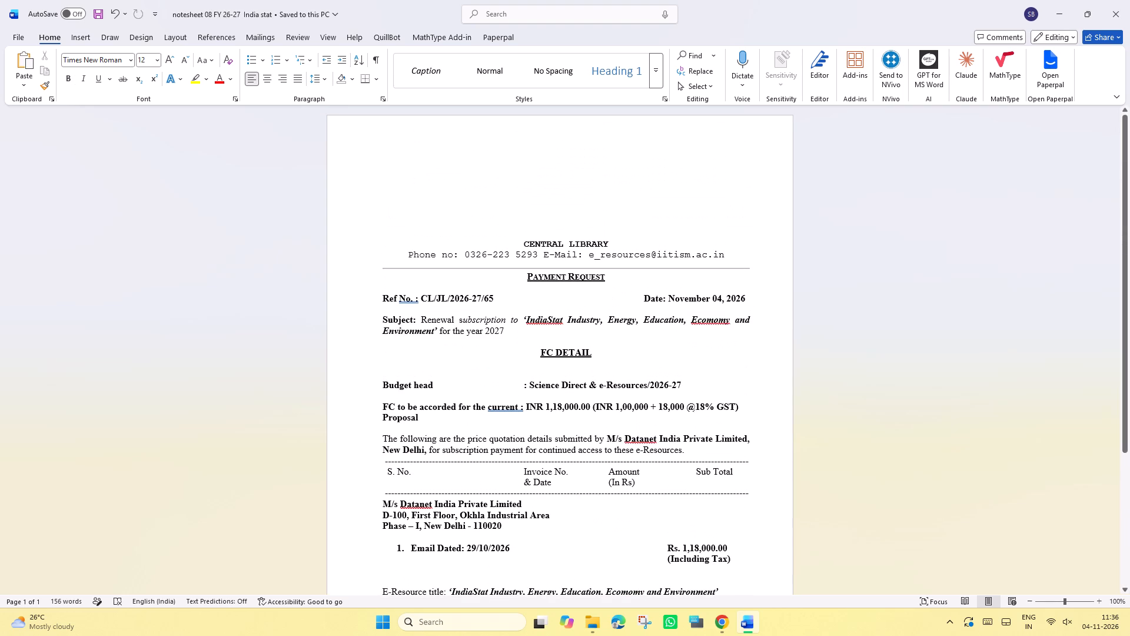
pyautogui.scroll(3, 467, 400)
pyautogui.scroll(-4, 458, 353)
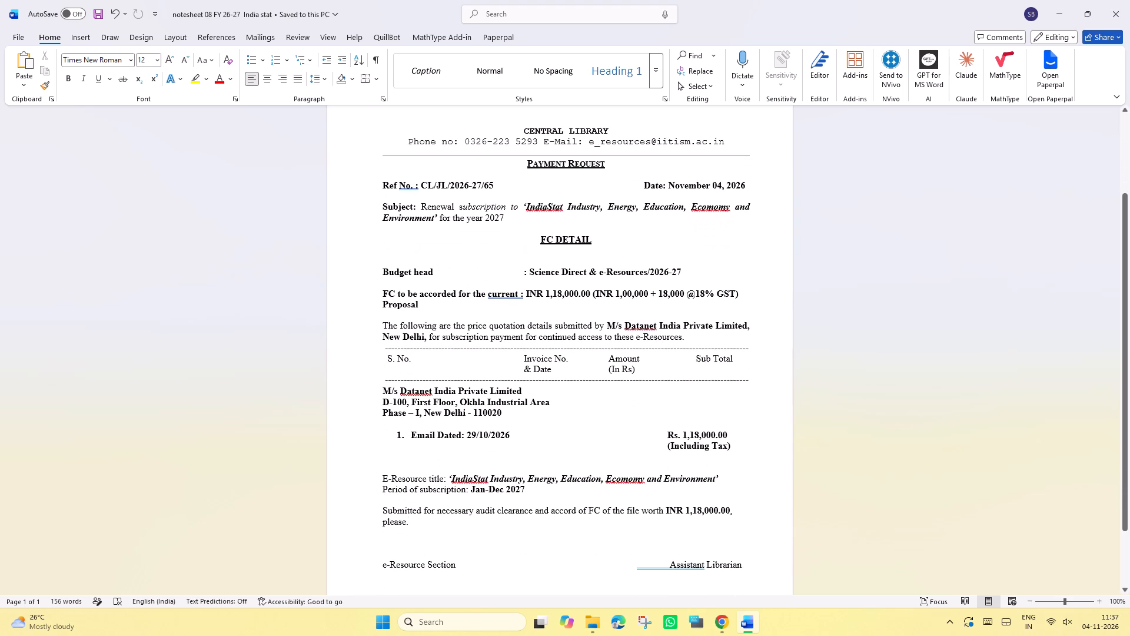
pyautogui.scroll(-2, 394, 334)
pyautogui.scroll(-2, 494, 312)
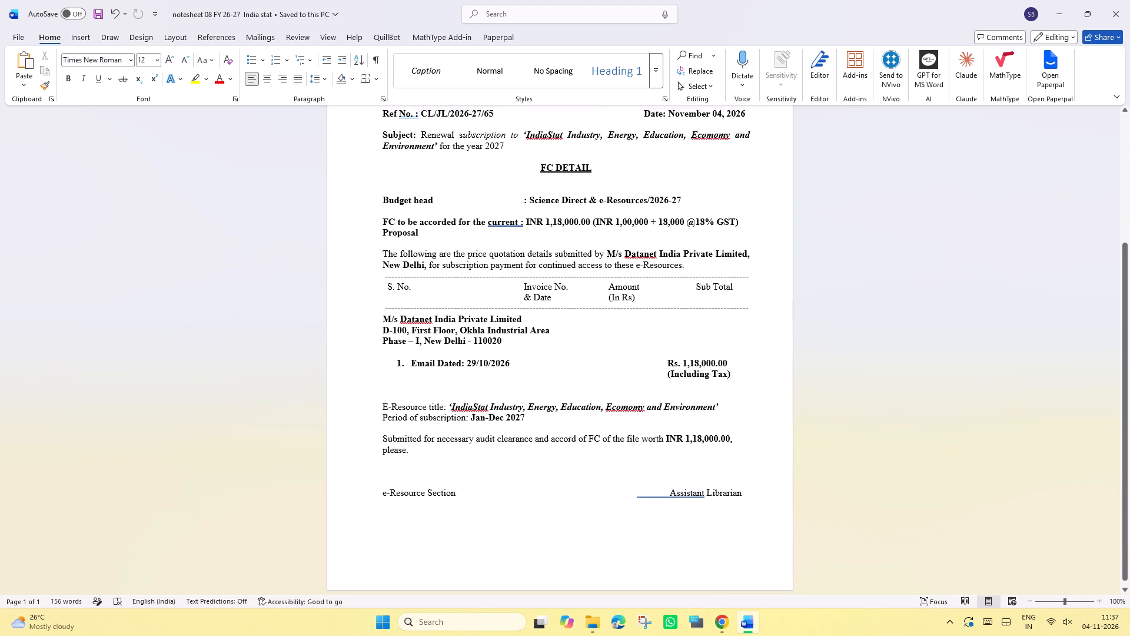
pyautogui.scroll(-3, 511, 314)
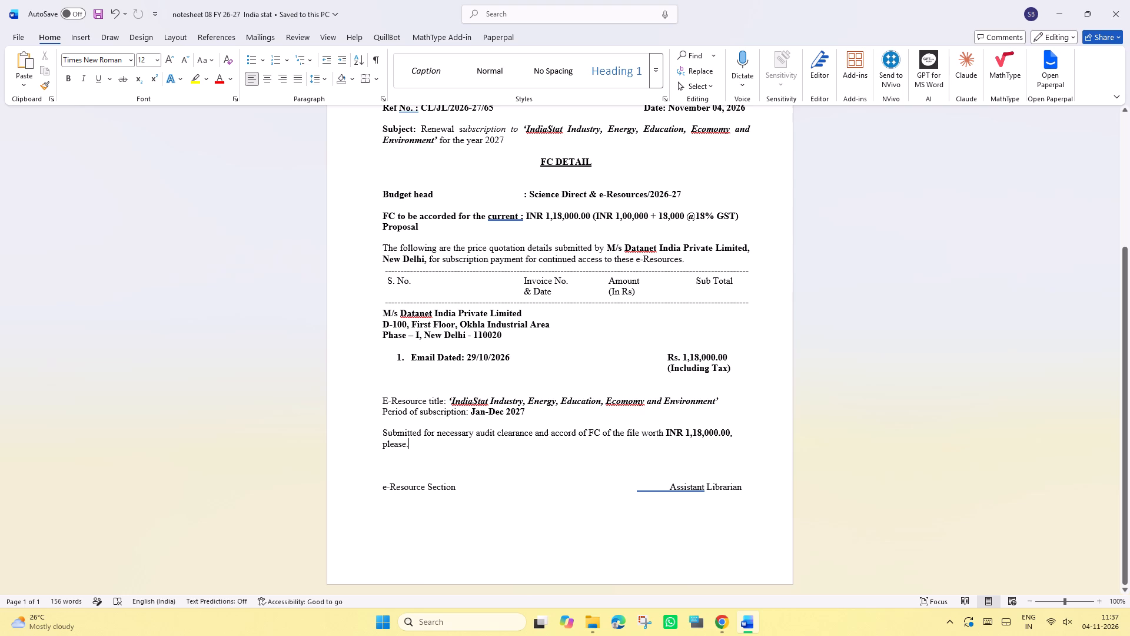
pyautogui.scroll(4, 491, 365)
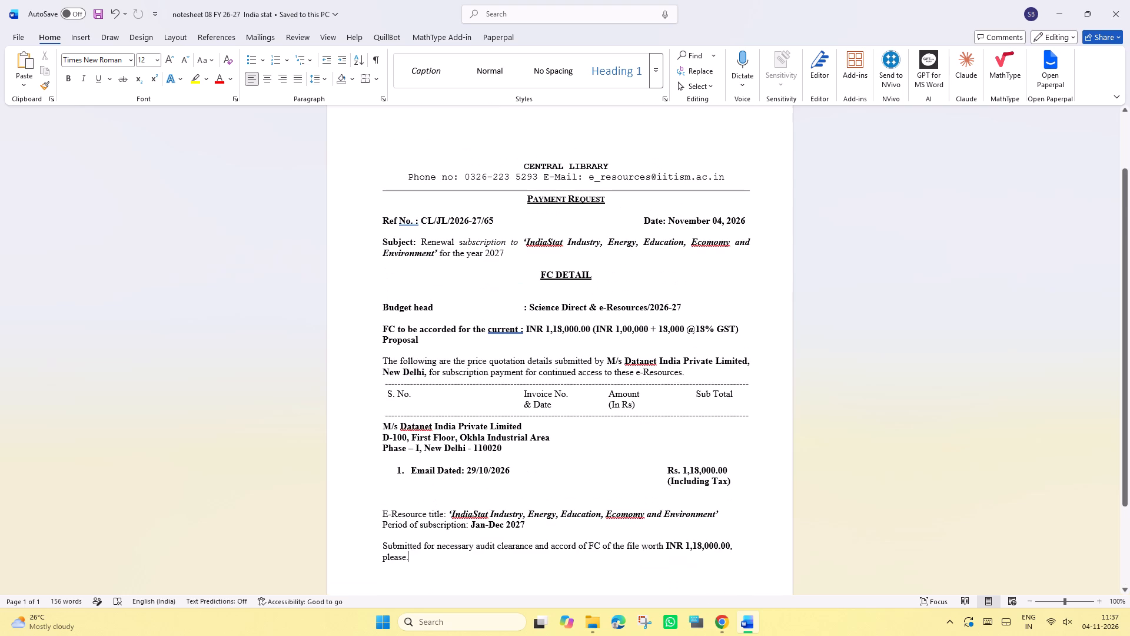
pyautogui.scroll(-8, 491, 365)
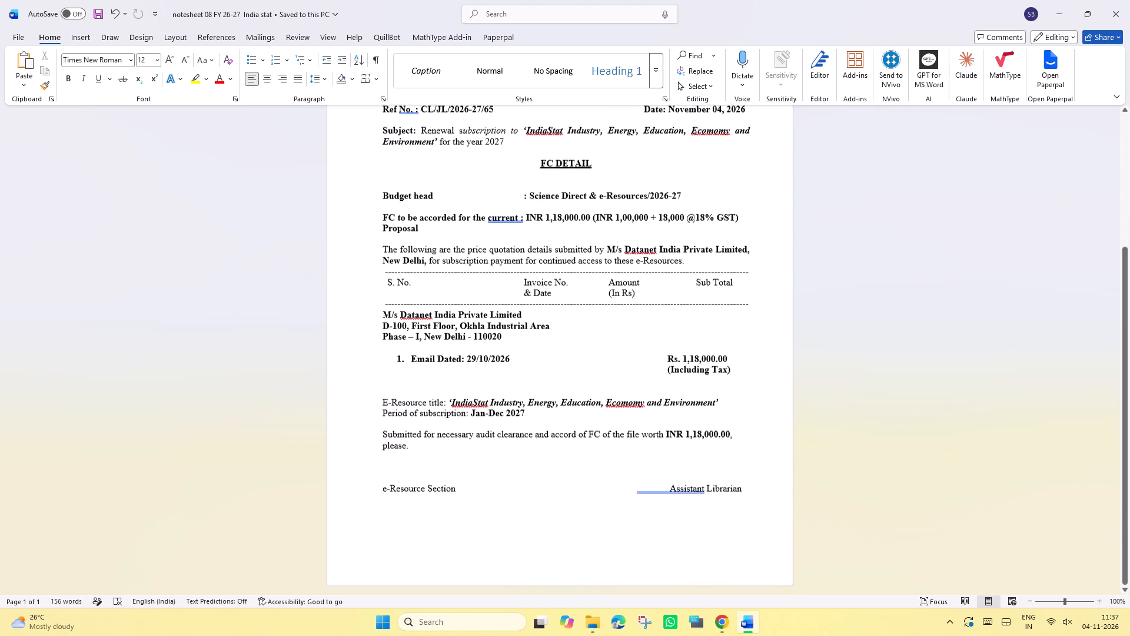
pyautogui.scroll(-2, 493, 365)
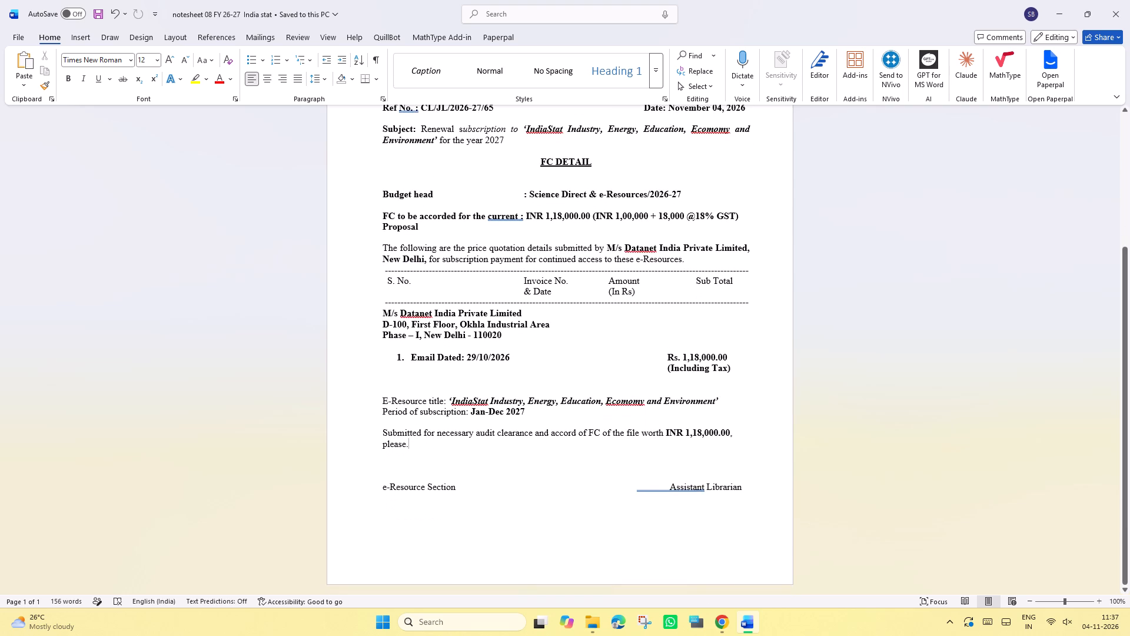
# Set the Email Dated entry of item 1 under Datanet India to 30/10/2026 and save the IndiaStat notesheet.
pyautogui.hotkey('ctrl', 's')
pyautogui.click(477, 355)
pyautogui.press('BackSpace')
pyautogui.press('BackSpace')
pyautogui.write('30')
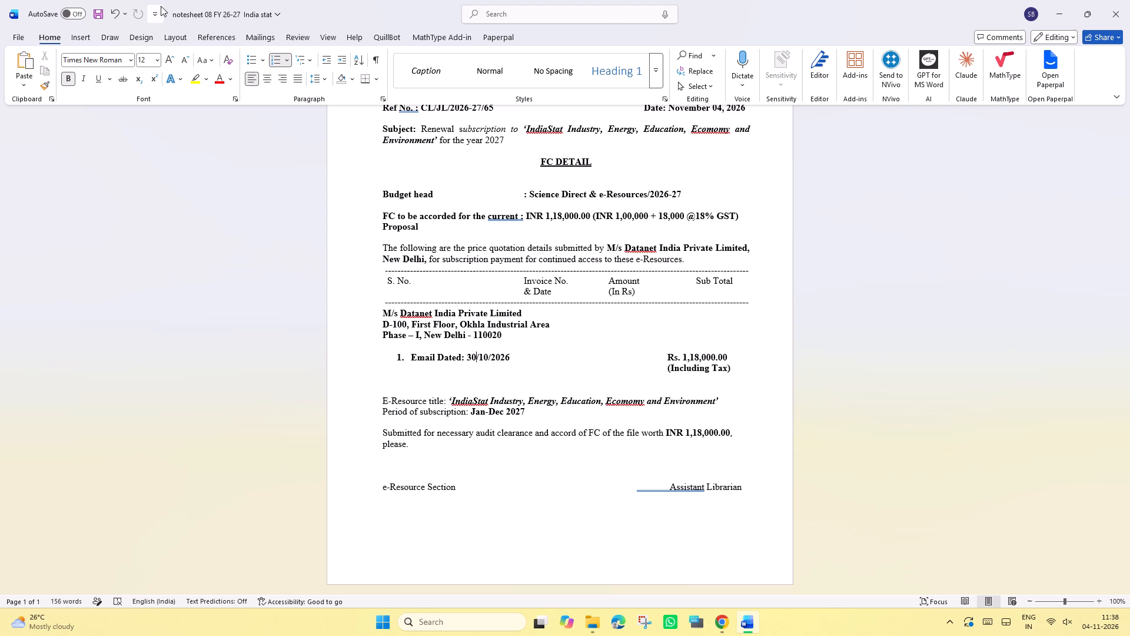
pyautogui.hotkey('ctrl', 's')
# Review the IndiaStat payment request once more from the Central Library heading to the signature lines, and close the document.
pyautogui.scroll(4, 643, 474)
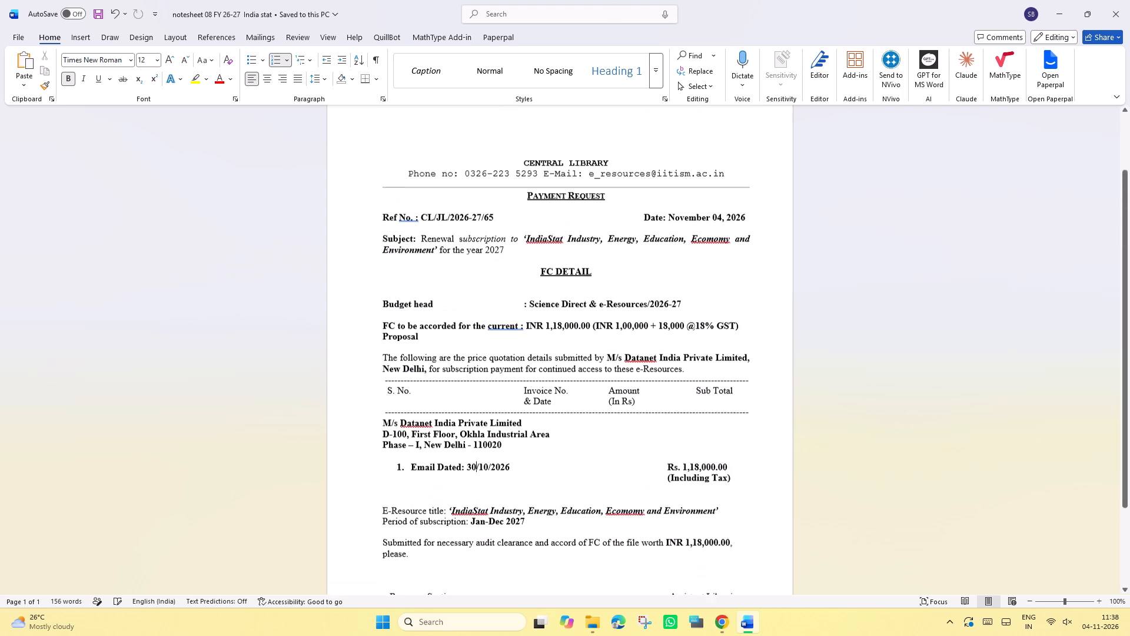
pyautogui.scroll(3, 589, 387)
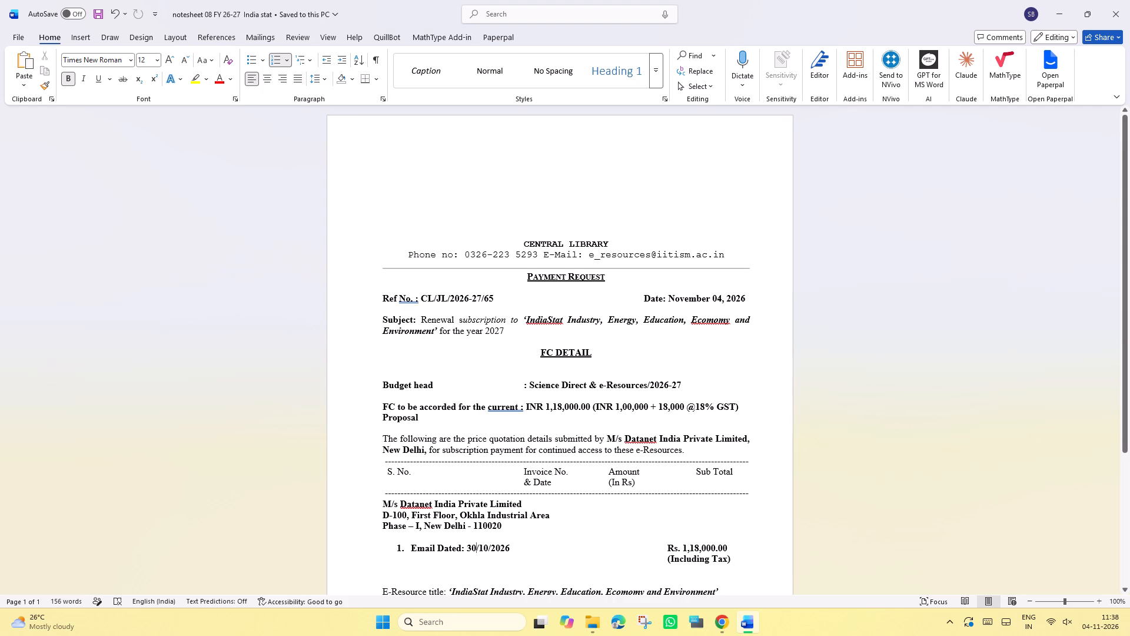
pyautogui.scroll(-6, 509, 377)
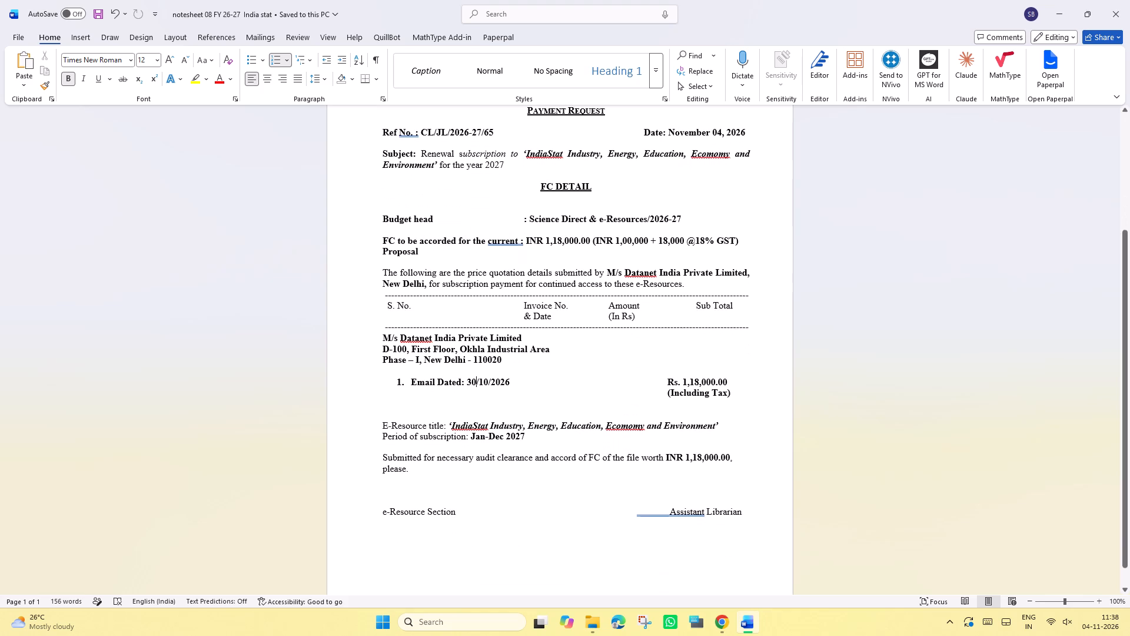
pyautogui.scroll(-6, 514, 326)
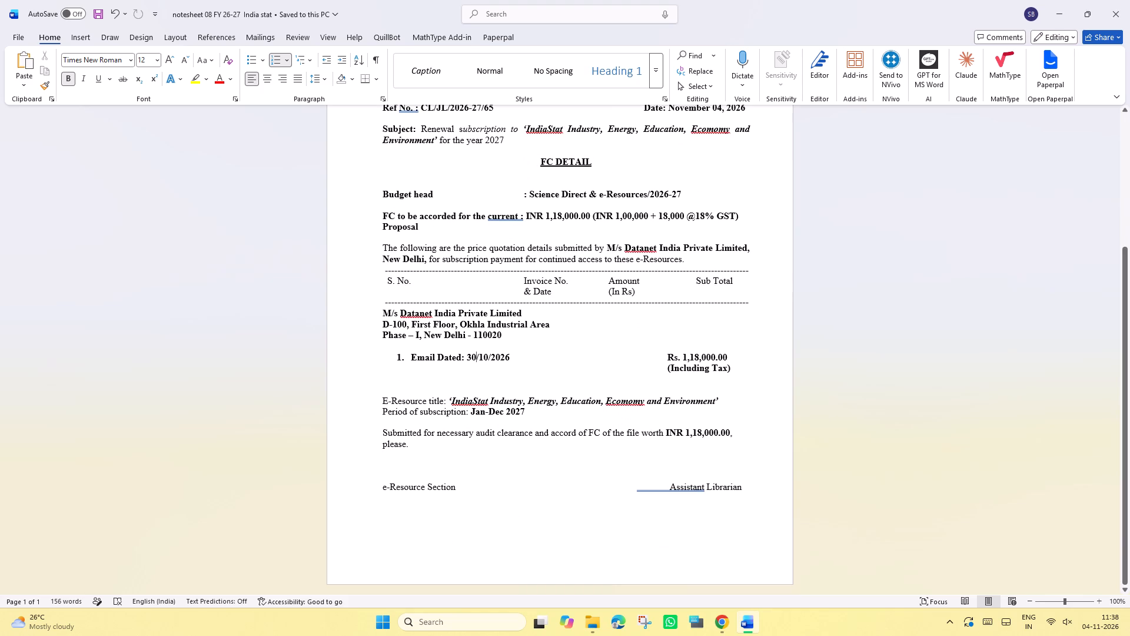
pyautogui.scroll(-3, 514, 328)
pyautogui.scroll(4, 547, 327)
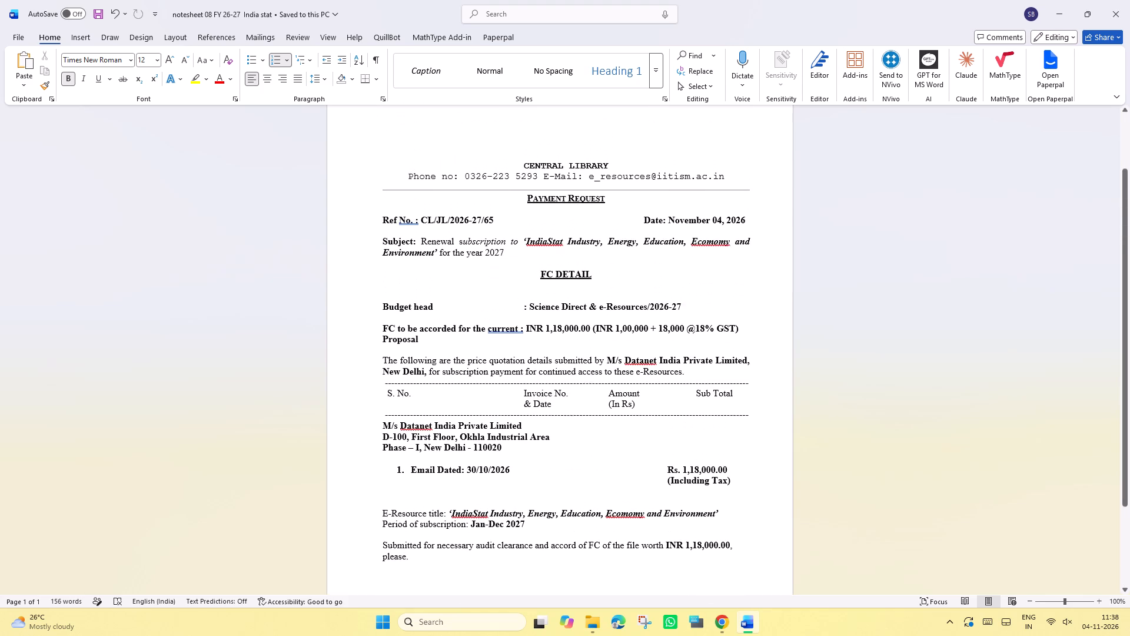
pyautogui.scroll(3, 530, 339)
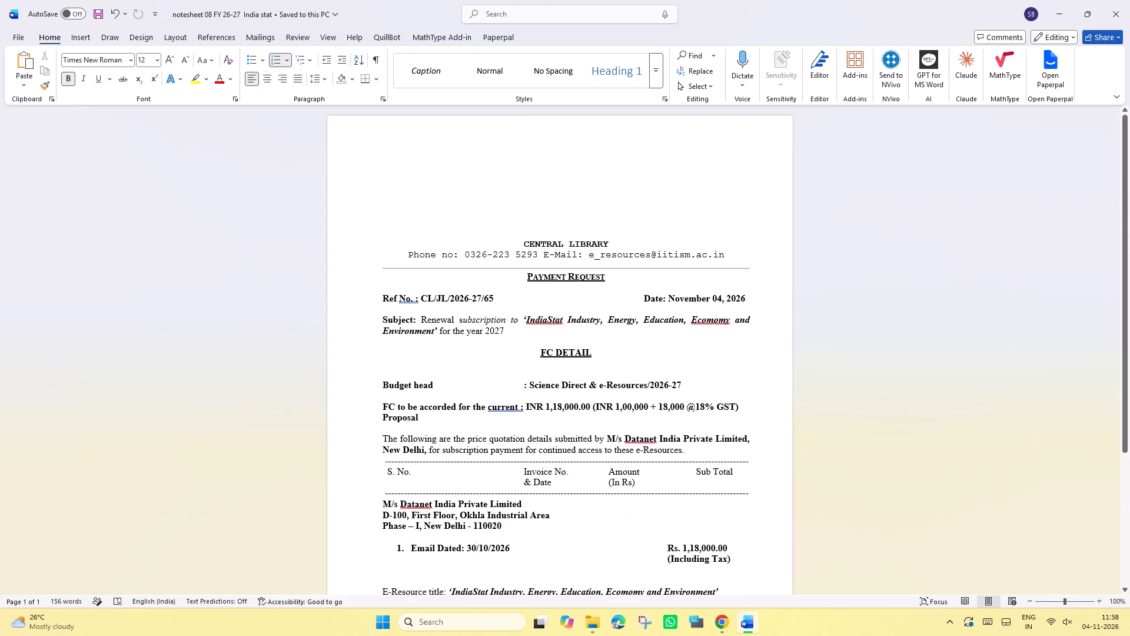
pyautogui.scroll(4, 527, 339)
pyautogui.click(1122, 6)
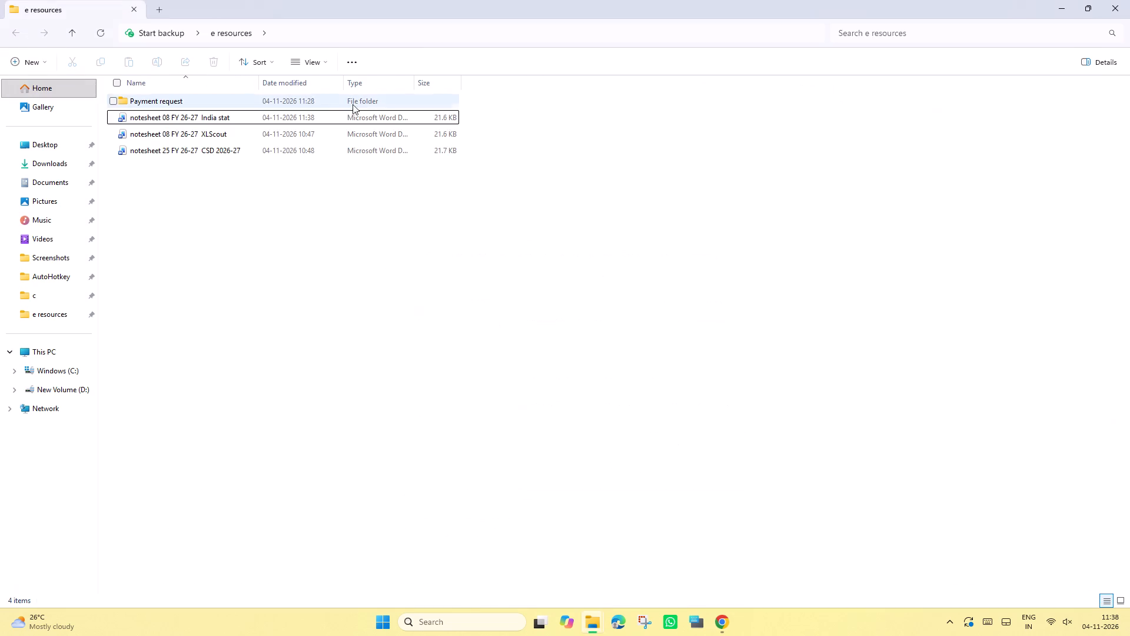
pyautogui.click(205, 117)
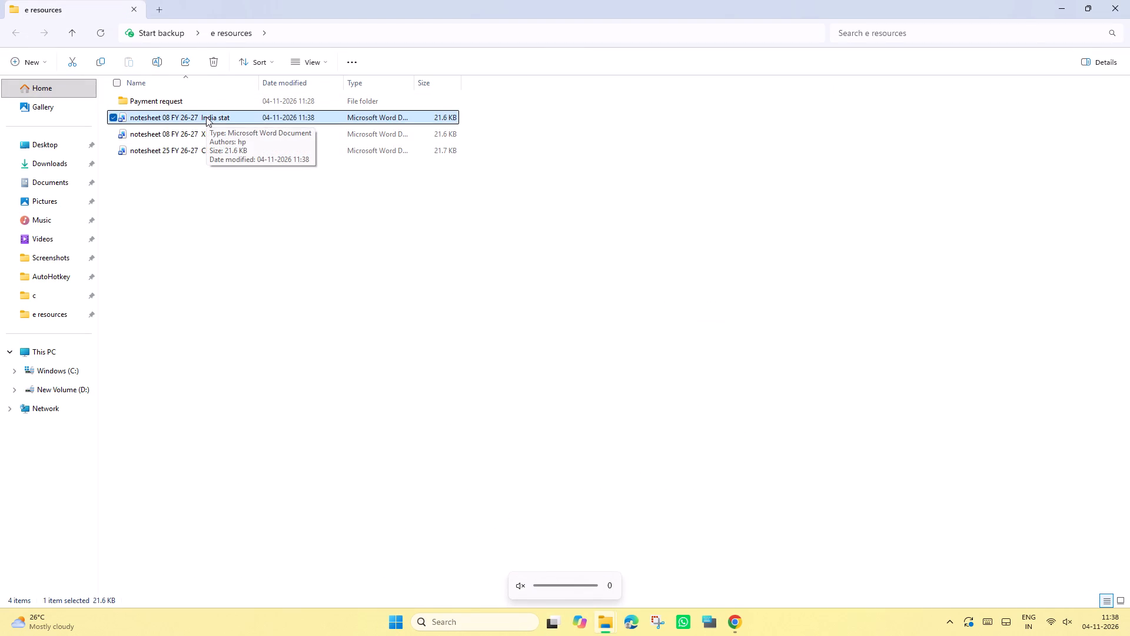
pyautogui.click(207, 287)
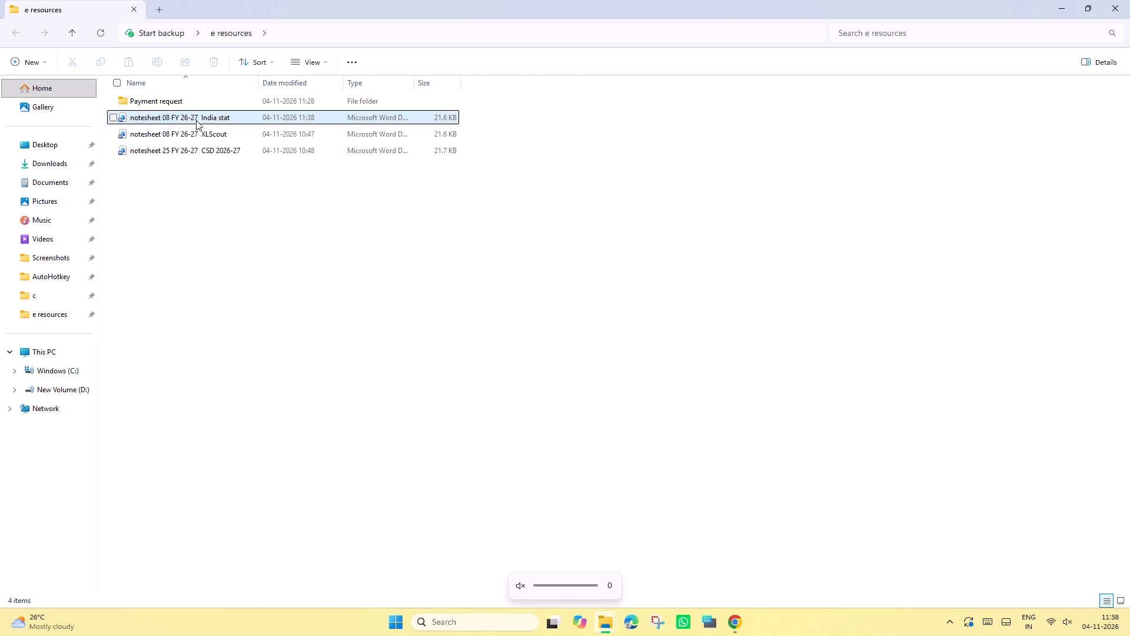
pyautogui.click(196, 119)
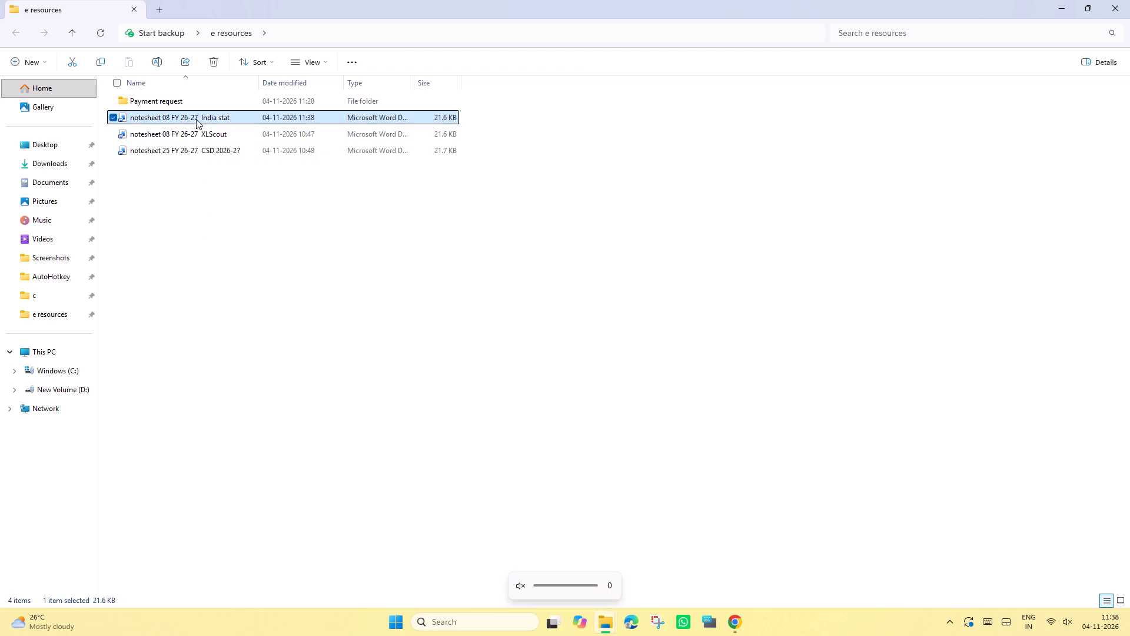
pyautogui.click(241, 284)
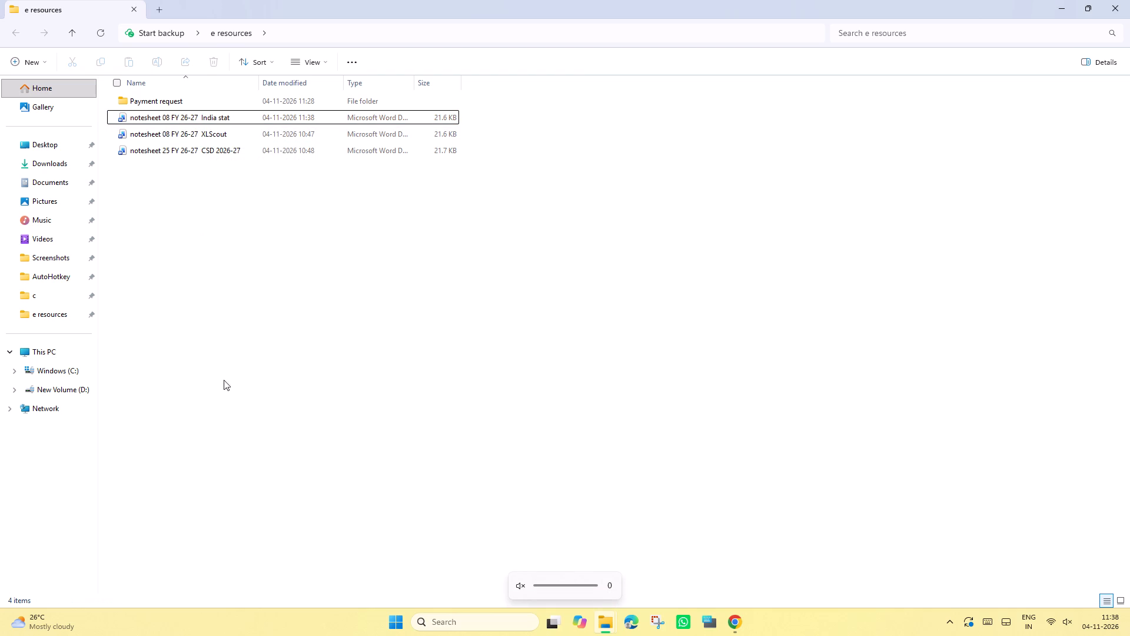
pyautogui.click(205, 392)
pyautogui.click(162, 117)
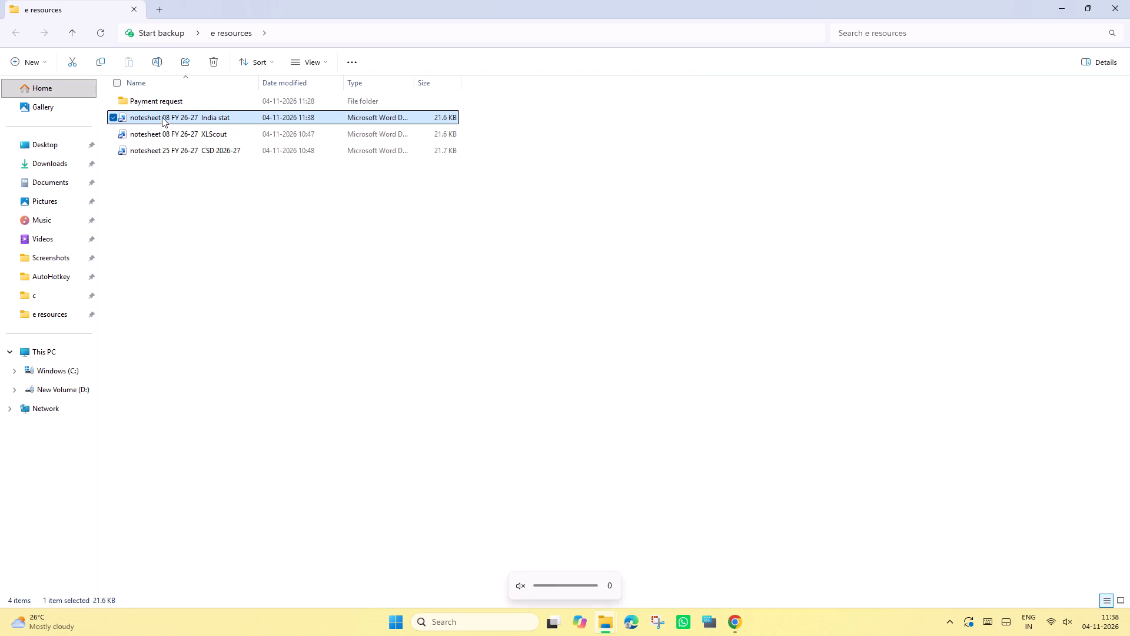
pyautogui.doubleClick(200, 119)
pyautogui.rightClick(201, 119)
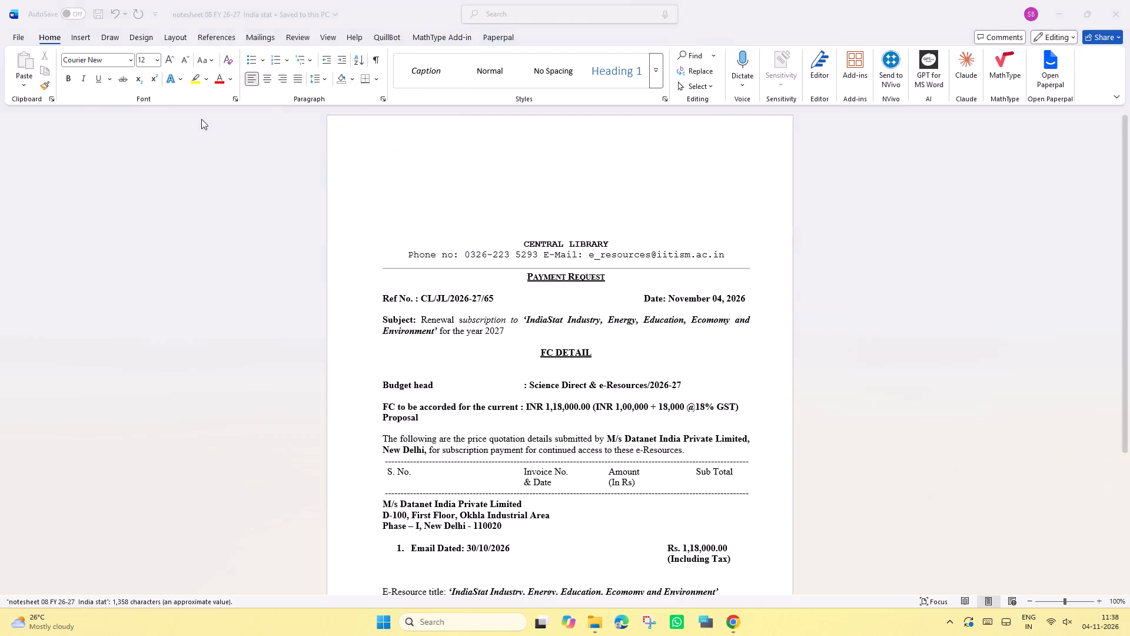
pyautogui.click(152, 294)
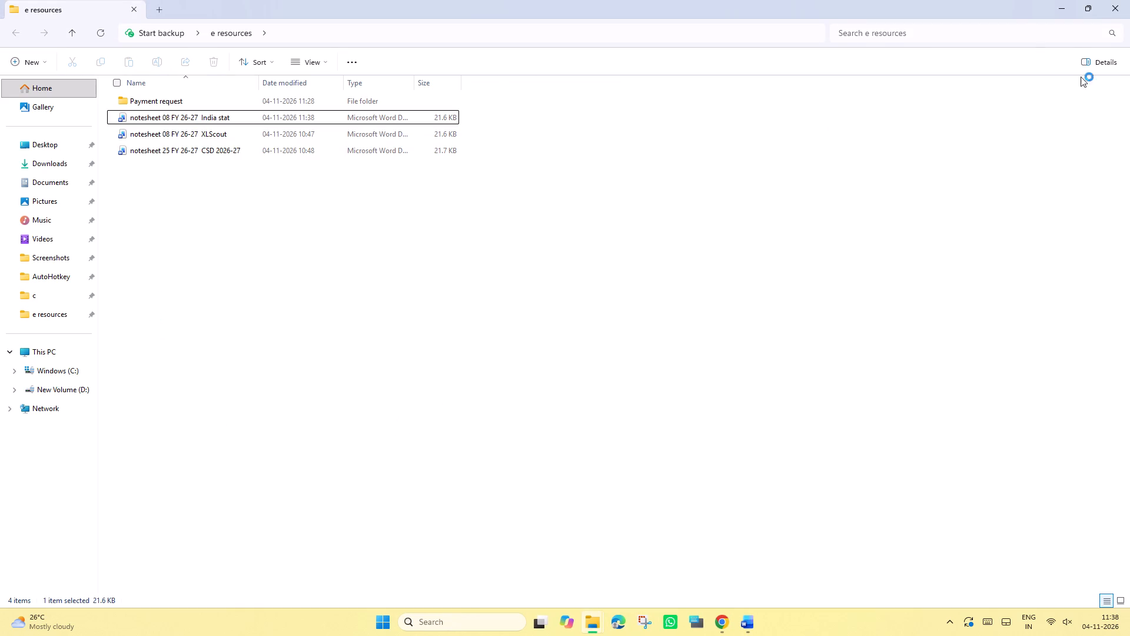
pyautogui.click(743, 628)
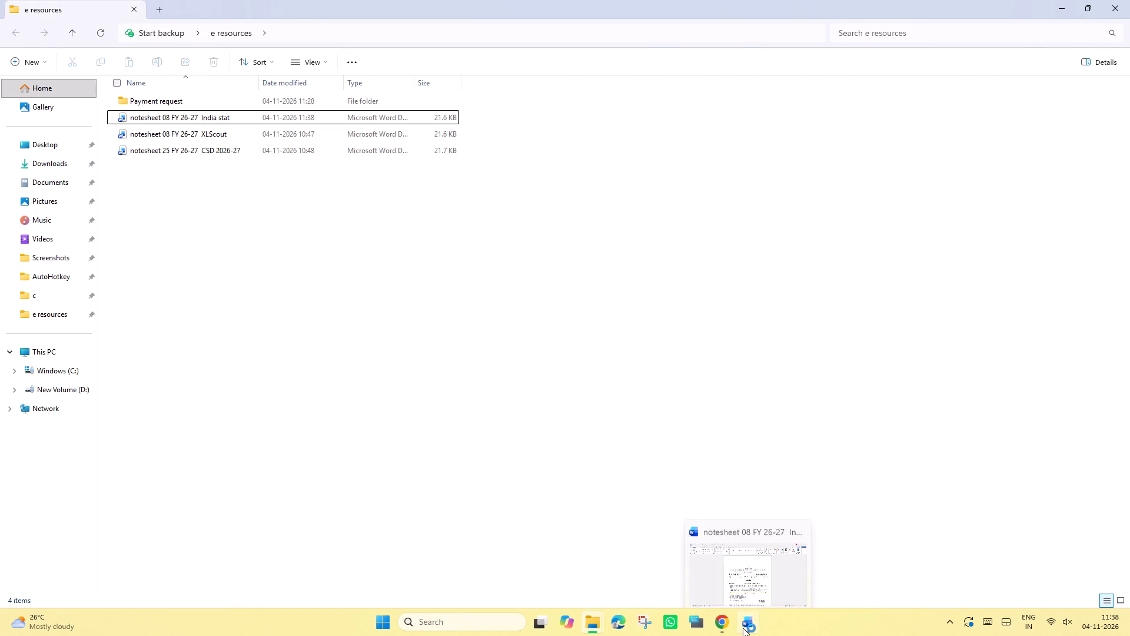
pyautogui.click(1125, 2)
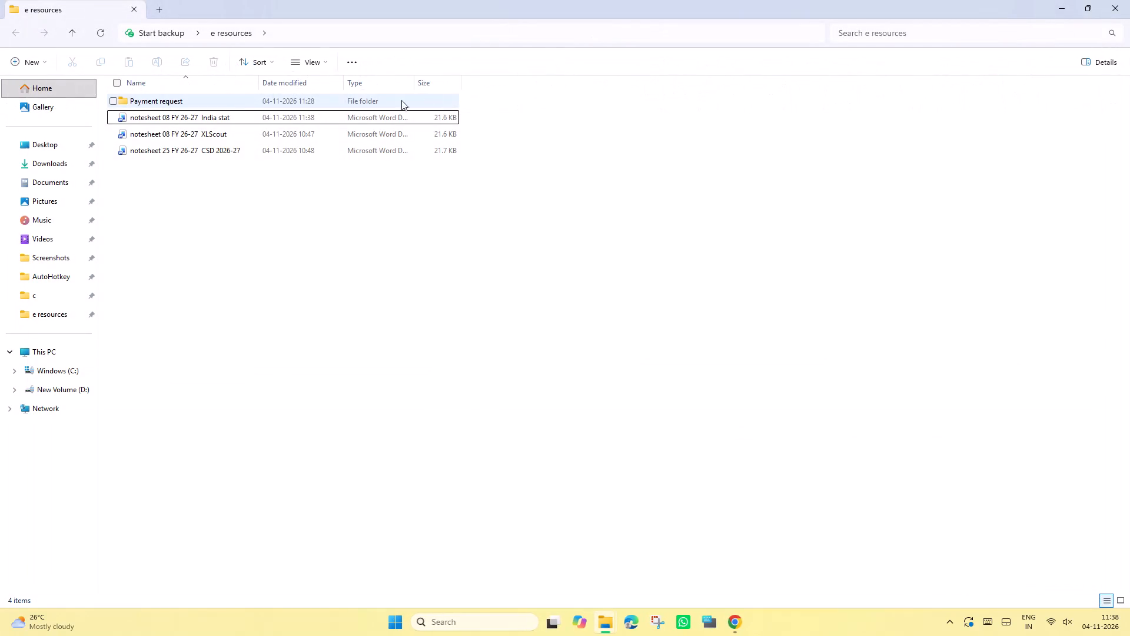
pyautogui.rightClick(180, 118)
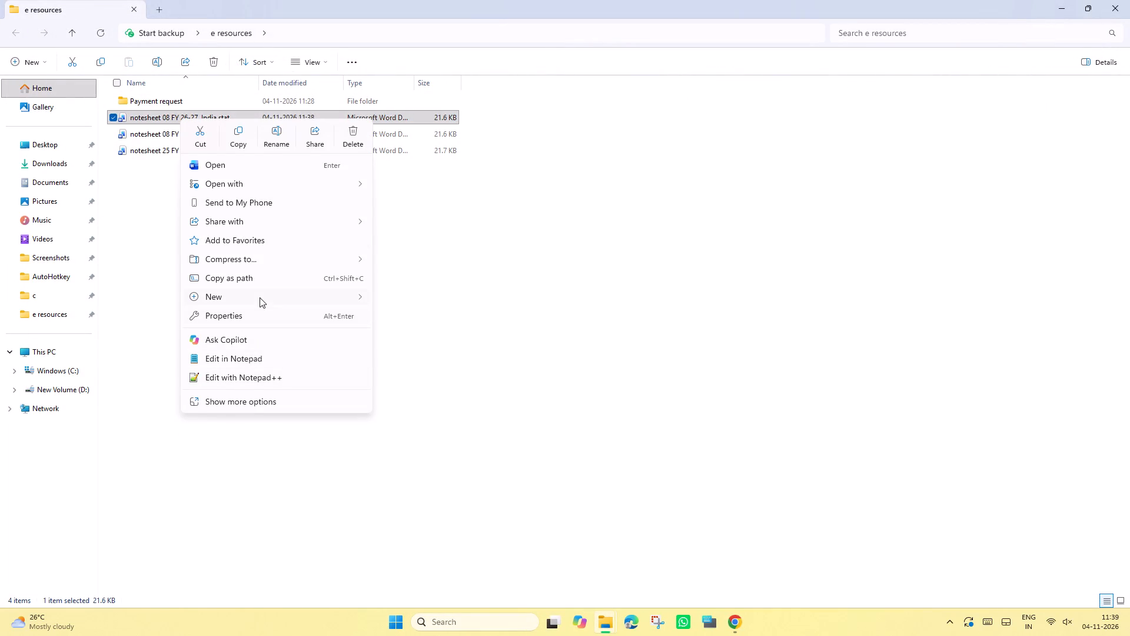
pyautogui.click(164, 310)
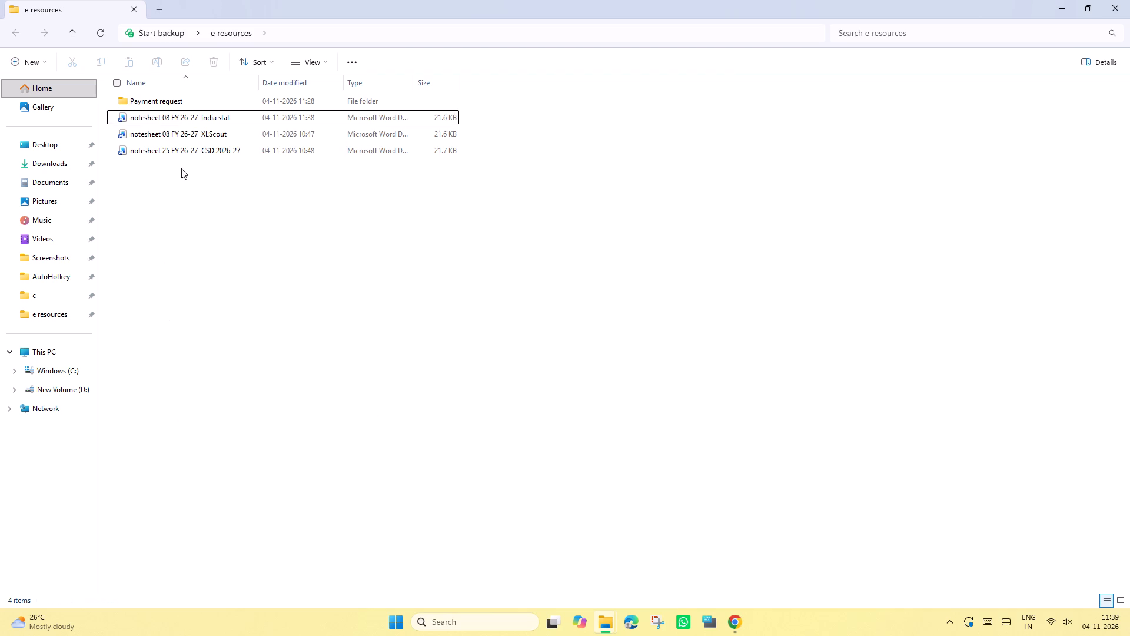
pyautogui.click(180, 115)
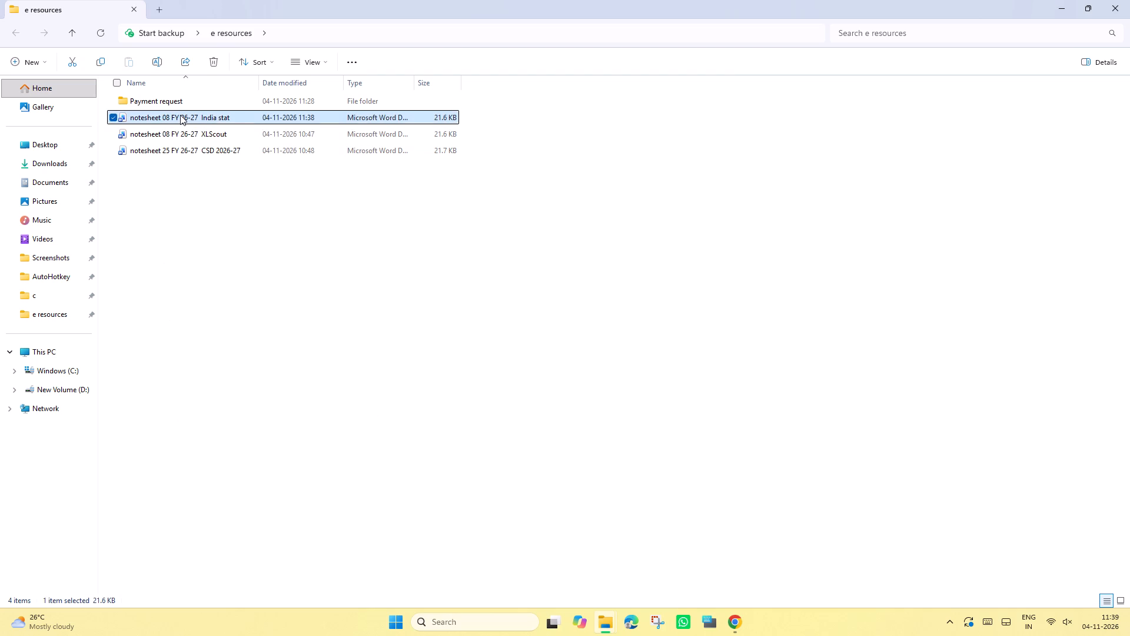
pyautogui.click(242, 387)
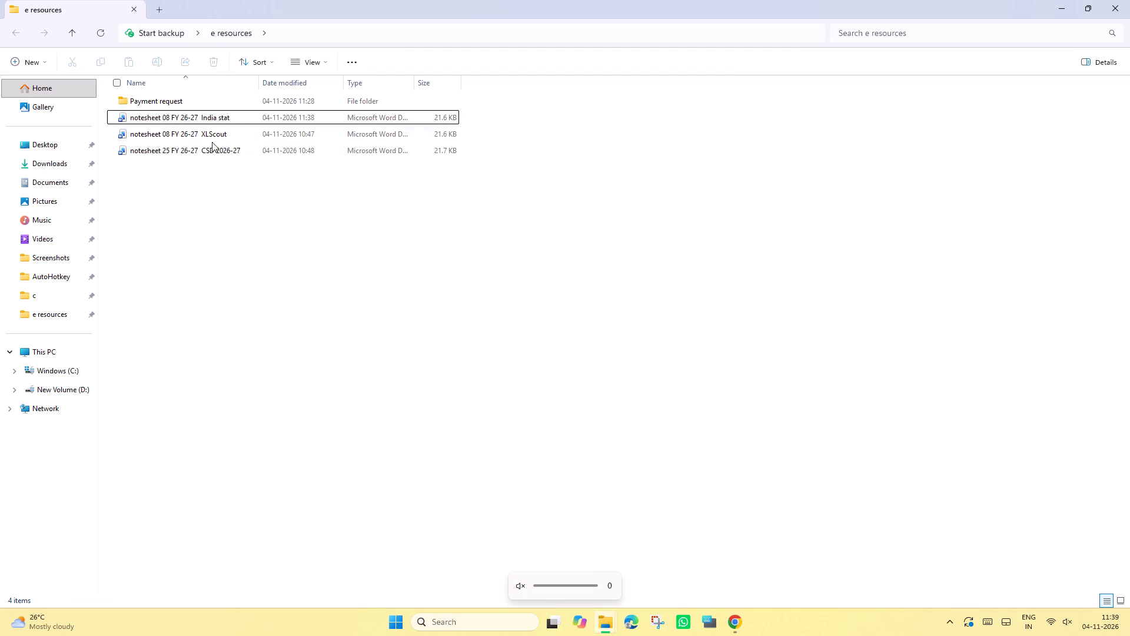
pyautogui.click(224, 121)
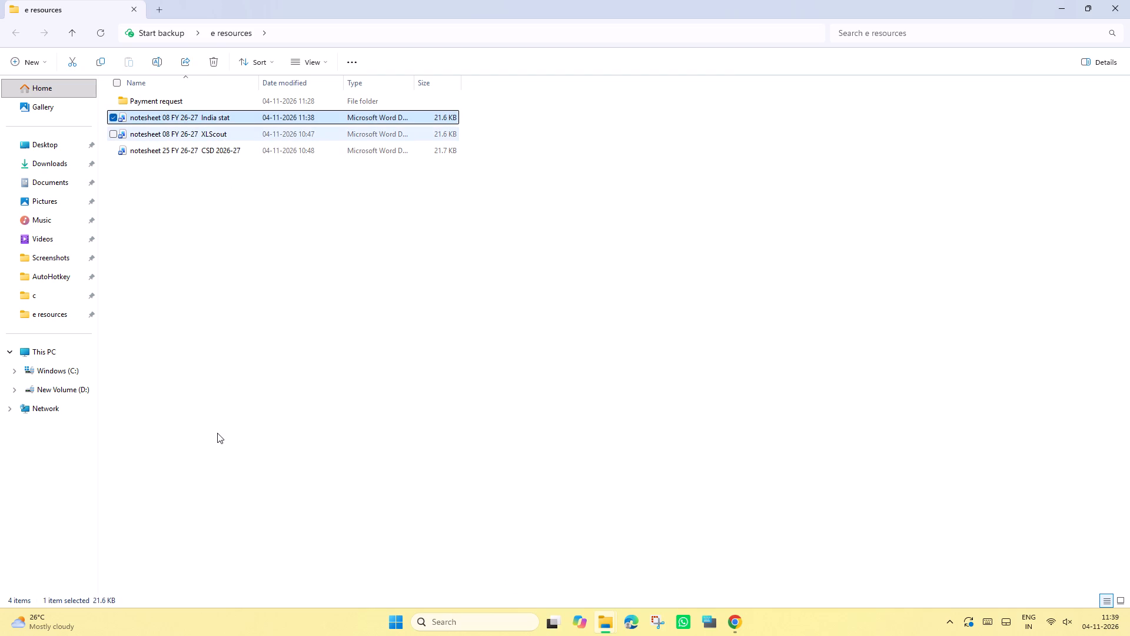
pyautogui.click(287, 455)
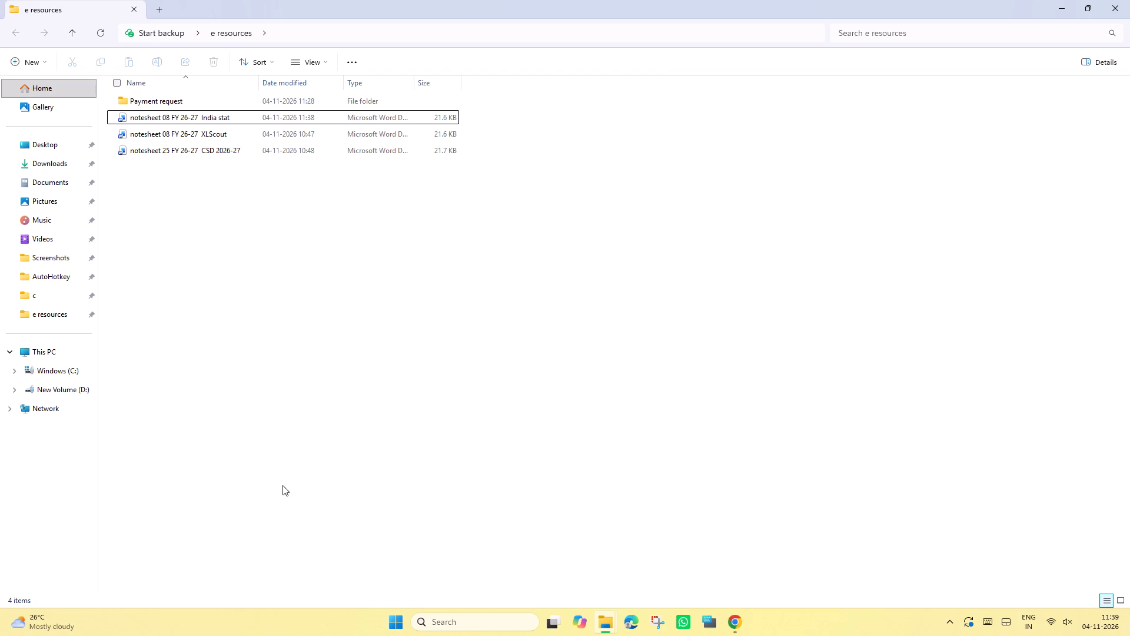
# Rename the India stat notesheet file as notesheet 08 FY 26-27 IndiaStat, writing the resource name as one word.
pyautogui.click(197, 122)
pyautogui.press('F2')
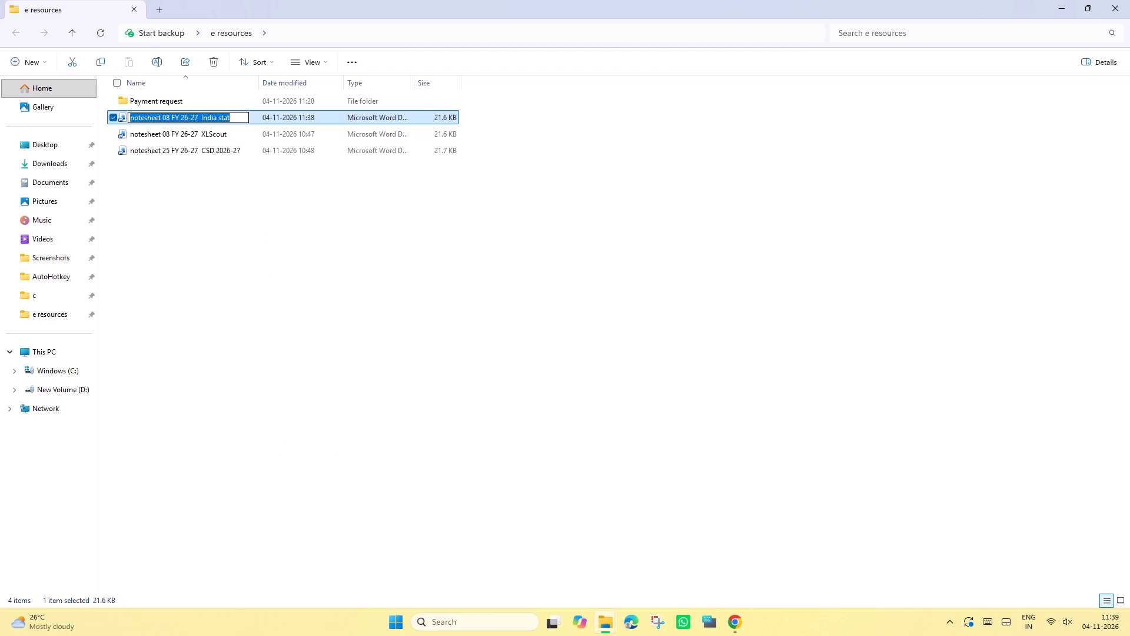
pyautogui.press('Left')
pyautogui.press('Right')
pyautogui.press('Right')
pyautogui.press('Right')
pyautogui.press('Right')
pyautogui.press('Right')
pyautogui.press('Right')
pyautogui.press('Right')
pyautogui.press('Right')
pyautogui.press('Right')
pyautogui.press('Right')
pyautogui.press('Right')
pyautogui.press('Right')
pyautogui.press('Right')
pyautogui.press('Right')
pyautogui.press('Right')
pyautogui.press('Right')
pyautogui.press('Right')
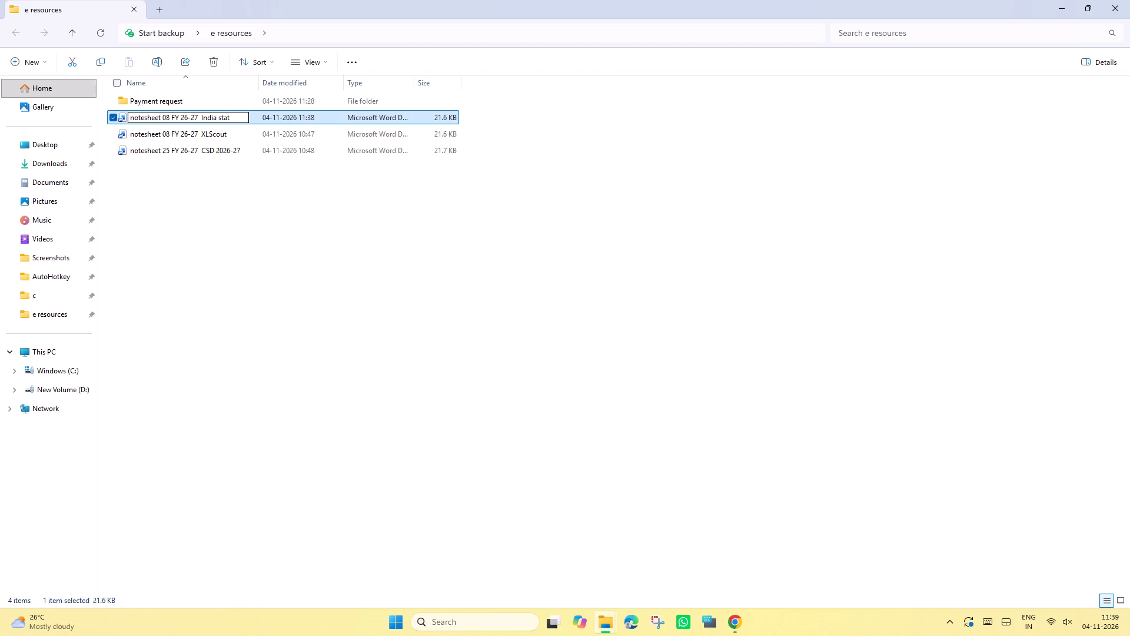
pyautogui.press('Right')
pyautogui.press('Right')
pyautogui.press('Right')
pyautogui.press('Right')
pyautogui.press('Right')
pyautogui.press('Right')
pyautogui.press('Right')
pyautogui.press('Right')
pyautogui.press('Right')
pyautogui.press('Right')
pyautogui.press('Right')
pyautogui.press('Right')
pyautogui.press('Right')
pyautogui.press('BackSpace')
pyautogui.press('BackSpace')
pyautogui.hotkey('shift', 's')
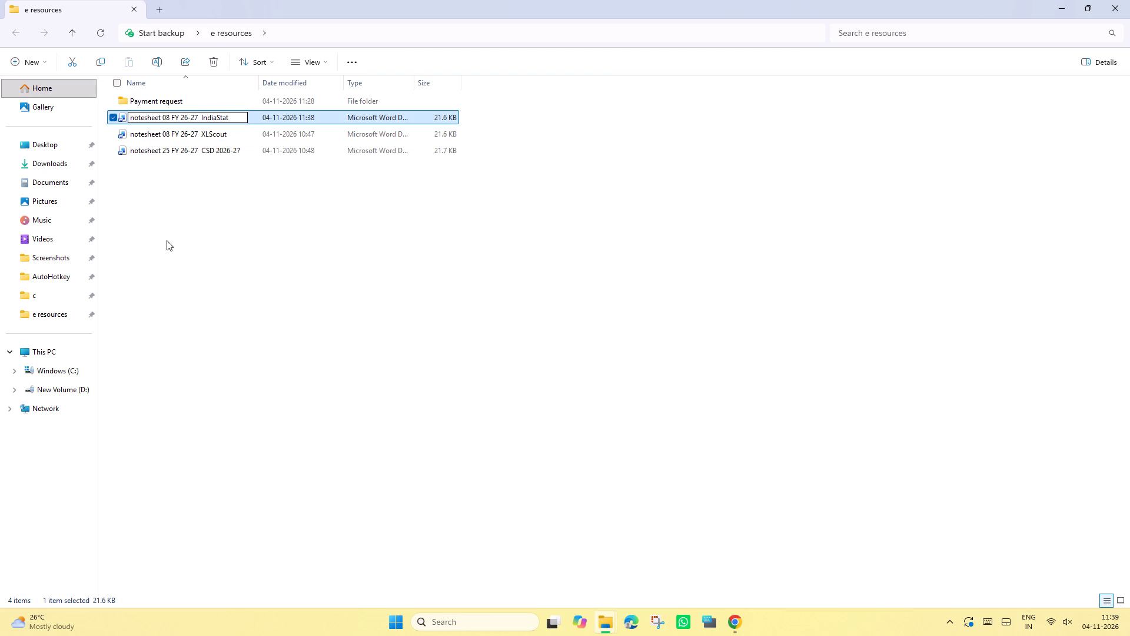
pyautogui.click(166, 240)
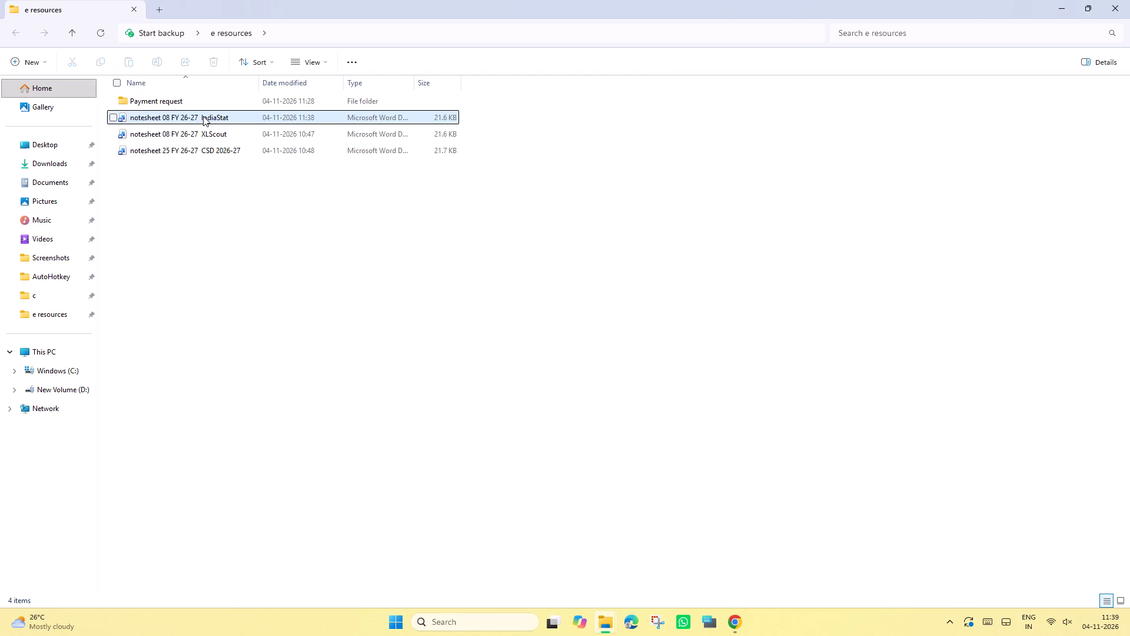
# Move the IndiaStat notesheet file into the Payment request folder.
pyautogui.moveTo(203, 116); pyautogui.dragTo(205, 100)
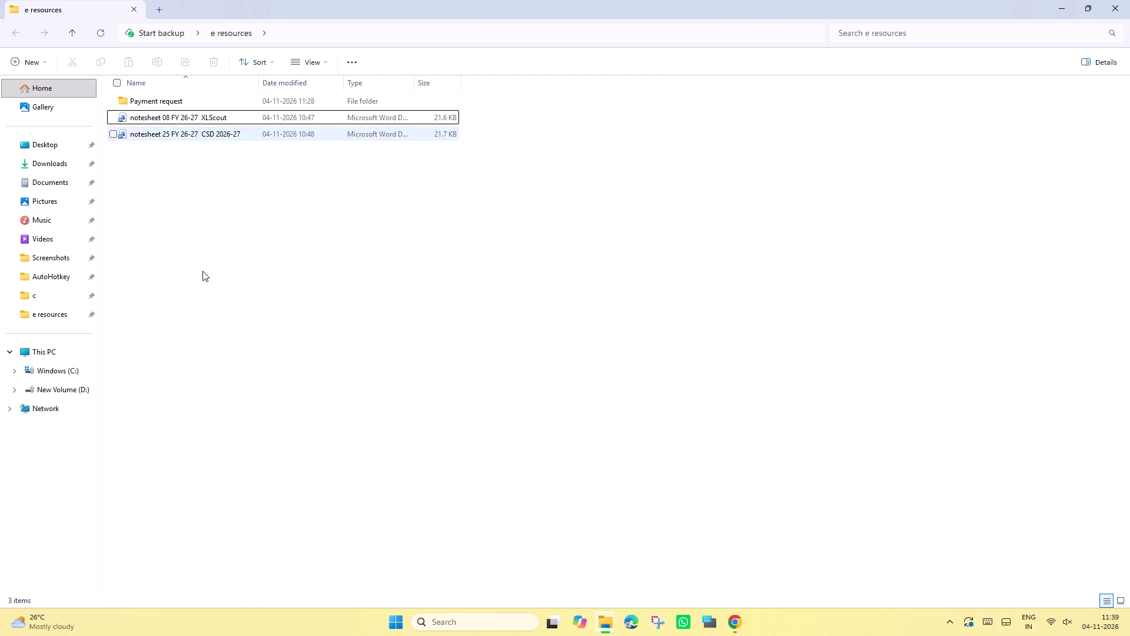
pyautogui.click(202, 271)
# Duplicate the notesheet 08 FY 26-27 XLScout file within the e resources folder.
pyautogui.click(230, 117)
pyautogui.hotkey('ctrl', 'c')
pyautogui.hotkey('ctrl', 'v')
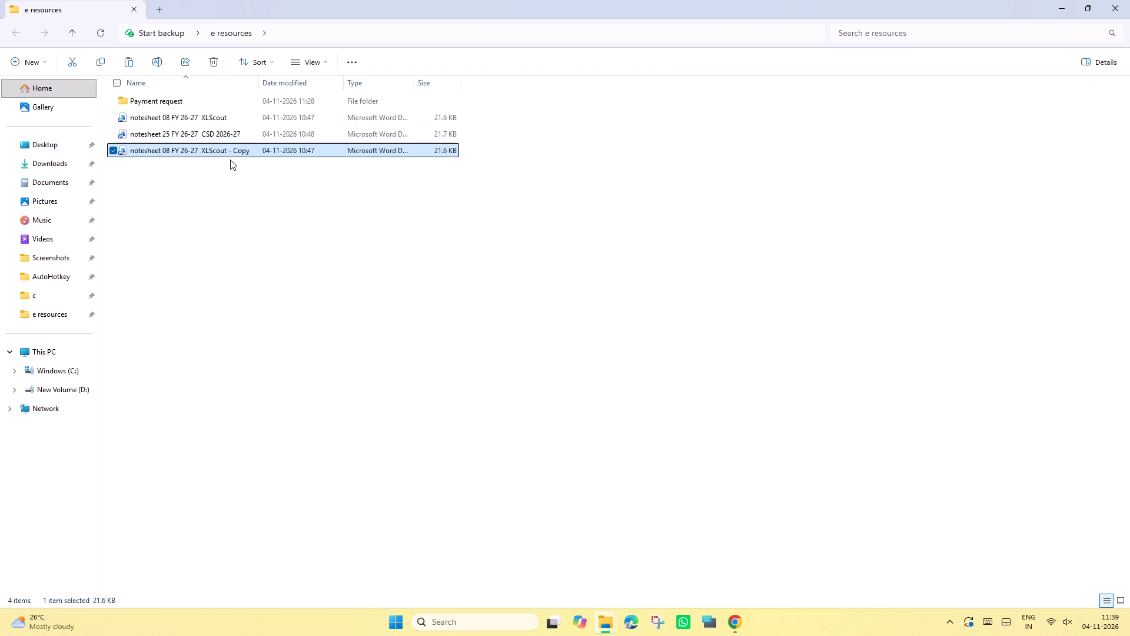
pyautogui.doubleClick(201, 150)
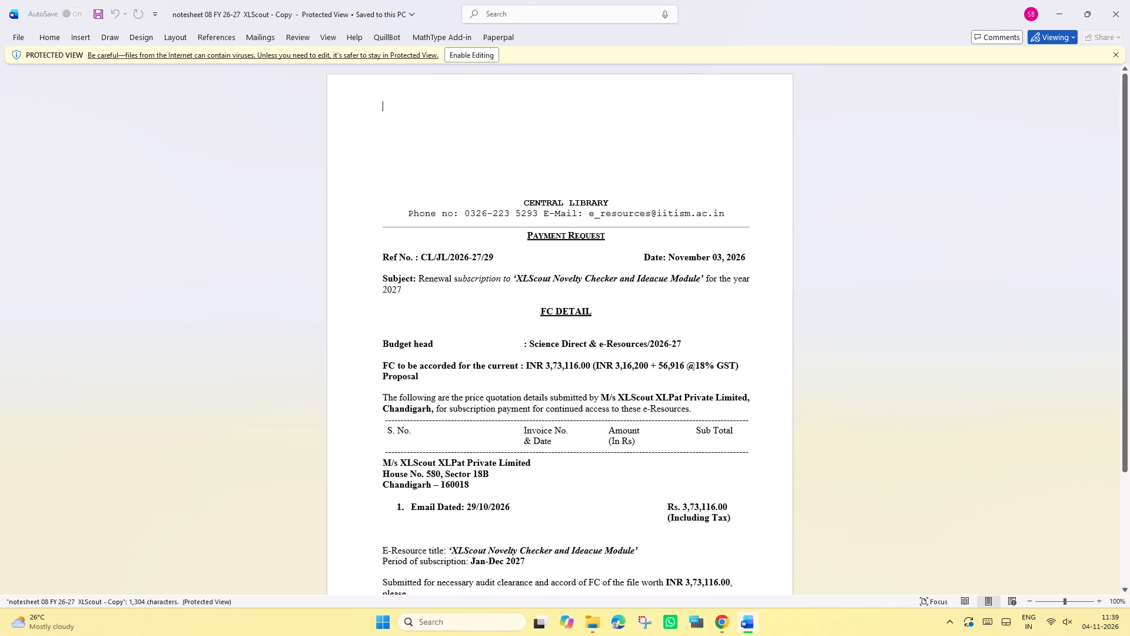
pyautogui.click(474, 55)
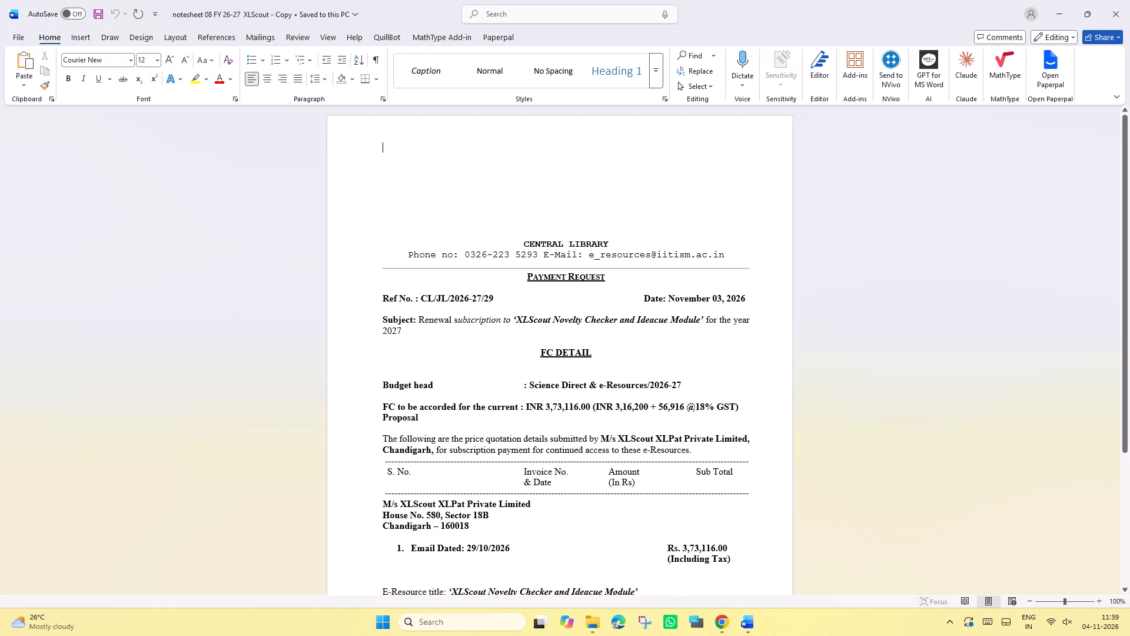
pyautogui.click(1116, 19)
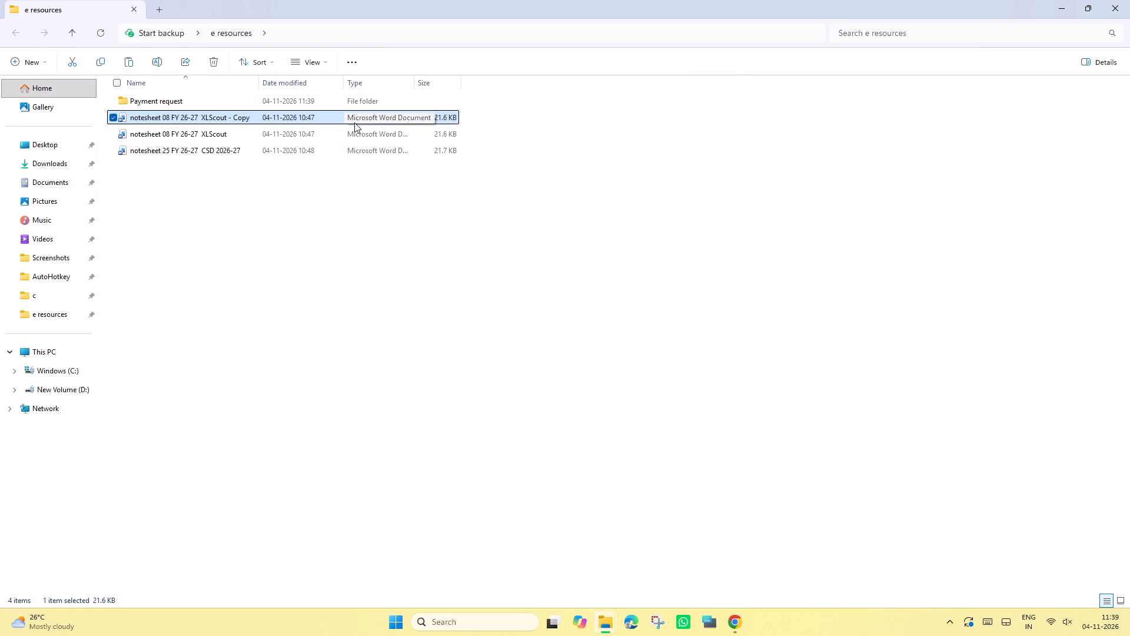
# Rename the XLScout notesheet copy as notesheet 08 FY 26-27 ASTM.
pyautogui.press('F2')
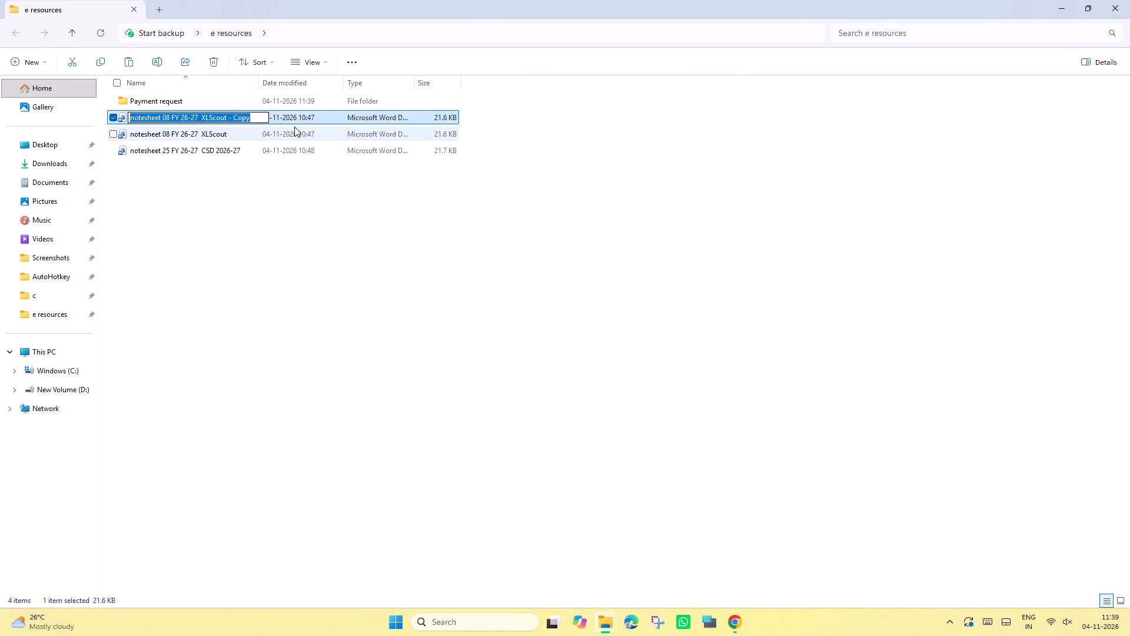
pyautogui.press('Right')
pyautogui.press('BackSpace')
pyautogui.press('BackSpace')
pyautogui.press('BackSpace')
pyautogui.press('BackSpace')
pyautogui.press('BackSpace')
pyautogui.press('BackSpace')
pyautogui.press('BackSpace')
pyautogui.press('BackSpace')
pyautogui.press('BackSpace')
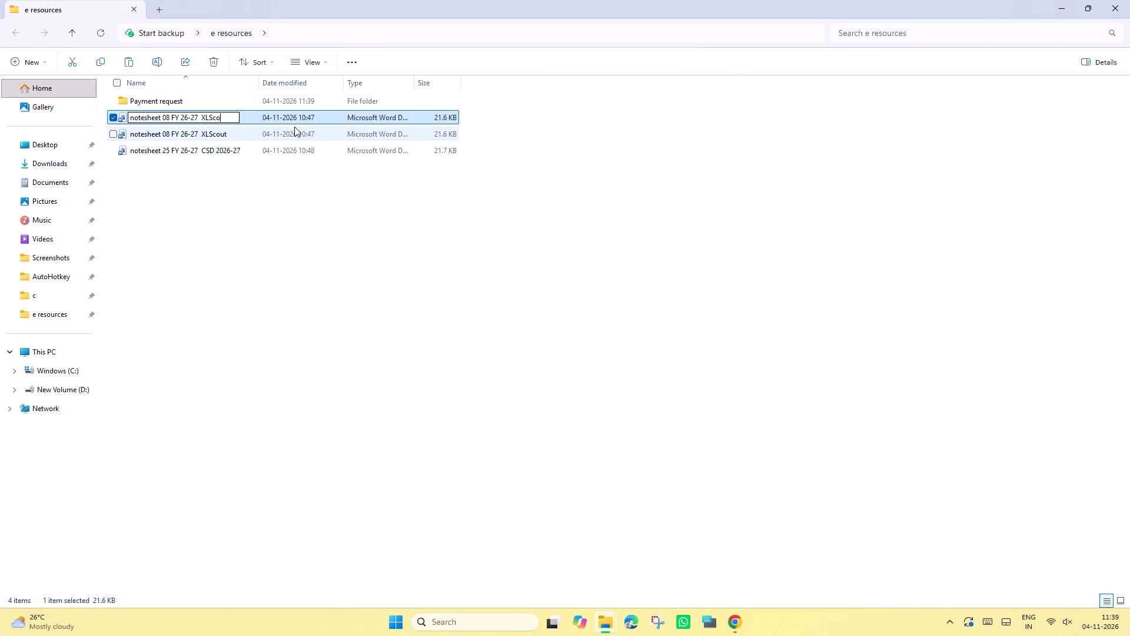
pyautogui.press('BackSpace')
pyautogui.press('BackSpace')
pyautogui.press('BackSpace')
pyautogui.press('BackSpace')
pyautogui.press('BackSpace')
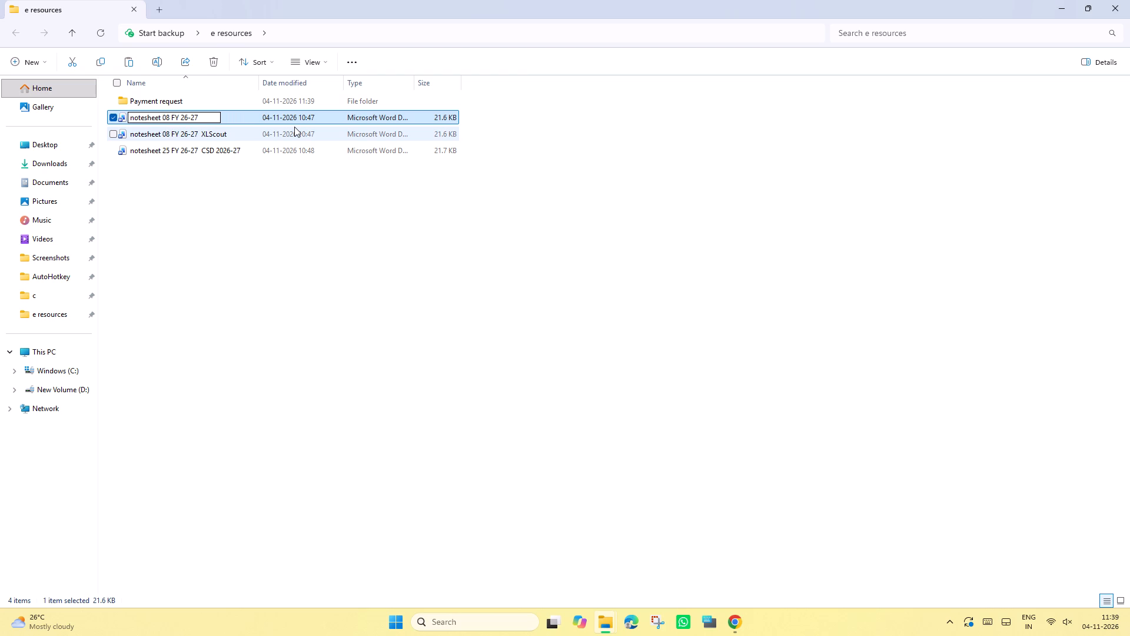
pyautogui.write('As')
pyautogui.press('BackSpace')
pyautogui.write('STM')
pyautogui.click(231, 252)
# Open the ASTM notesheet for editing and set its reference number to CL/JL/2026-27/64.
pyautogui.doubleClick(171, 117)
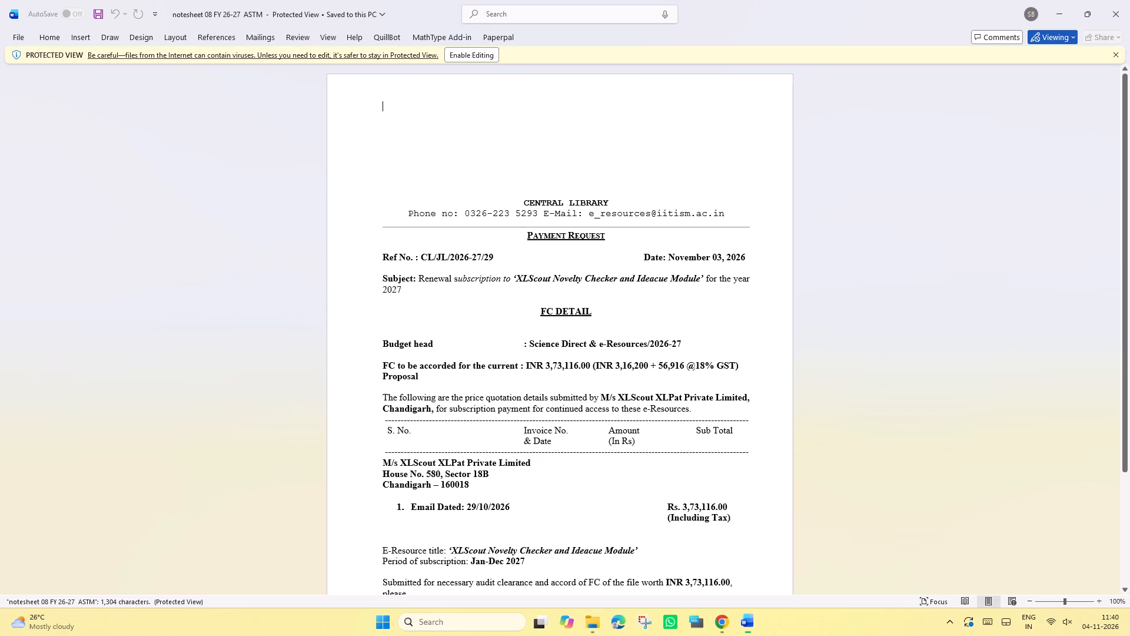
pyautogui.click(481, 54)
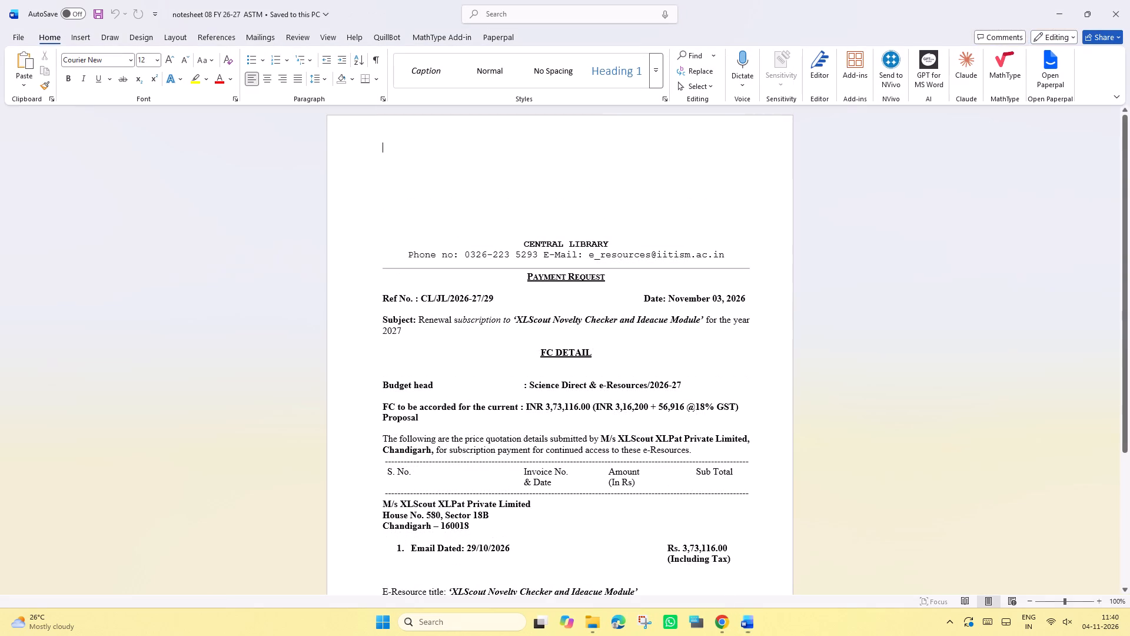
pyautogui.scroll(-2, 446, 332)
pyautogui.scroll(-13, 463, 284)
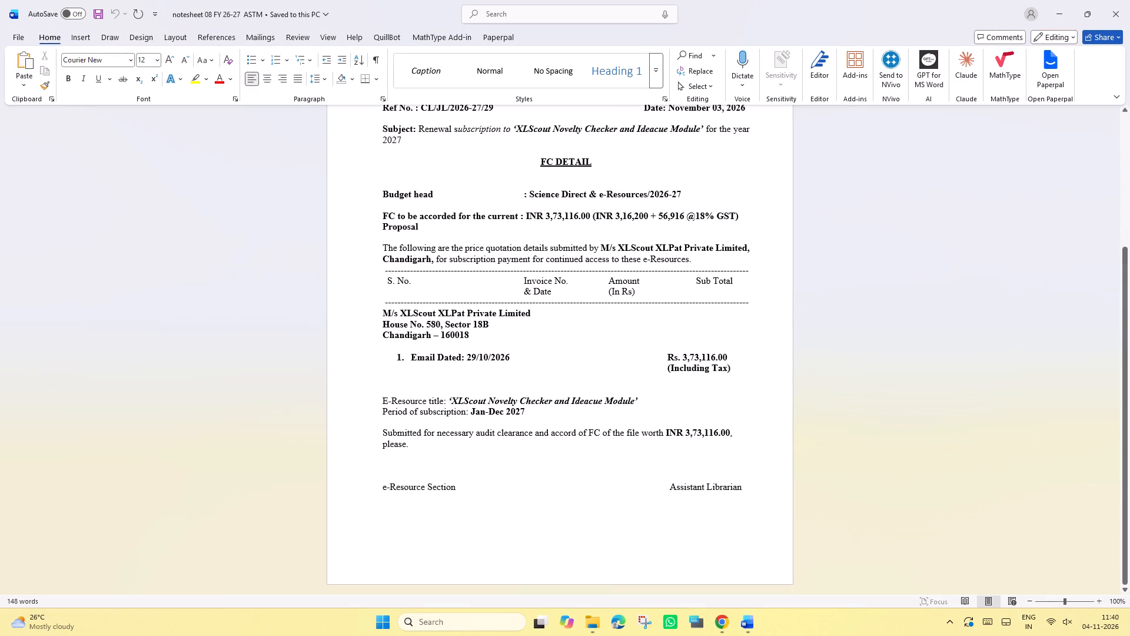
pyautogui.scroll(-7, 463, 285)
pyautogui.scroll(6, 463, 285)
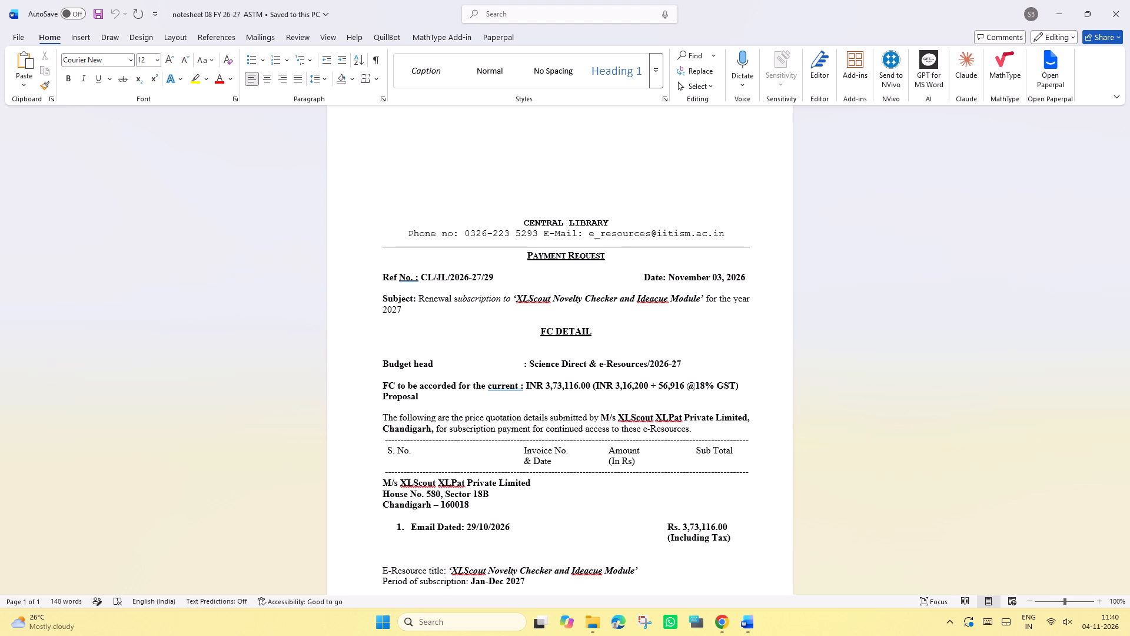
pyautogui.click(493, 276)
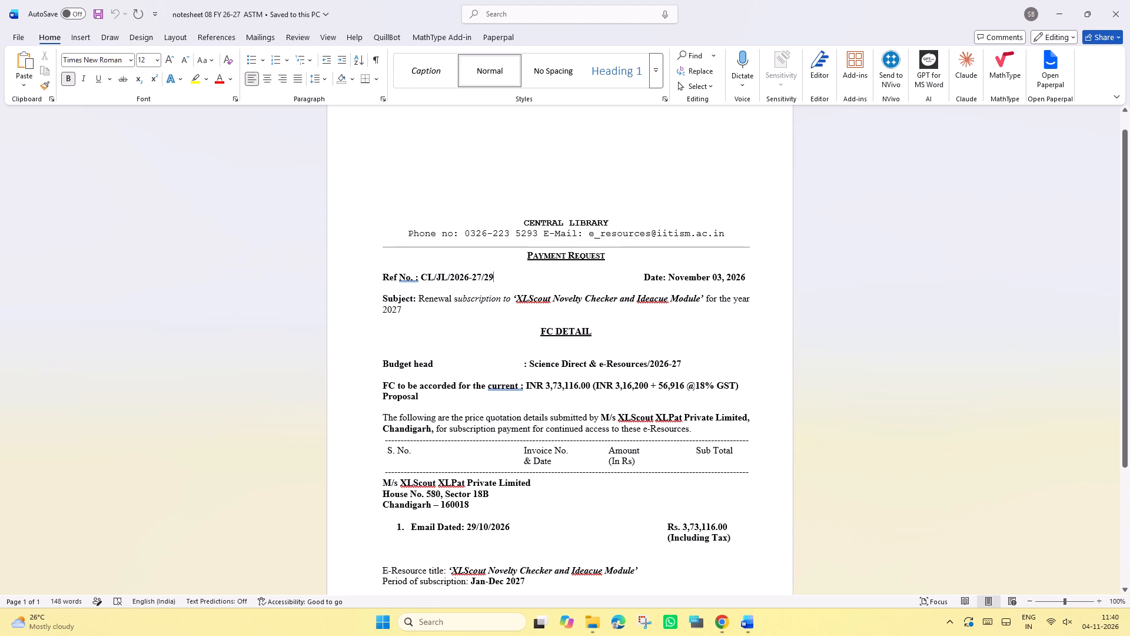
pyautogui.press('BackSpace')
pyautogui.press('BackSpace')
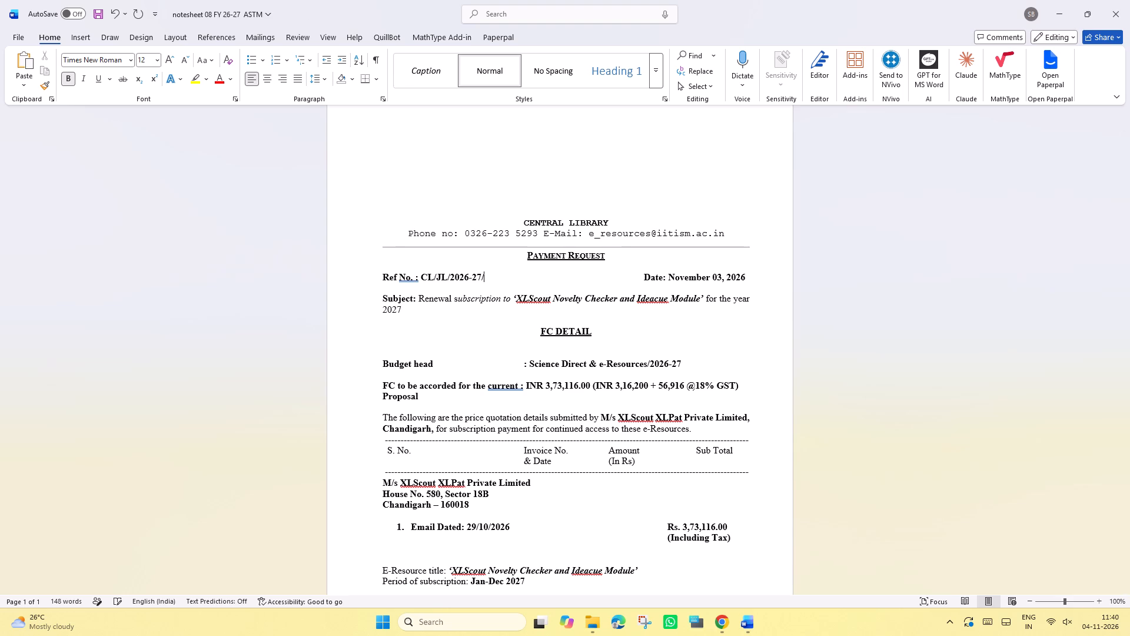
pyautogui.write('64')
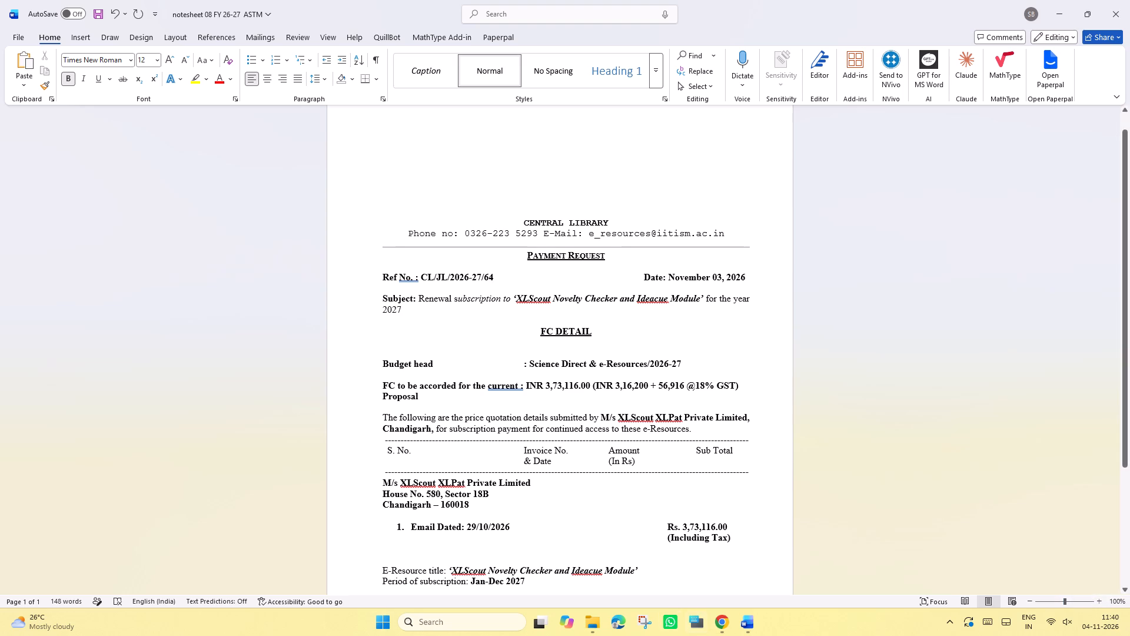
# Change the payment request's date to November 04, 2026.
pyautogui.click(721, 276)
pyautogui.press('BackSpace')
pyautogui.press('4')
# Replace the resource title quoted in the subject line with ASTM Digital Library with Standard (SEDL), keeping the quotation marks.
pyautogui.click(701, 297)
pyautogui.press('BackSpace')
pyautogui.press('BackSpace')
pyautogui.press('BackSpace')
pyautogui.press('BackSpace')
pyautogui.press('BackSpace')
pyautogui.press('BackSpace')
pyautogui.press('BackSpace')
pyautogui.press('BackSpace')
pyautogui.press('BackSpace')
pyautogui.press('BackSpace')
pyautogui.press('BackSpace')
pyautogui.press('BackSpace')
pyautogui.press('BackSpace')
pyautogui.press('BackSpace')
pyautogui.press('BackSpace')
pyautogui.press('BackSpace')
pyautogui.press('BackSpace')
pyautogui.press('BackSpace')
pyautogui.press('BackSpace')
pyautogui.press('BackSpace')
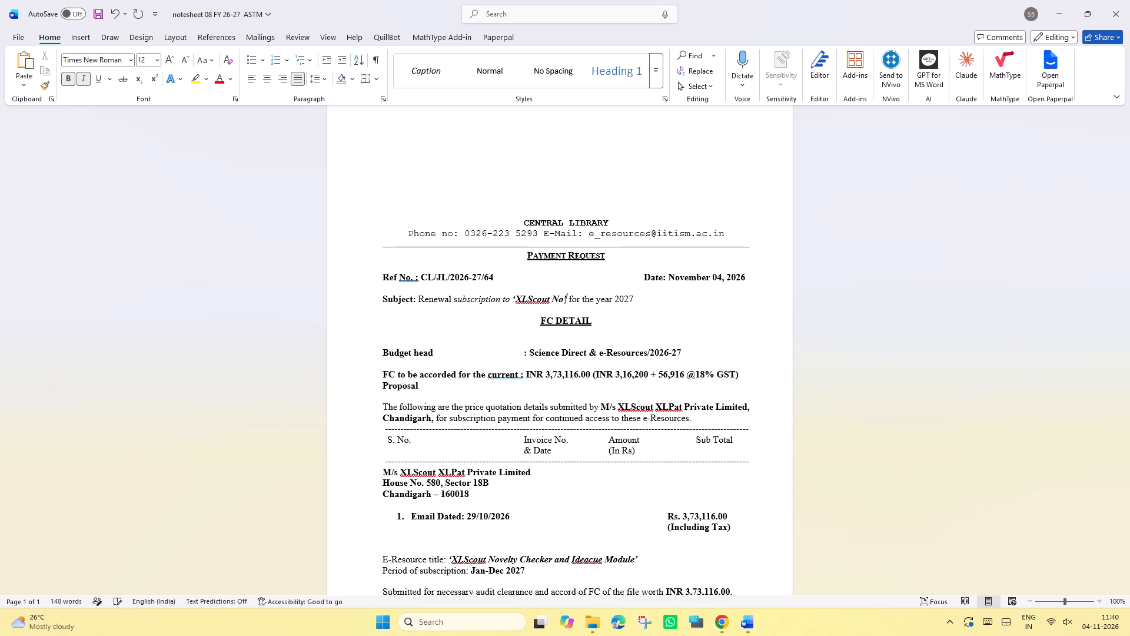
pyautogui.press('BackSpace')
pyautogui.press('BackSpace')
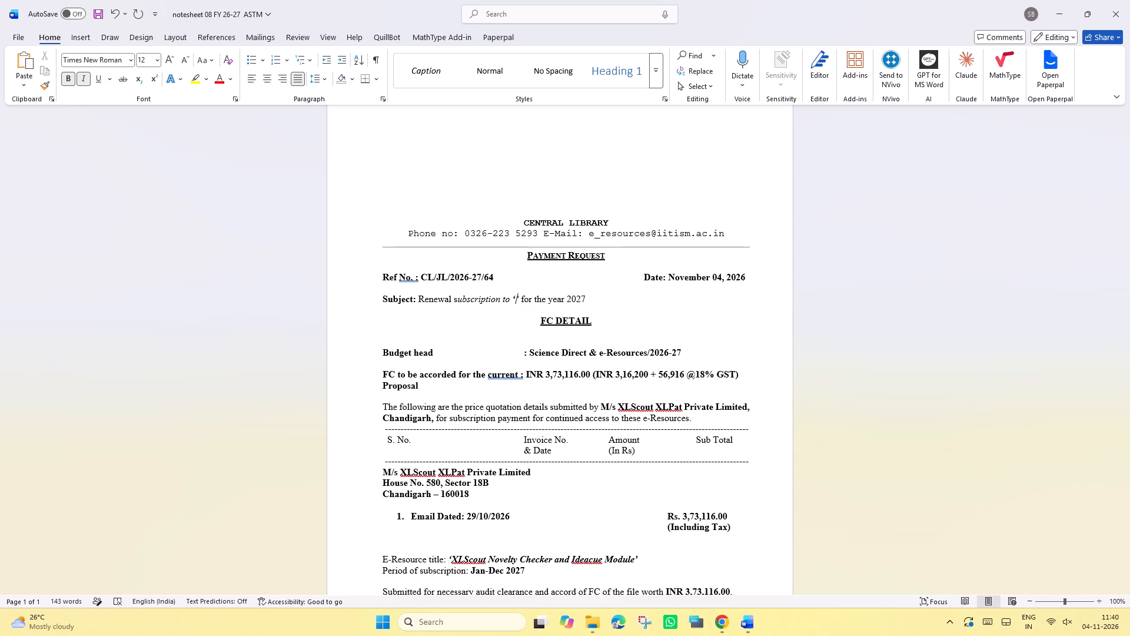
pyautogui.write('AS')
pyautogui.write('TM')
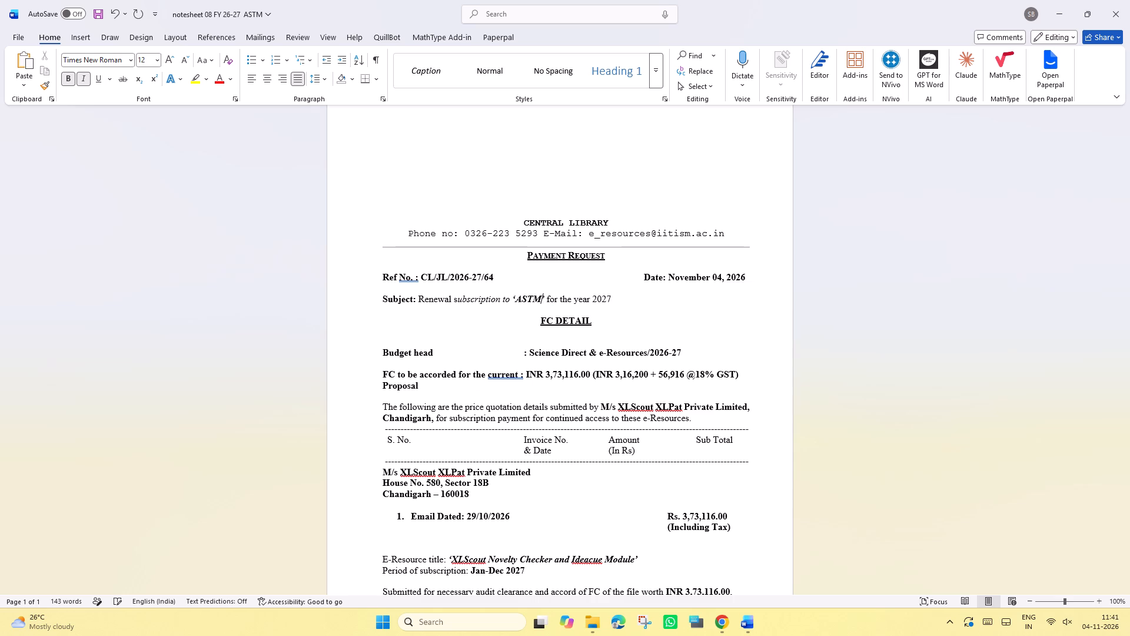
pyautogui.press('space')
pyautogui.write('Dii')
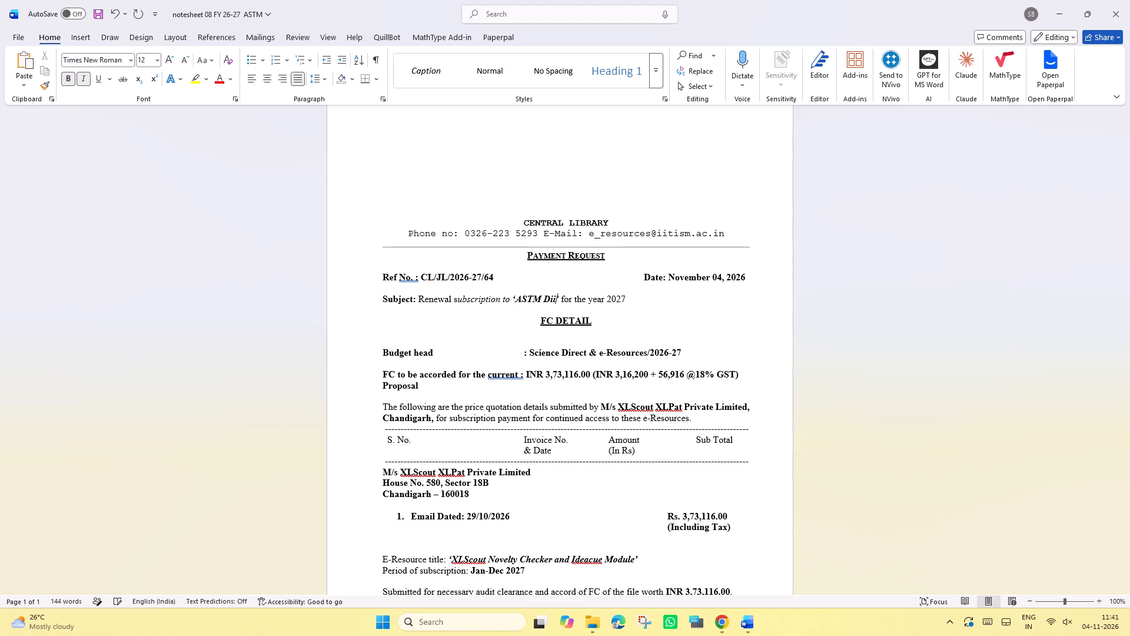
pyautogui.press('BackSpace')
pyautogui.write('gital')
pyautogui.press('space')
pyautogui.write('LIrbary')
pyautogui.press('BackSpace')
pyautogui.press('BackSpace')
pyautogui.press('BackSpace')
pyautogui.press('BackSpace')
pyautogui.press('BackSpace')
pyautogui.press('BackSpace')
pyautogui.write('ibrary')
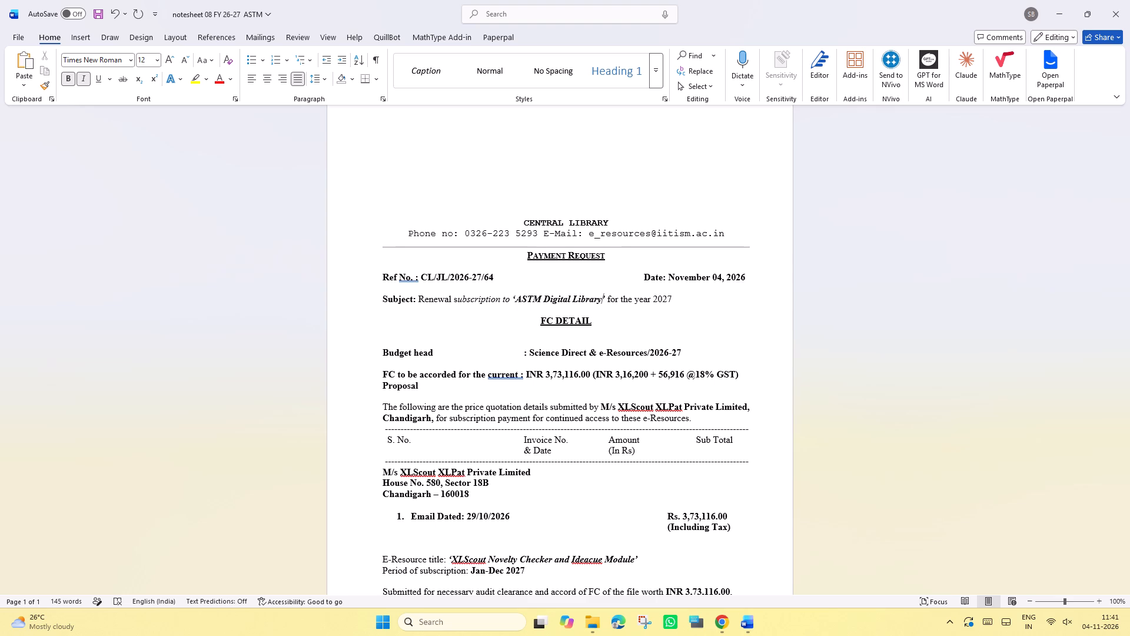
pyautogui.press('space')
pyautogui.write('with')
pyautogui.press('space')
pyautogui.write('Standard')
pyautogui.press('space')
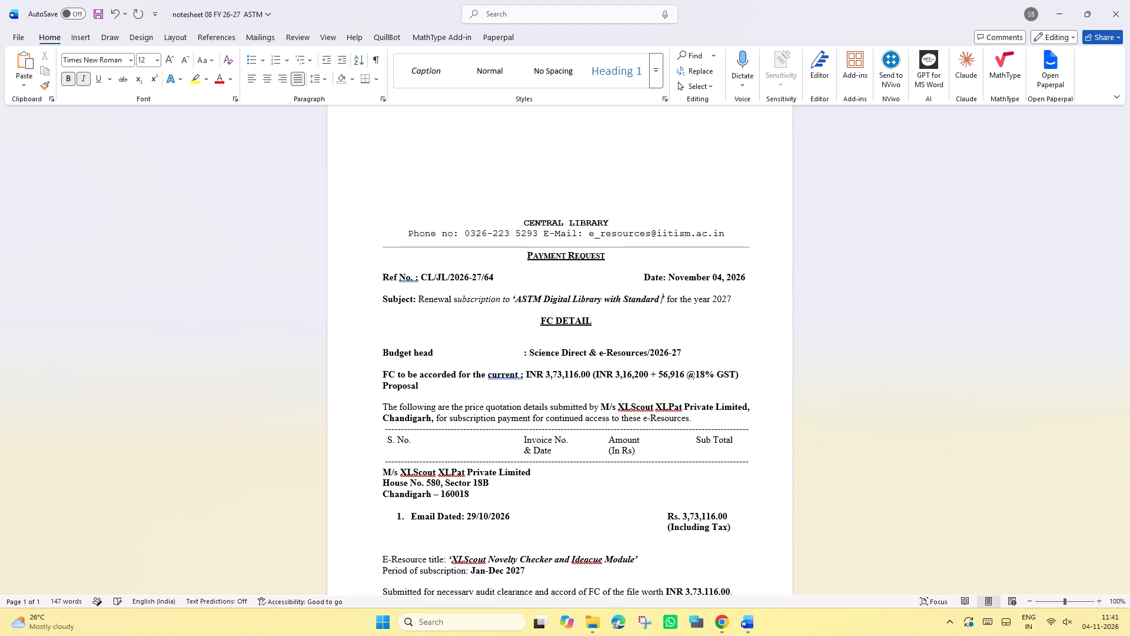
pyautogui.hotkey('shift', '(')
pyautogui.write('SE')
pyautogui.write('DL')
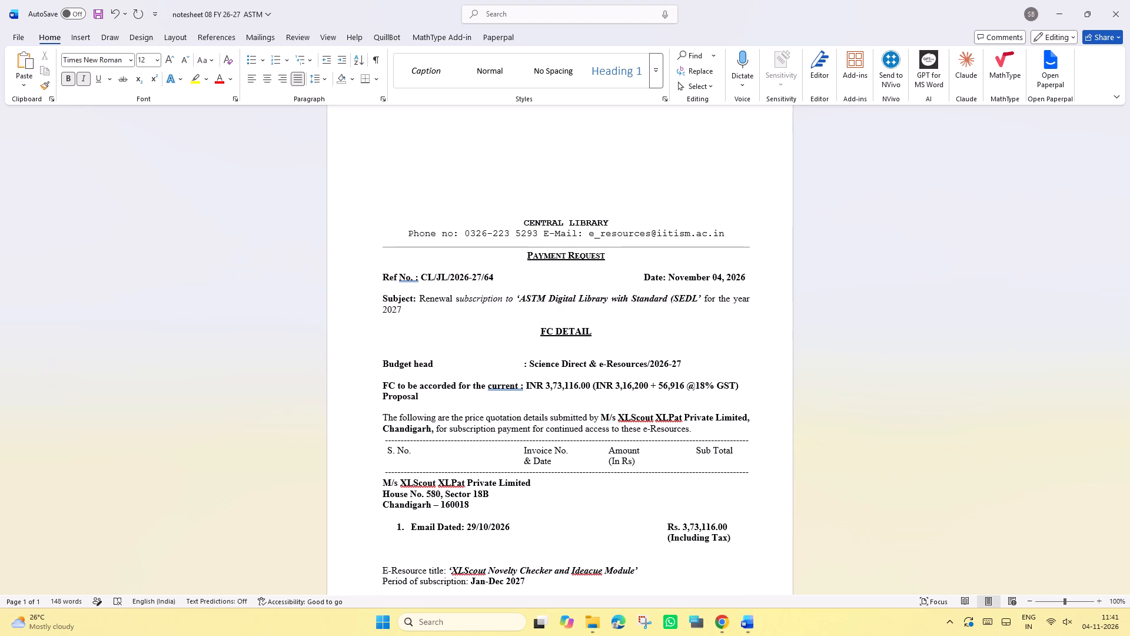
pyautogui.hotkey('shift', ')')
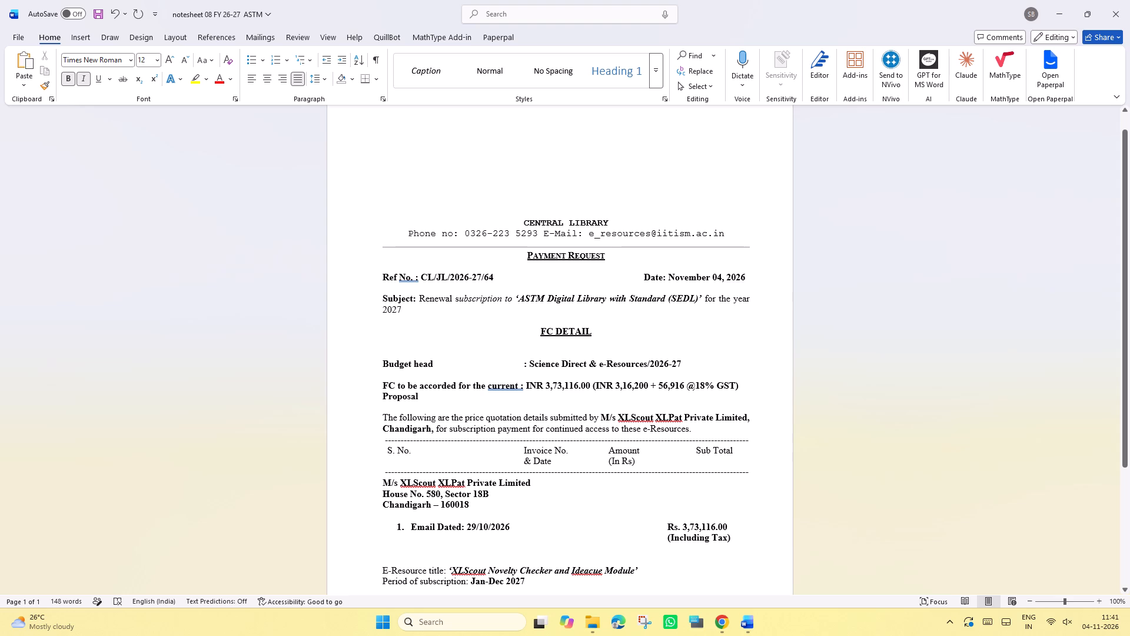
# Review the remaining ASTM request content from the FC detail to the signature lines, ending at the FC amount.
pyautogui.scroll(-1, 577, 329)
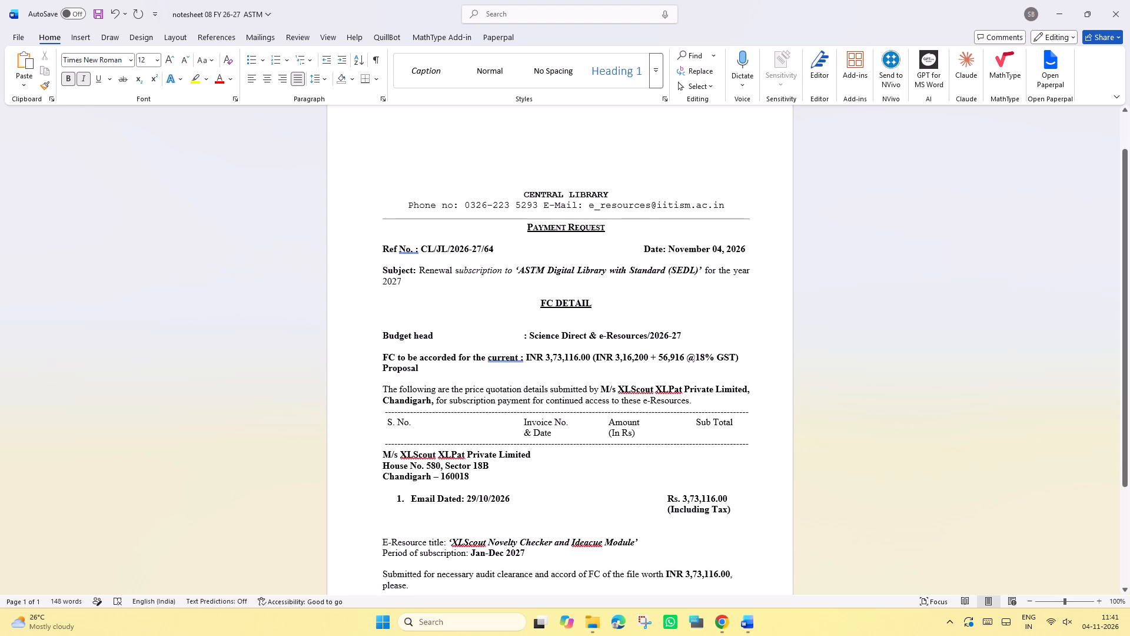
pyautogui.scroll(-3, 448, 294)
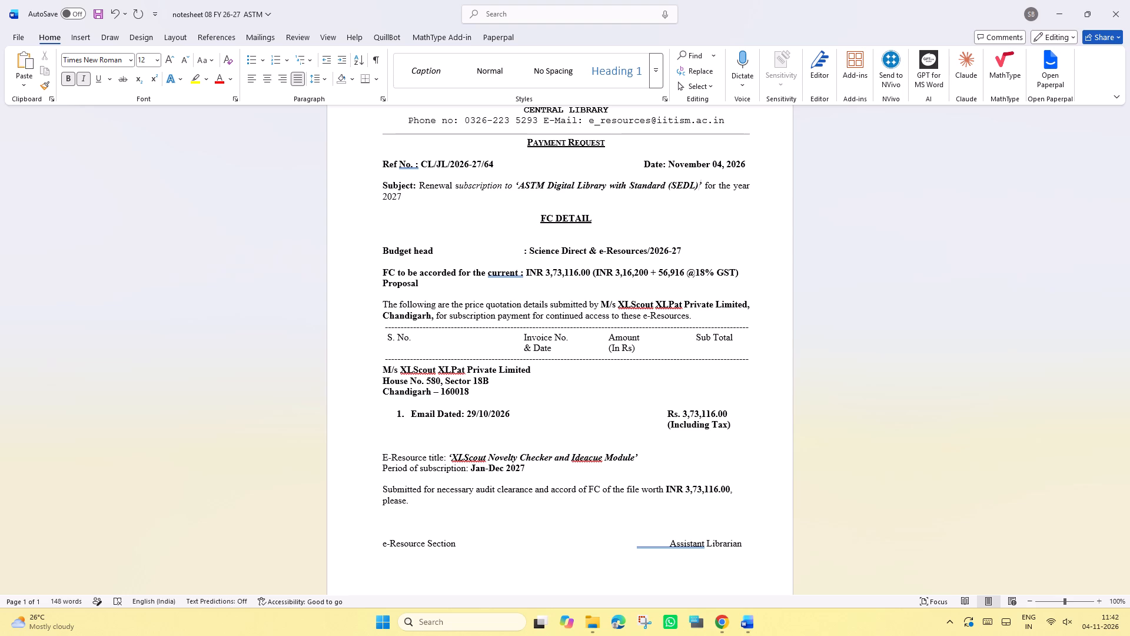
pyautogui.scroll(-3, 589, 402)
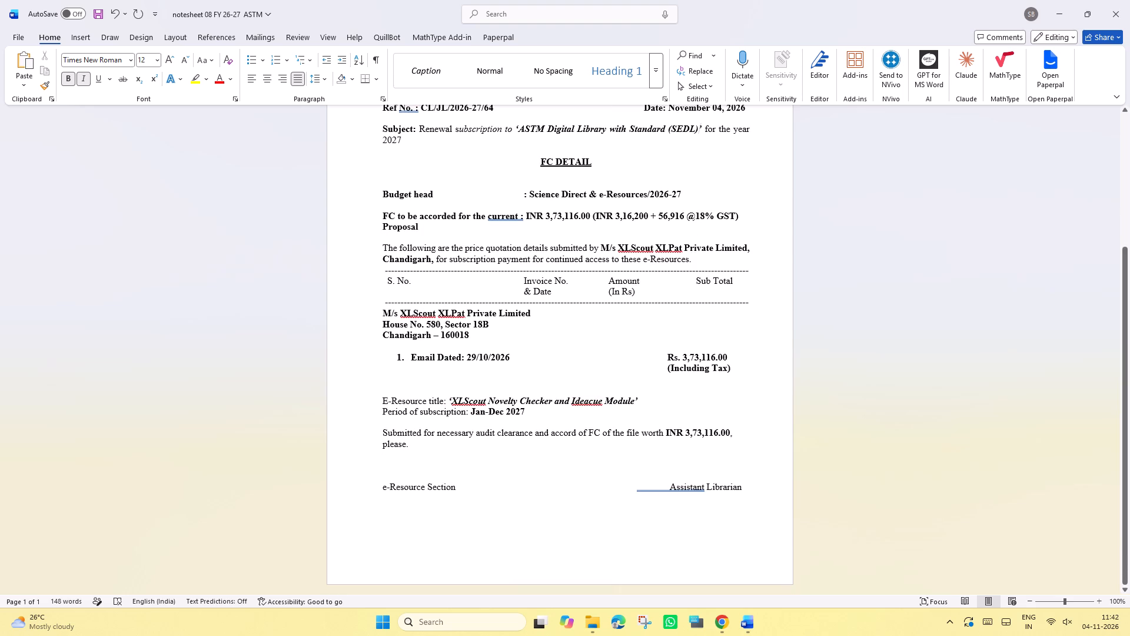
pyautogui.scroll(-3, 657, 402)
pyautogui.click(540, 213)
# Open the notesheet 25 FY 26-27 CSD 2026-27 file and examine its payment request, including the foreign currency price lines.
pyautogui.click(596, 625)
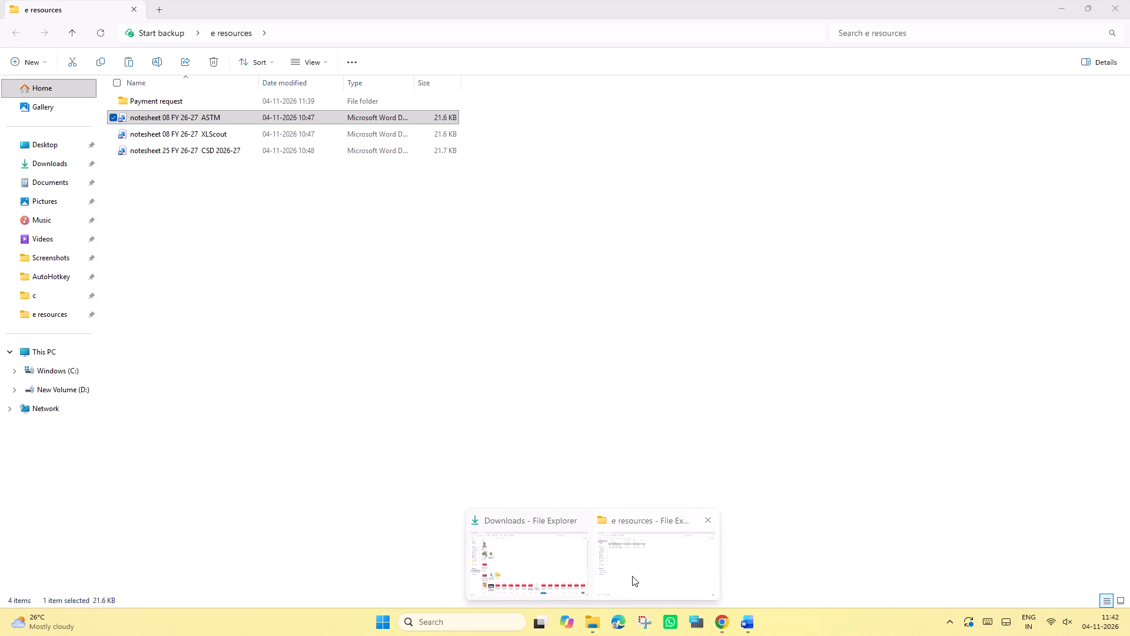
pyautogui.click(632, 576)
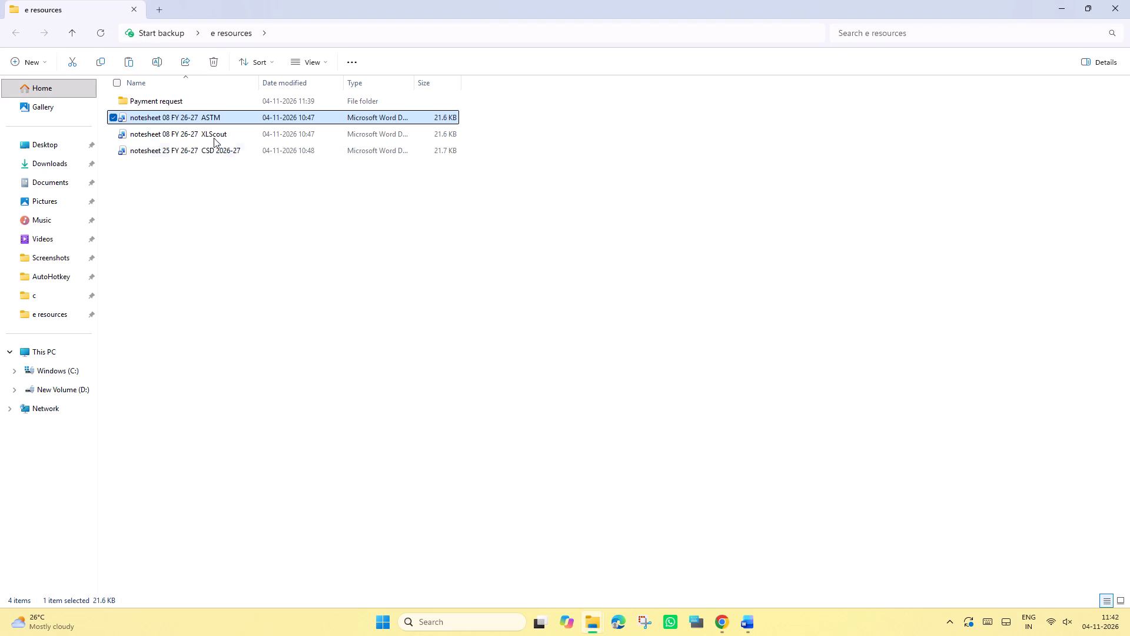
pyautogui.click(214, 134)
pyautogui.doubleClick(214, 153)
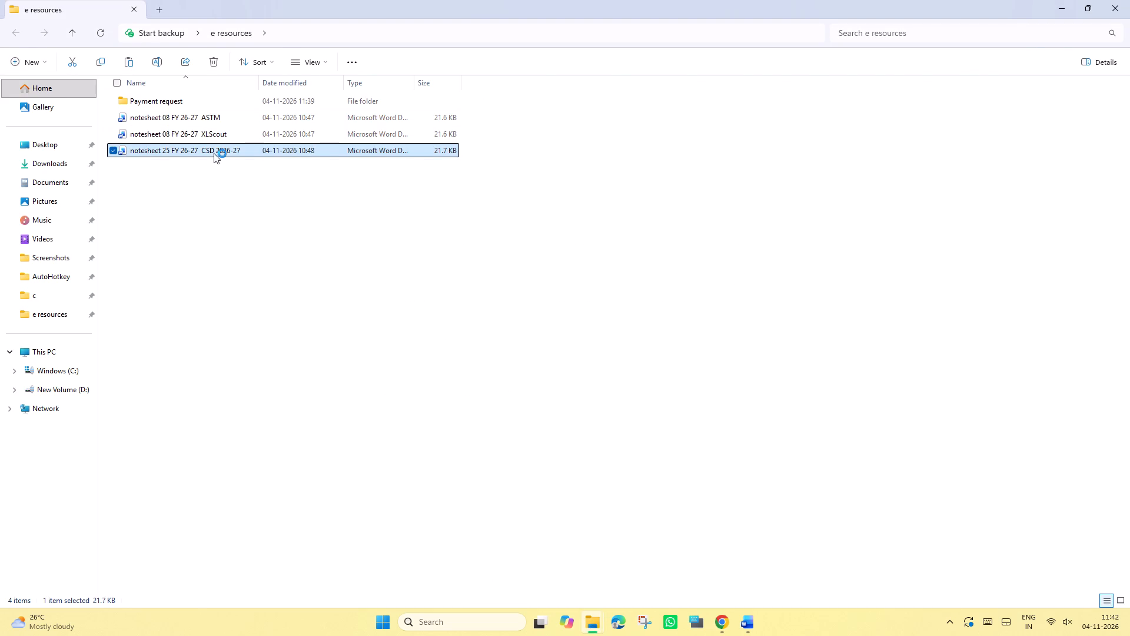
pyautogui.scroll(-2, 520, 340)
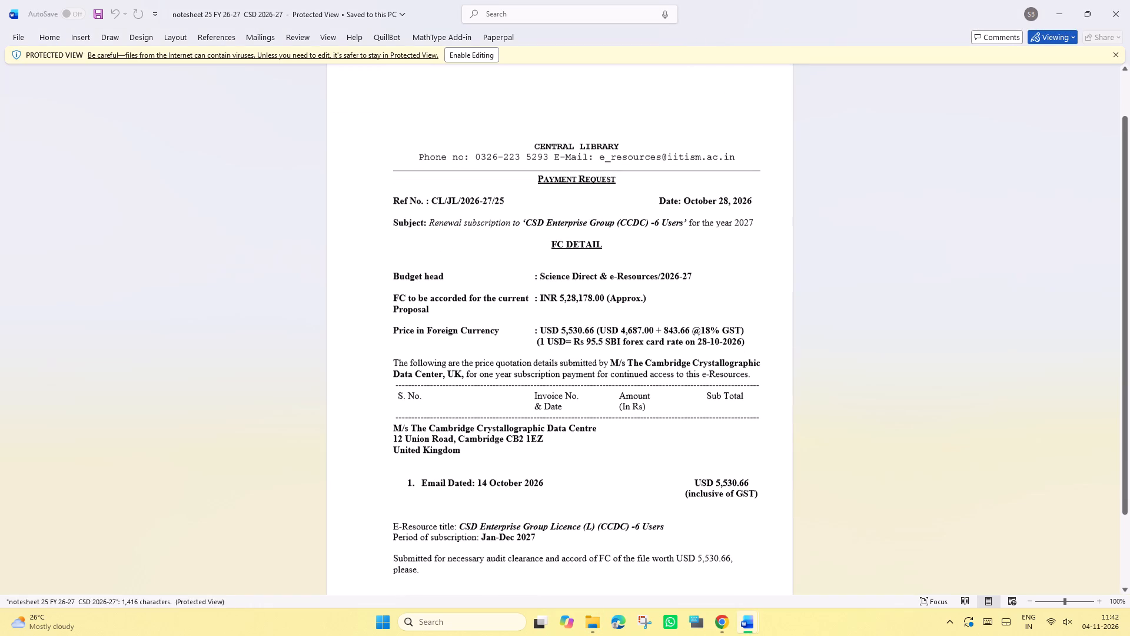
pyautogui.scroll(-2, 491, 310)
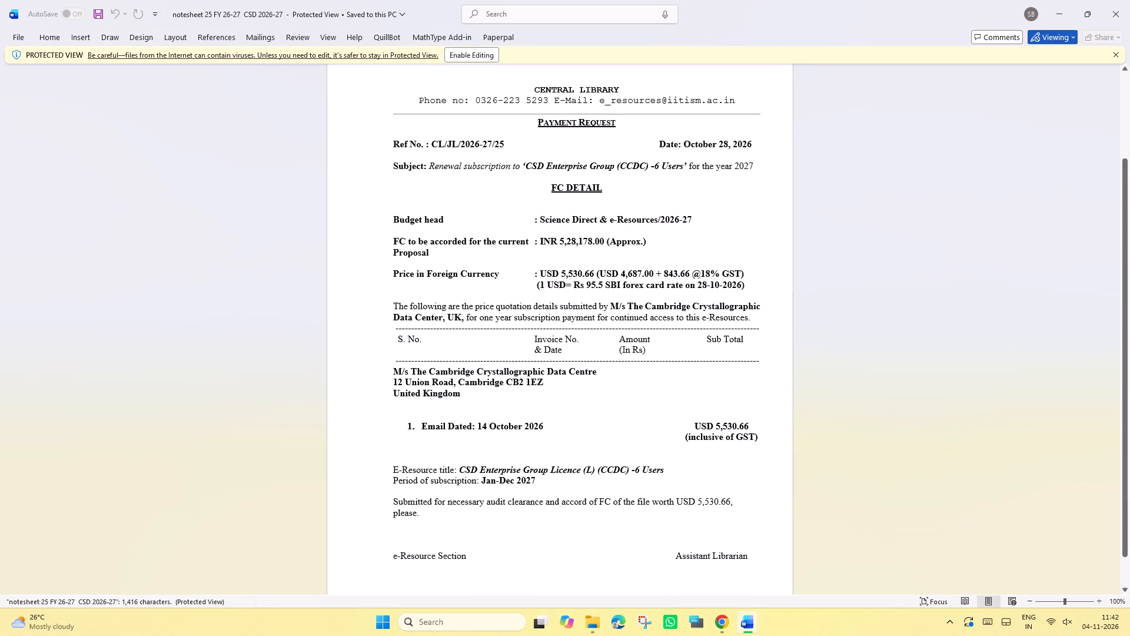
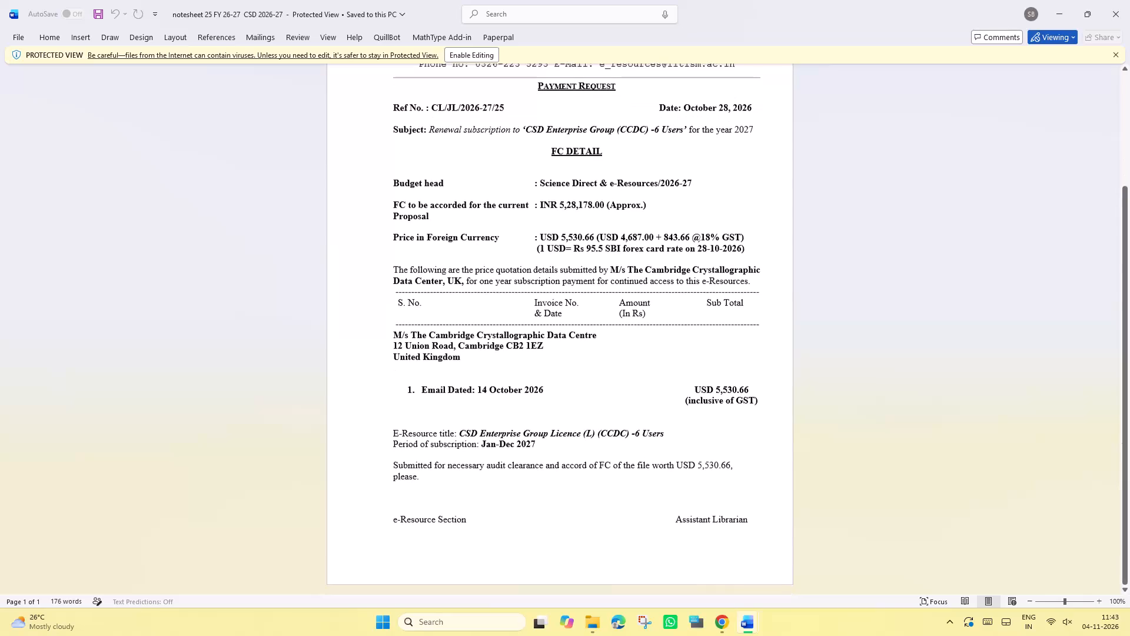
# Examine the CSD notesheet's payment request from the FC detail and price lines to the signature lines, and close the file.
pyautogui.scroll(-3, 468, 293)
pyautogui.scroll(-3, 601, 385)
pyautogui.scroll(3, 536, 381)
pyautogui.scroll(-6, 536, 381)
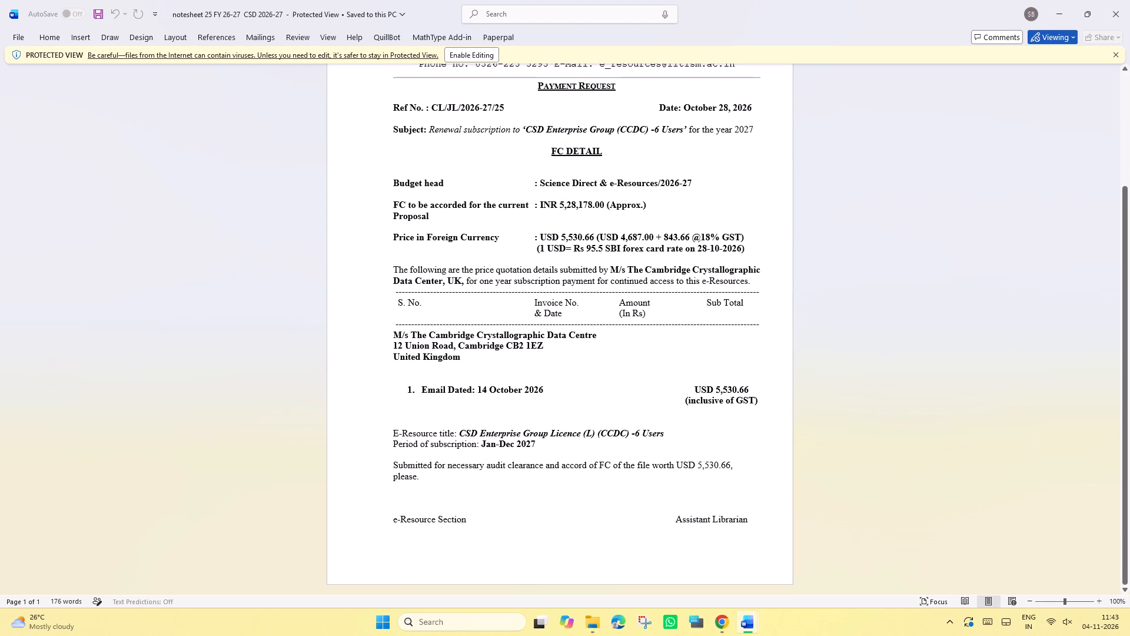
pyautogui.scroll(-5, 579, 376)
pyautogui.scroll(5, 579, 377)
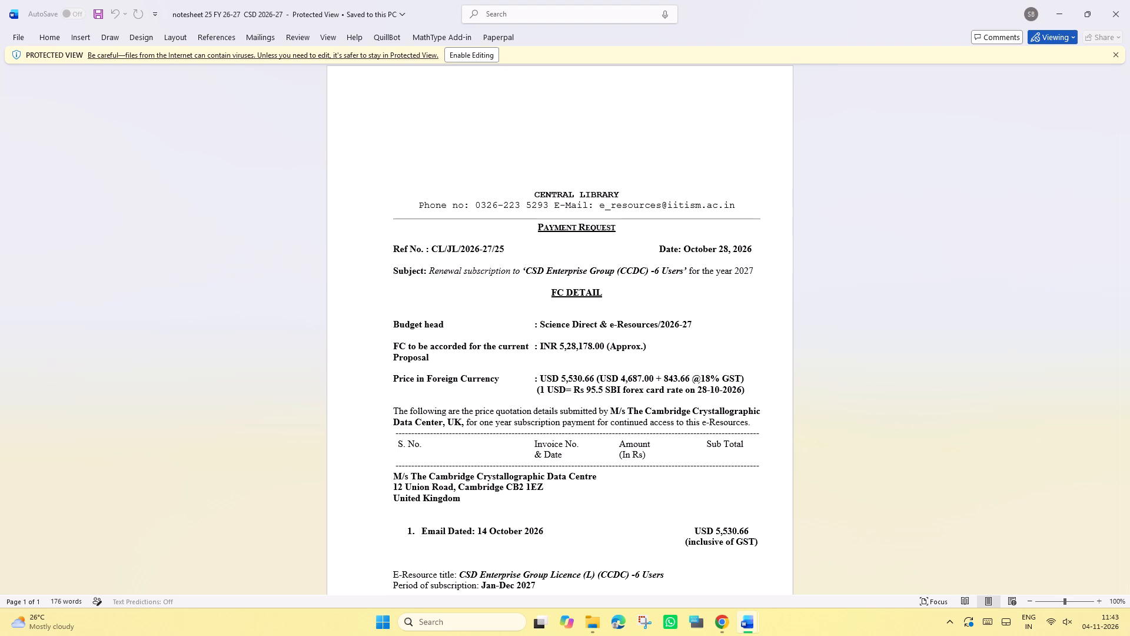
pyautogui.scroll(-3, 565, 349)
pyautogui.scroll(5, 567, 340)
pyautogui.click(1118, 13)
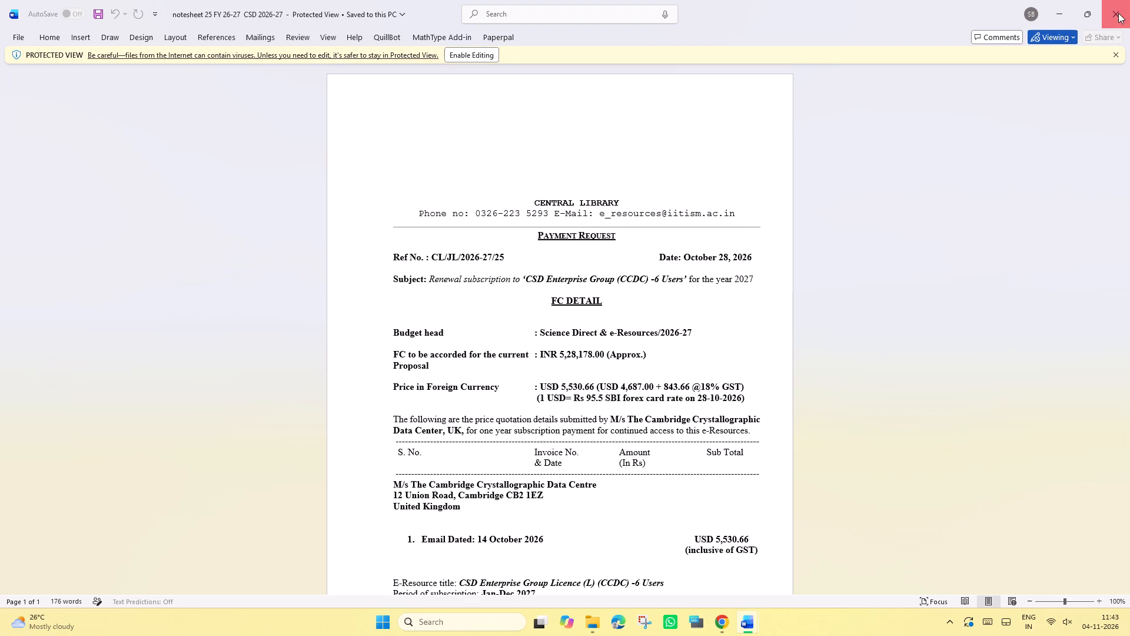
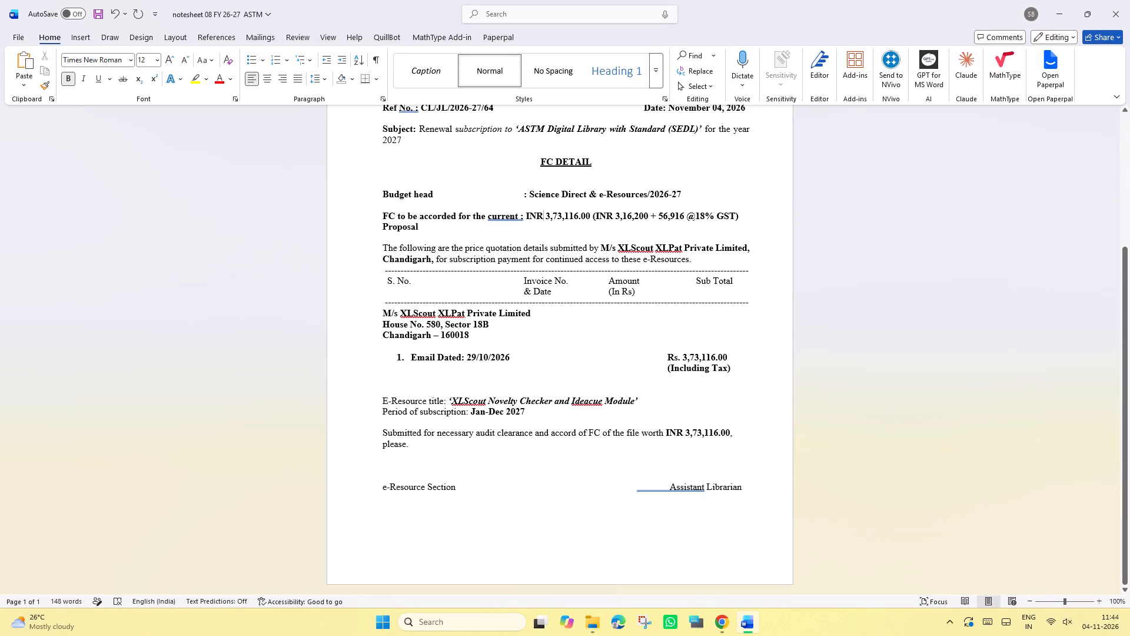
# Change the currency of the main amount in the "FC to be accorded for the current" line to USD.
pyautogui.click(547, 214)
pyautogui.click(541, 214)
pyautogui.scroll(2, 550, 241)
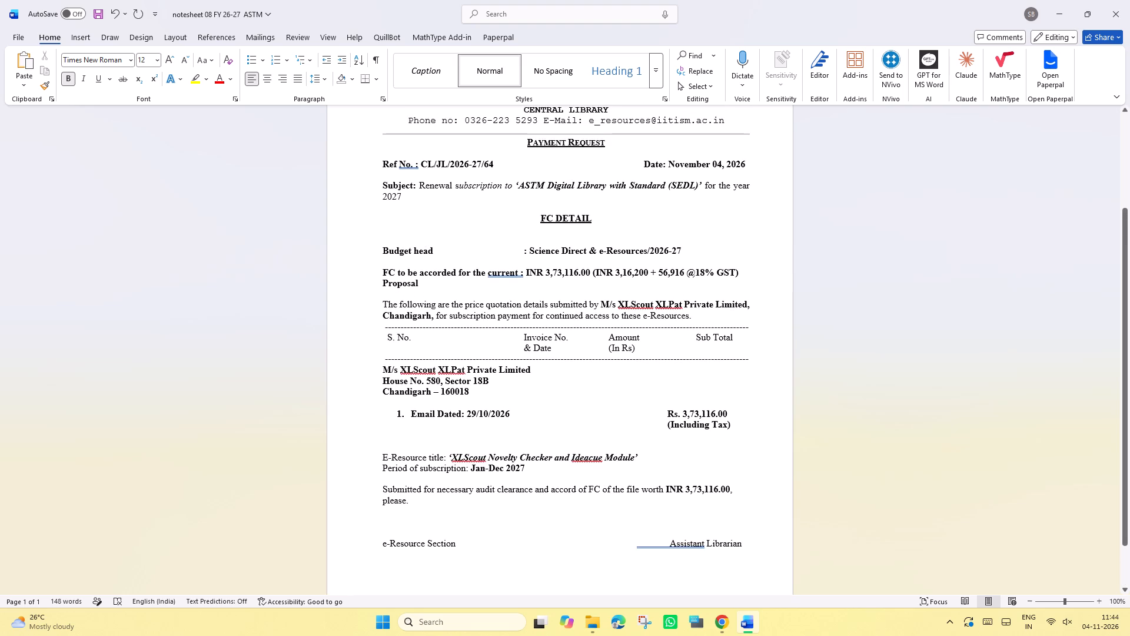
pyautogui.scroll(-1, 522, 221)
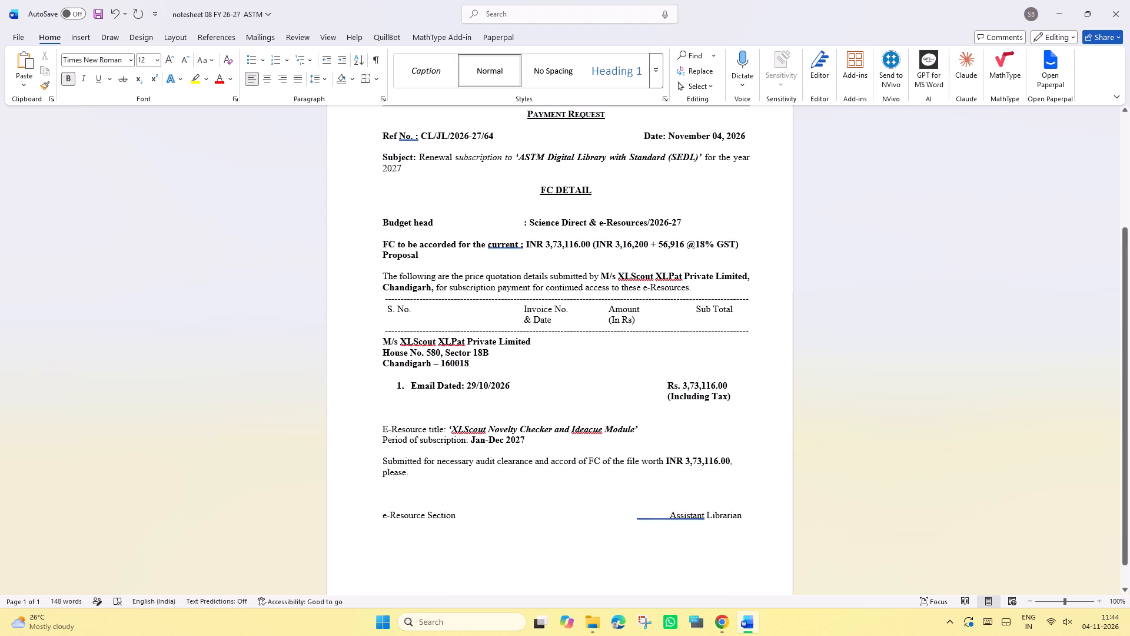
pyautogui.press('BackSpace')
pyautogui.press('BackSpace')
pyautogui.press('BackSpace')
pyautogui.write('USD')
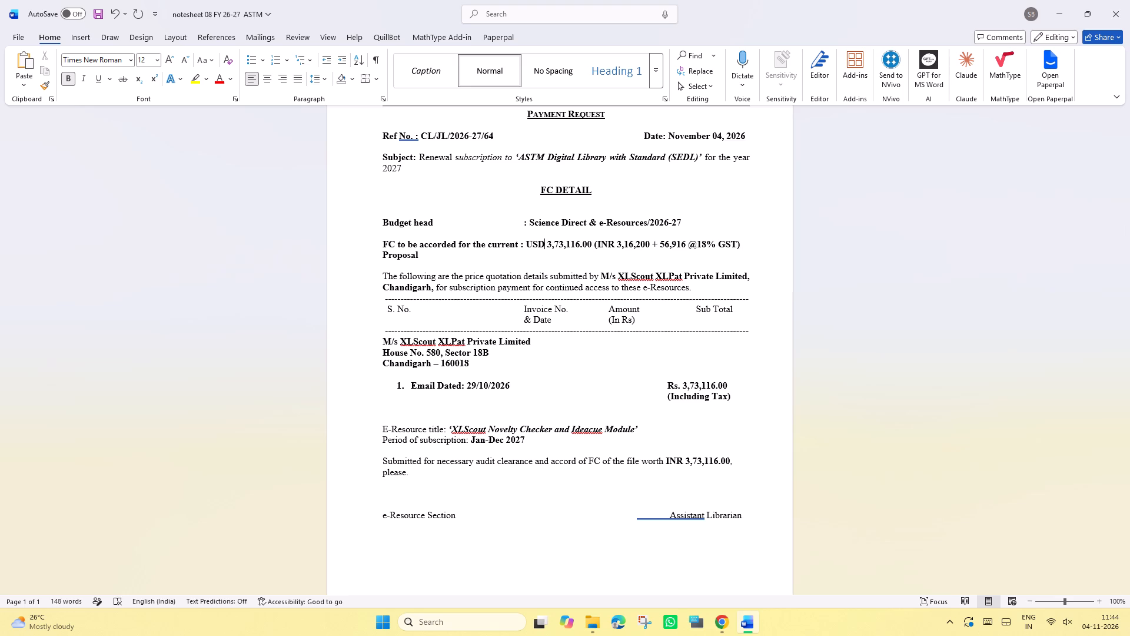
# Replace the whole-number part of the USD amount in the FC line with 10,943.
pyautogui.press('Right')
pyautogui.press('Right')
pyautogui.press('Right')
pyautogui.press('Right')
pyautogui.press('Right')
pyautogui.press('Right')
pyautogui.press('Right')
pyautogui.press('Right')
pyautogui.press('Right')
pyautogui.press('Right')
pyautogui.press('Left')
pyautogui.press('BackSpace')
pyautogui.press('BackSpace')
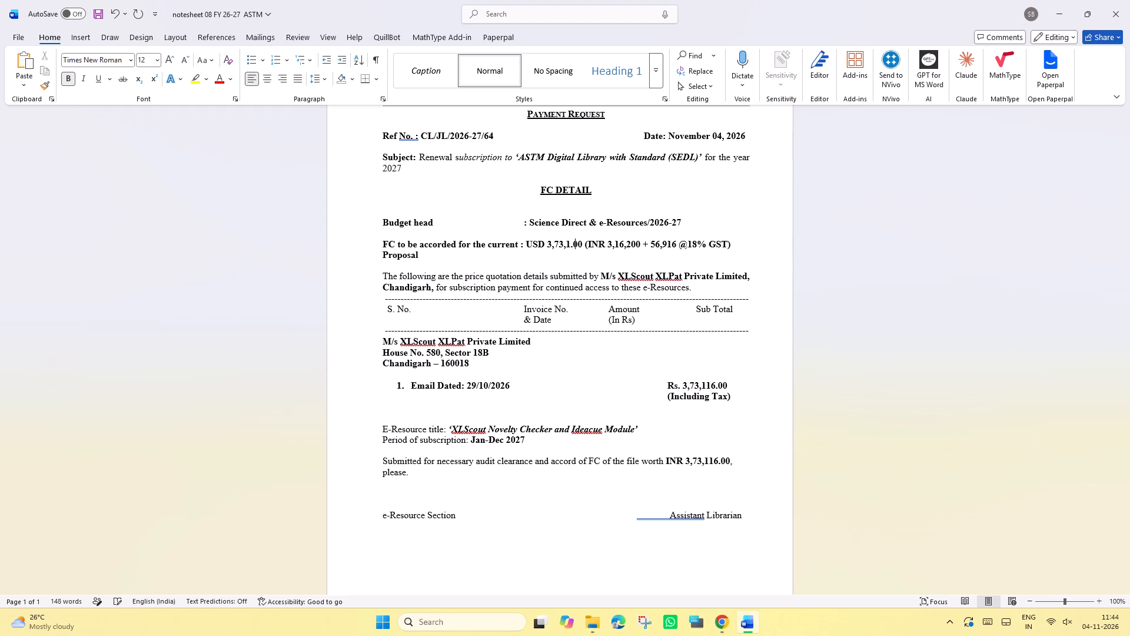
pyautogui.press('BackSpace')
pyautogui.press('BackSpace')
pyautogui.press('BackSpace')
pyautogui.press('BackSpace')
pyautogui.press('BackSpace')
pyautogui.press('BackSpace')
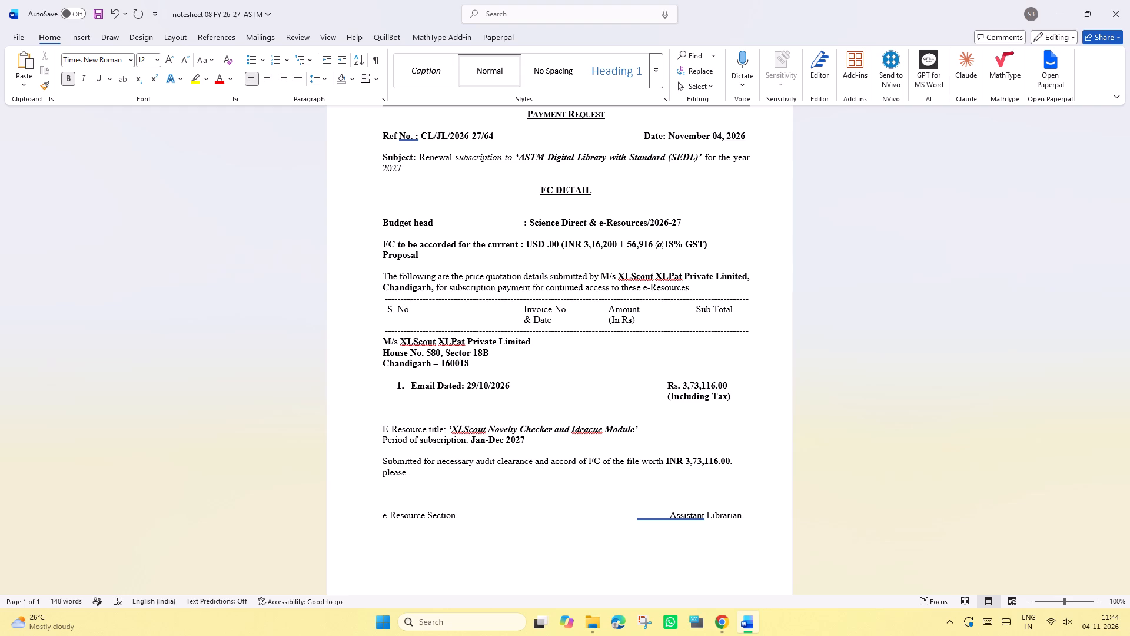
pyautogui.write('10,')
pyautogui.write('943')
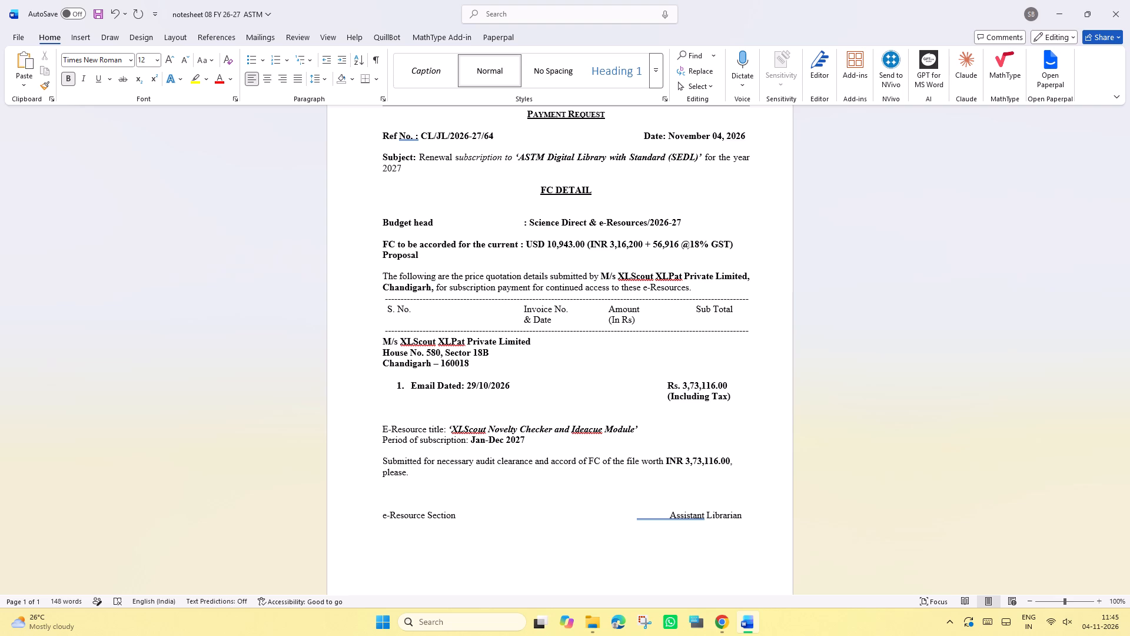
# Correct the decimals of the USD amount in the FC line so it reads 10,943.10.
pyautogui.press('Right')
pyautogui.press('Right')
pyautogui.press('Right')
pyautogui.press('Right')
pyautogui.press('Right')
pyautogui.press('Right')
pyautogui.press('Right')
pyautogui.press('Right')
pyautogui.press('Right')
pyautogui.press('Right')
pyautogui.press('Right')
pyautogui.press('Right')
pyautogui.press('Right')
pyautogui.press('Right')
pyautogui.press('Right')
pyautogui.press('Right')
pyautogui.press('Right')
pyautogui.press('Right')
pyautogui.press('Right')
pyautogui.press('Right')
pyautogui.press('Right')
pyautogui.press('Right')
pyautogui.press('Right')
pyautogui.press('Right')
pyautogui.press('Right')
pyautogui.press('Left')
pyautogui.press('Left')
pyautogui.press('Left')
pyautogui.press('Left')
pyautogui.press('Left')
pyautogui.press('Left')
pyautogui.press('Left')
pyautogui.press('Left')
pyautogui.press('Left')
pyautogui.press('Left')
pyautogui.press('Left')
pyautogui.press('Left')
pyautogui.press('Left')
pyautogui.press('Left')
pyautogui.press('Left')
pyautogui.press('Left')
pyautogui.press('Left')
pyautogui.press('Left')
pyautogui.press('Left')
pyautogui.press('Left')
pyautogui.press('Left')
pyautogui.press('Left')
pyautogui.press('Left')
pyautogui.press('Left')
pyautogui.press('Left')
pyautogui.press('Delete')
pyautogui.press('1')
# Insert "approx." before INR inside the brackets of the FC line.
pyautogui.press('Right')
pyautogui.press('Right')
pyautogui.press('Right')
pyautogui.press('Right')
pyautogui.press('Right')
pyautogui.press('Right')
pyautogui.press('Right')
pyautogui.press('Right')
pyautogui.press('Right')
pyautogui.press('Right')
pyautogui.press('Right')
pyautogui.press('Left')
pyautogui.press('Left')
pyautogui.press('Left')
pyautogui.press('Left')
pyautogui.press('Left')
pyautogui.press('Left')
pyautogui.press('Left')
pyautogui.press('Left')
pyautogui.write('approx')
pyautogui.press('space')
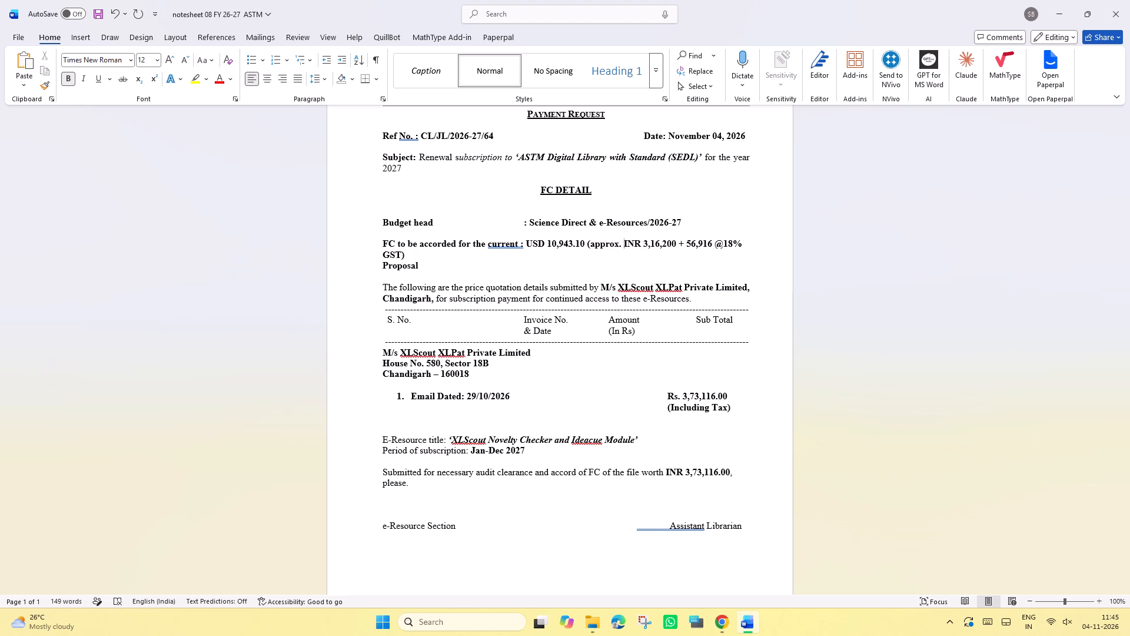
pyautogui.press('Delete')
pyautogui.hotkey('shift', 'i')
# Replace the base INR amount inside the FC line's brackets with 10,46,790/-.
pyautogui.press('Right')
pyautogui.press('Right')
pyautogui.press('Right')
pyautogui.press('Right')
pyautogui.press('Right')
pyautogui.press('Right')
pyautogui.press('Right')
pyautogui.press('Right')
pyautogui.press('Right')
pyautogui.press('Right')
pyautogui.press('Right')
pyautogui.press('BackSpace')
pyautogui.press('BackSpace')
pyautogui.press('BackSpace')
pyautogui.press('BackSpace')
pyautogui.press('BackSpace')
pyautogui.press('BackSpace')
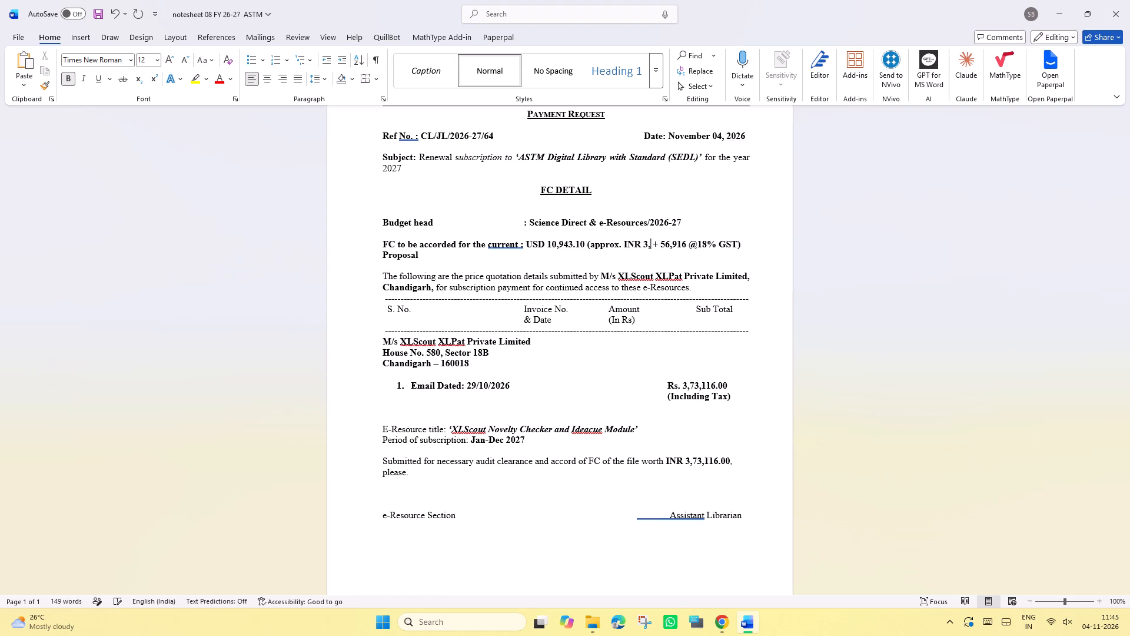
pyautogui.press('BackSpace')
pyautogui.press('BackSpace')
pyautogui.write('10')
pyautogui.press(',')
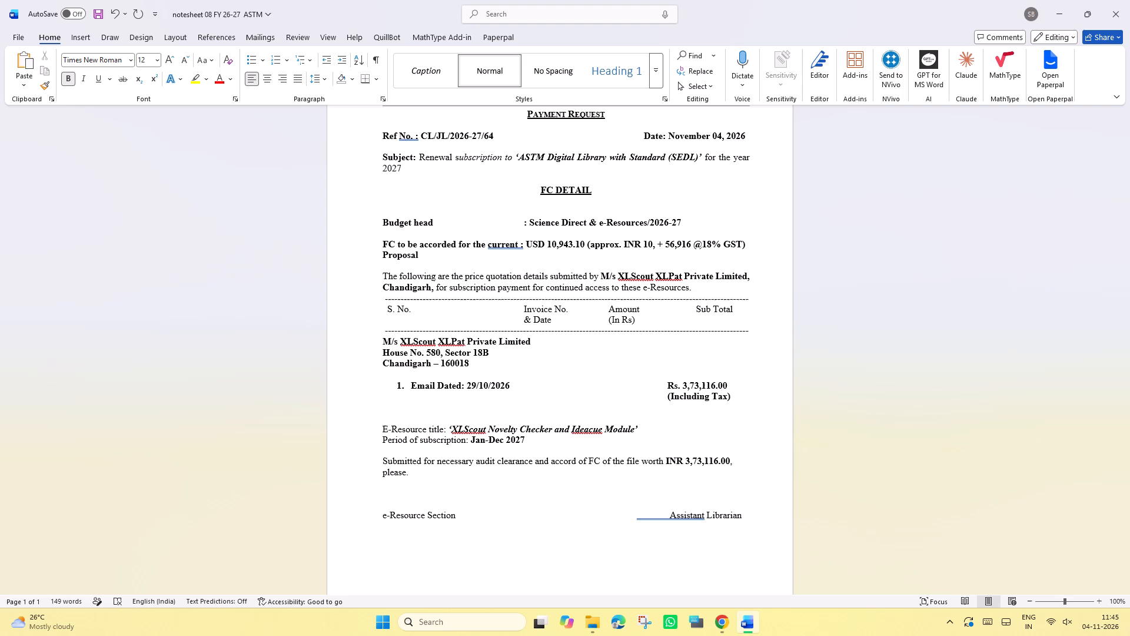
pyautogui.write('46,')
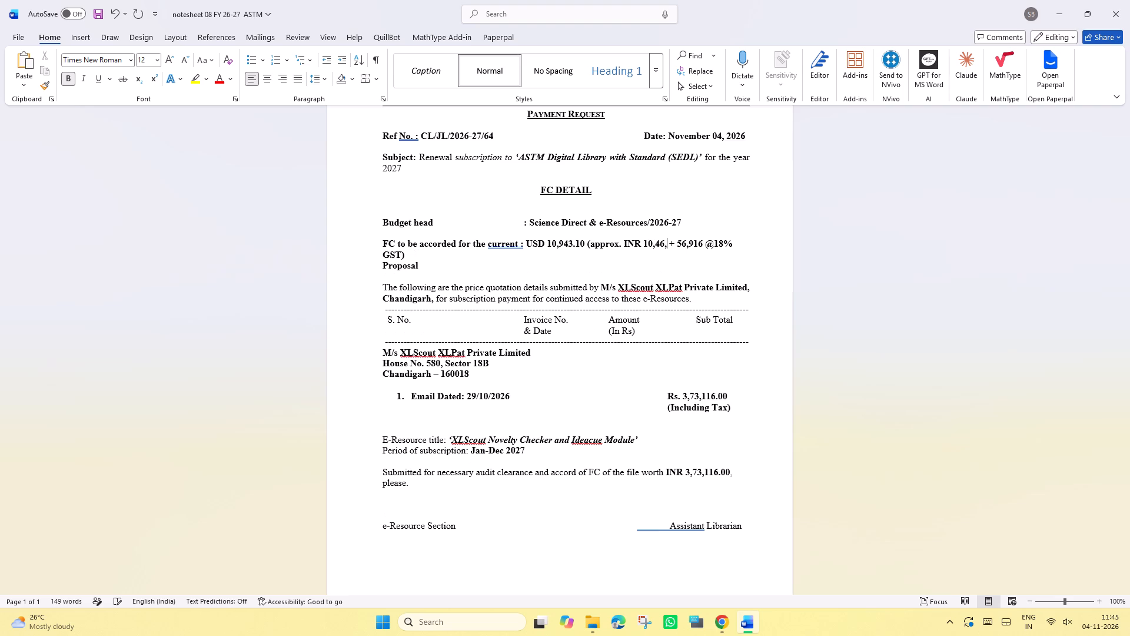
pyautogui.press('7')
pyautogui.write('90')
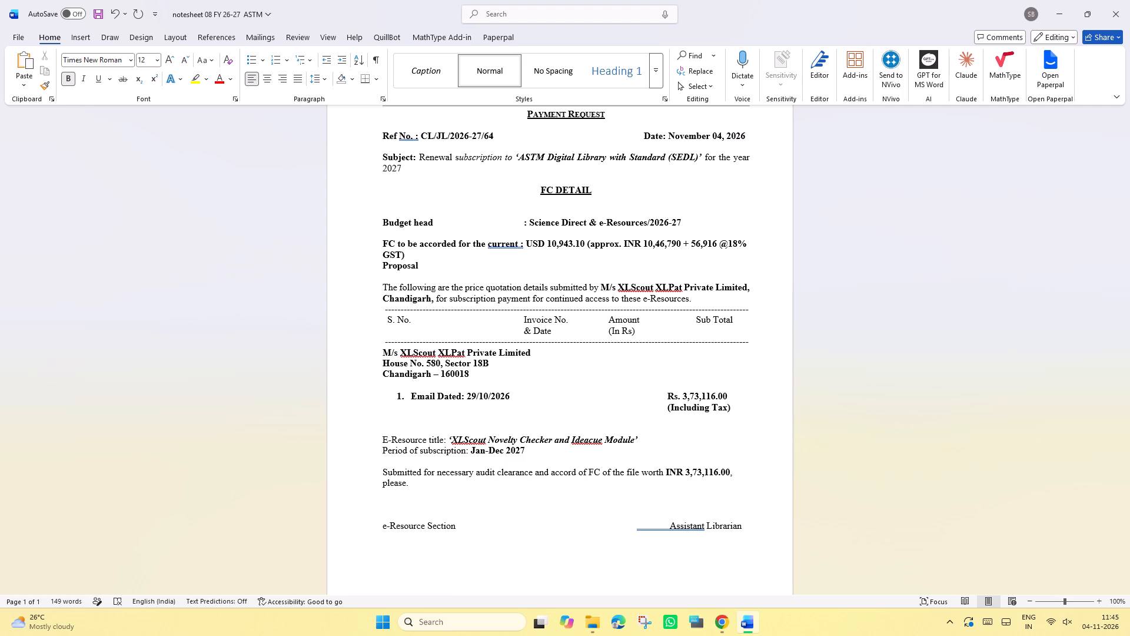
pyautogui.write('/-')
pyautogui.press('space')
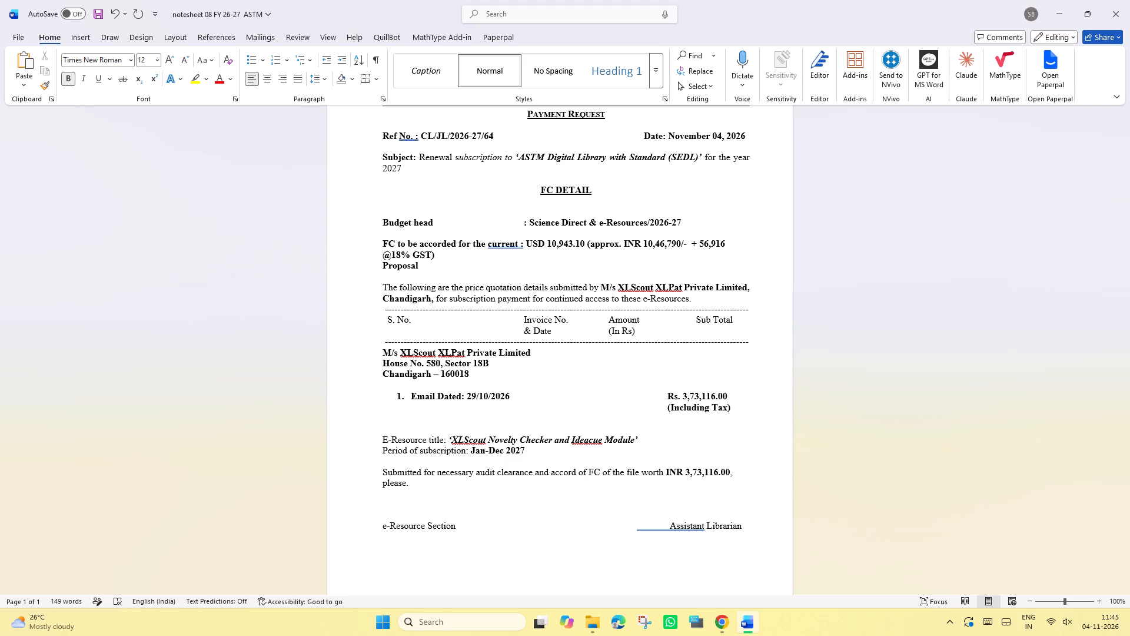
# Replace the added 18% GST portion inside the FC line's brackets with "including @5%".
pyautogui.press('Delete')
pyautogui.press('Delete')
pyautogui.press('Delete')
pyautogui.press('Delete')
pyautogui.press('Delete')
pyautogui.press('Delete')
pyautogui.press('Delete')
pyautogui.press('Delete')
pyautogui.press('Delete')
pyautogui.press('Delete')
pyautogui.press('Delete')
pyautogui.press('Delete')
pyautogui.press('Delete')
pyautogui.press('Delete')
pyautogui.press('Delete')
pyautogui.press('Delete')
pyautogui.press('Delete')
pyautogui.press('Delete')
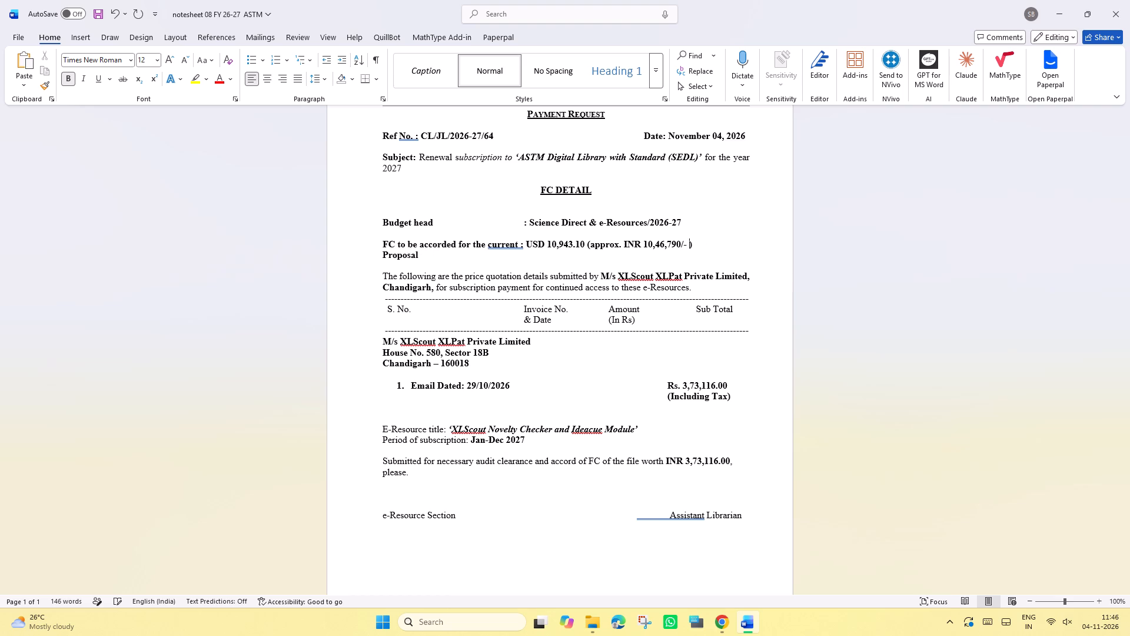
pyautogui.write('including')
pyautogui.press('space')
pyautogui.hotkey('shift', '@')
pyautogui.press('5')
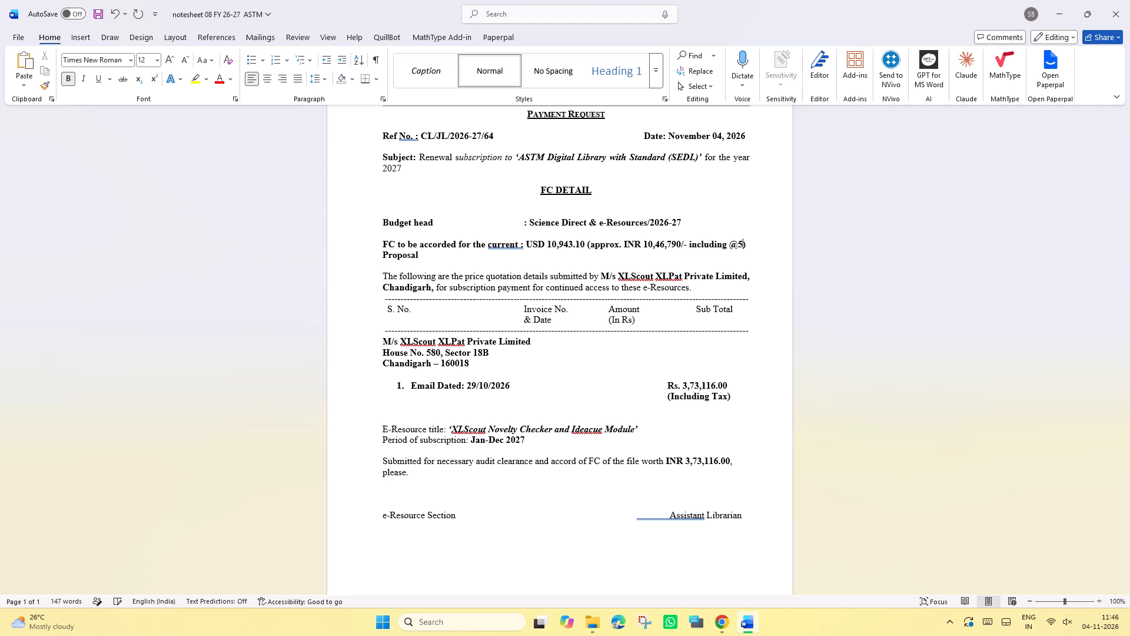
pyautogui.hotkey('shift', '%')
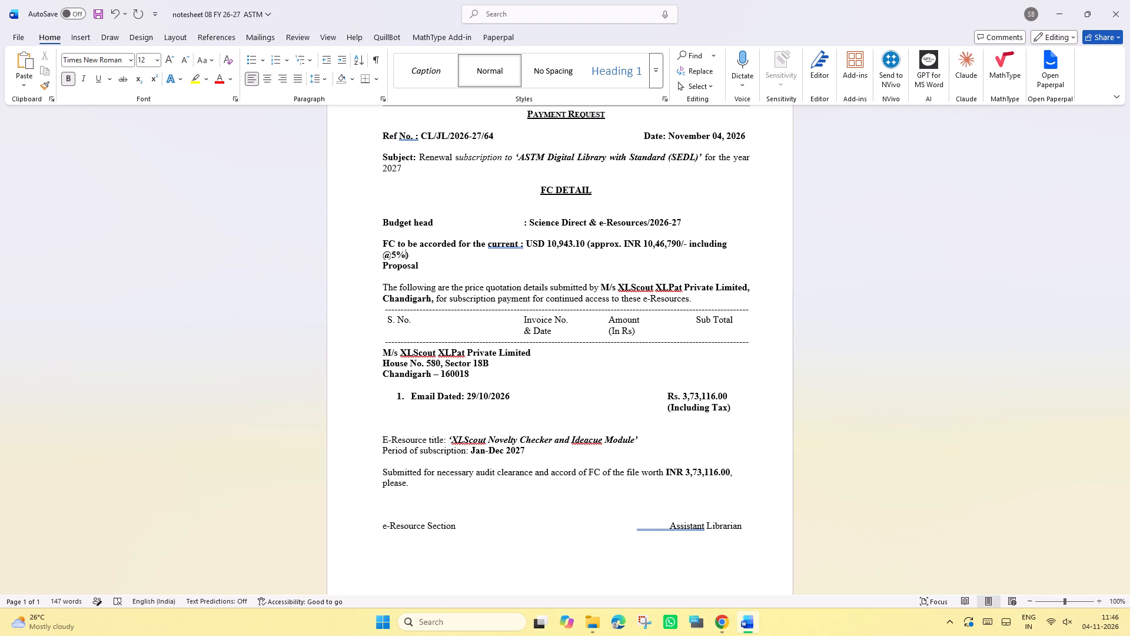
# Join the word "Proposal" onto the end of the FC amount line, separated by a space.
pyautogui.press('Right')
pyautogui.press('Right')
pyautogui.press('BackSpace')
pyautogui.press('BackSpace')
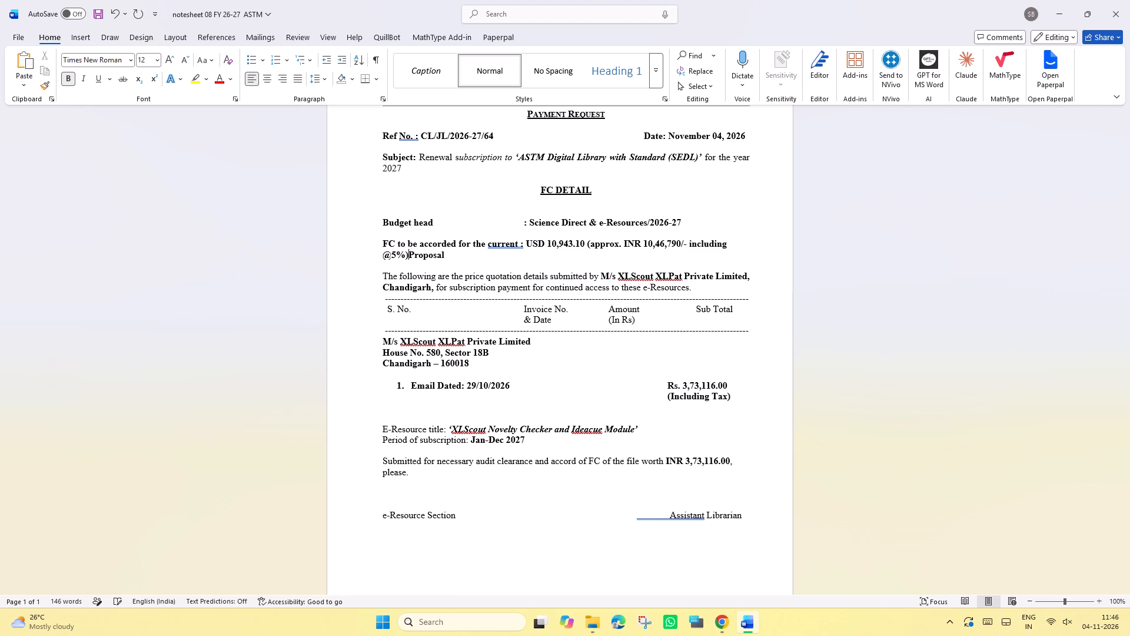
pyautogui.press('space')
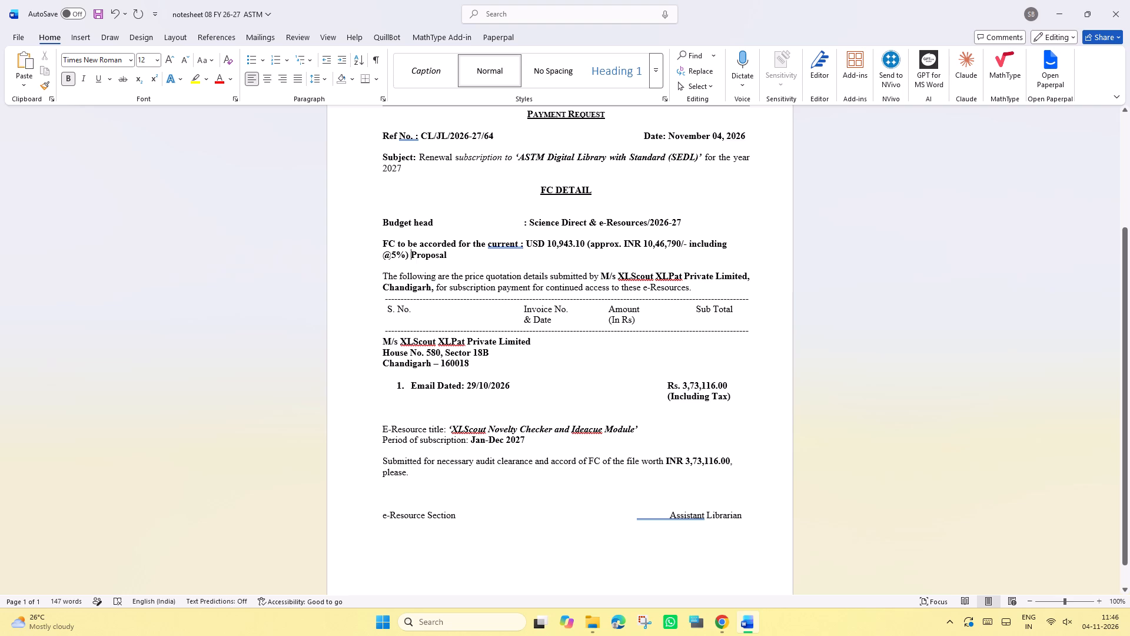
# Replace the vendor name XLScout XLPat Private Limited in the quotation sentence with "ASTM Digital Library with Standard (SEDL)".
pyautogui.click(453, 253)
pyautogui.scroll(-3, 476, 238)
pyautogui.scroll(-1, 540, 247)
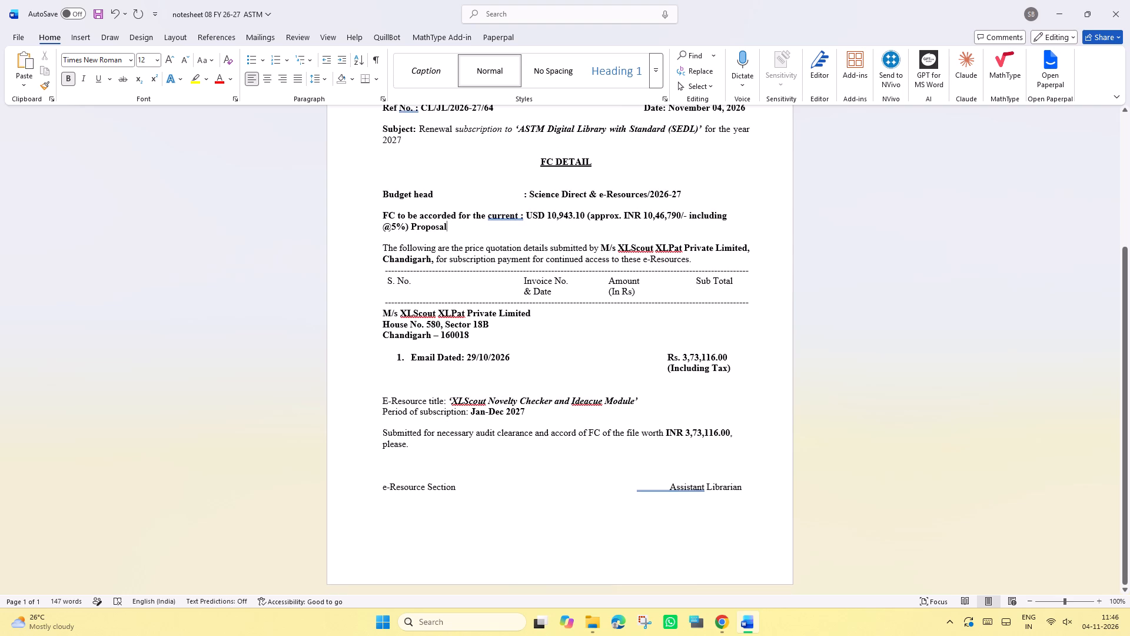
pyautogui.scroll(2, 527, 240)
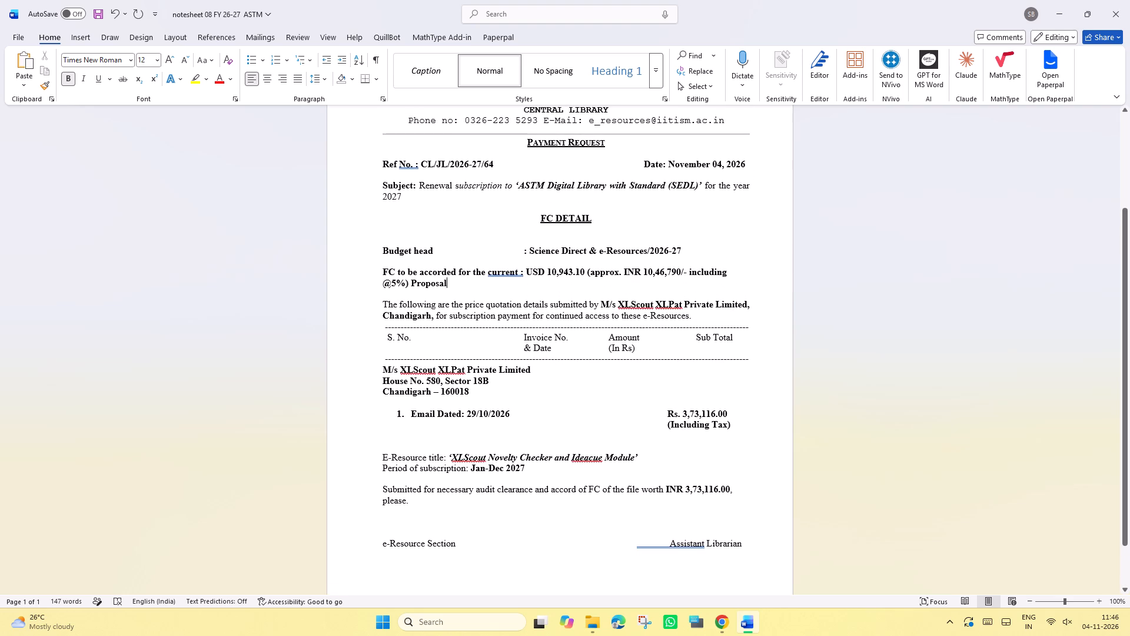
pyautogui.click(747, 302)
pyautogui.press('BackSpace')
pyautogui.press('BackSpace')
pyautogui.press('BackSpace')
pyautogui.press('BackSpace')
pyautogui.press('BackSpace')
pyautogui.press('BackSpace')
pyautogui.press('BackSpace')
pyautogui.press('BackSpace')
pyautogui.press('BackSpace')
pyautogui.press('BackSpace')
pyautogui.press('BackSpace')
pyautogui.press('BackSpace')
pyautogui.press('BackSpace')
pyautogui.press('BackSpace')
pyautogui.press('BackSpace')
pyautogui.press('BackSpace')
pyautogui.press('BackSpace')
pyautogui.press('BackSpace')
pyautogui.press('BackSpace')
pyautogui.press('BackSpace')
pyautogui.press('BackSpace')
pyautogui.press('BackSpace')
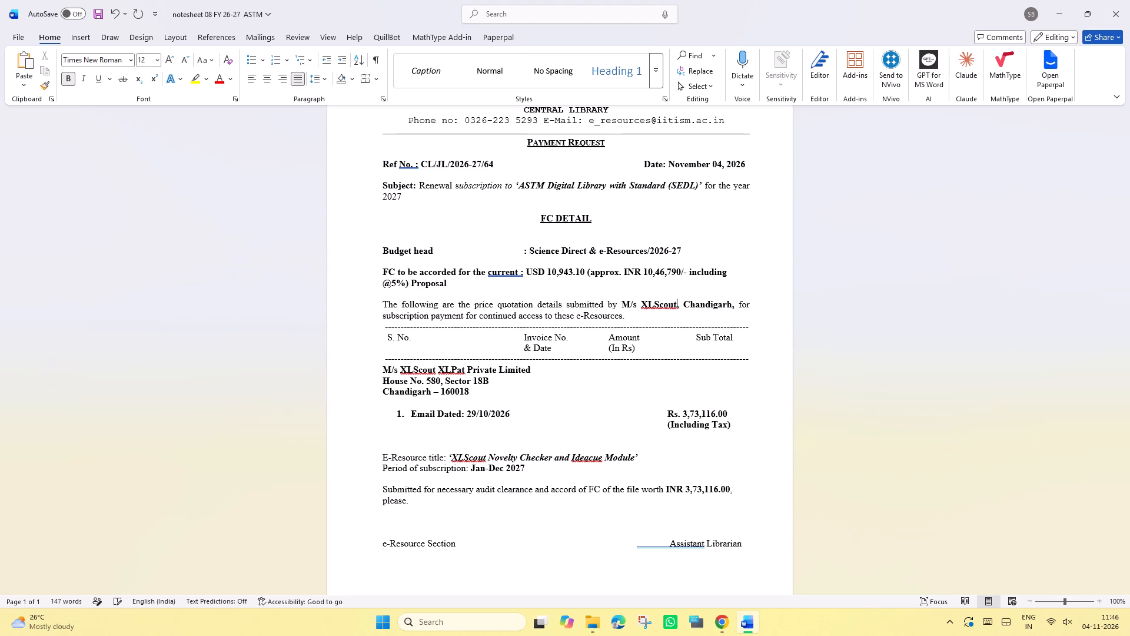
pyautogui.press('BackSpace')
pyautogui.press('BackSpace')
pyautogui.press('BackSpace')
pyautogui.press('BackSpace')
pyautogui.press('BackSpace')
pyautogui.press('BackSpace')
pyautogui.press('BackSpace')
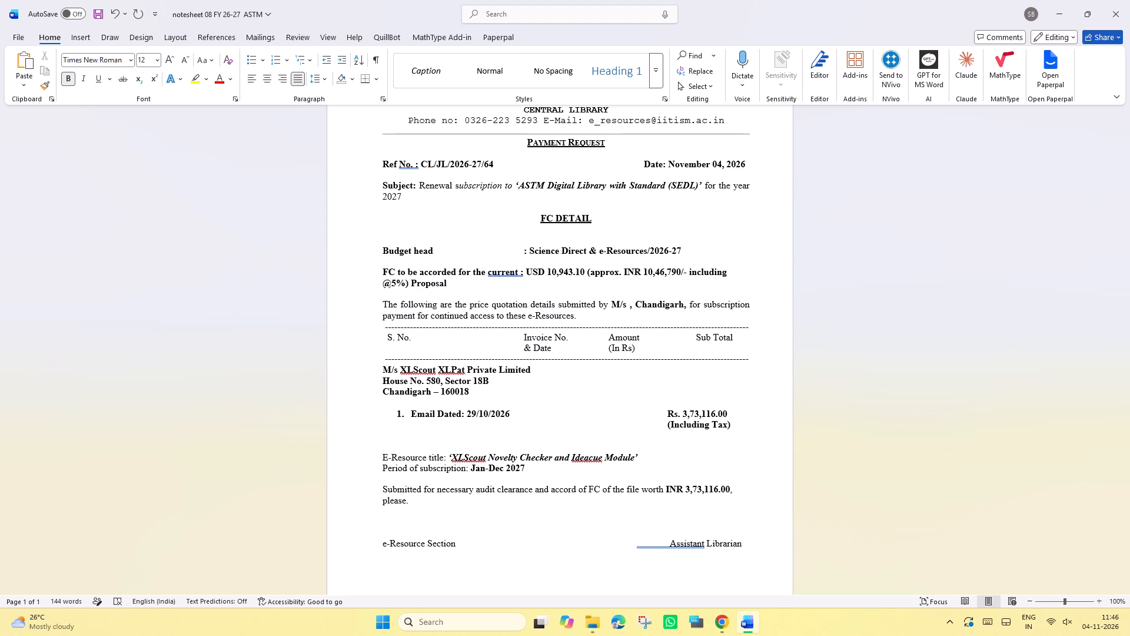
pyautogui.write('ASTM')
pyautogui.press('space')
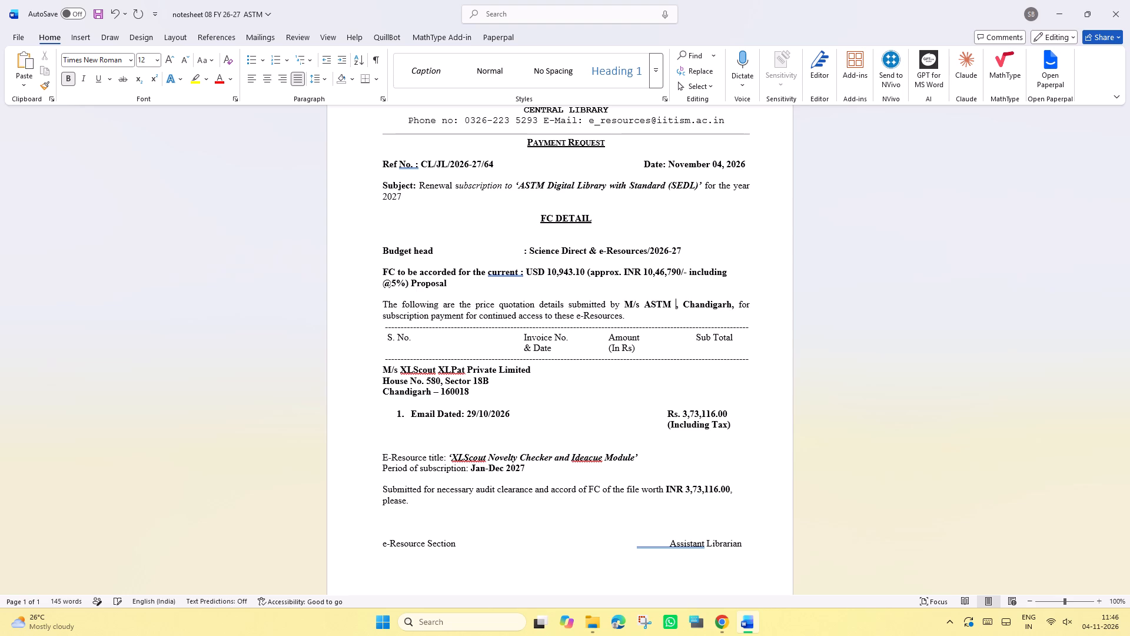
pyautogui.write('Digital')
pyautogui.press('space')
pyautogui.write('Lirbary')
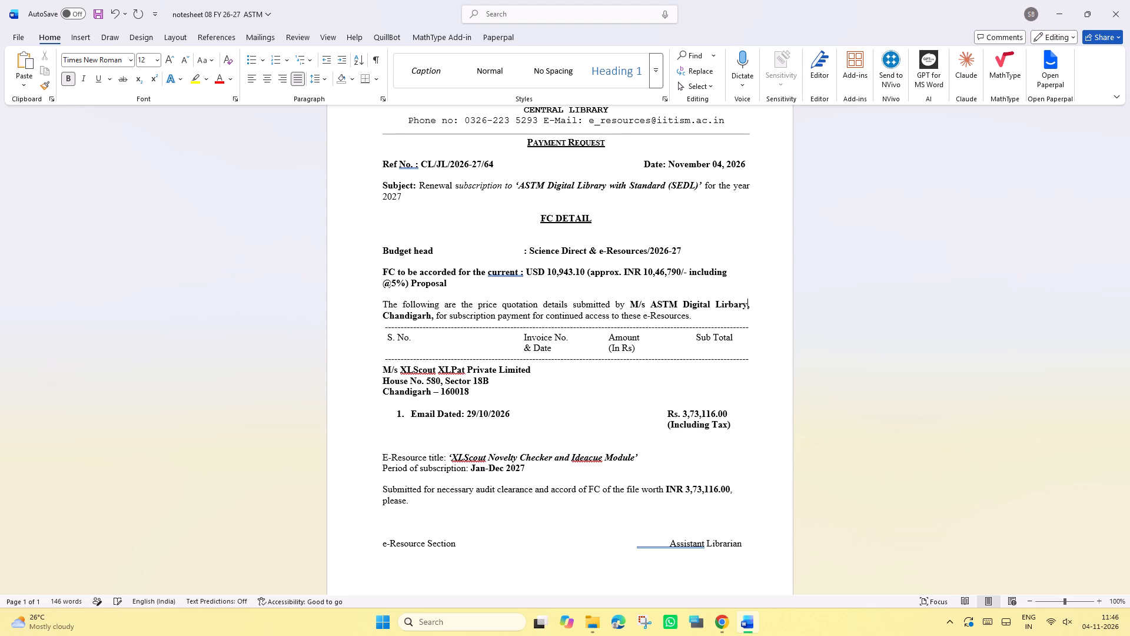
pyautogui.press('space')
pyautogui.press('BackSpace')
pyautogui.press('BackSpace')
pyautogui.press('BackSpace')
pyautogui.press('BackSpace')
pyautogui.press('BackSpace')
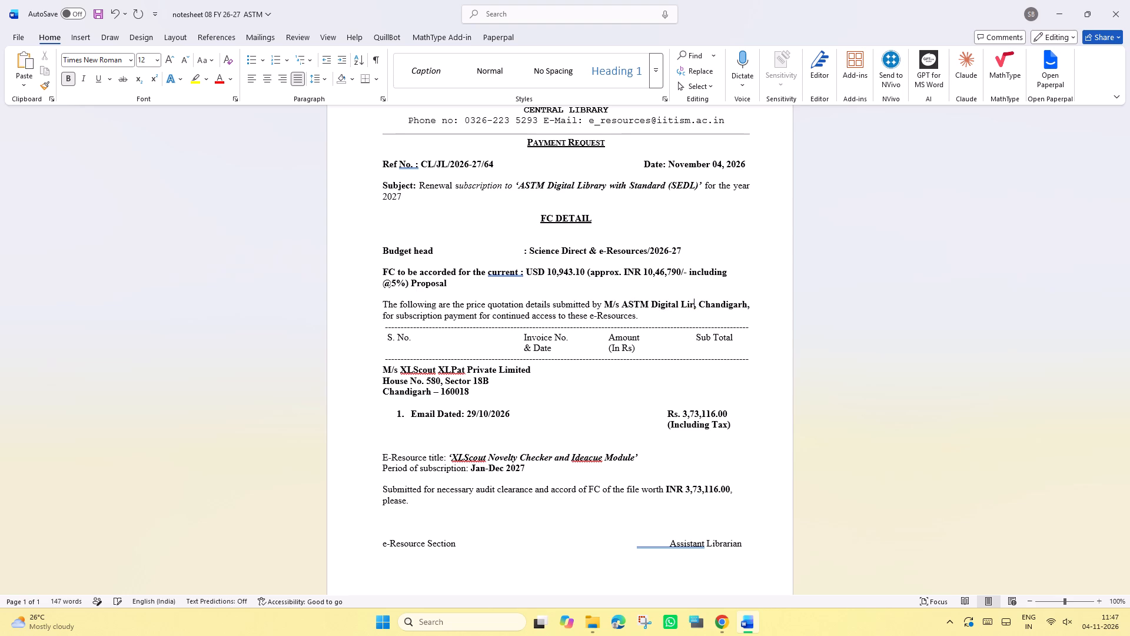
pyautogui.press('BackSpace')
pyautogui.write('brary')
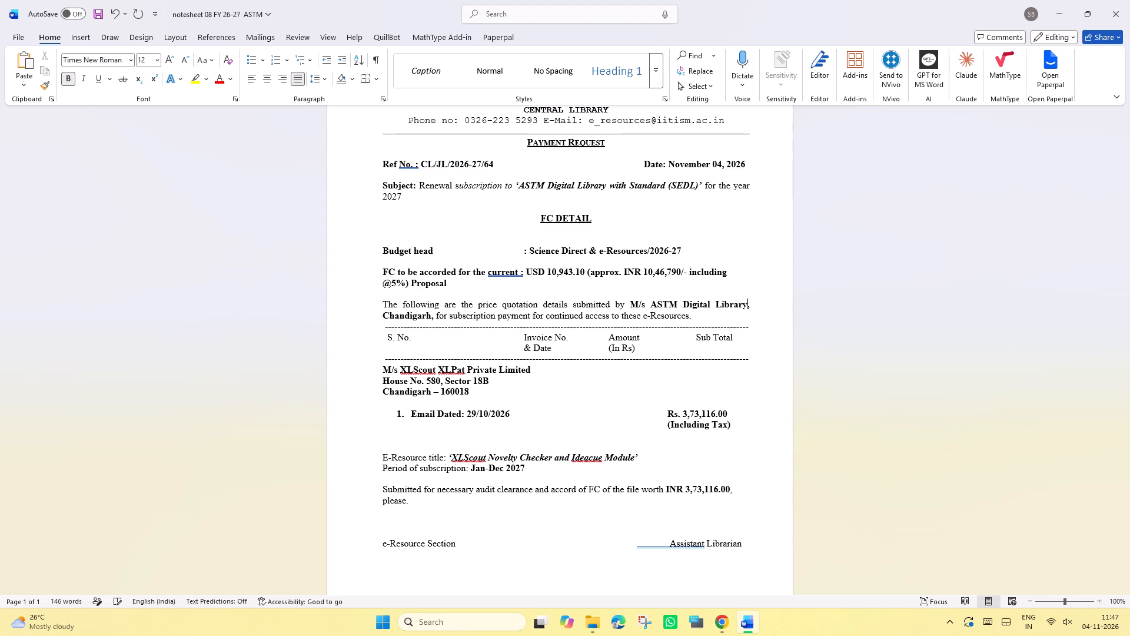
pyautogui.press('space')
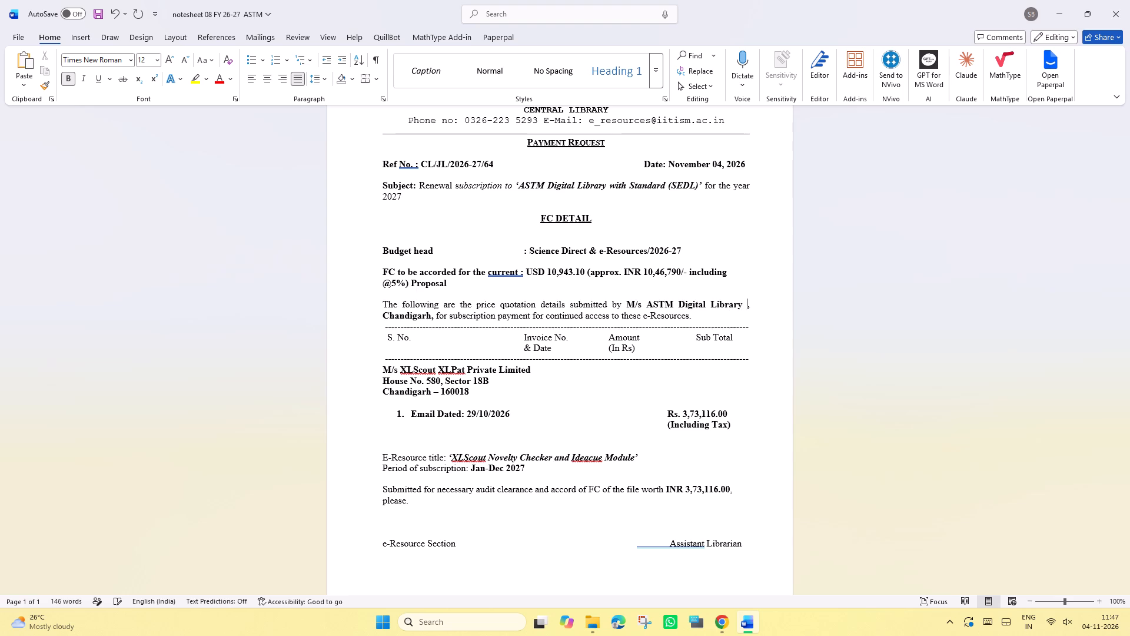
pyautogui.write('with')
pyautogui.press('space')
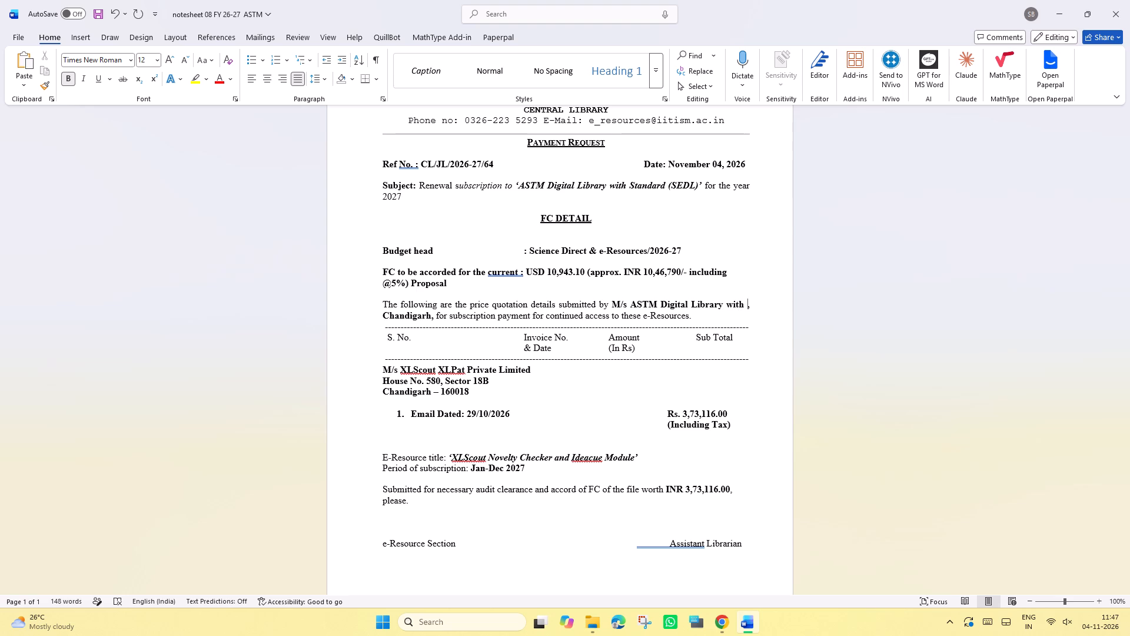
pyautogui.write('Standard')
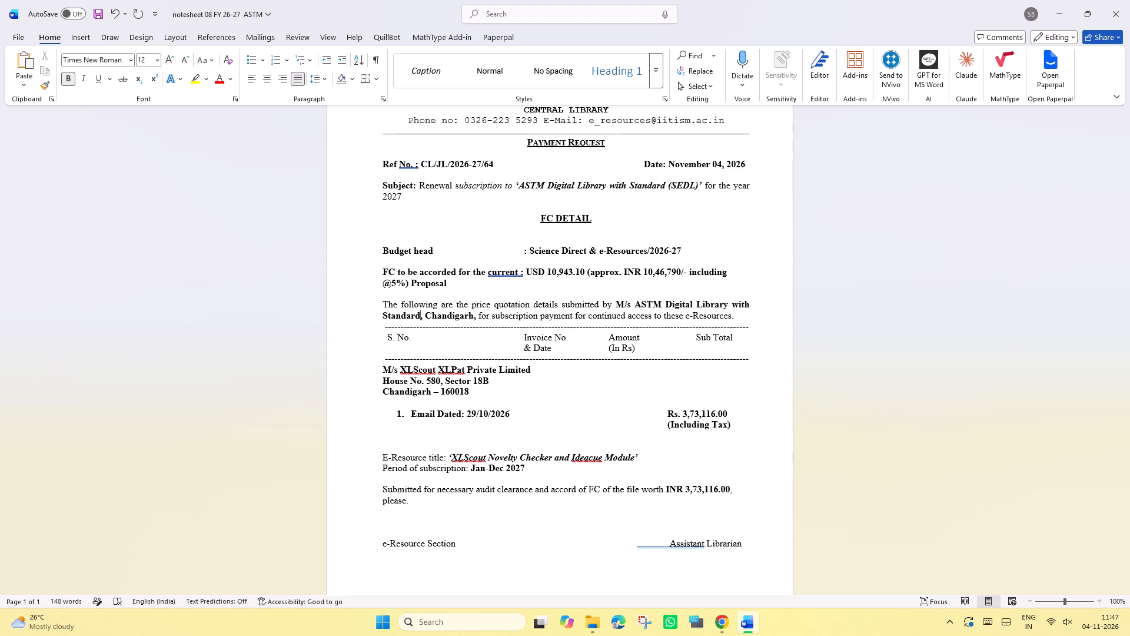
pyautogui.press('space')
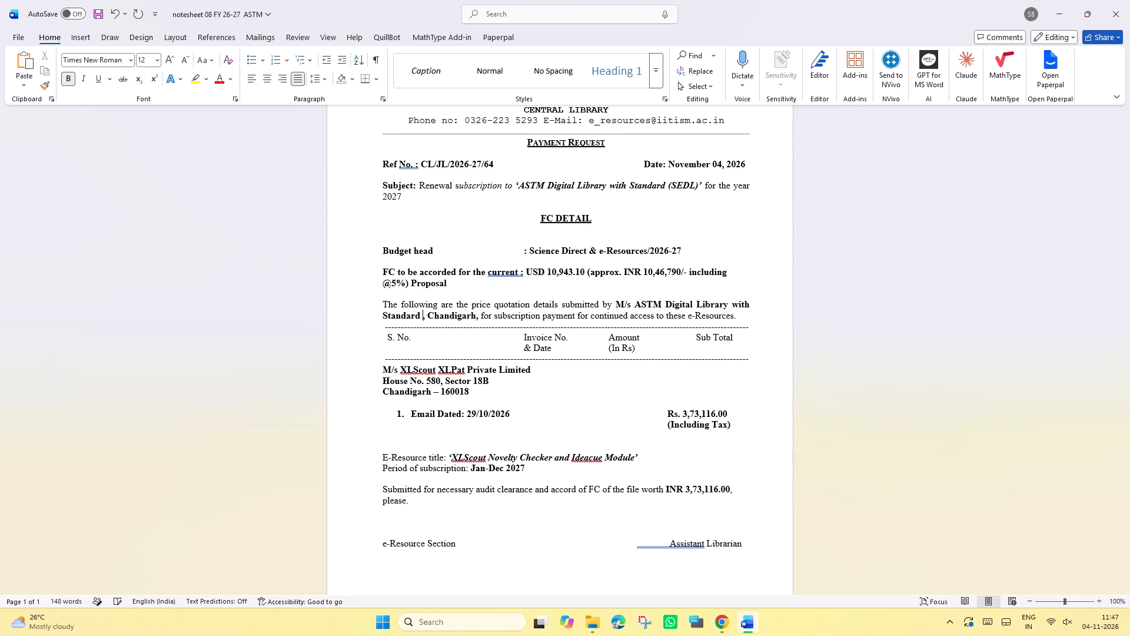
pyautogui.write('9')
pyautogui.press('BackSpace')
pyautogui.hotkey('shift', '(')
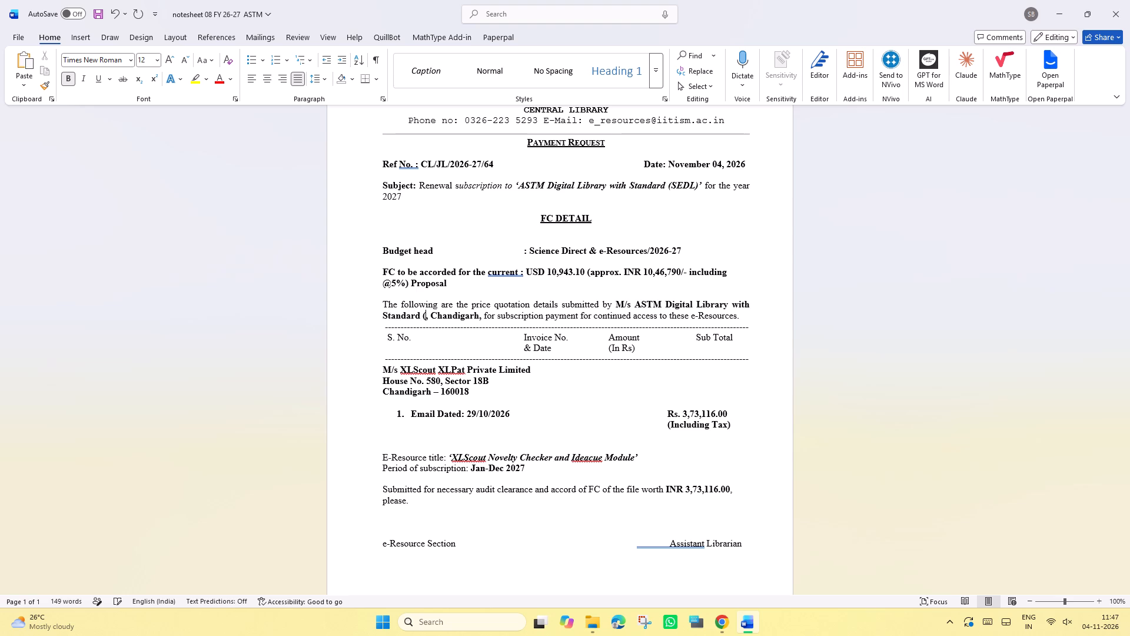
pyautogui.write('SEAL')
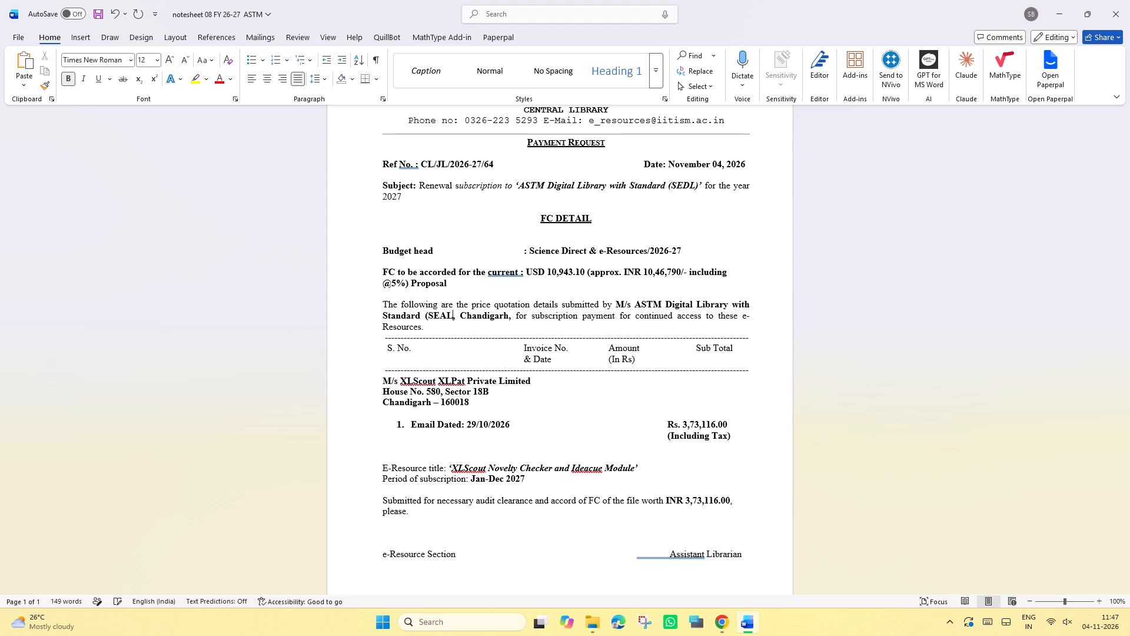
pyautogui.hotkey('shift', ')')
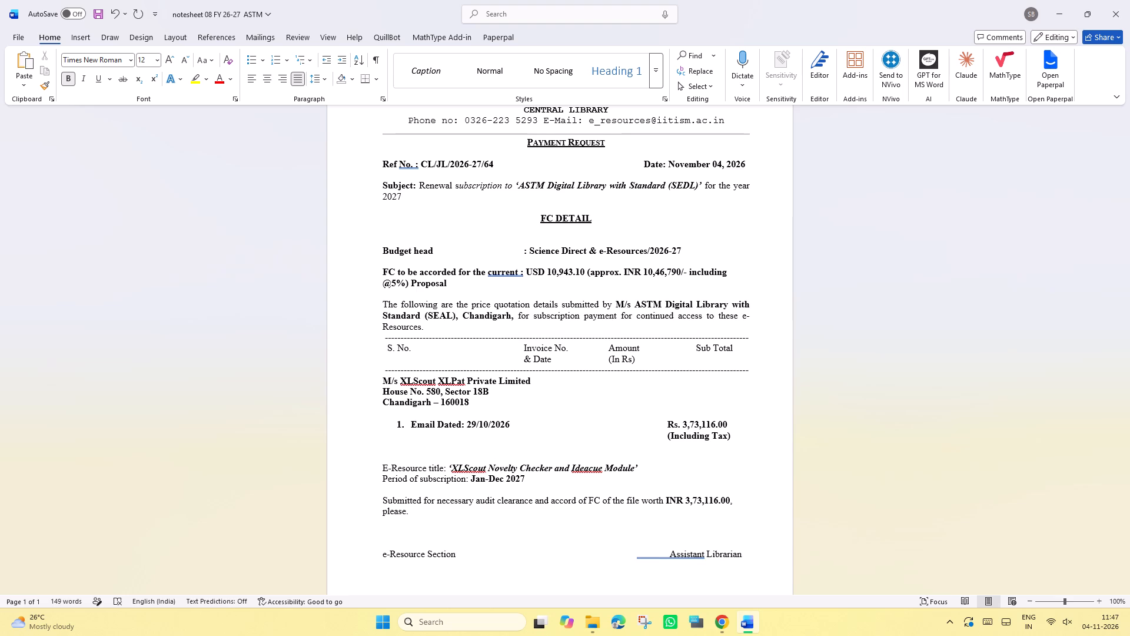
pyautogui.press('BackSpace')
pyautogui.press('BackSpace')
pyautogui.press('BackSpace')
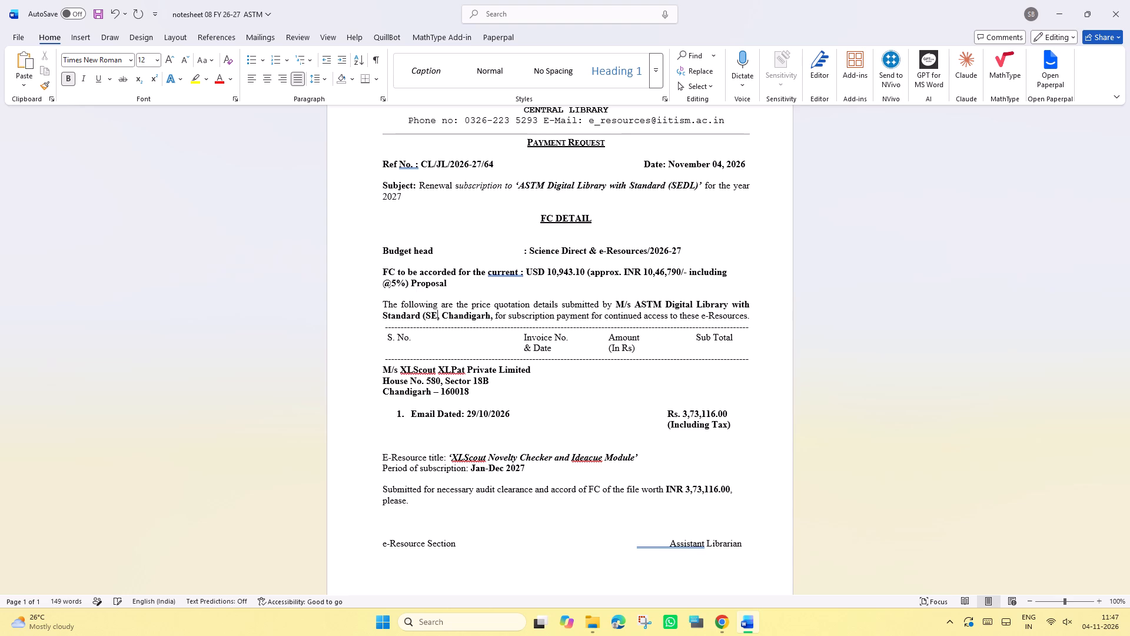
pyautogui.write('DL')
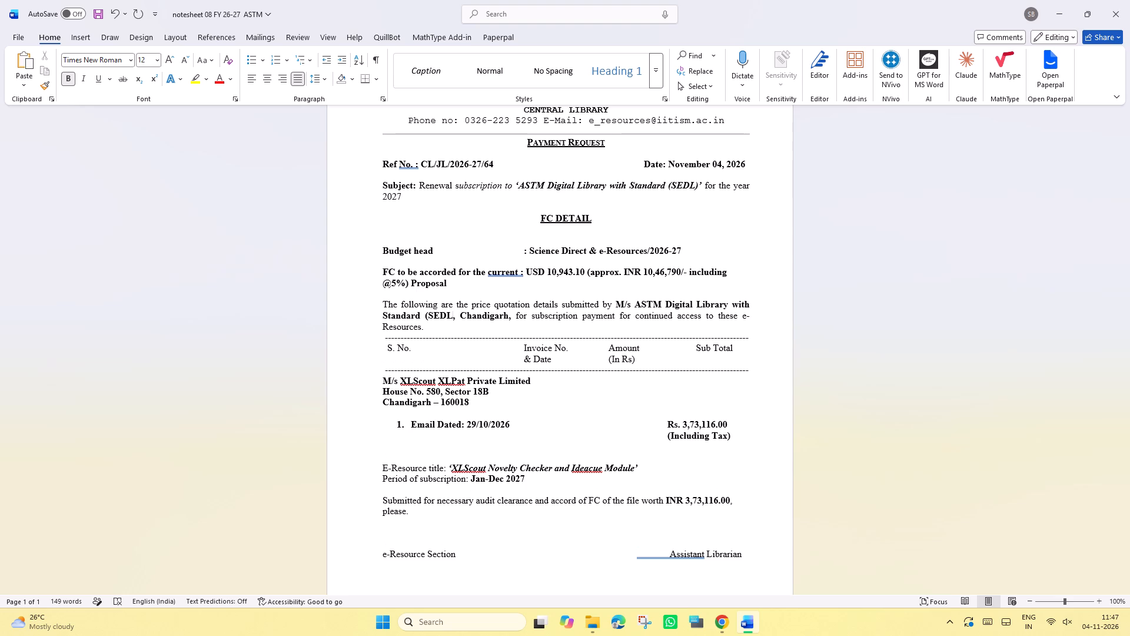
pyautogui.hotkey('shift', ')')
# Delete the city name Chandigarh after the vendor name in the quotation sentence.
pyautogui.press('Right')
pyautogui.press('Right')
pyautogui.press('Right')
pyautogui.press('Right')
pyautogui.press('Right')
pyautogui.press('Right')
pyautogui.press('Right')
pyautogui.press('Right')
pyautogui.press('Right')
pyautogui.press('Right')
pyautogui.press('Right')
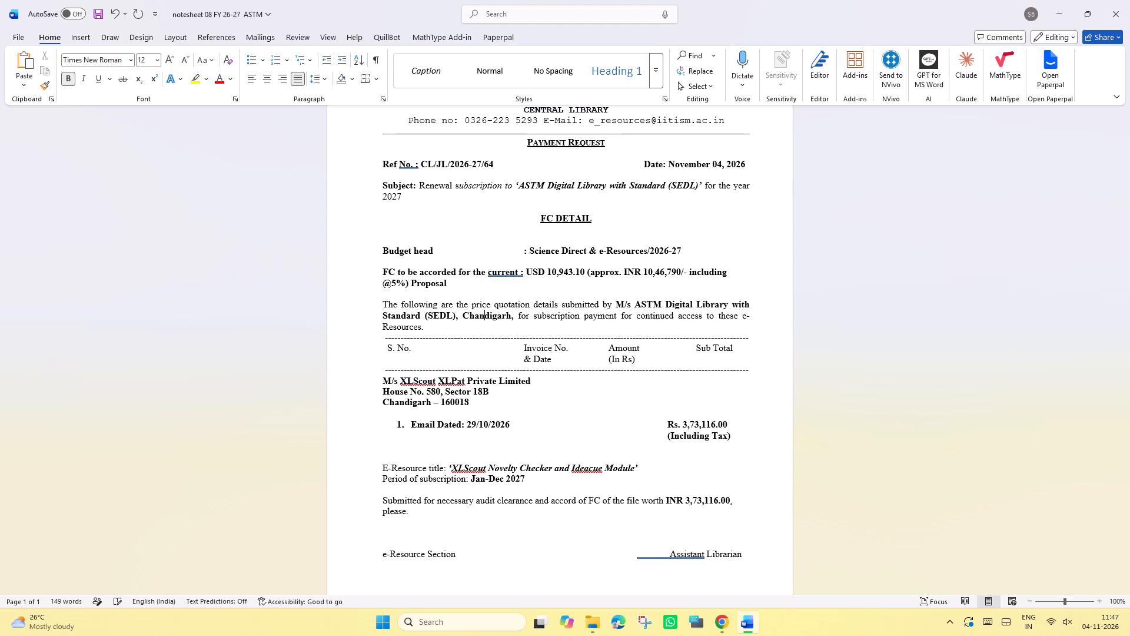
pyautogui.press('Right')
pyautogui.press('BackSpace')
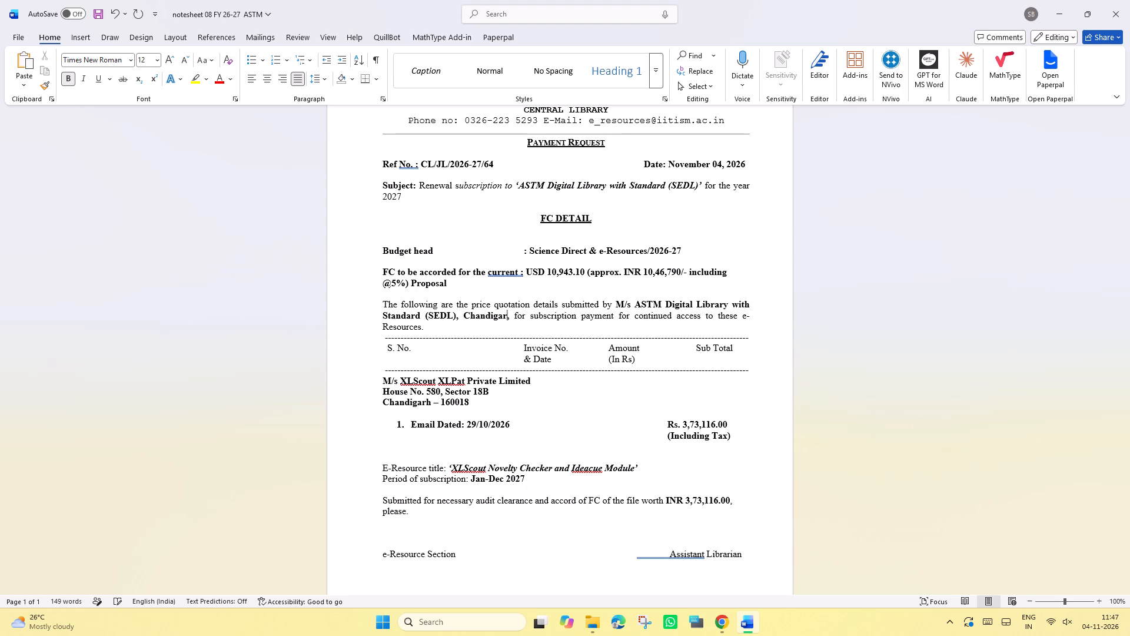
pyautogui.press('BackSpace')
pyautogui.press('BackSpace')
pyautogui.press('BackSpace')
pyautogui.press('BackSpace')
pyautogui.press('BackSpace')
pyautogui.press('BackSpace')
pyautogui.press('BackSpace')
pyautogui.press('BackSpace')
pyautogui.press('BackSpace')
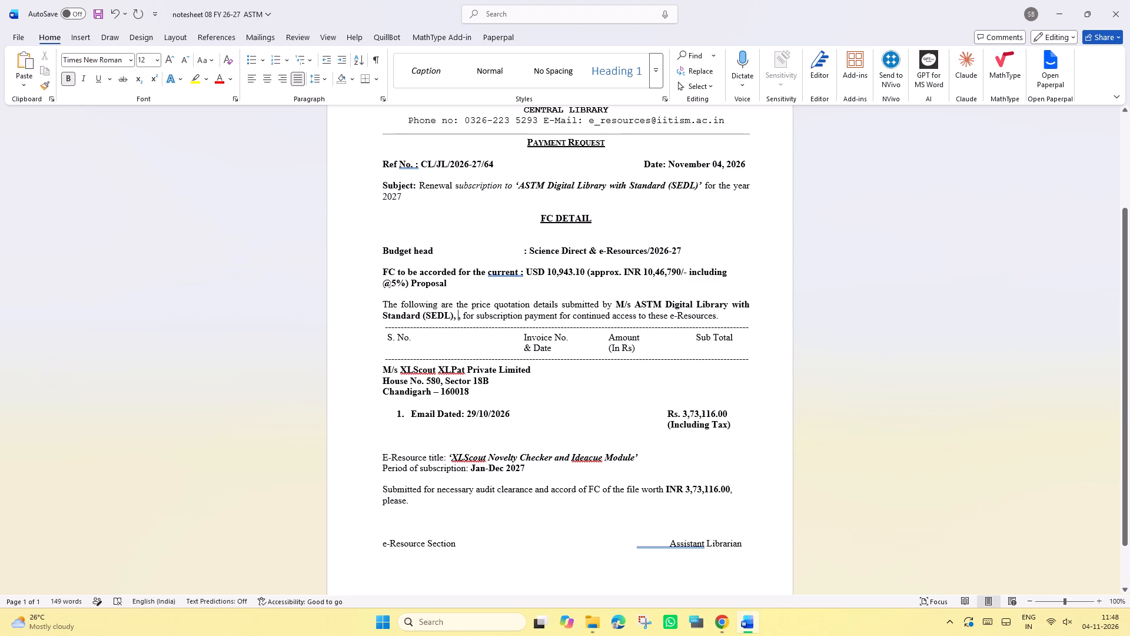
# Replace the vendor name after "M/s" in the quotation sentence with "BSB Edge Private Limited", keeping the comma directly after it.
pyautogui.click(454, 310)
pyautogui.press('BackSpace')
pyautogui.press('BackSpace')
pyautogui.press('BackSpace')
pyautogui.press('BackSpace')
pyautogui.press('BackSpace')
pyautogui.press('BackSpace')
pyautogui.press('BackSpace')
pyautogui.press('BackSpace')
pyautogui.press('BackSpace')
pyautogui.press('BackSpace')
pyautogui.press('BackSpace')
pyautogui.press('BackSpace')
pyautogui.press('BackSpace')
pyautogui.press('BackSpace')
pyautogui.press('BackSpace')
pyautogui.press('BackSpace')
pyautogui.press('BackSpace')
pyautogui.press('BackSpace')
pyautogui.press('BackSpace')
pyautogui.press('BackSpace')
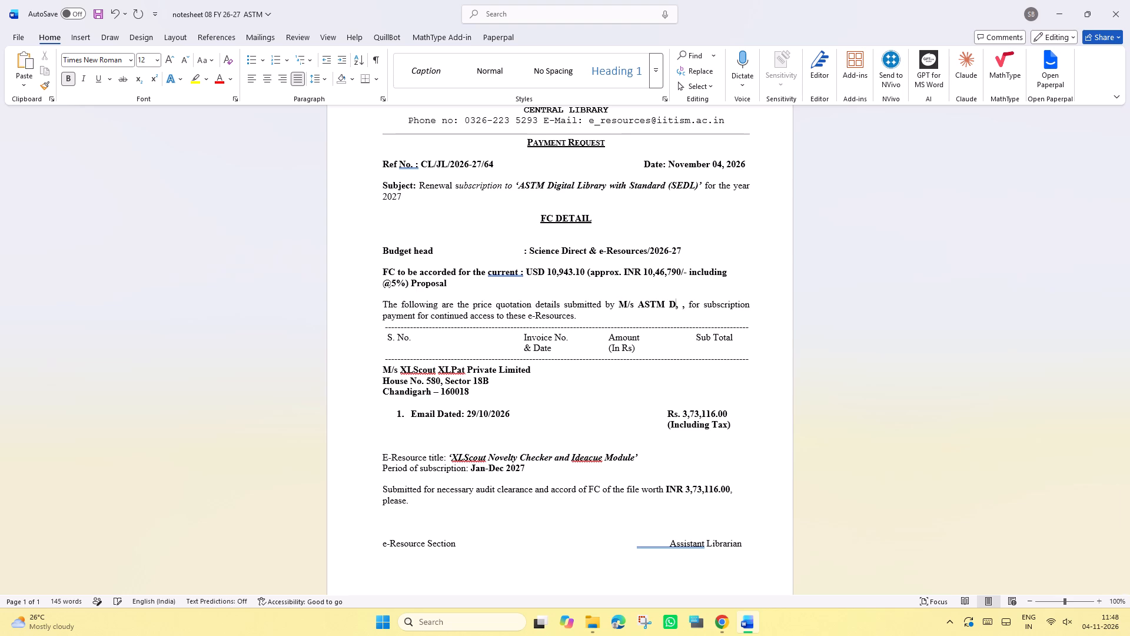
pyautogui.press('BackSpace')
pyautogui.press('BackSpace')
pyautogui.press('BackSpace')
pyautogui.press('BackSpace')
pyautogui.press('BackSpace')
pyautogui.press('BackSpace')
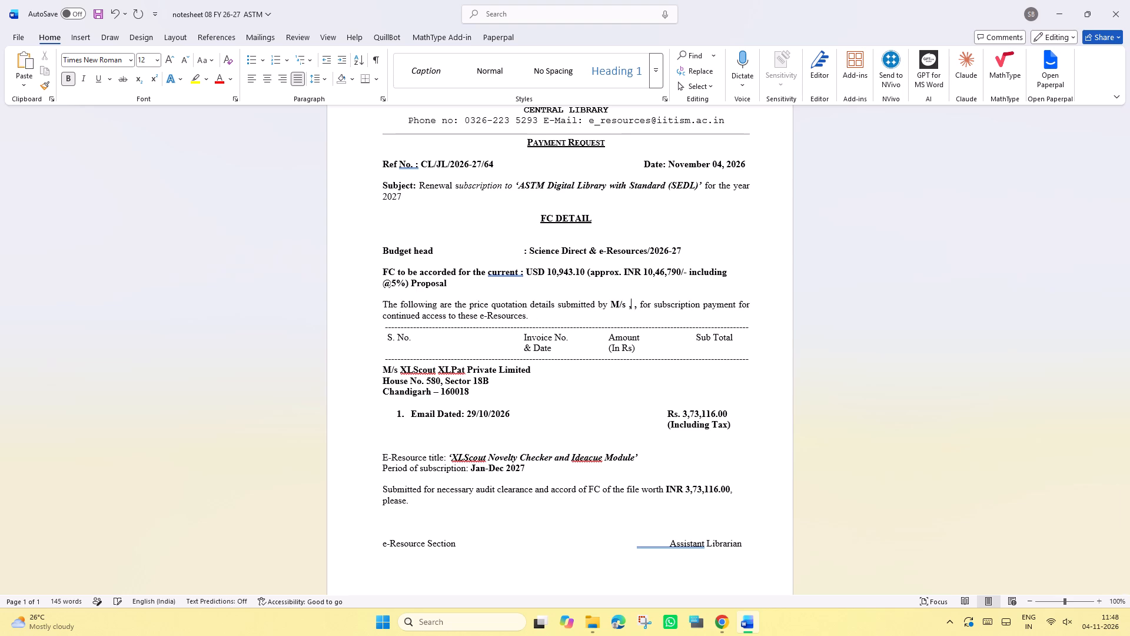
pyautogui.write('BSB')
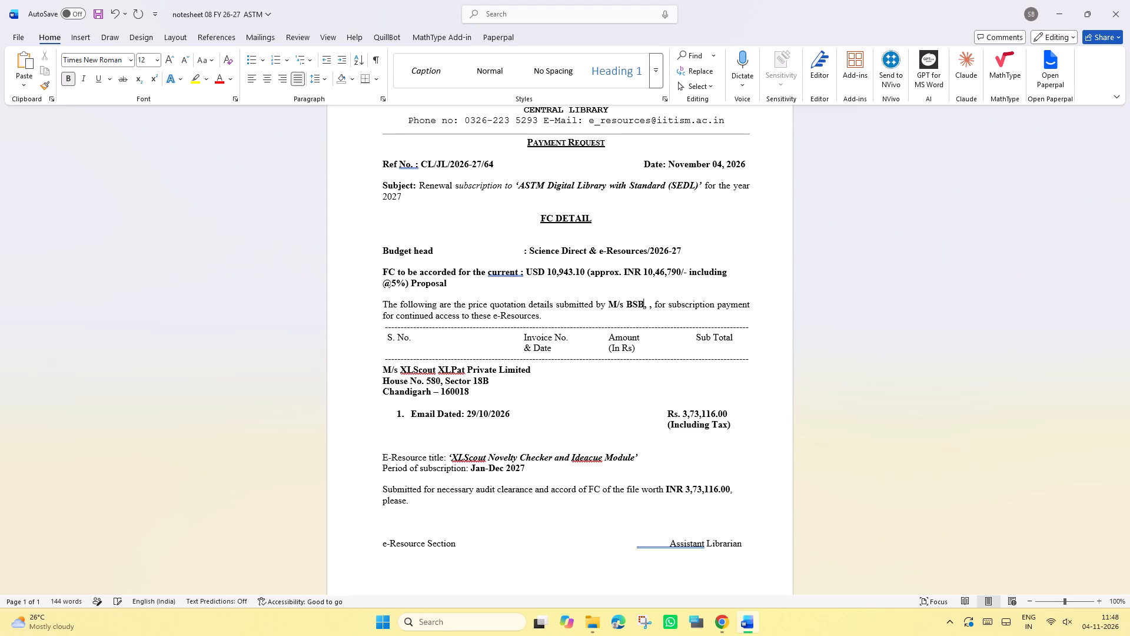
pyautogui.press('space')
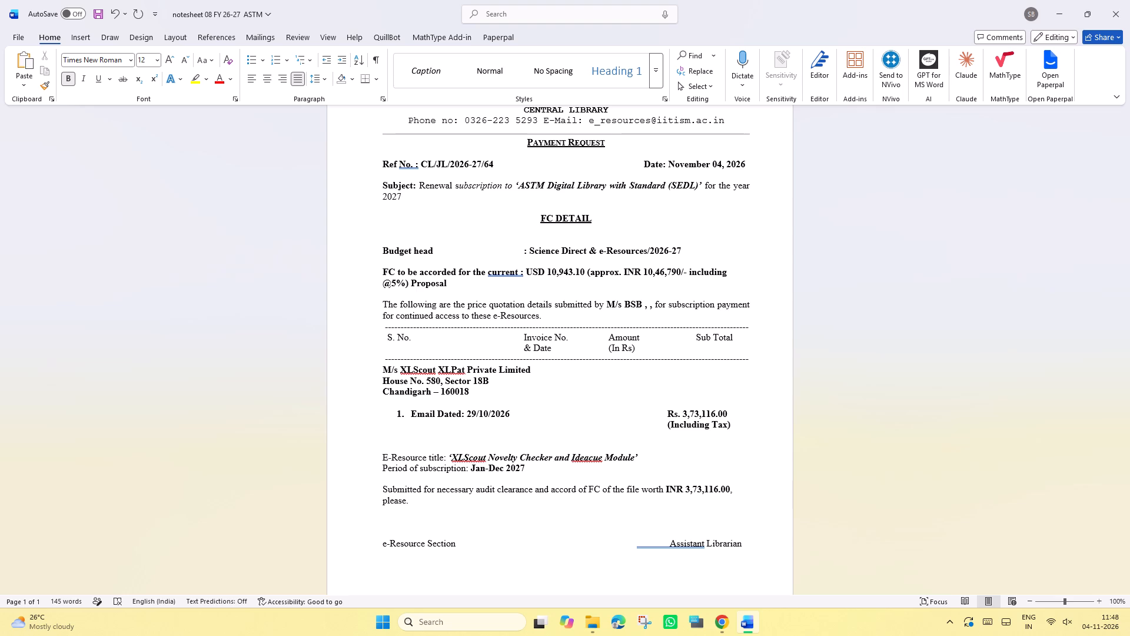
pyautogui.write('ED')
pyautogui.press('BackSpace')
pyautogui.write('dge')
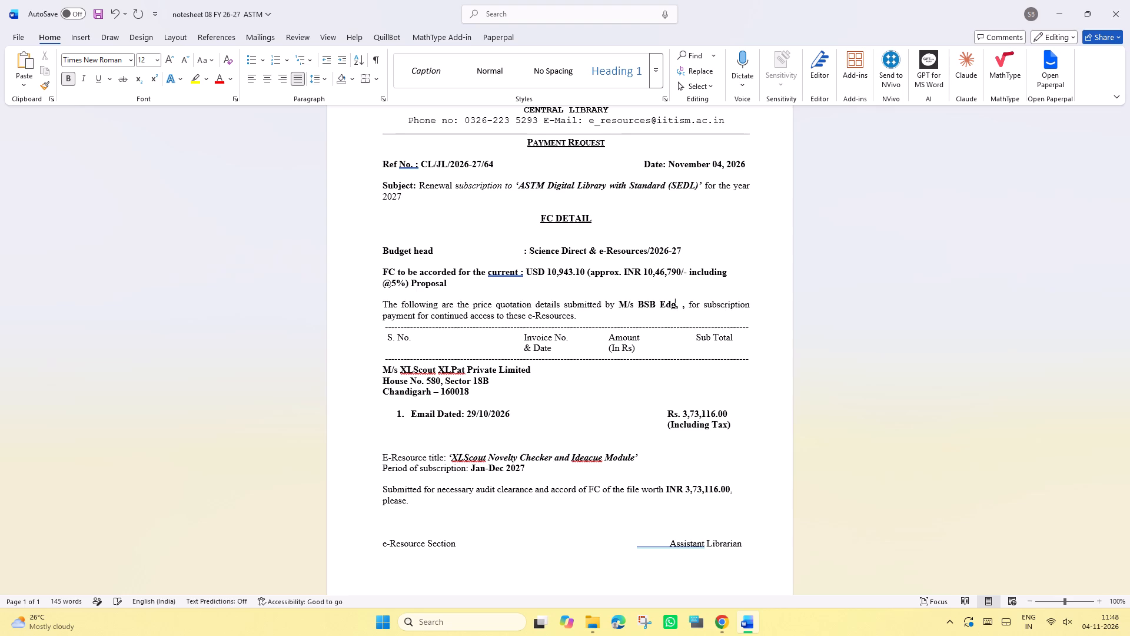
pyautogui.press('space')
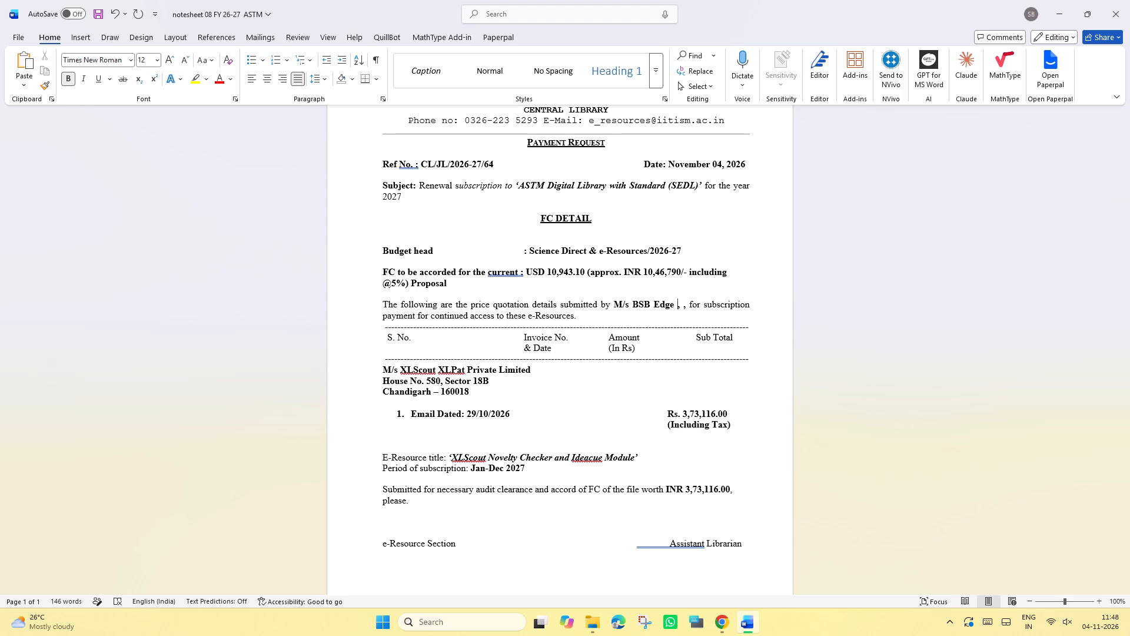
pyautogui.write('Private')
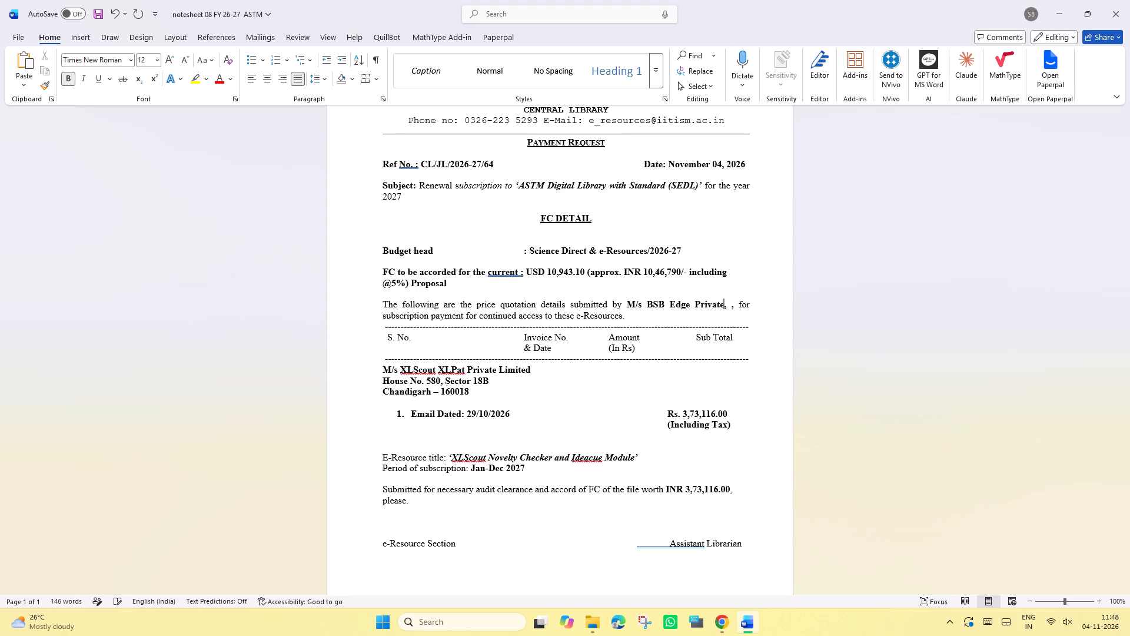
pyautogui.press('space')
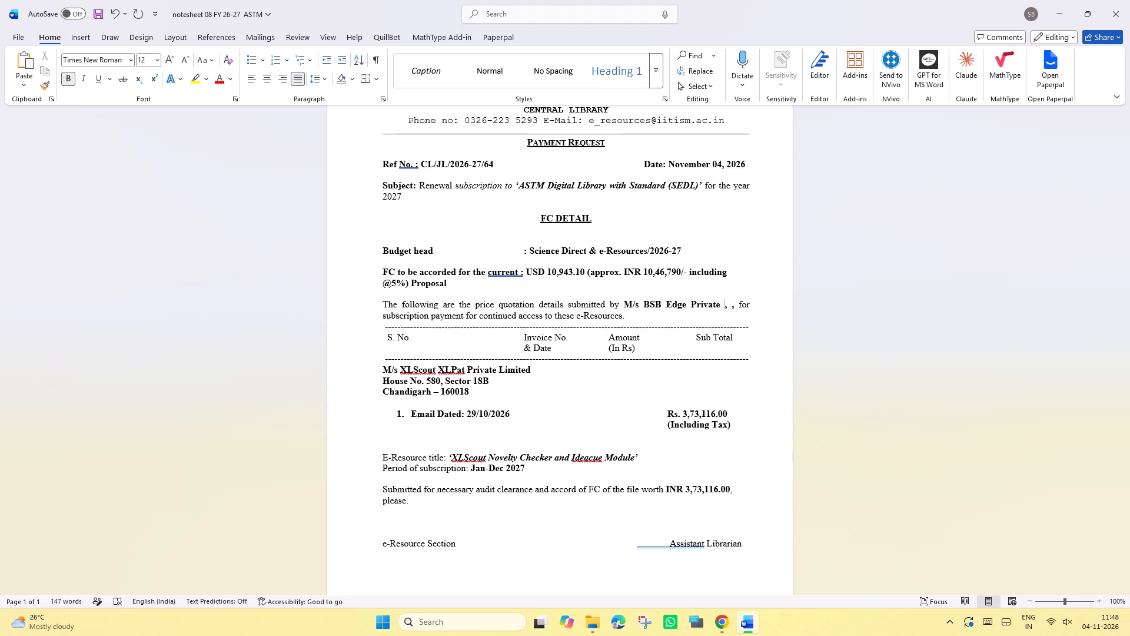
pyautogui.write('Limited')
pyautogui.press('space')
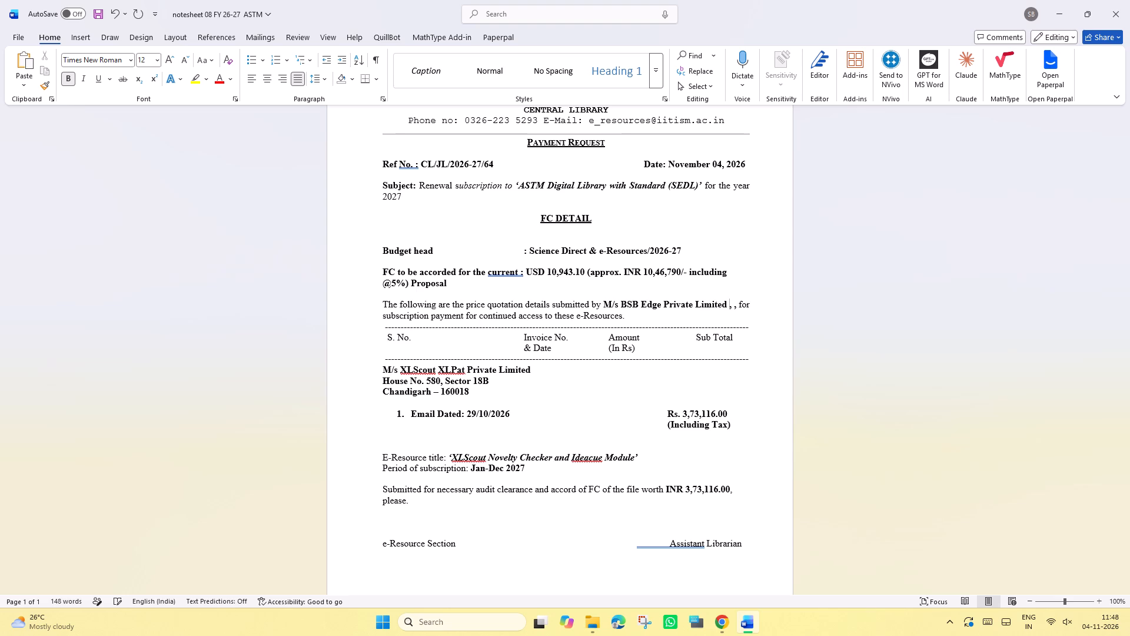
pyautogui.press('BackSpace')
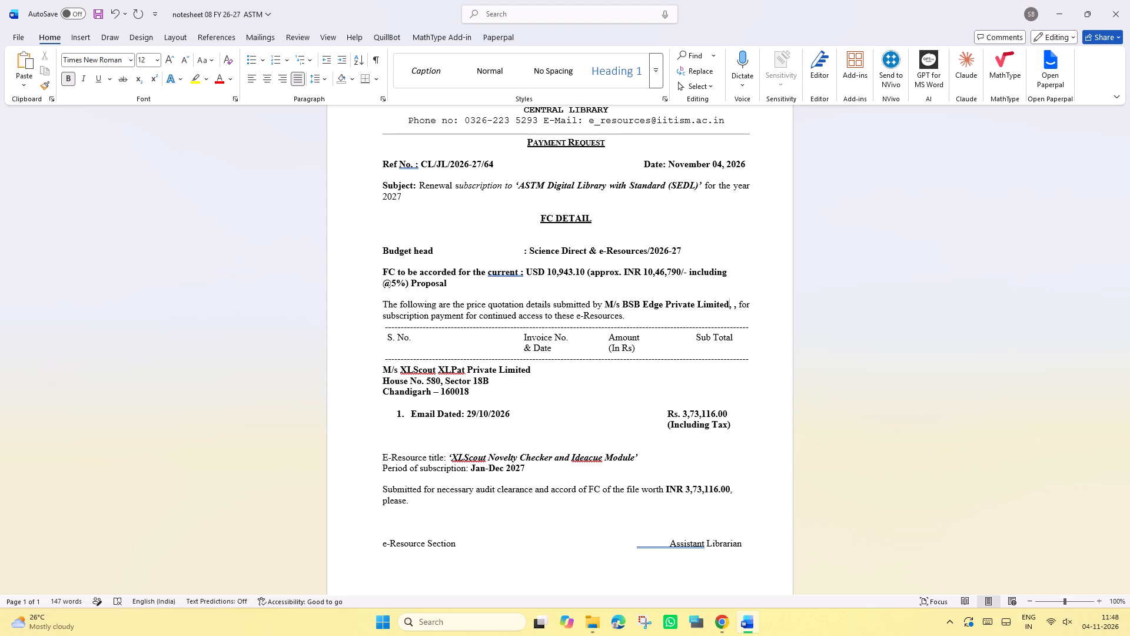
# Insert "New Delhi" as the vendor's city between the two commas after the vendor name in the quotation sentence.
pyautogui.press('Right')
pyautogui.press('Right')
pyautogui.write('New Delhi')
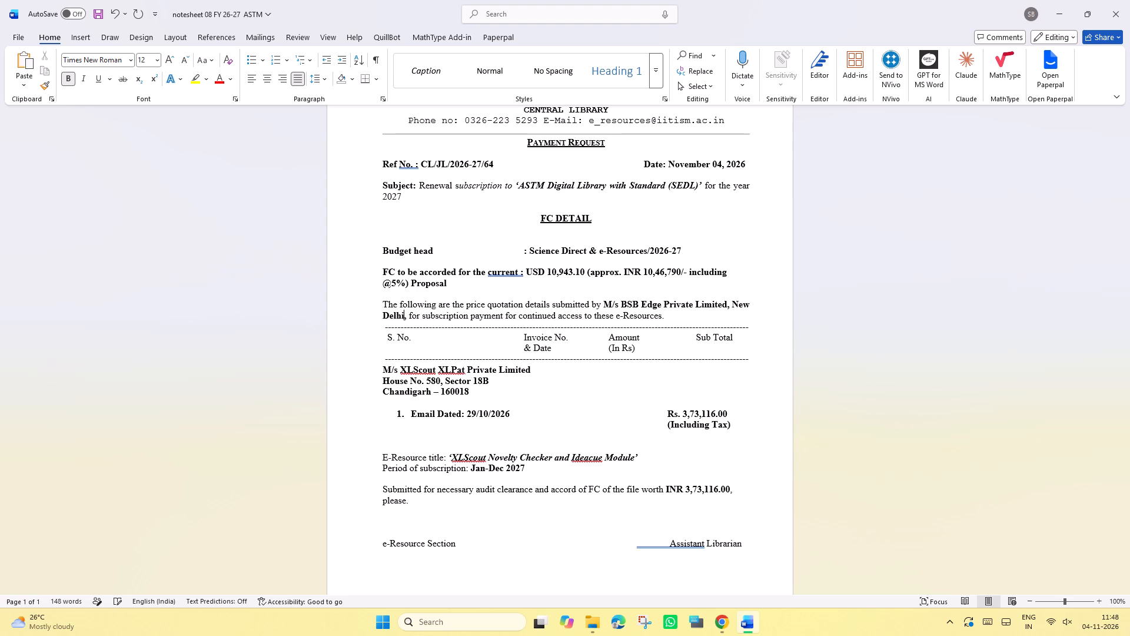
# Copy "M/s BSB Edge Private Limited" from the quotation sentence over the XLScout vendor name heading the address block.
pyautogui.scroll(-2, 431, 280)
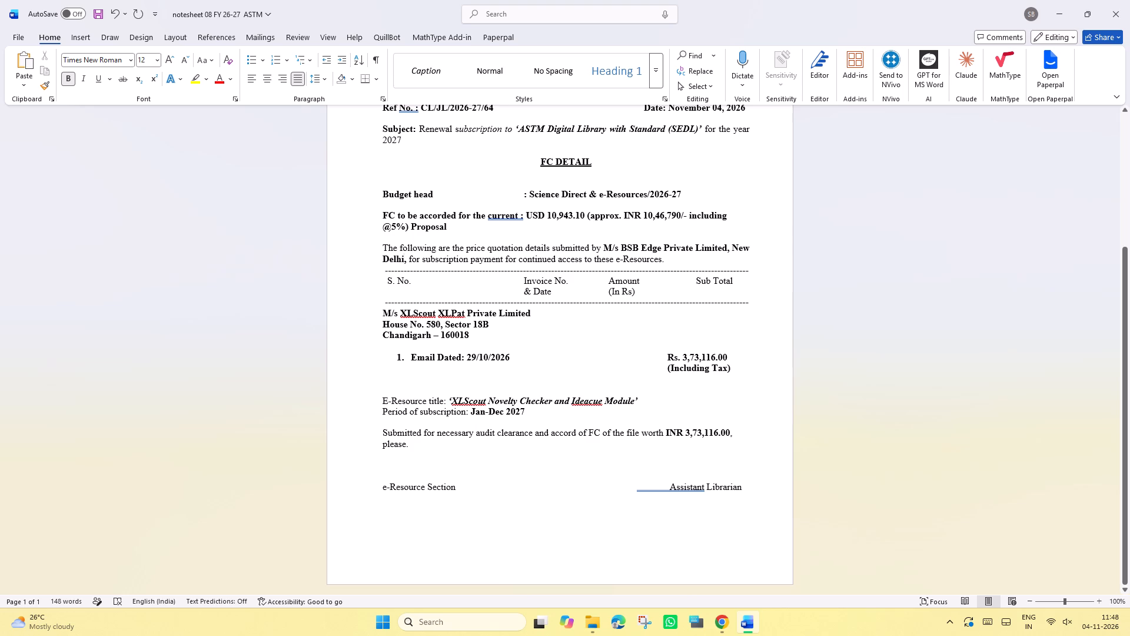
pyautogui.moveTo(607, 247); pyautogui.dragTo(737, 247)
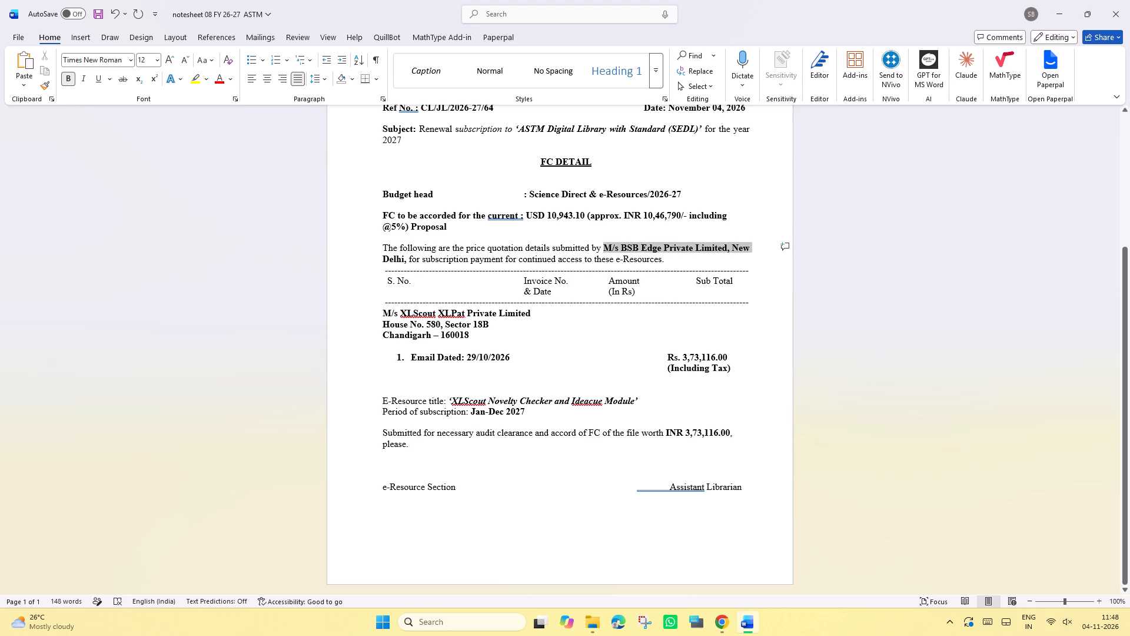
pyautogui.moveTo(737, 247); pyautogui.dragTo(726, 246)
pyautogui.hotkey('ctrl', 'c')
pyautogui.moveTo(381, 310); pyautogui.dragTo(450, 310)
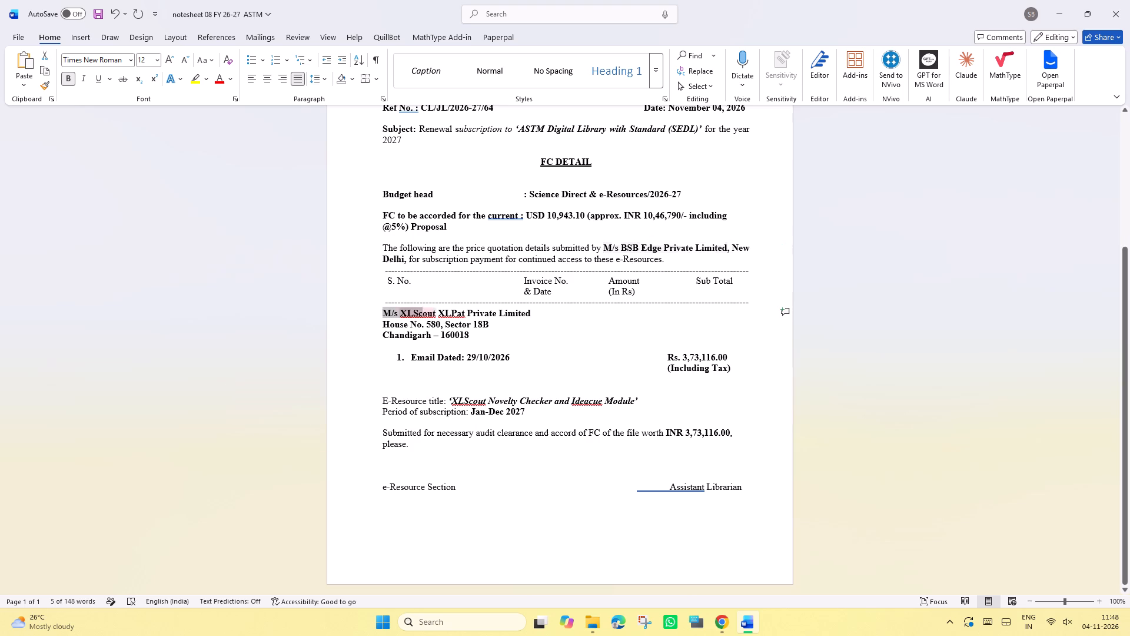
pyautogui.moveTo(450, 310); pyautogui.dragTo(516, 310)
pyautogui.hotkey('ctrl', 'v')
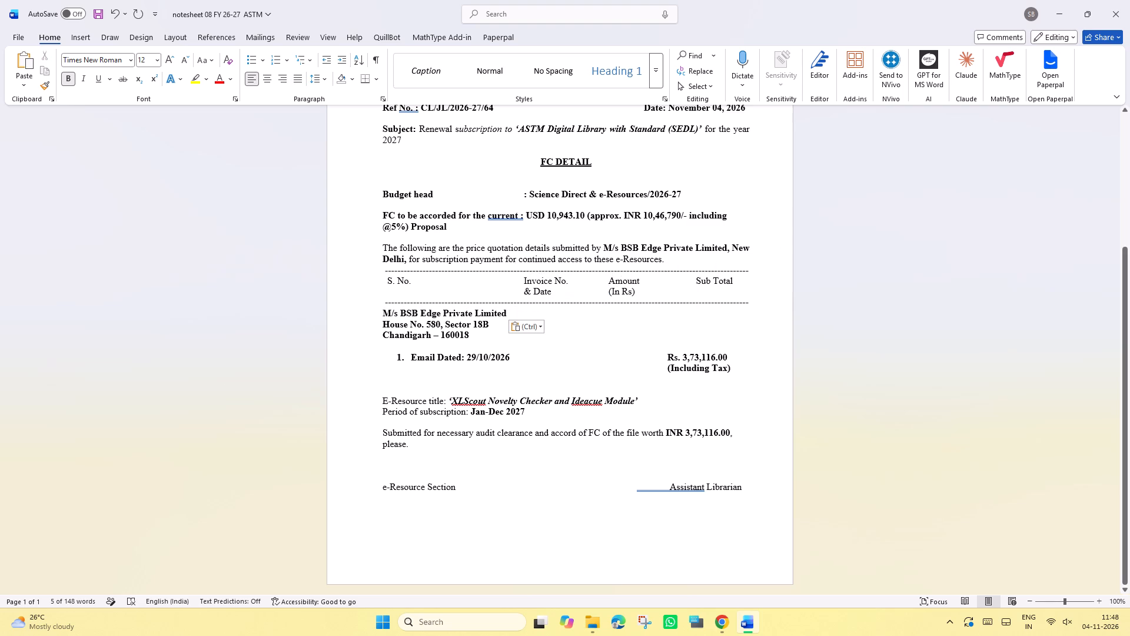
# Replace the street line under M/s BSB Edge Private Limited in the vendor address block with BSB Edge's street address.
pyautogui.click(490, 319)
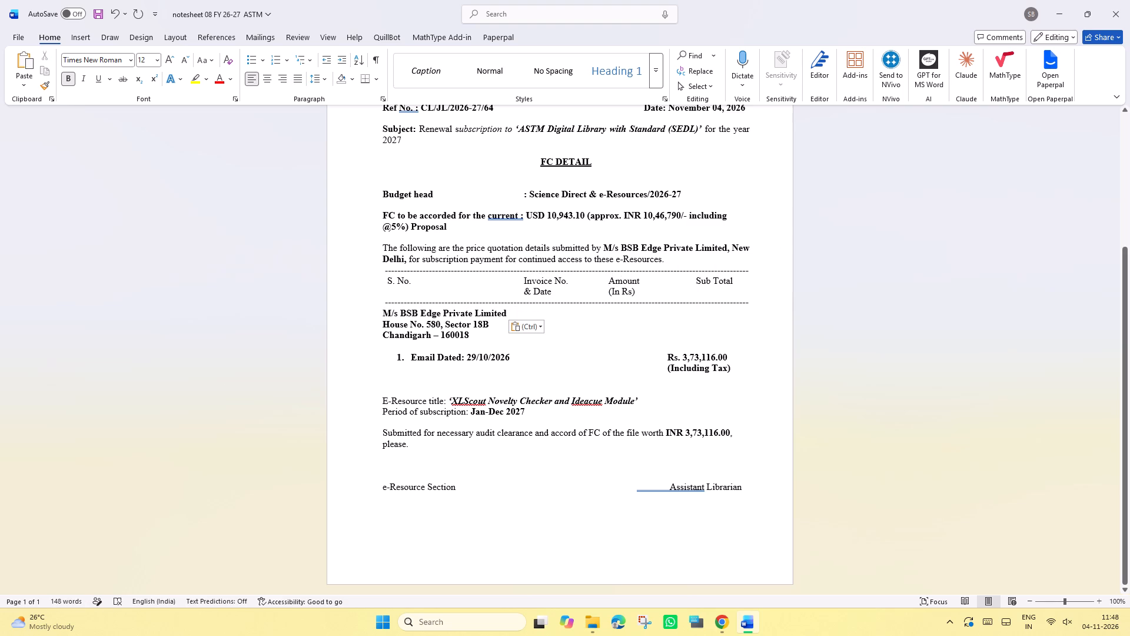
pyautogui.press('BackSpace')
pyautogui.press('BackSpace')
pyautogui.press('BackSpace')
pyautogui.press('BackSpace')
pyautogui.press('BackSpace')
pyautogui.press('BackSpace')
pyautogui.press('BackSpace')
pyautogui.press('BackSpace')
pyautogui.press('BackSpace')
pyautogui.press('BackSpace')
pyautogui.press('BackSpace')
pyautogui.press('BackSpace')
pyautogui.press('BackSpace')
pyautogui.press('BackSpace')
pyautogui.press('BackSpace')
pyautogui.press('BackSpace')
pyautogui.press('BackSpace')
pyautogui.press('BackSpace')
pyautogui.press('BackSpace')
pyautogui.press('BackSpace')
pyautogui.press('BackSpace')
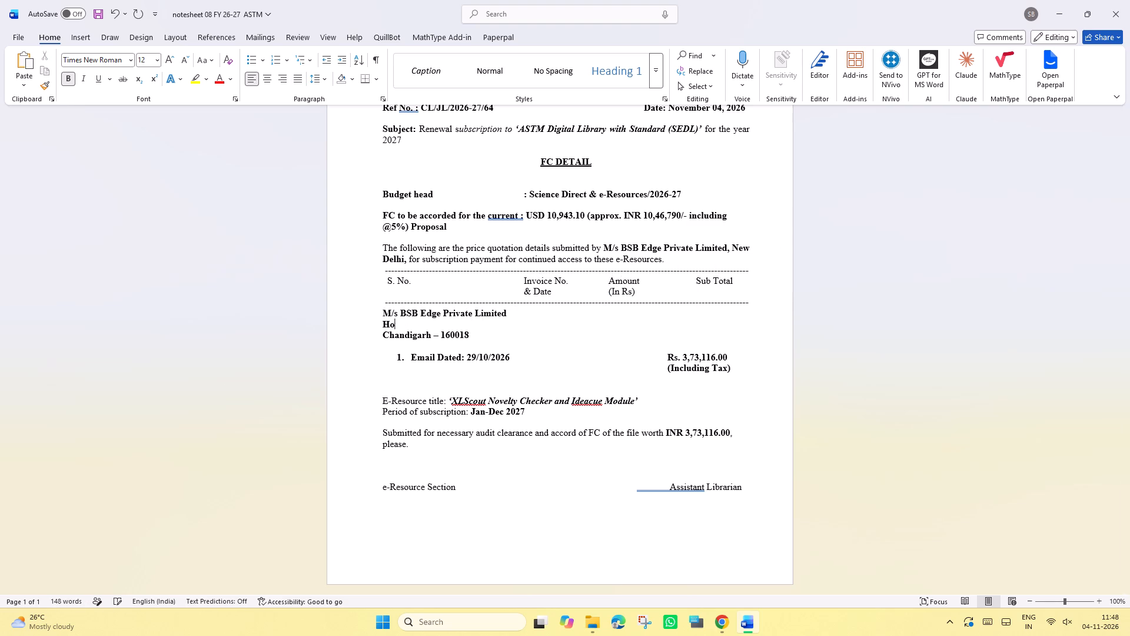
pyautogui.press('BackSpace')
pyautogui.press('BackSpace')
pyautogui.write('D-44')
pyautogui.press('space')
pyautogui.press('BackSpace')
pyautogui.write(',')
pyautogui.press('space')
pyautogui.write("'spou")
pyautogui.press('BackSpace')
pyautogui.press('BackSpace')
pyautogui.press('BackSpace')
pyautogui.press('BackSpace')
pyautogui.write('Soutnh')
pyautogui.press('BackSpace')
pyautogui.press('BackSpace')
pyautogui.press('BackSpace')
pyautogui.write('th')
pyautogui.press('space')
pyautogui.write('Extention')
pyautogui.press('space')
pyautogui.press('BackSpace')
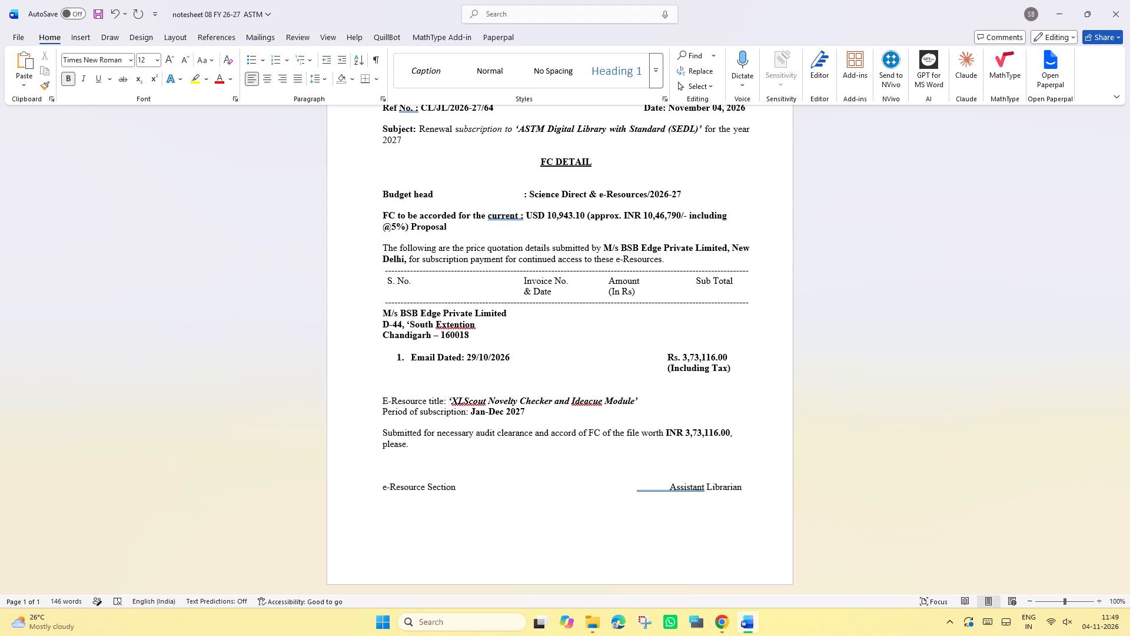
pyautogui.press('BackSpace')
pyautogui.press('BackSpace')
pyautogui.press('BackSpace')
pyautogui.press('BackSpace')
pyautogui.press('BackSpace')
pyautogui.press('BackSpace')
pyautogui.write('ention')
# Correct the misspelled word in the vendor's street line to "Extension" using the spelling suggestion.
pyautogui.click(468, 336)
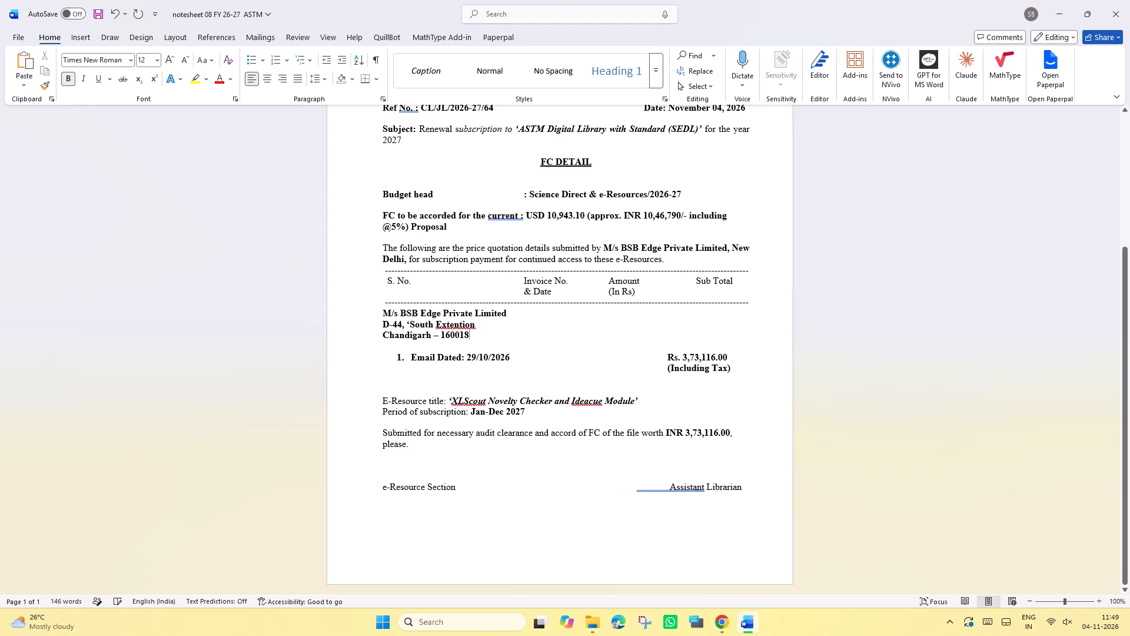
pyautogui.rightClick(460, 323)
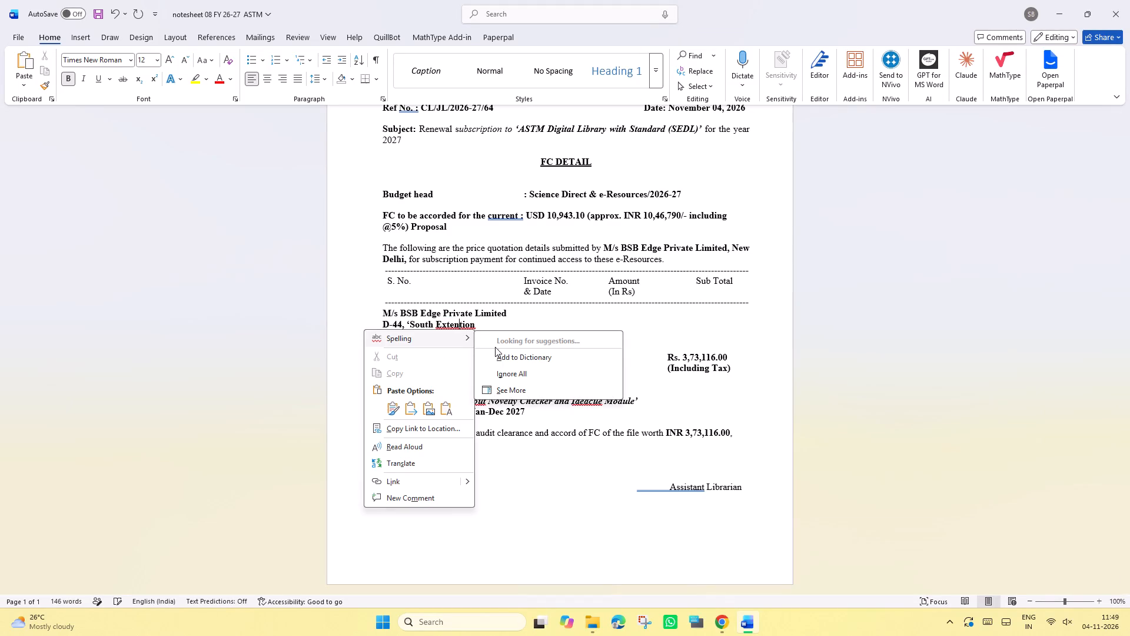
pyautogui.click(508, 340)
# Replace the Chandigarh line of the vendor address block with New Delhi, BSB Edge's postal code and India.
pyautogui.click(471, 336)
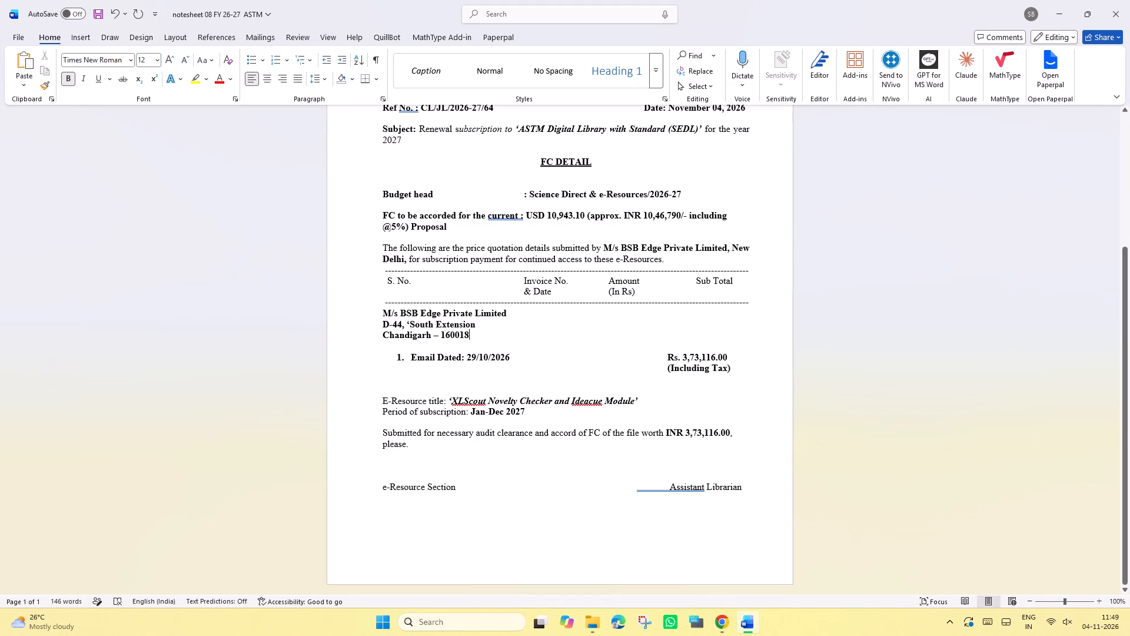
pyautogui.press('BackSpace')
pyautogui.press('BackSpace')
pyautogui.press('BackSpace')
pyautogui.press('BackSpace')
pyautogui.press('BackSpace')
pyautogui.press('BackSpace')
pyautogui.press('BackSpace')
pyautogui.press('BackSpace')
pyautogui.press('BackSpace')
pyautogui.press('BackSpace')
pyautogui.press('BackSpace')
pyautogui.press('BackSpace')
pyautogui.press('BackSpace')
pyautogui.press('BackSpace')
pyautogui.press('BackSpace')
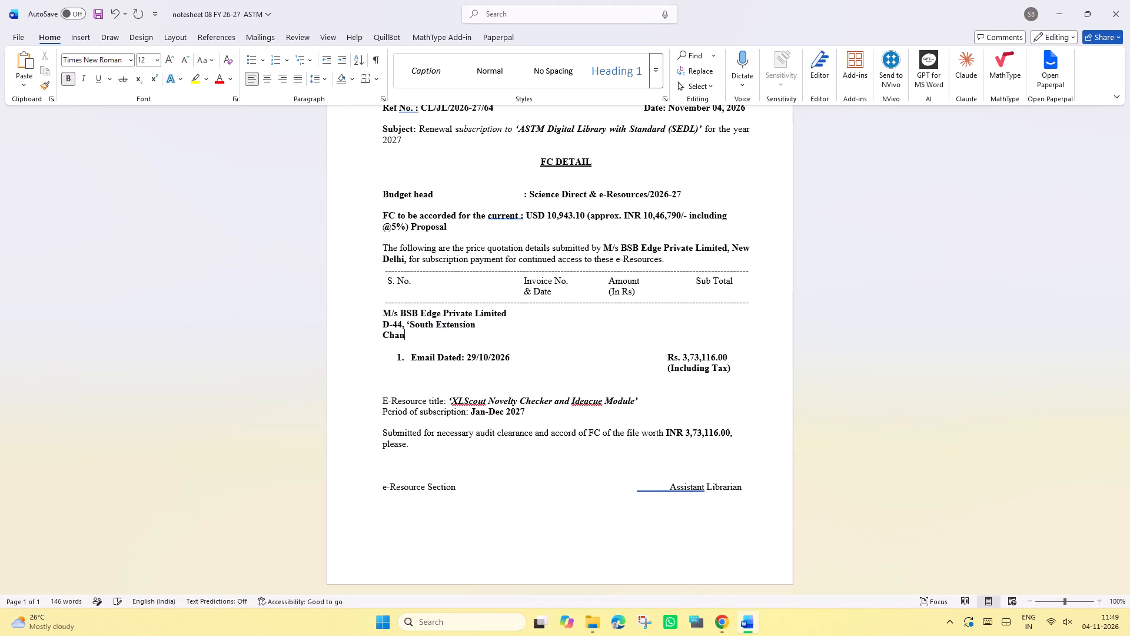
pyautogui.press('BackSpace')
pyautogui.press('BackSpace')
pyautogui.press('BackSpace')
pyautogui.press('BackSpace')
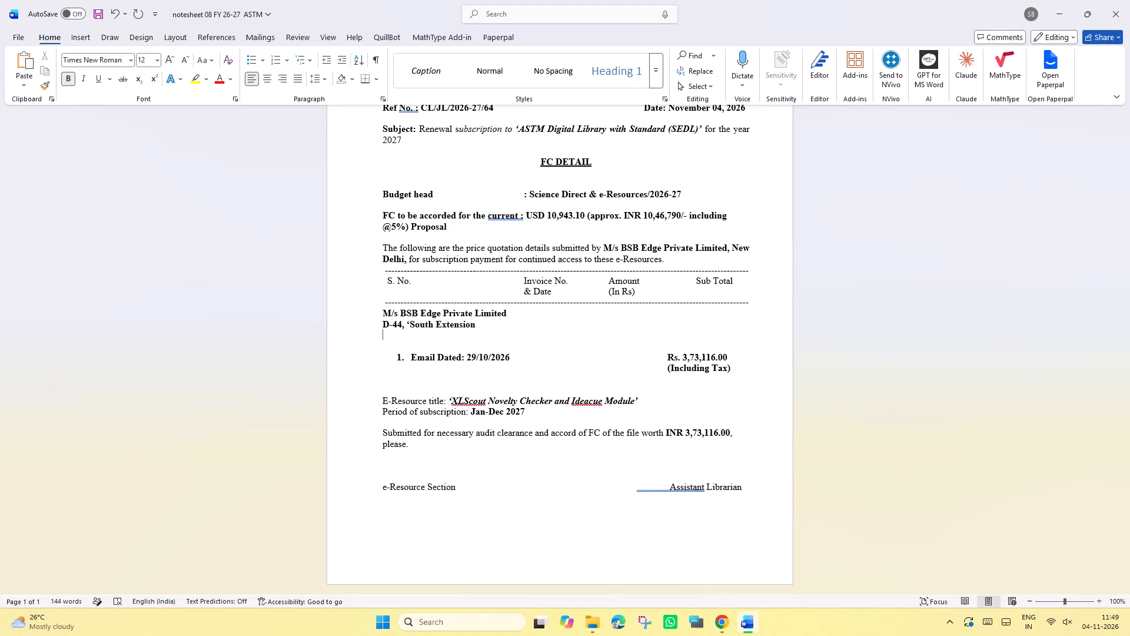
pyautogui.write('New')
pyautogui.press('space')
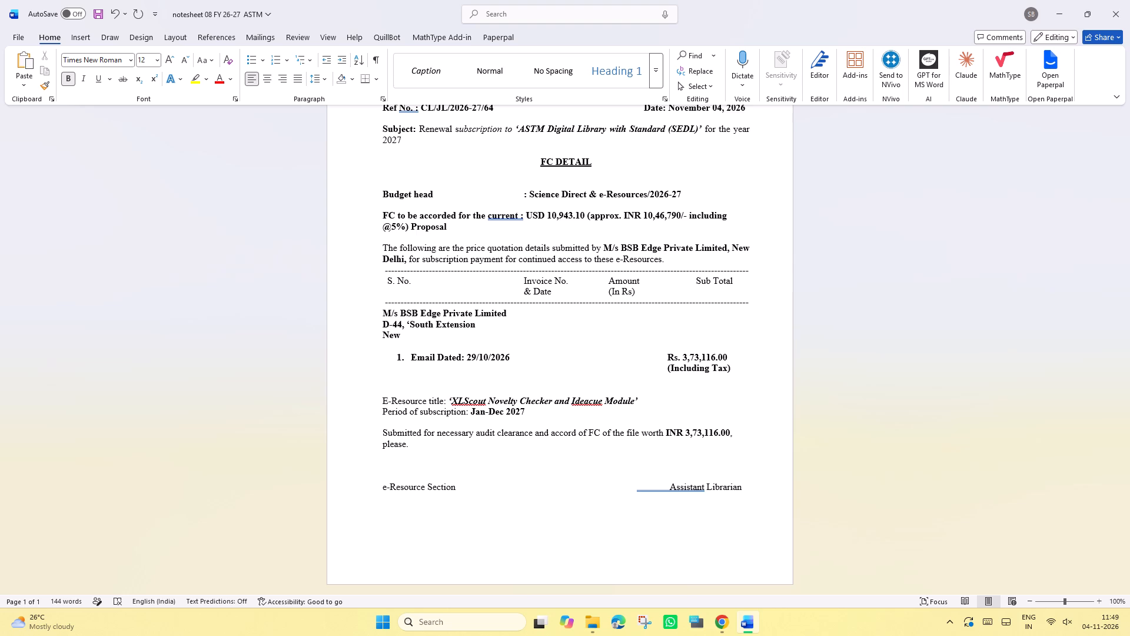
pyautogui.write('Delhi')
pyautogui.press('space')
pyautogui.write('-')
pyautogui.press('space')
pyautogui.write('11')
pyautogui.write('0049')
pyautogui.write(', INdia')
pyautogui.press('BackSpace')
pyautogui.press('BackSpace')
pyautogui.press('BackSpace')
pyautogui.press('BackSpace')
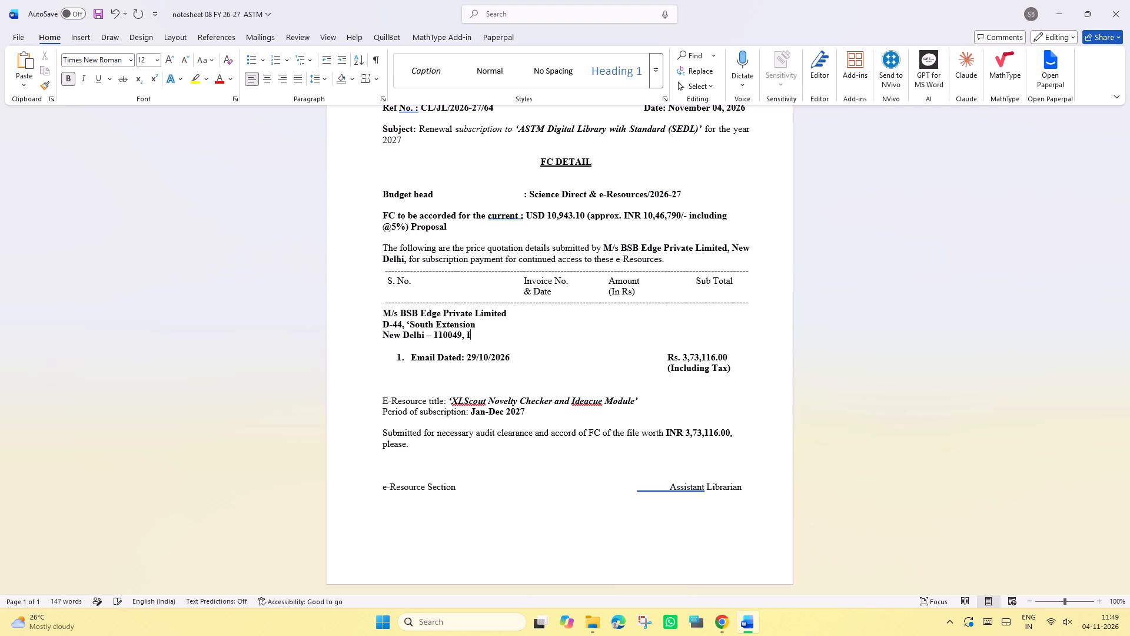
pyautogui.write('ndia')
# Set the item 1 amount in the quotation table to Rs. 10,46,790.00.
pyautogui.click(714, 357)
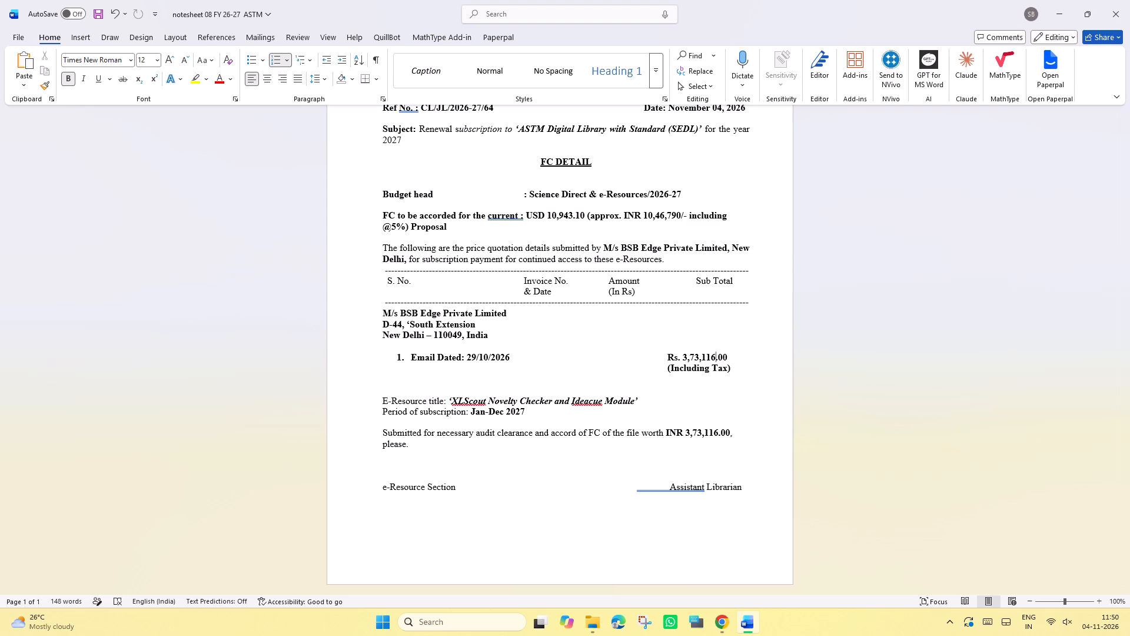
pyautogui.press('BackSpace')
pyautogui.press('BackSpace')
pyautogui.press('BackSpace')
pyautogui.press('BackSpace')
pyautogui.press('BackSpace')
pyautogui.press('BackSpace')
pyautogui.press('BackSpace')
pyautogui.press('BackSpace')
pyautogui.write('10')
pyautogui.write(',46')
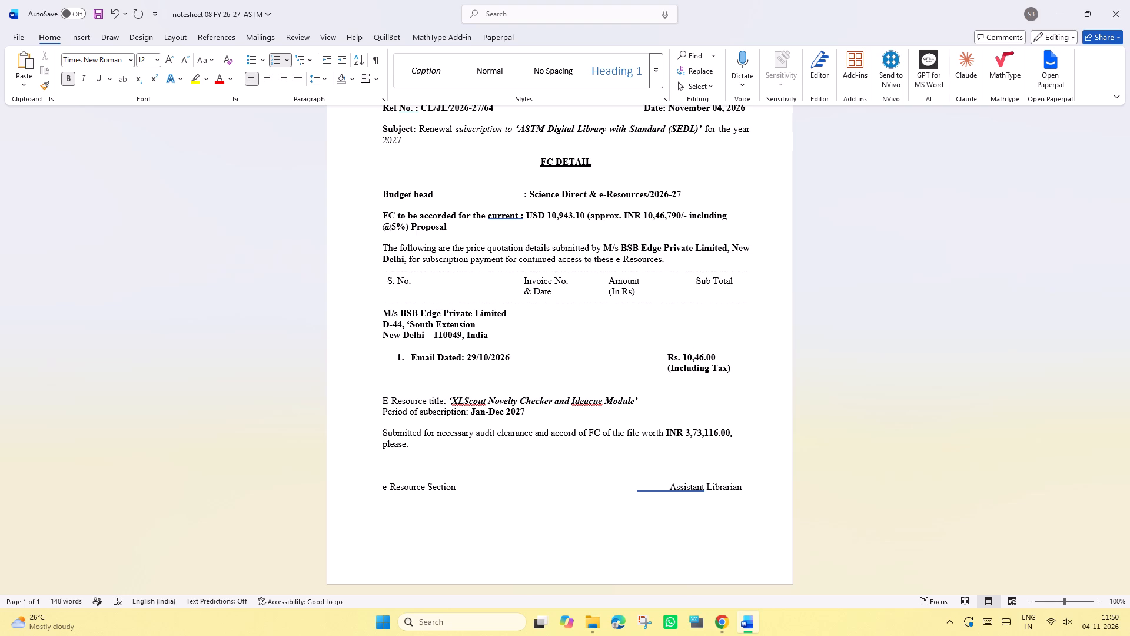
pyautogui.write(',790')
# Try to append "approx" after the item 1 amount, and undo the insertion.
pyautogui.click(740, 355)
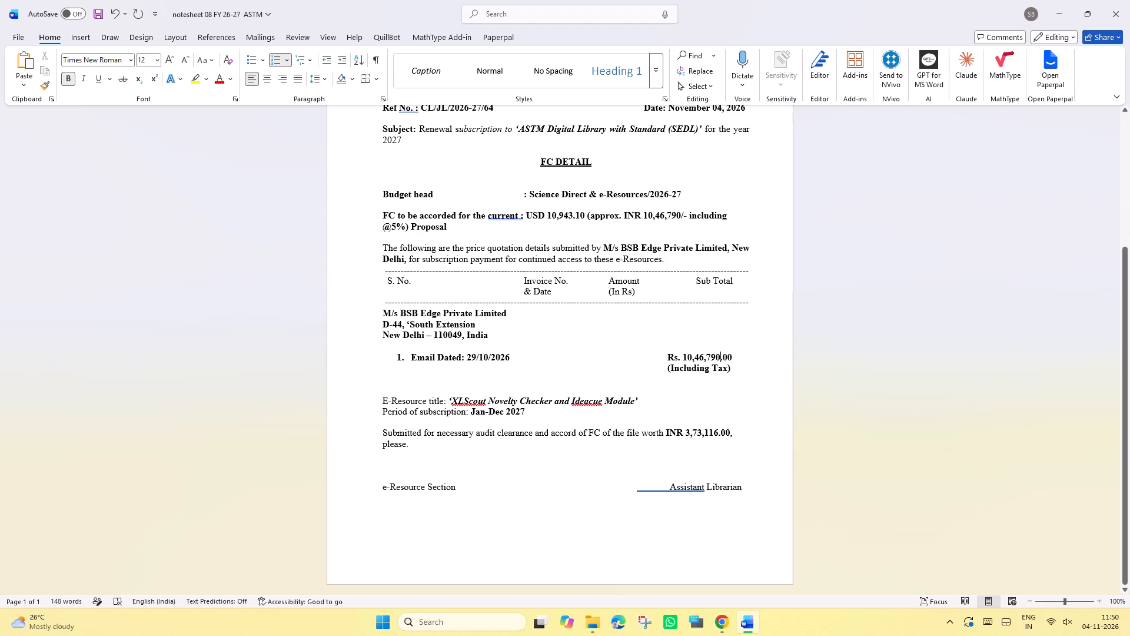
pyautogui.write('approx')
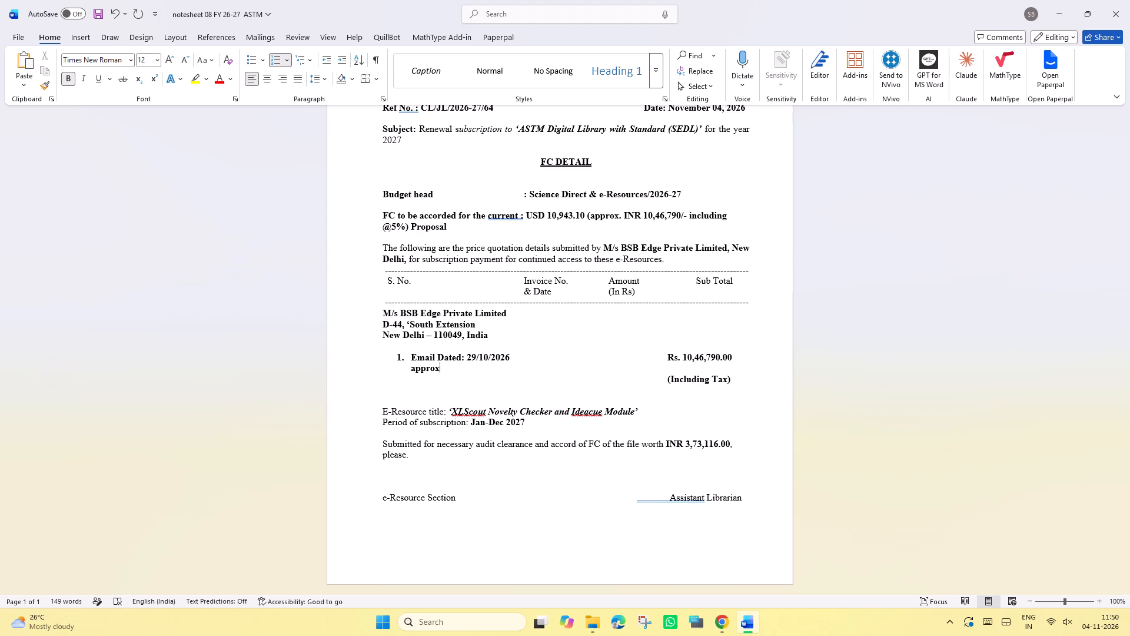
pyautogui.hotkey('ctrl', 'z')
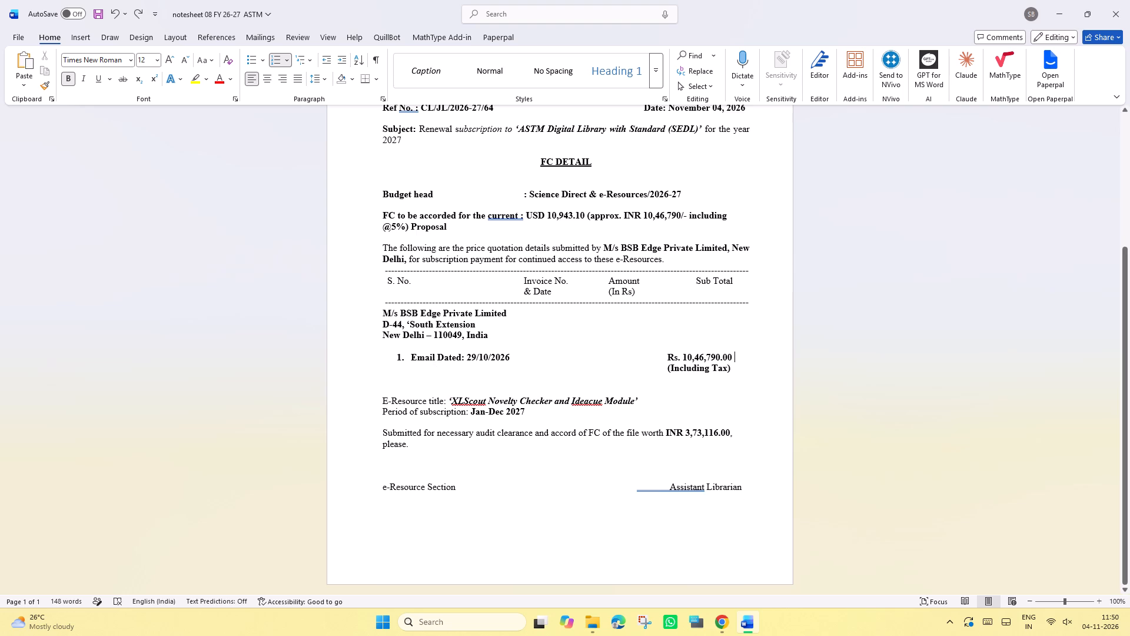
# Remove three spaces before the item 1 amount and append "approx" after it on the same line.
pyautogui.click(667, 357)
pyautogui.press('BackSpace')
pyautogui.press('BackSpace')
pyautogui.press('BackSpace')
pyautogui.click(733, 354)
pyautogui.write('approx')
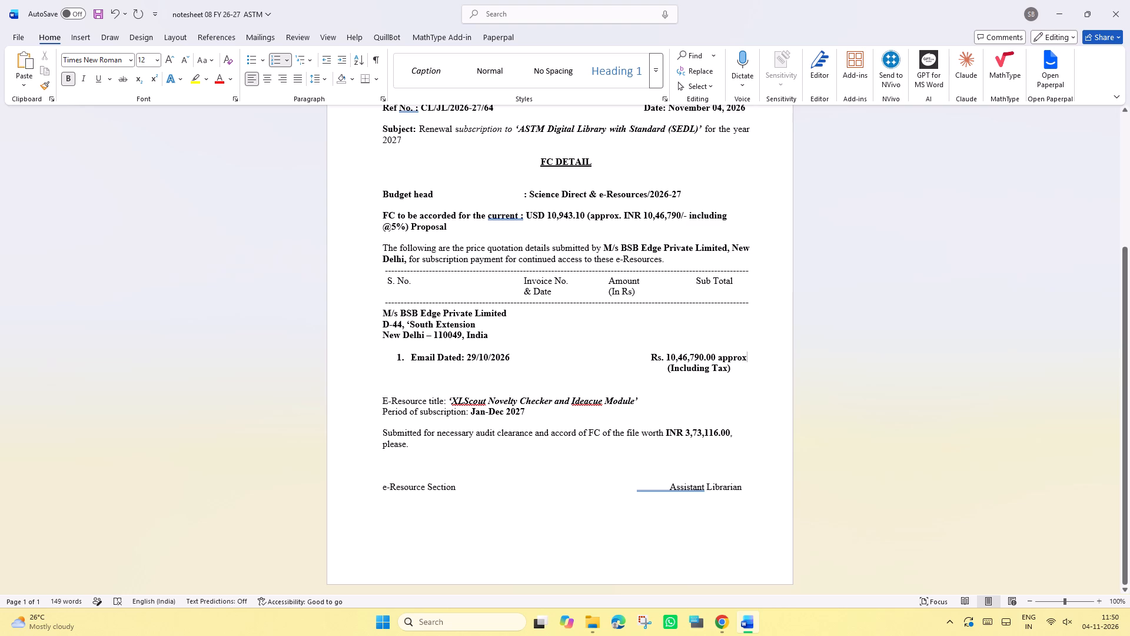
# Change the email date of item 1 in the quotation table to 02/11/2026.
pyautogui.scroll(-1, 308, 406)
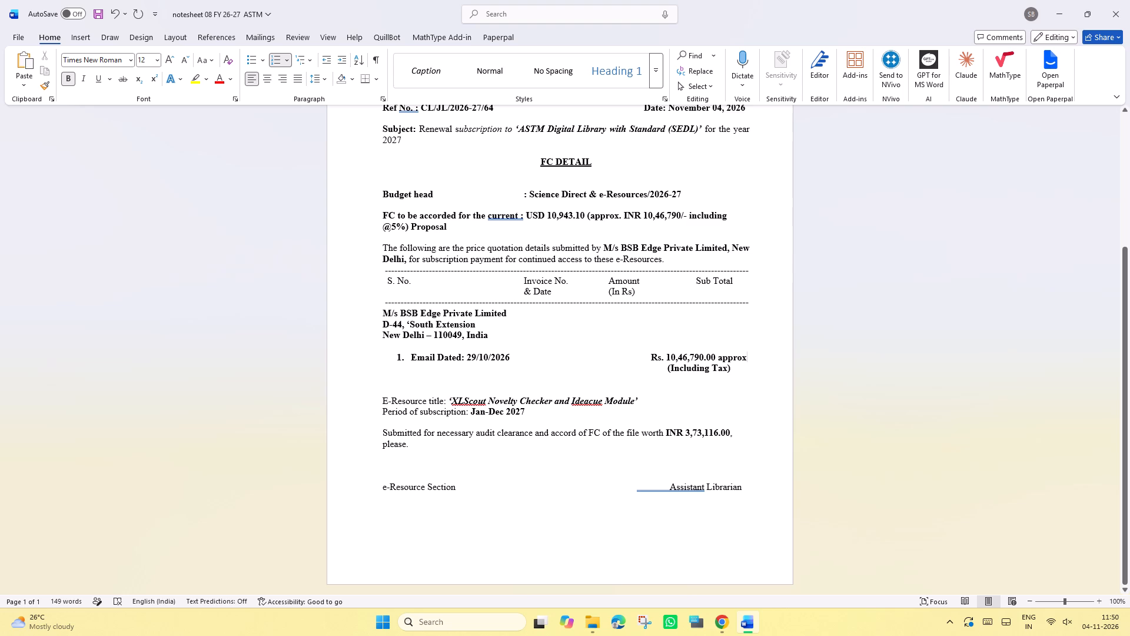
pyautogui.click(474, 355)
pyautogui.press('BackSpace')
pyautogui.press('BackSpace')
pyautogui.write('02')
pyautogui.press('Right')
pyautogui.press('Right')
pyautogui.press('Right')
pyautogui.press('BackSpace')
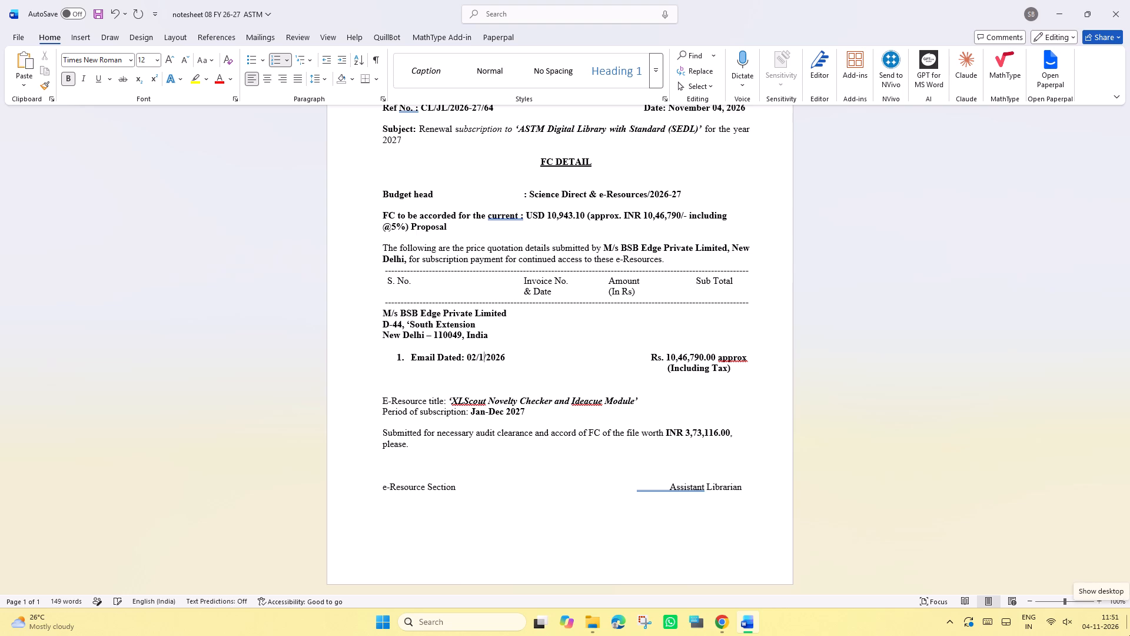
pyautogui.press('1')
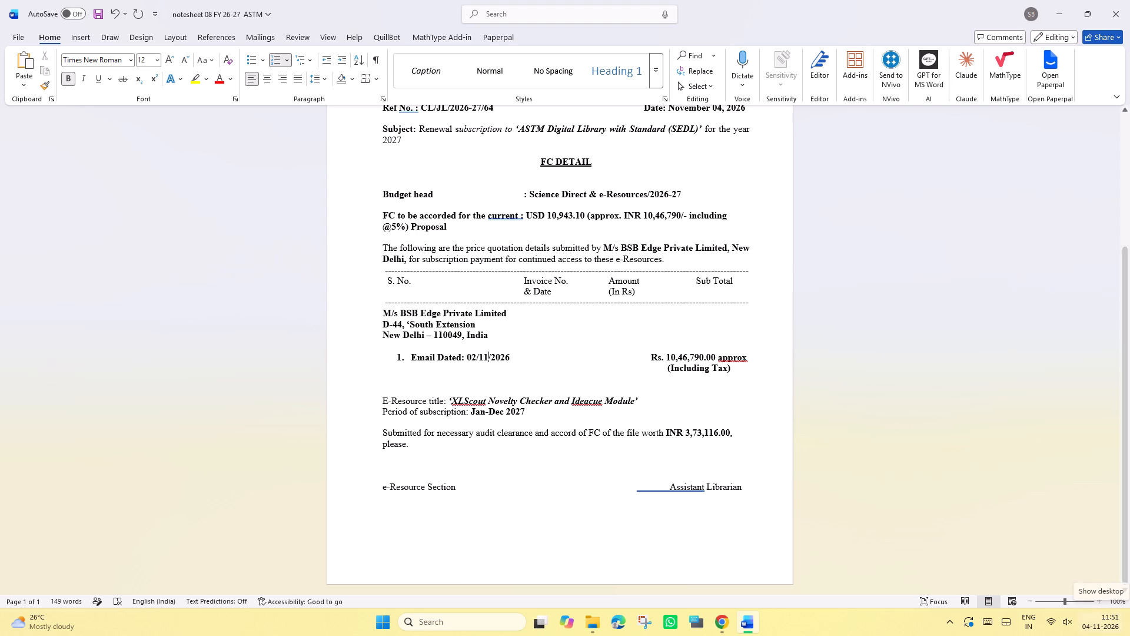
# Replace the XLScout e-resource title with "ASTM Digital Library with Standard (SEDL)" copied from the subject line, keeping the enclosing quotes.
pyautogui.scroll(-3, 1041, 616)
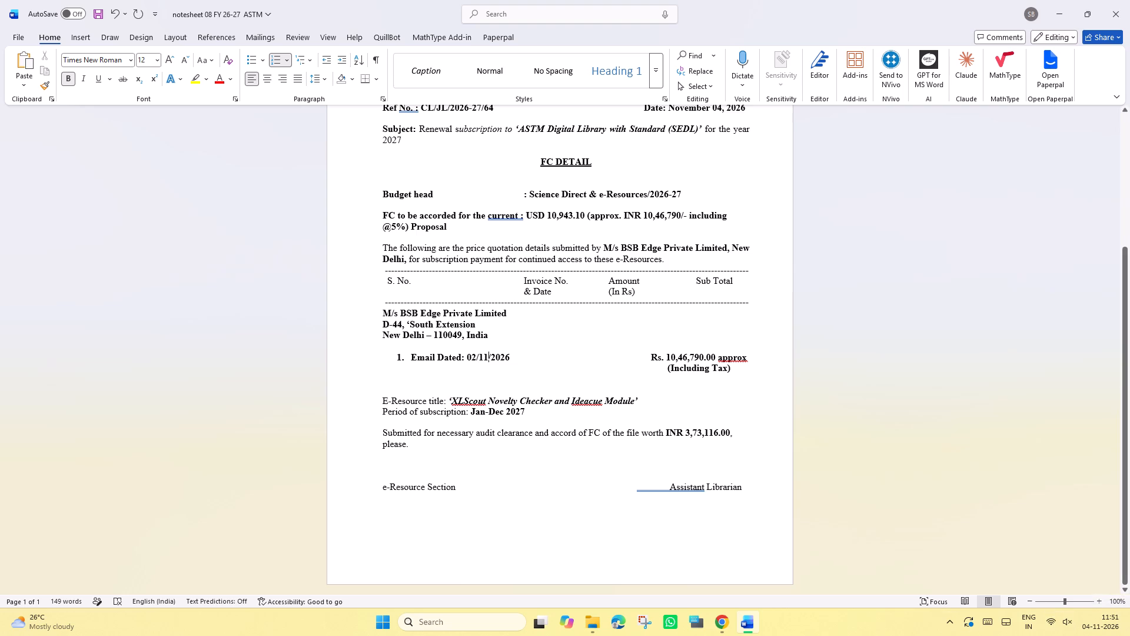
pyautogui.scroll(3, 528, 356)
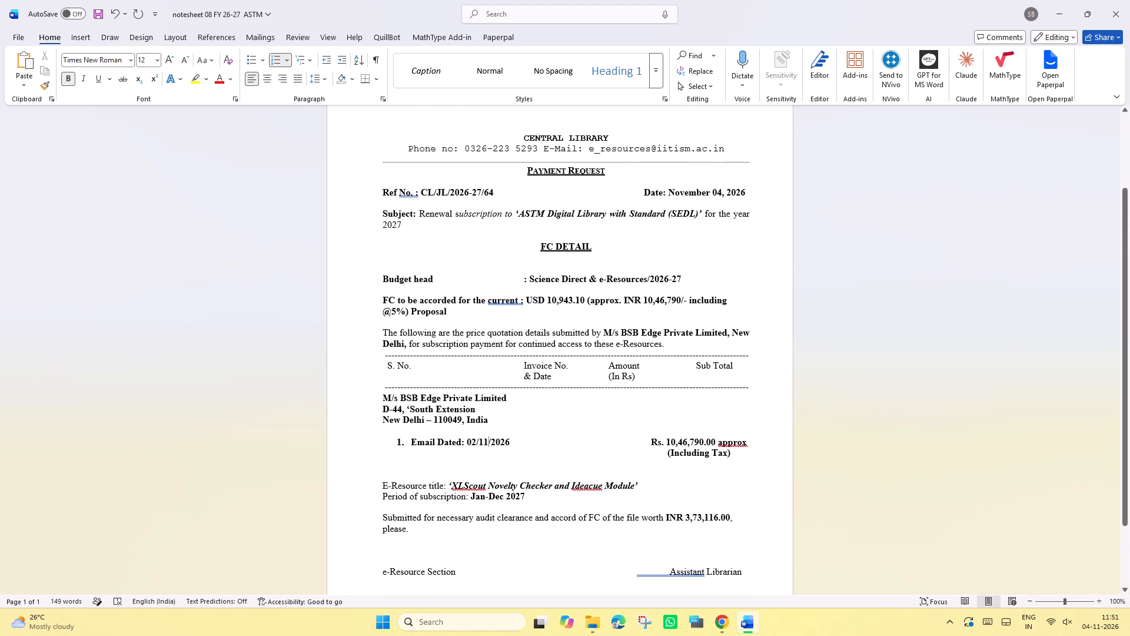
pyautogui.moveTo(519, 213); pyautogui.dragTo(663, 216)
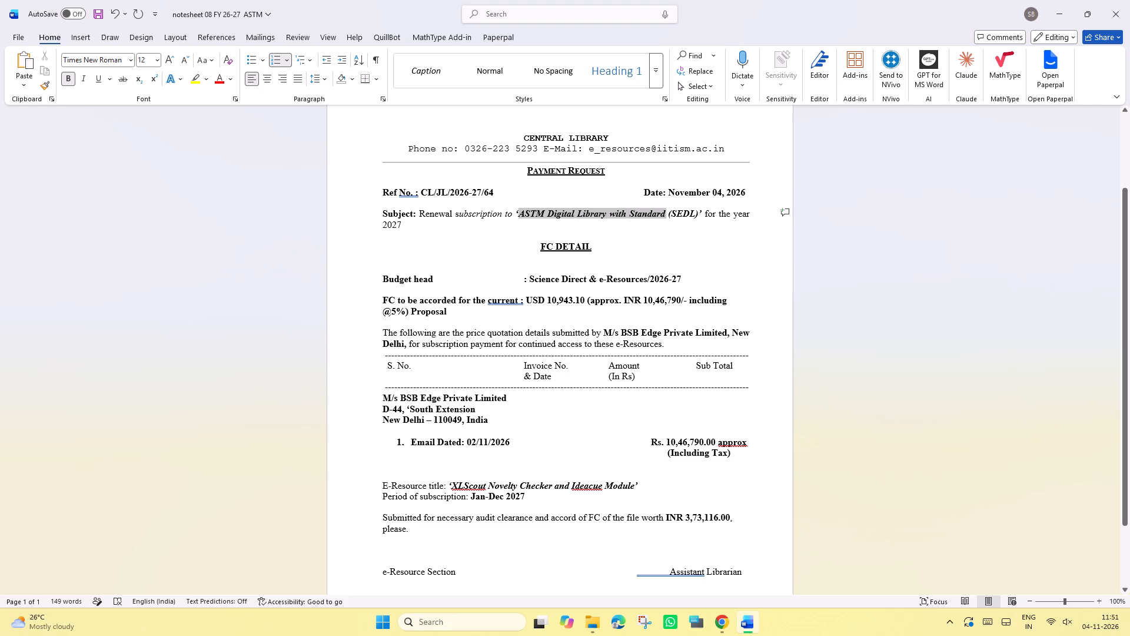
pyautogui.moveTo(663, 216); pyautogui.dragTo(699, 213)
pyautogui.moveTo(699, 213); pyautogui.dragTo(699, 213)
pyautogui.hotkey('ctrl', 'c')
pyautogui.hotkey('ctrl', 'c')
pyautogui.scroll(-3, 431, 433)
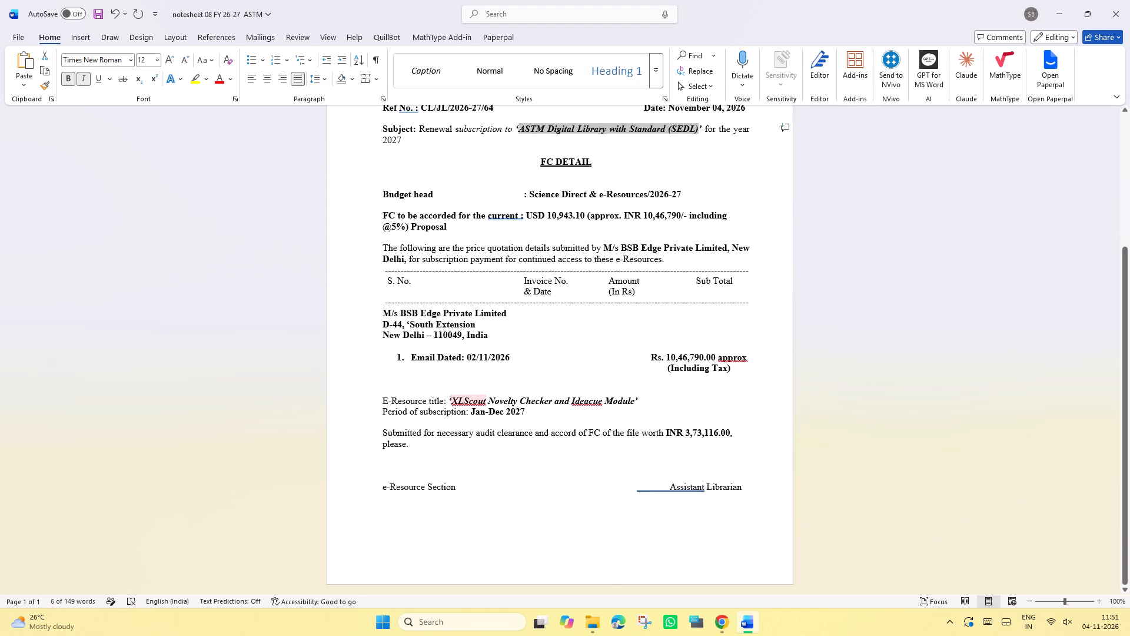
pyautogui.moveTo(453, 400); pyautogui.dragTo(621, 401)
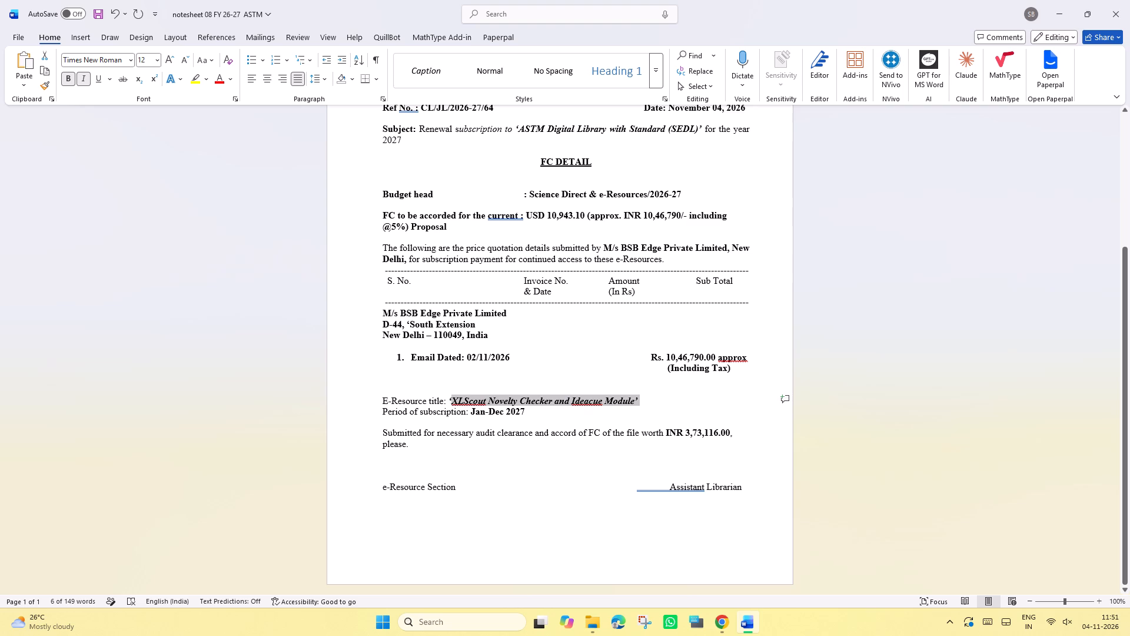
pyautogui.moveTo(621, 401); pyautogui.dragTo(639, 397)
pyautogui.moveTo(639, 397); pyautogui.dragTo(634, 403)
pyautogui.moveTo(634, 403); pyautogui.dragTo(635, 405)
pyautogui.hotkey('ctrl', 'v')
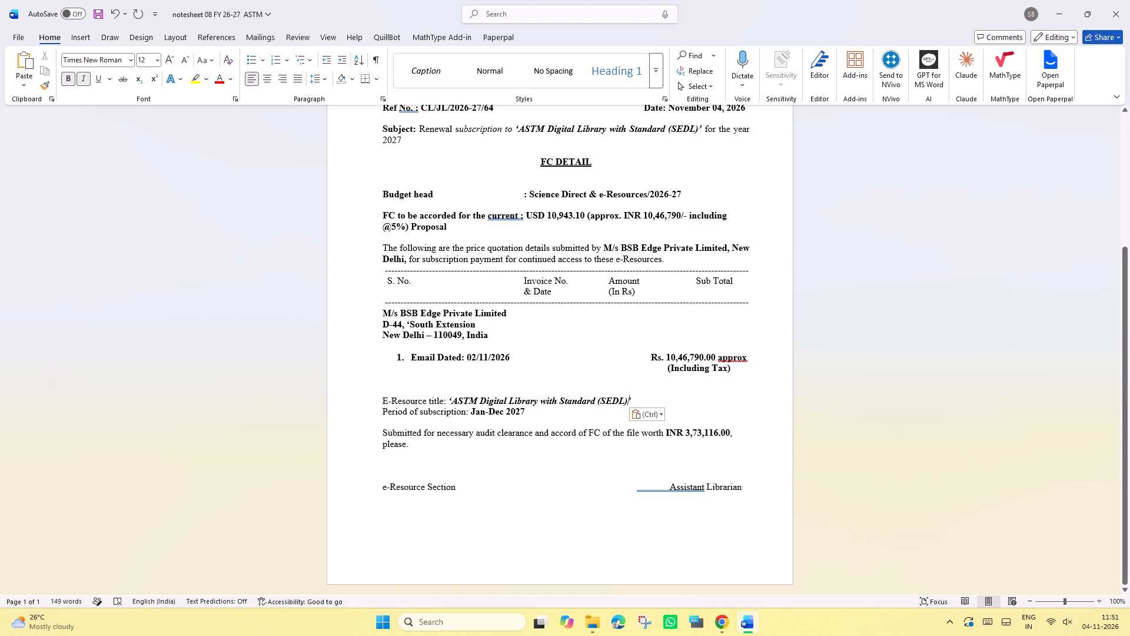
# Replace the INR amount in the closing FC sentence with "10,46,790.00 approx" copied from item 1, followed by a comma.
pyautogui.moveTo(666, 353); pyautogui.dragTo(730, 355)
pyautogui.hotkey('ctrl', 'c')
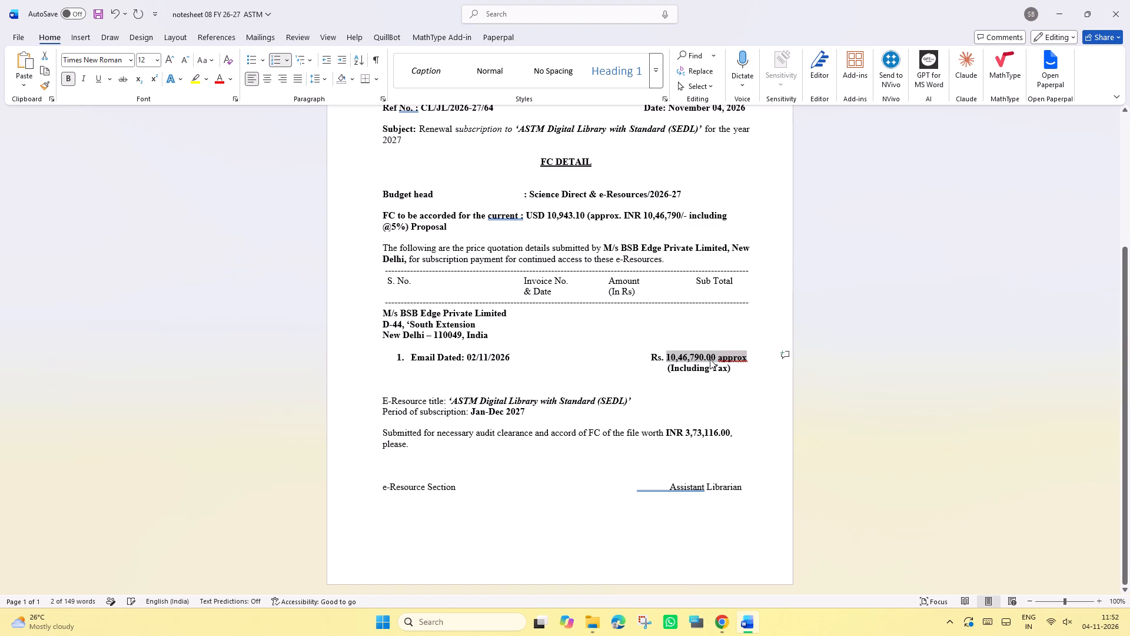
pyautogui.scroll(-1, 663, 455)
pyautogui.moveTo(687, 432); pyautogui.dragTo(689, 432)
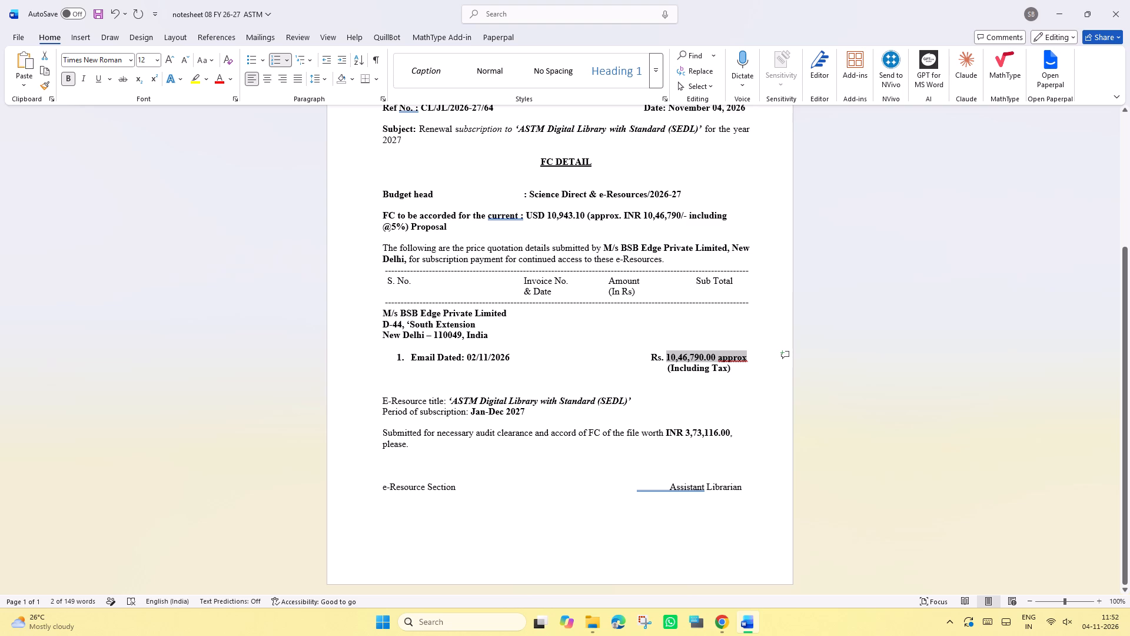
pyautogui.moveTo(689, 432); pyautogui.dragTo(715, 432)
pyautogui.click(687, 432)
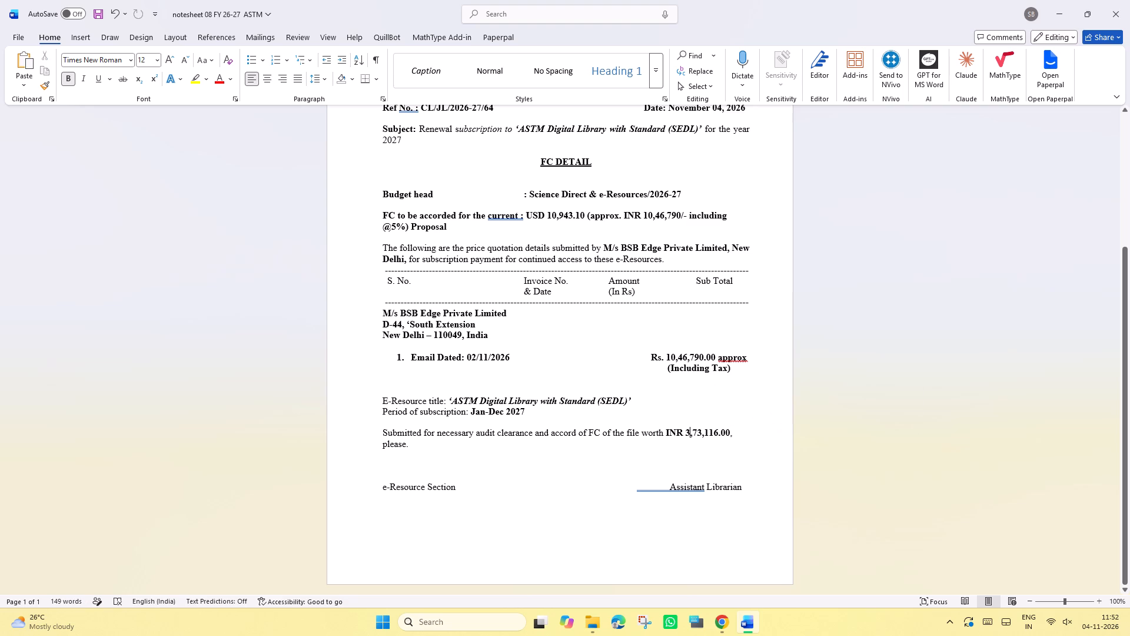
pyautogui.moveTo(686, 433); pyautogui.dragTo(734, 432)
pyautogui.moveTo(734, 432); pyautogui.dragTo(732, 432)
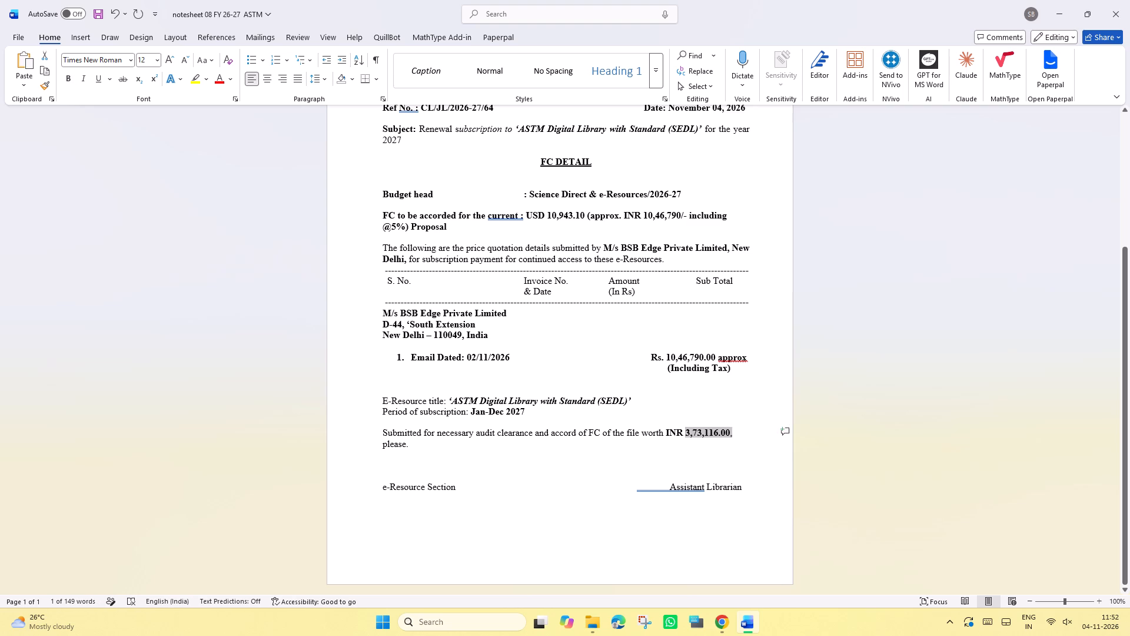
pyautogui.hotkey('ctrl', 'v')
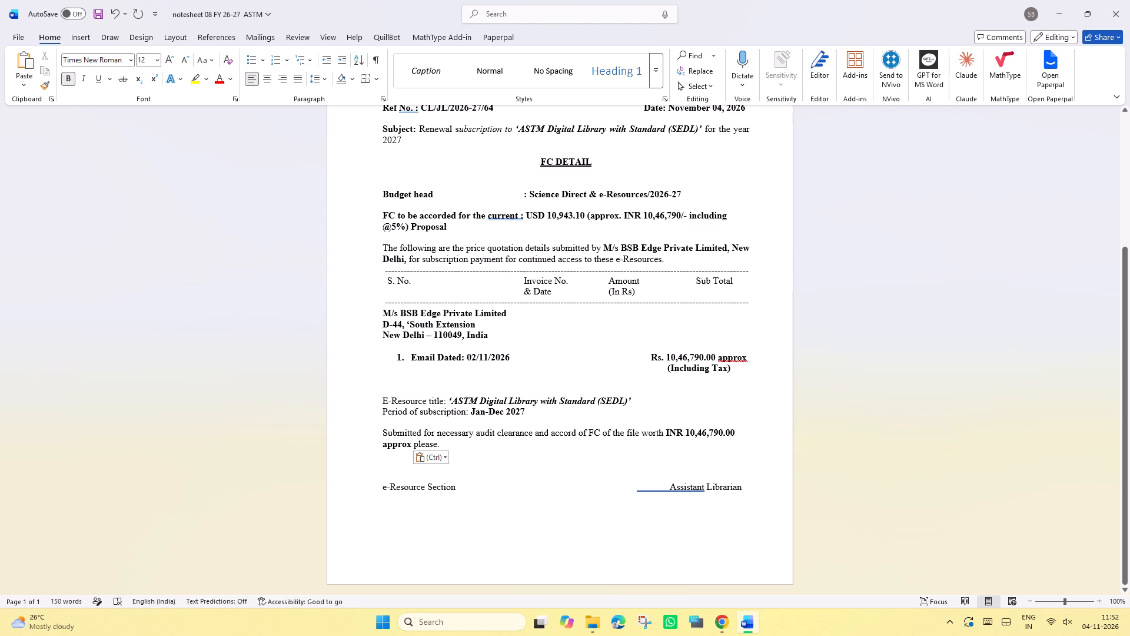
pyautogui.press(',')
pyautogui.click(449, 445)
# Save the ASTM notesheet, look back over it up to the letterhead, and close the document.
pyautogui.hotkey('ctrl', 's')
pyautogui.scroll(2, 619, 425)
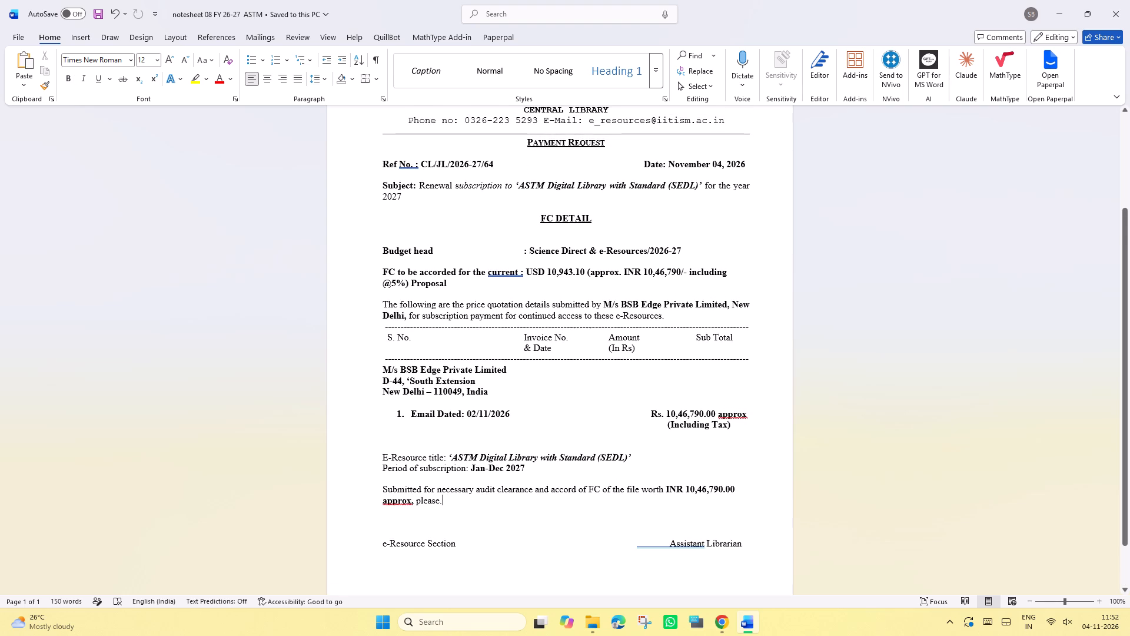
pyautogui.scroll(6, 562, 377)
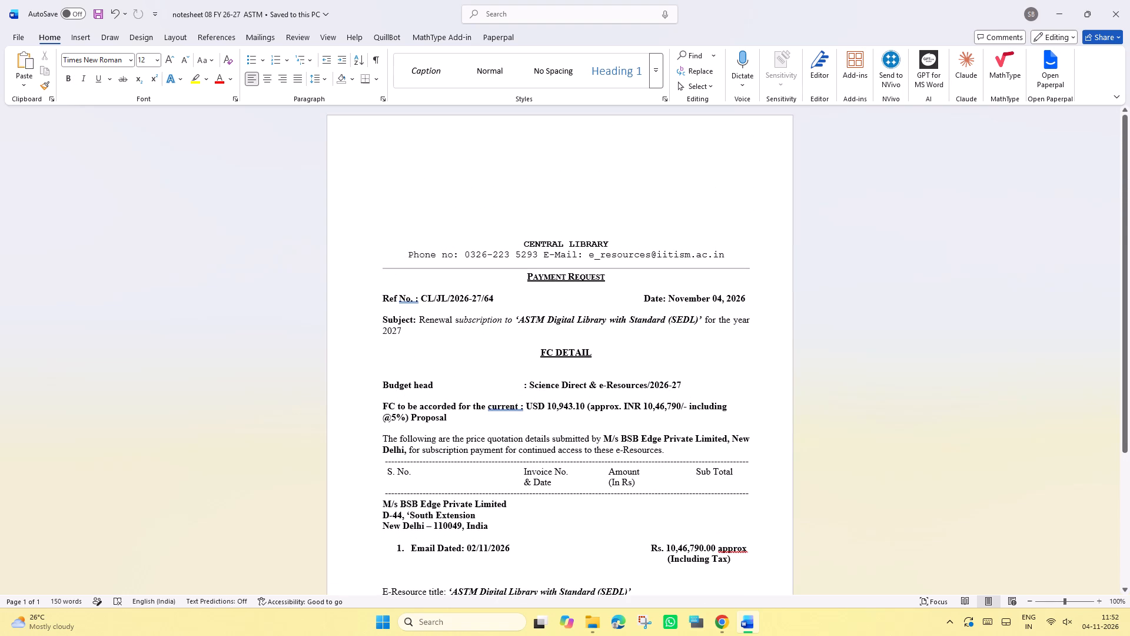
pyautogui.scroll(3, 562, 377)
pyautogui.hotkey('ctrl', 's')
pyautogui.scroll(4, 529, 387)
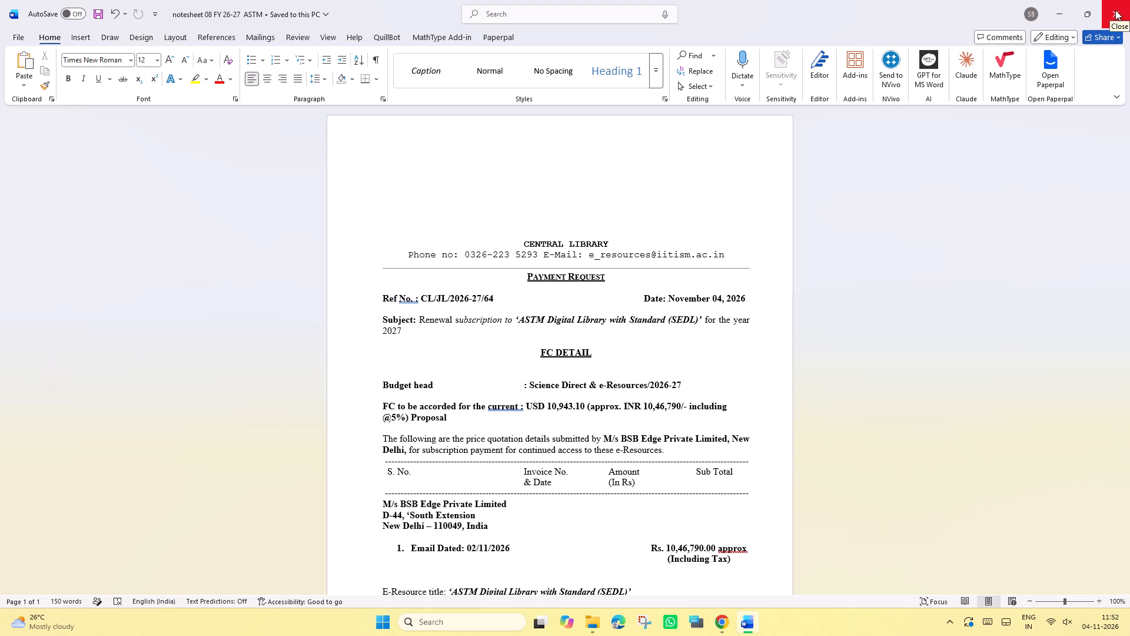
pyautogui.click(1115, 10)
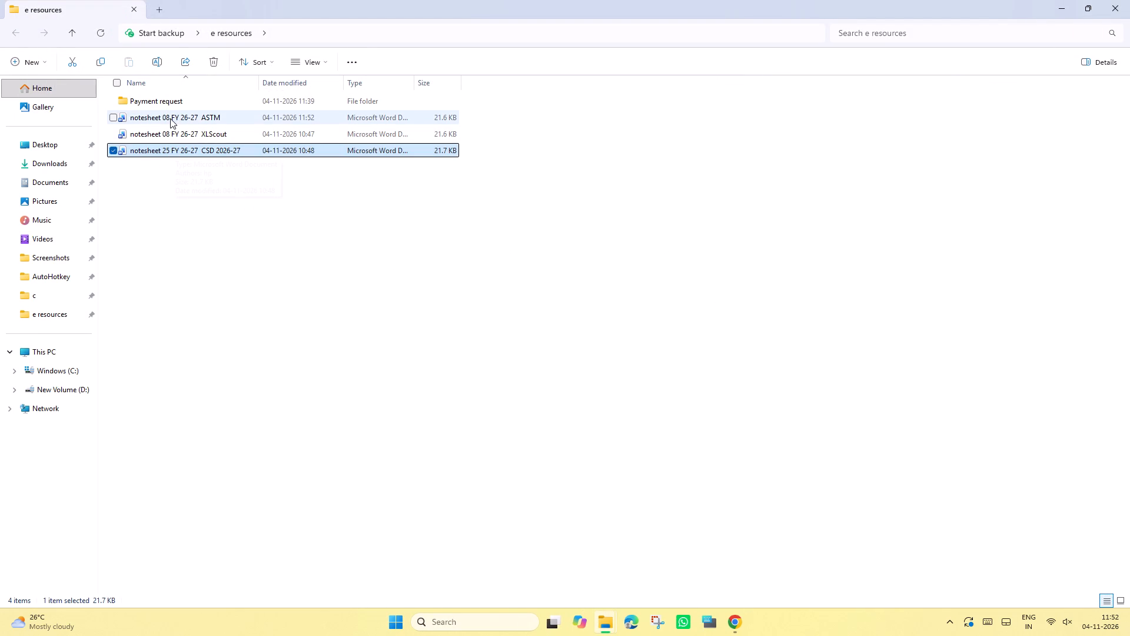
# Move the "notesheet 08 FY 26-27 ASTM" file into the Payment request folder.
pyautogui.click(162, 237)
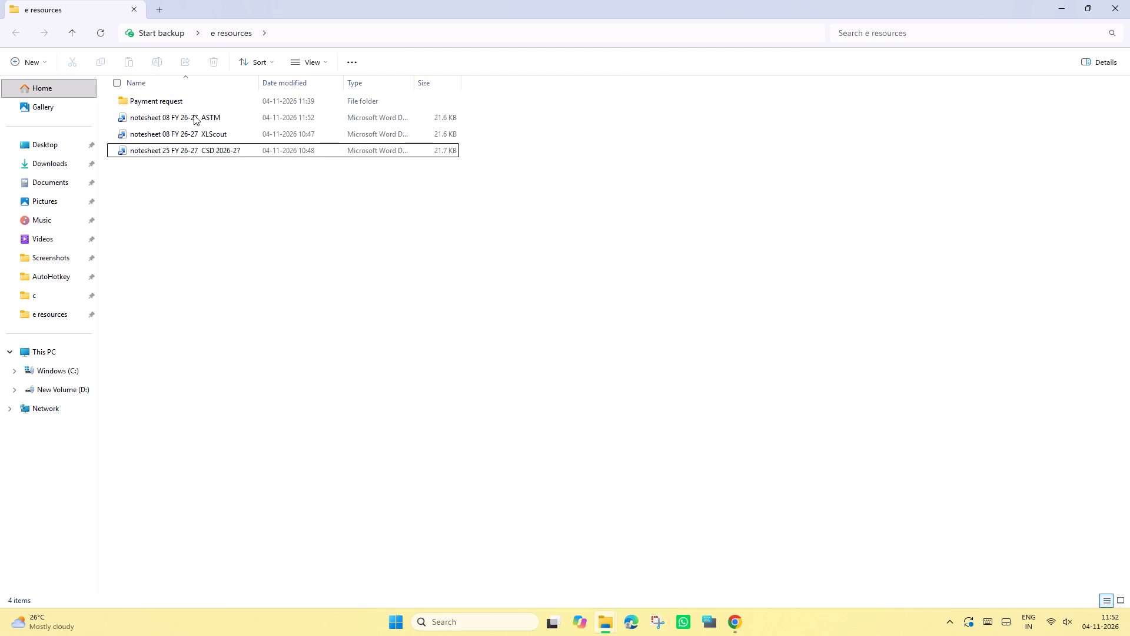
pyautogui.click(194, 115)
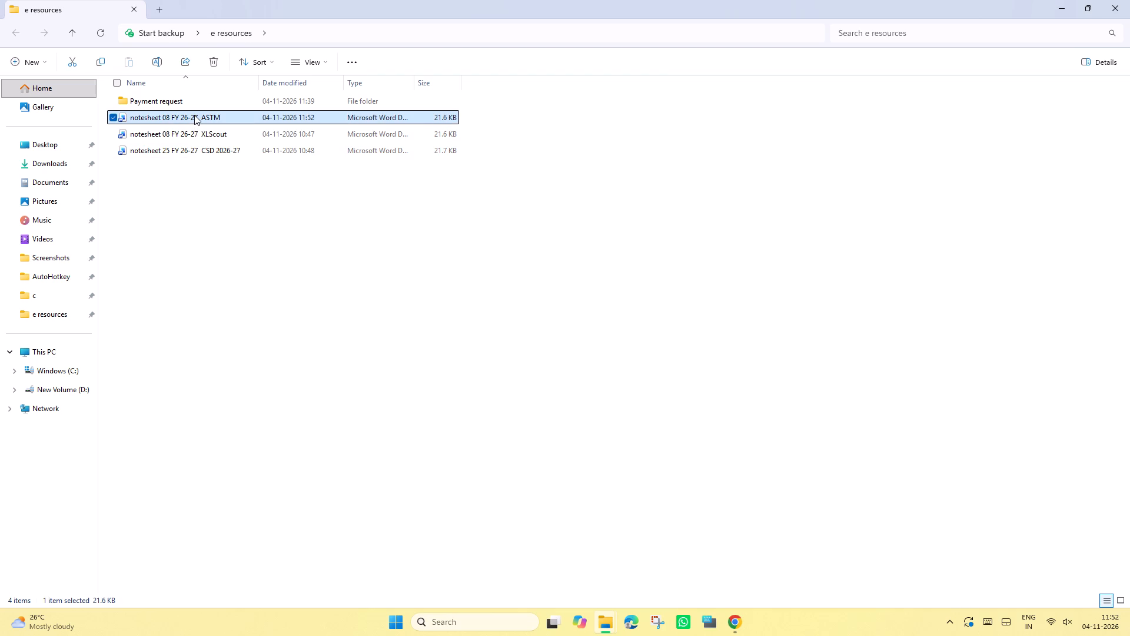
pyautogui.moveTo(181, 117); pyautogui.dragTo(187, 98)
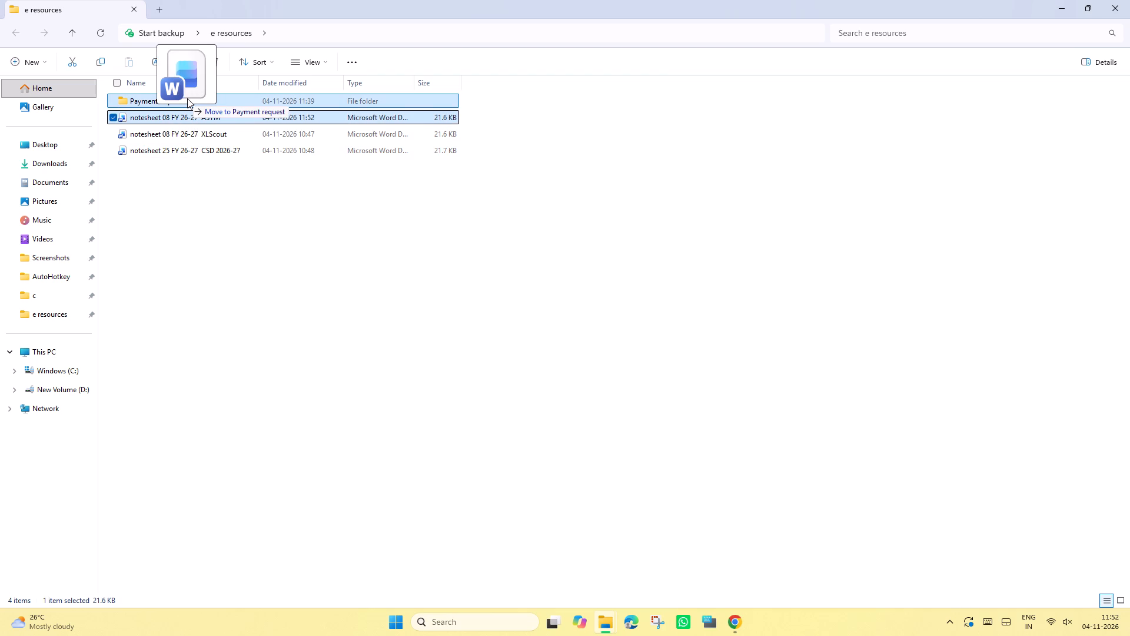
# Duplicate the "notesheet 08 FY 26-27 XLScout" file within the e resources folder.
pyautogui.click(196, 115)
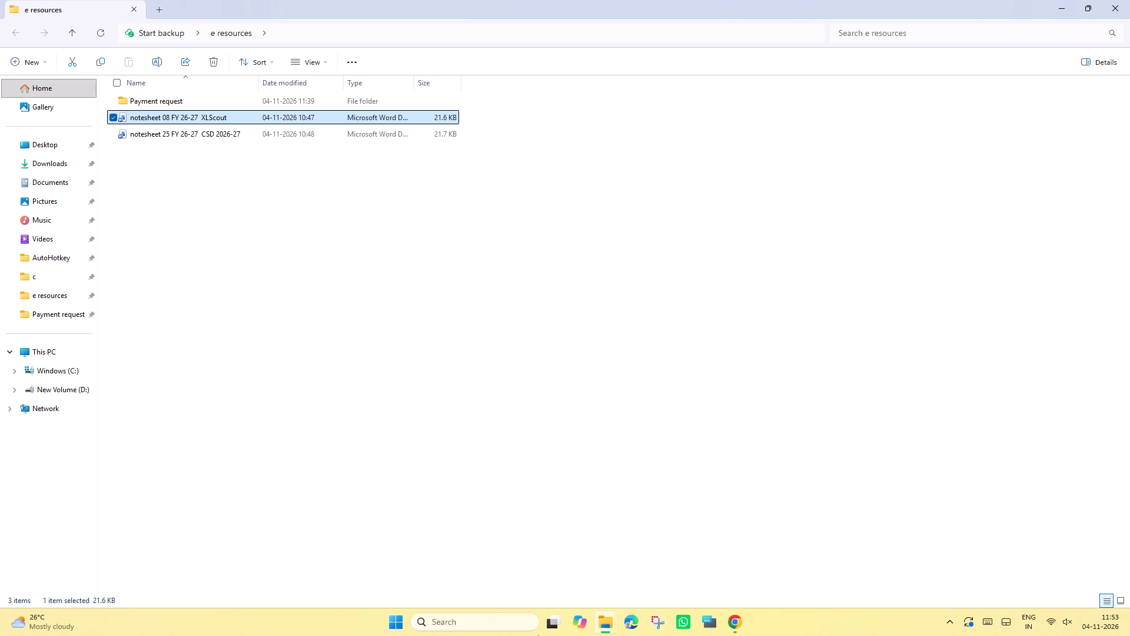
pyautogui.hotkey('ctrl', 'c')
pyautogui.hotkey('ctrl', 'v')
# Rename the copied XLScout notesheet as "notesheet 08 FY 26-27 ACI journals".
pyautogui.press('F2')
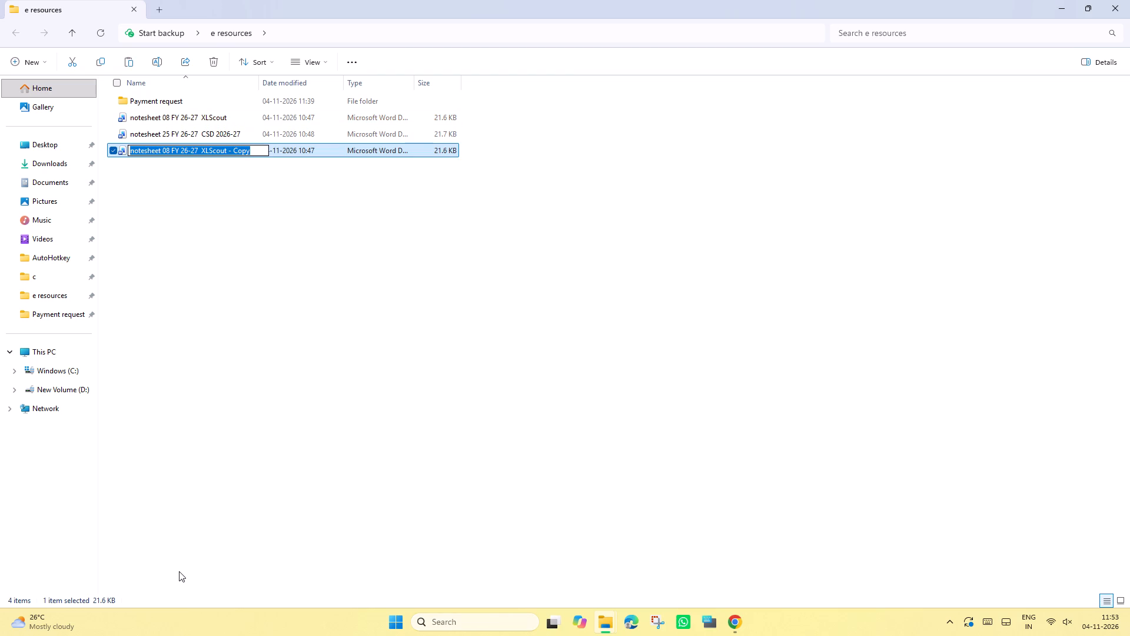
pyautogui.press('Right')
pyautogui.press('BackSpace')
pyautogui.press('BackSpace')
pyautogui.press('BackSpace')
pyautogui.press('BackSpace')
pyautogui.press('BackSpace')
pyautogui.press('BackSpace')
pyautogui.press('BackSpace')
pyautogui.press('BackSpace')
pyautogui.press('BackSpace')
pyautogui.press('BackSpace')
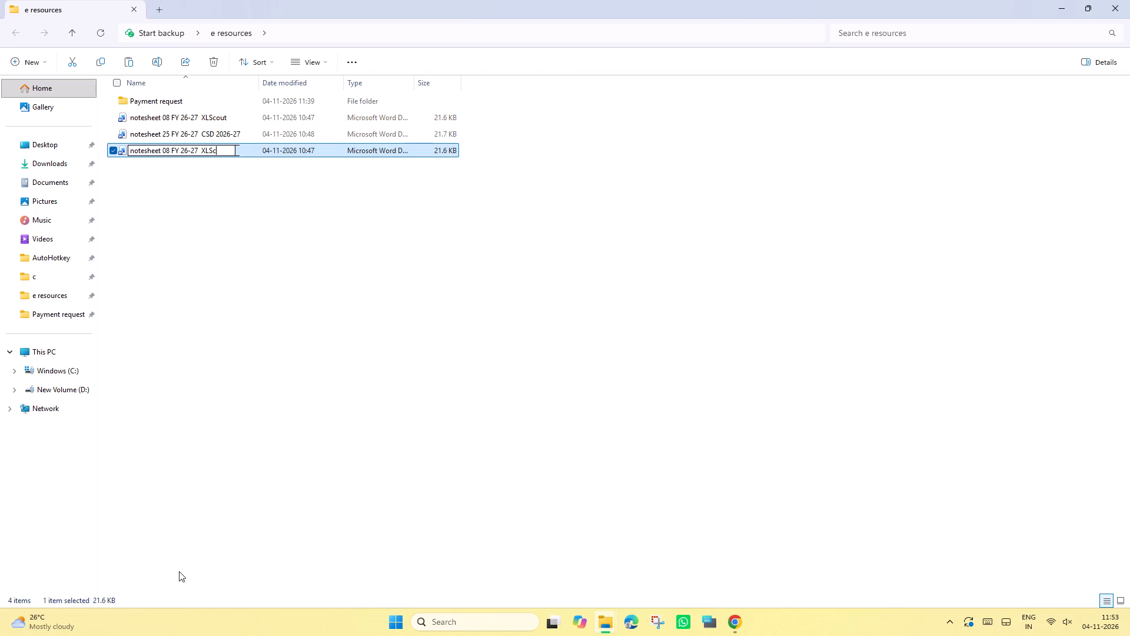
pyautogui.press('BackSpace')
pyautogui.press('BackSpace')
pyautogui.press('BackSpace')
pyautogui.press('BackSpace')
pyautogui.hotkey('shift', 'a')
pyautogui.write('CI')
pyautogui.press('space')
pyautogui.write('journal')
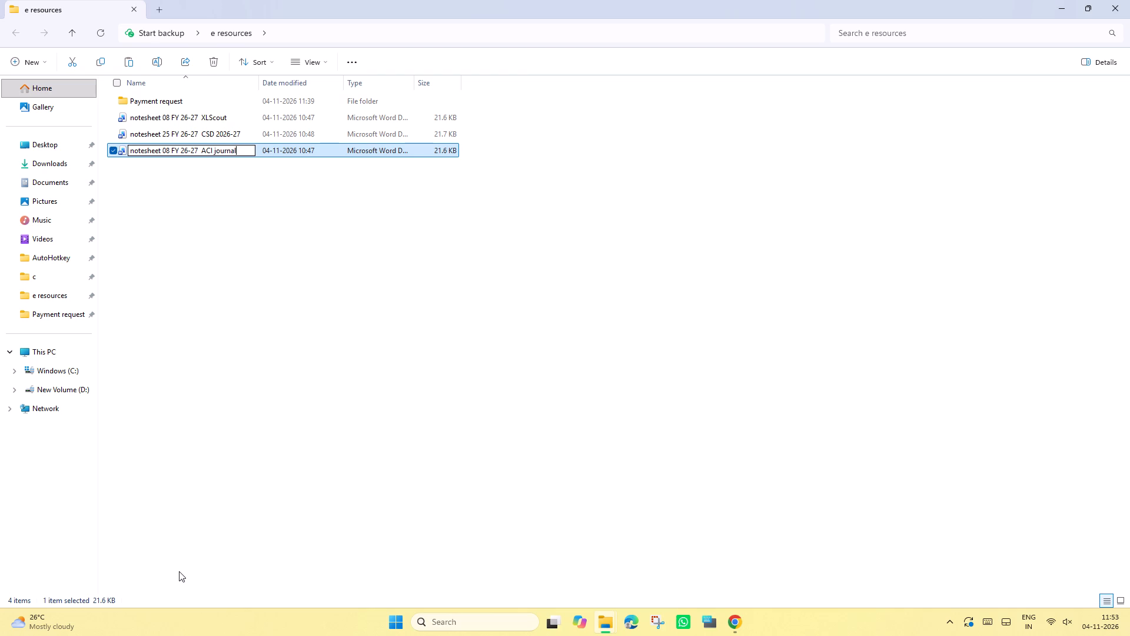
pyautogui.press('s')
pyautogui.click(235, 260)
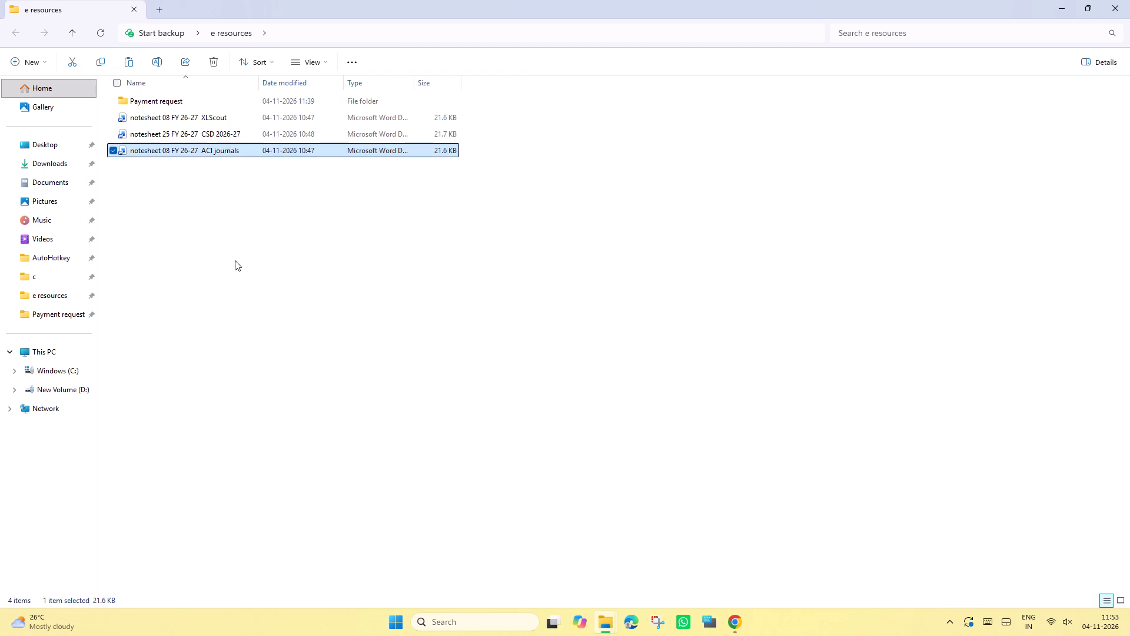
# Open the "notesheet 08 FY 26-27 ACI journals" document and enable editing.
pyautogui.doubleClick(182, 150)
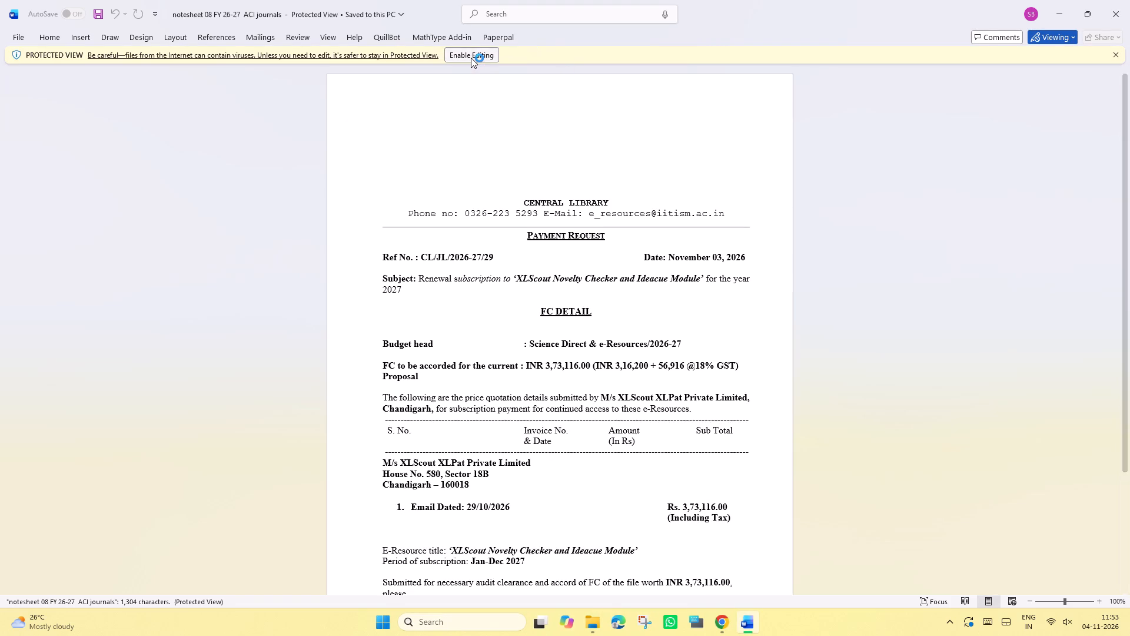
pyautogui.click(471, 58)
# Update the notesheet's reference number to CL/JL/2026-27/63 and its date to November 04, 2026.
pyautogui.scroll(-2, 575, 383)
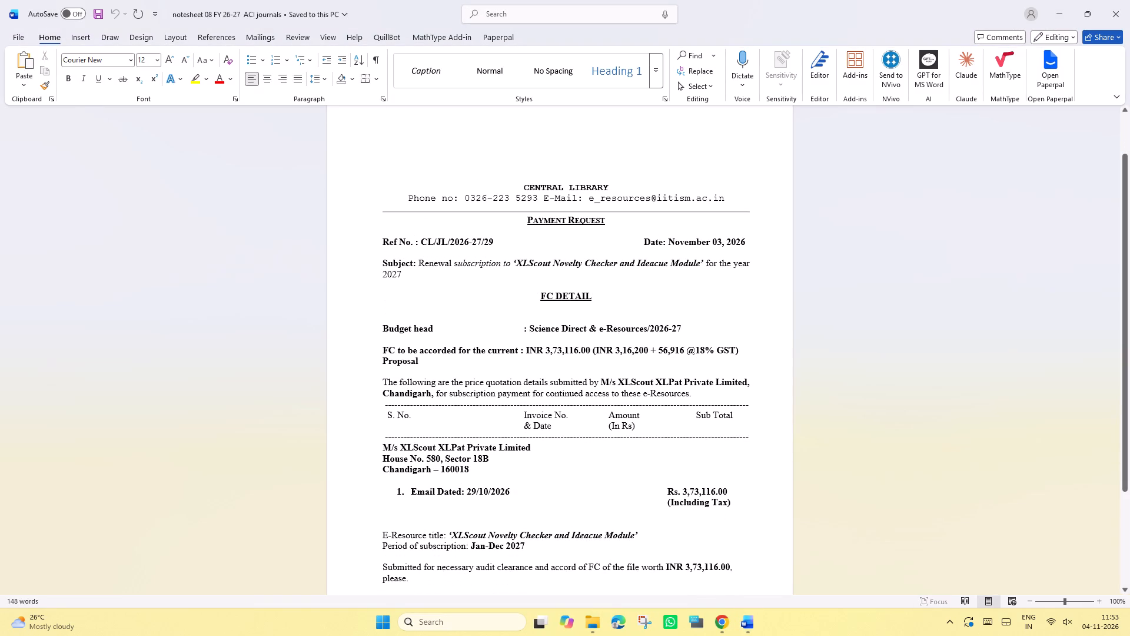
pyautogui.click(494, 242)
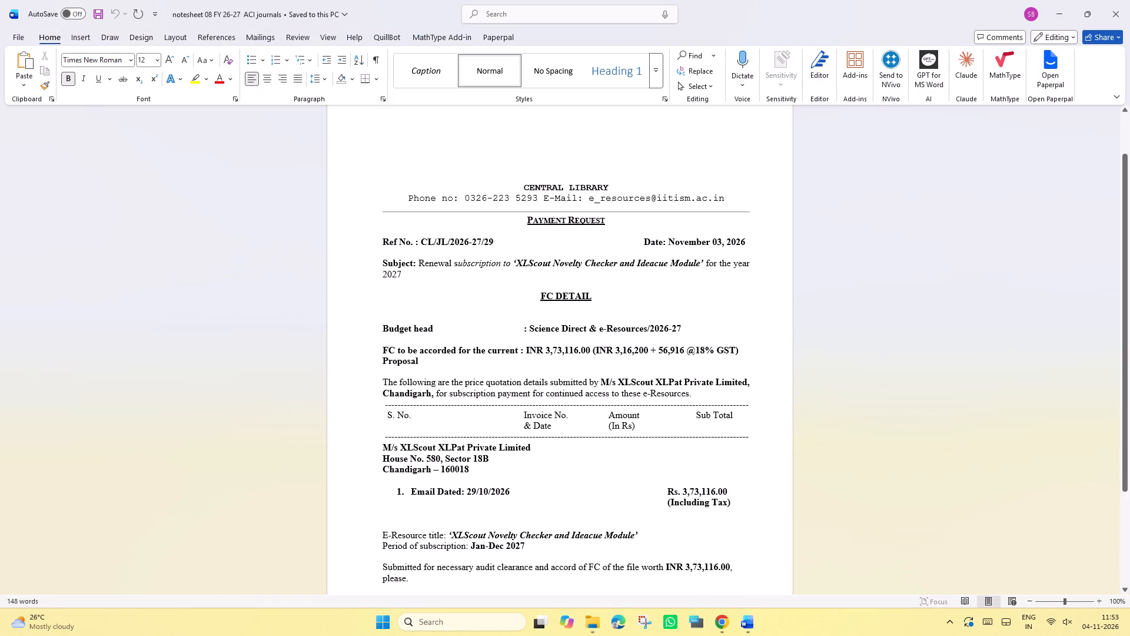
pyautogui.press('BackSpace')
pyautogui.press('BackSpace')
pyautogui.write('63')
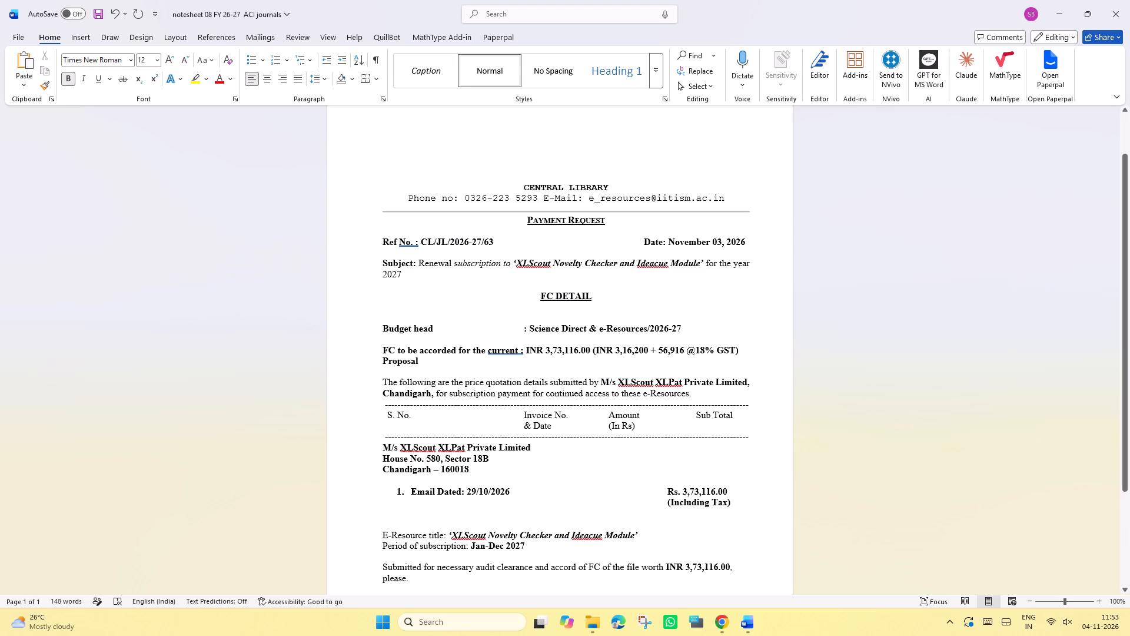
pyautogui.click(721, 239)
pyautogui.press('BackSpace')
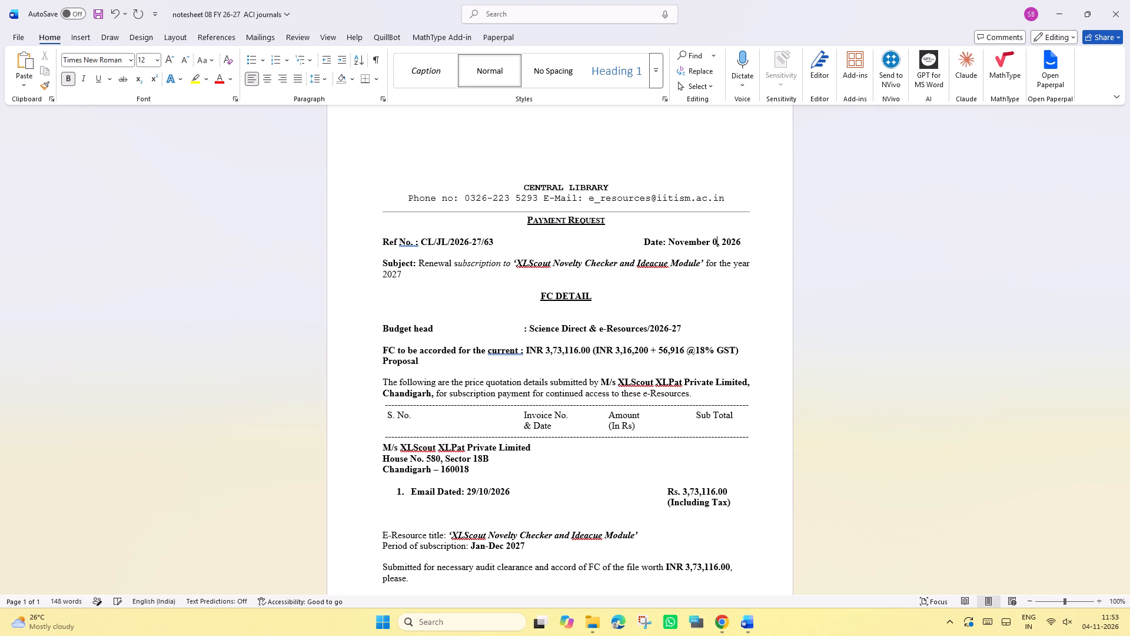
pyautogui.press('4')
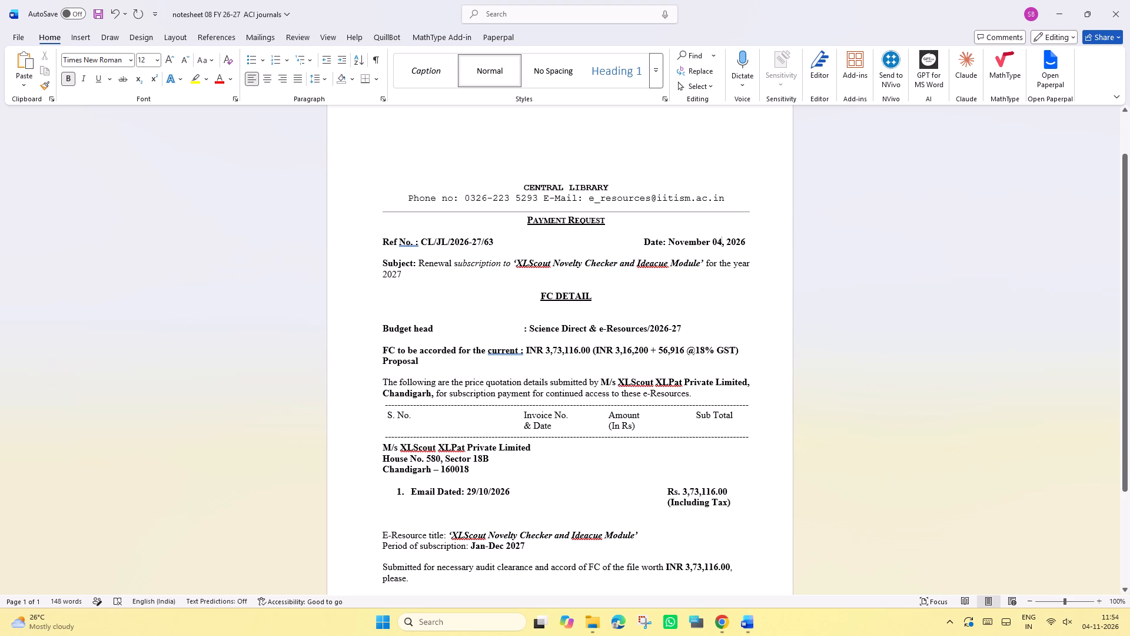
# Replace the quoted e-resource title in the Subject line with "ACI Journals", keeping the quotation marks.
pyautogui.click(700, 263)
pyautogui.press('BackSpace')
pyautogui.press('BackSpace')
pyautogui.press('BackSpace')
pyautogui.press('BackSpace')
pyautogui.press('BackSpace')
pyautogui.press('BackSpace')
pyautogui.press('BackSpace')
pyautogui.press('BackSpace')
pyautogui.press('BackSpace')
pyautogui.press('BackSpace')
pyautogui.press('BackSpace')
pyautogui.press('BackSpace')
pyautogui.press('BackSpace')
pyautogui.press('BackSpace')
pyautogui.press('BackSpace')
pyautogui.press('BackSpace')
pyautogui.press('BackSpace')
pyautogui.press('BackSpace')
pyautogui.press('BackSpace')
pyautogui.press('BackSpace')
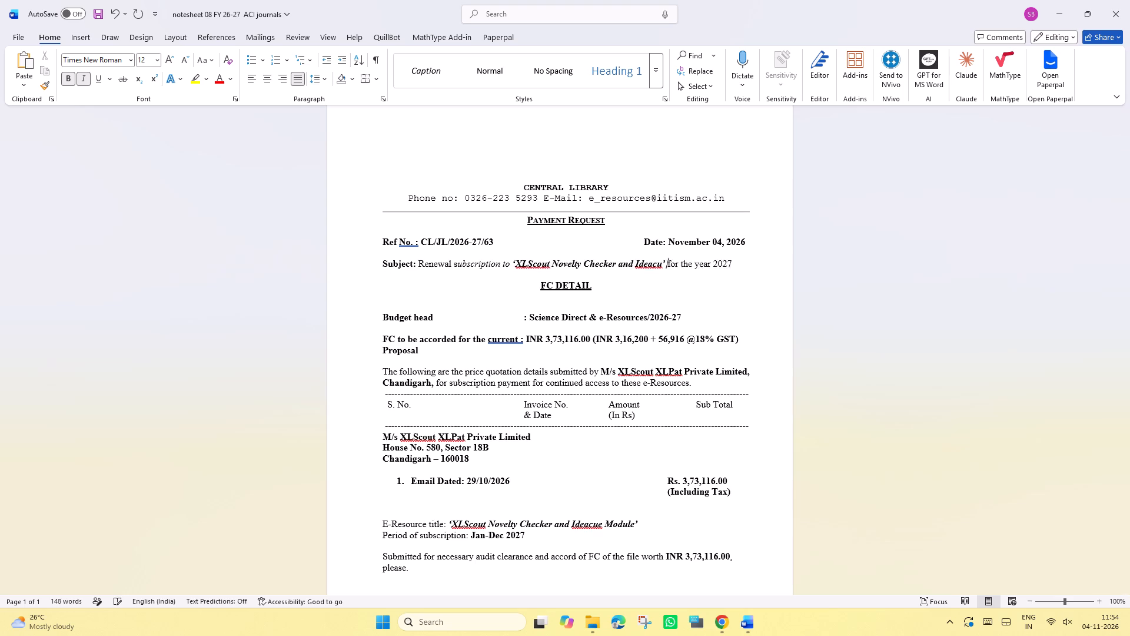
pyautogui.press('BackSpace')
pyautogui.press('BackSpace')
pyautogui.press('BackSpace')
pyautogui.press('BackSpace')
pyautogui.press('BackSpace')
pyautogui.press('BackSpace')
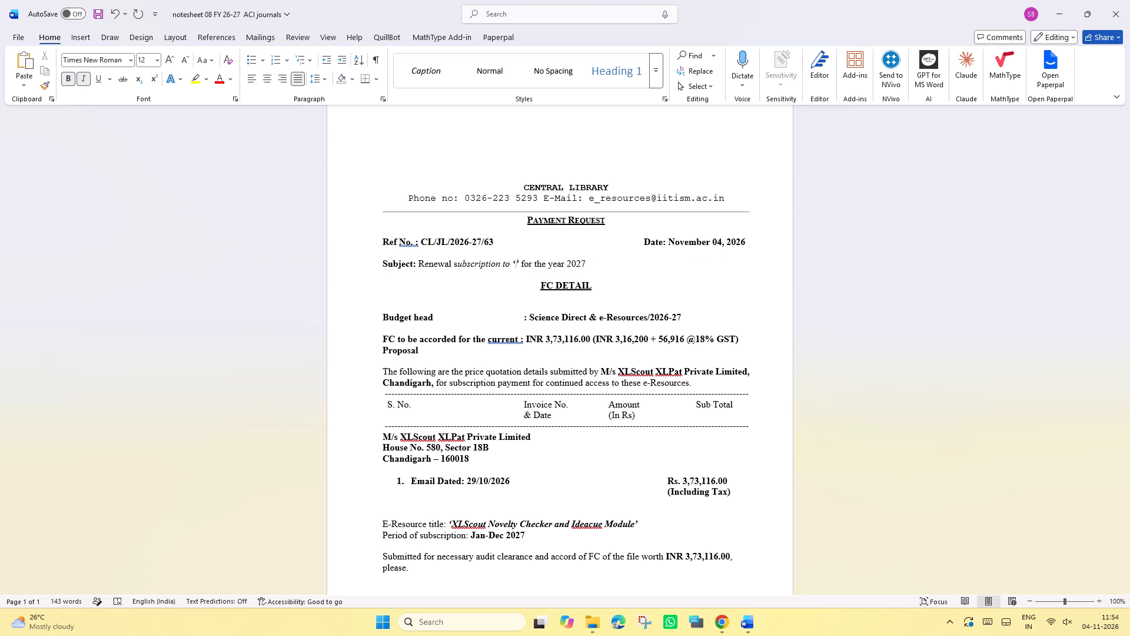
pyautogui.write('ACI')
pyautogui.press('space')
pyautogui.write('JOurnals')
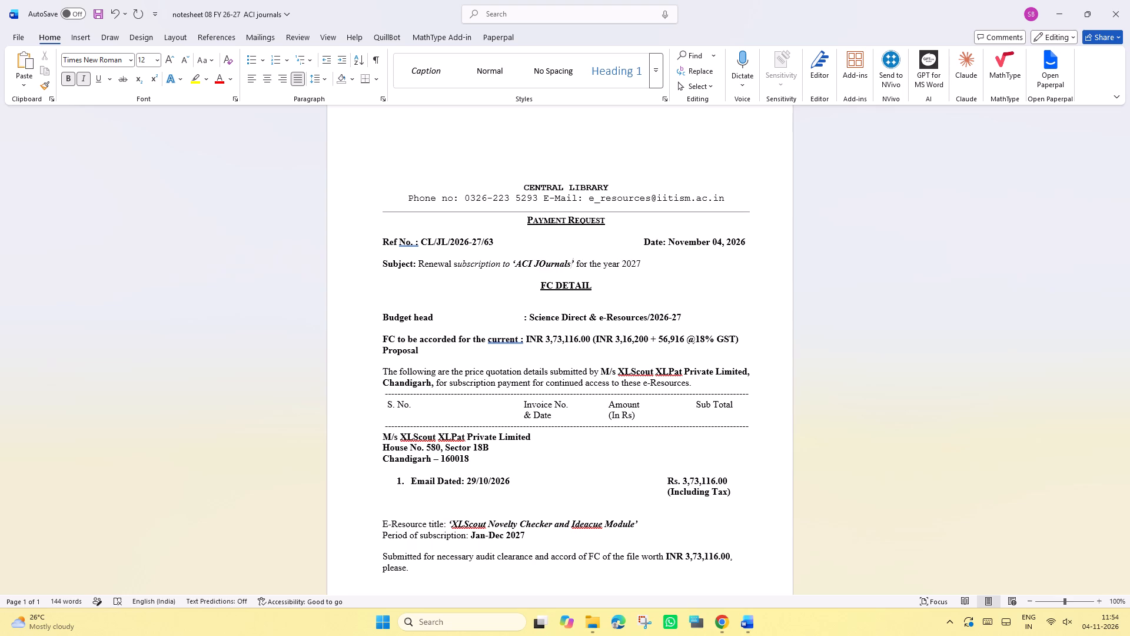
pyautogui.press('Left')
pyautogui.press('Left')
pyautogui.press('Left')
pyautogui.press('Left')
pyautogui.press('Left')
pyautogui.press('Left')
pyautogui.press('Left')
pyautogui.press('Delete')
pyautogui.press('o')
pyautogui.press('Right')
pyautogui.press('Right')
pyautogui.press('Right')
pyautogui.press('Right')
pyautogui.press('Right')
pyautogui.press('Right')
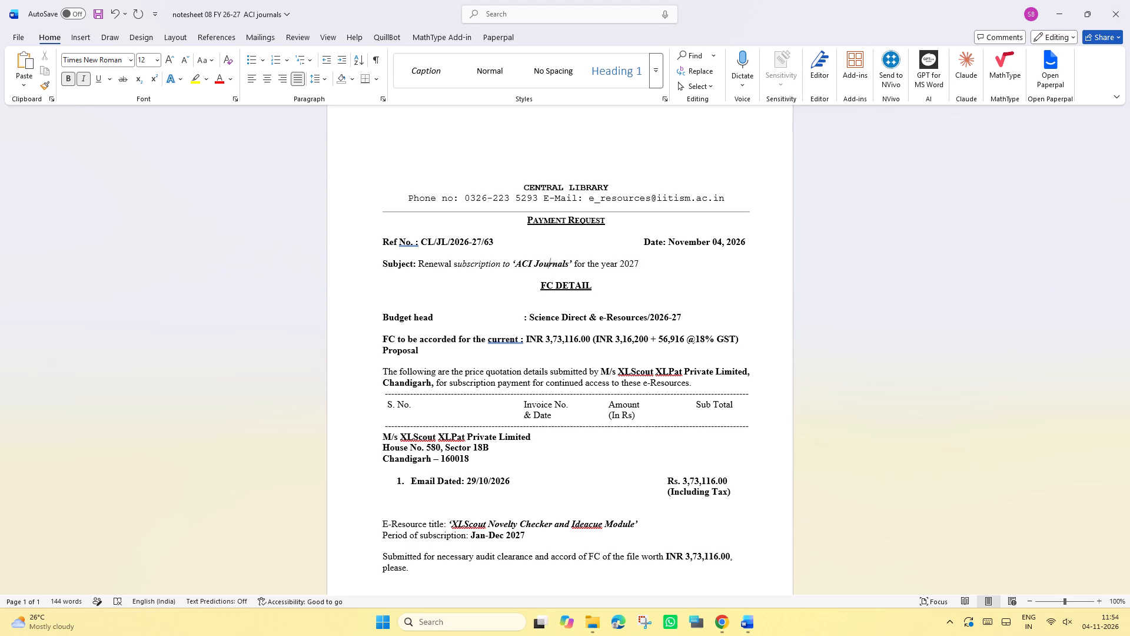
pyautogui.press('Right')
# Extend the quoted title in the Subject line with "and Standard (MCP)" after "ACI Journals".
pyautogui.press('Left')
pyautogui.press('space')
pyautogui.write('and')
pyautogui.press('space')
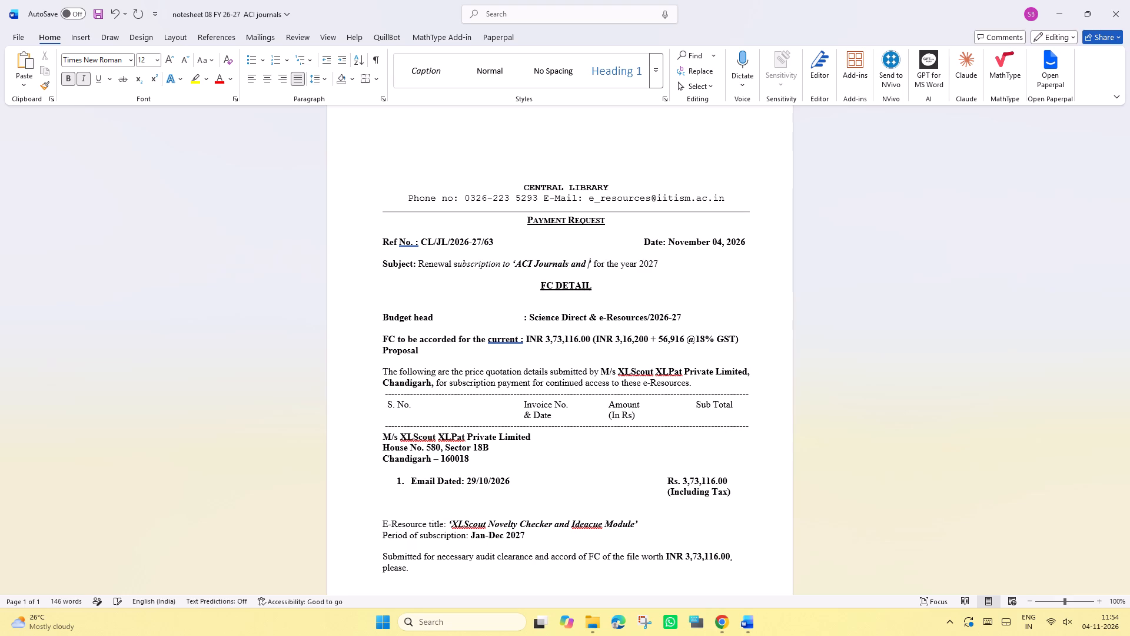
pyautogui.write('Standard')
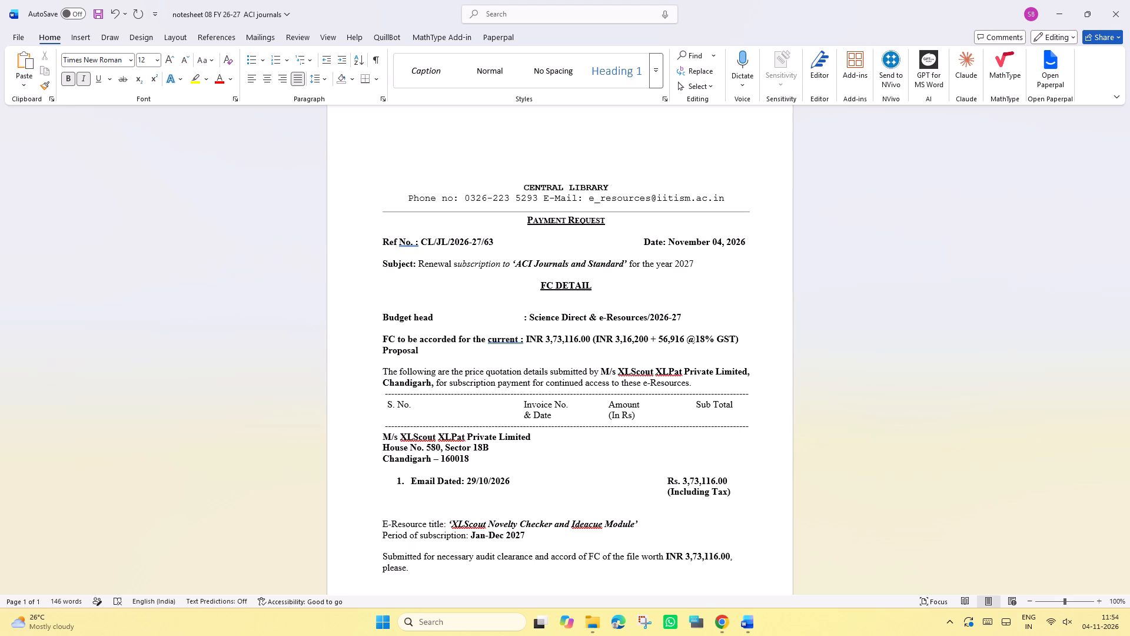
pyautogui.press('space')
pyautogui.write('(MCP)')
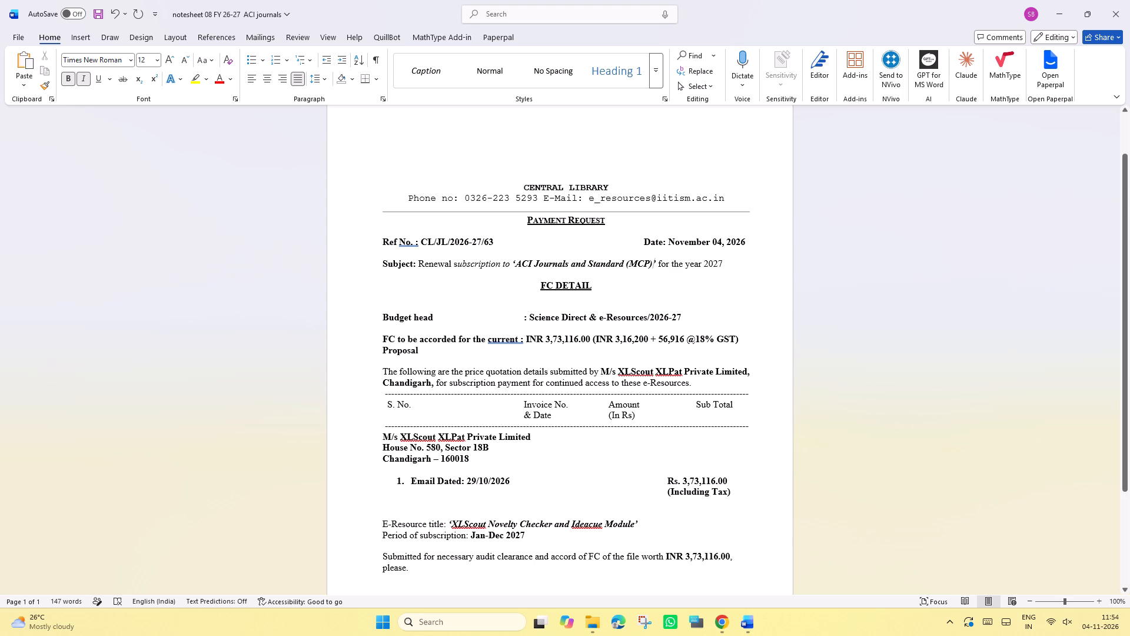
# Change the currency of the main amount in the "FC to be accorded" line to USD.
pyautogui.scroll(-2, 563, 314)
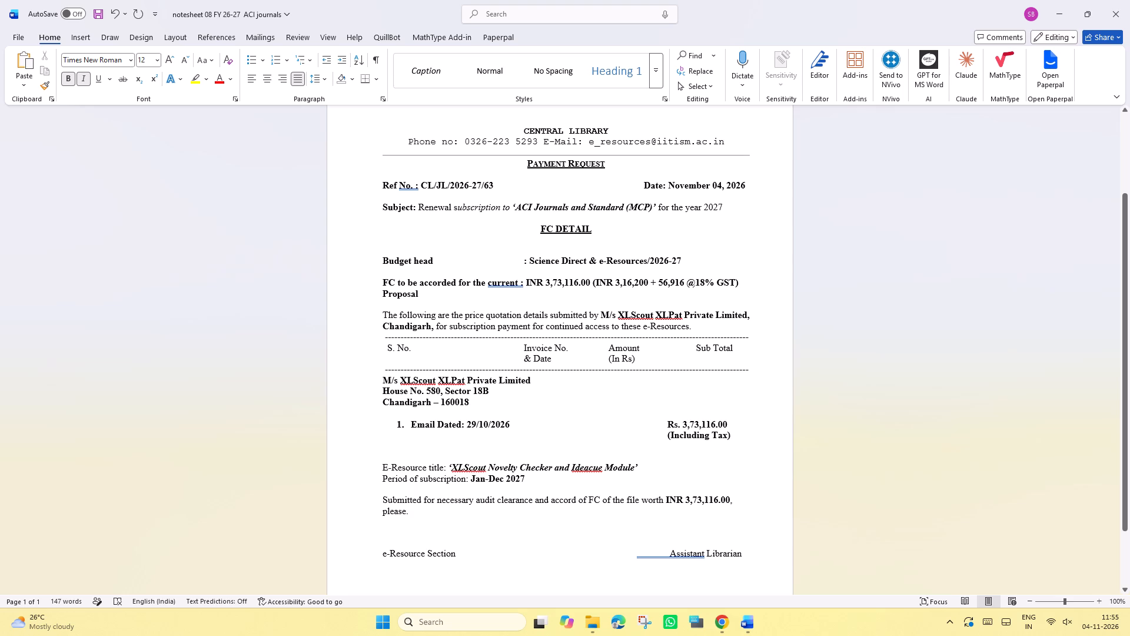
pyautogui.click(543, 280)
pyautogui.press('BackSpace')
pyautogui.press('BackSpace')
pyautogui.press('BackSpace')
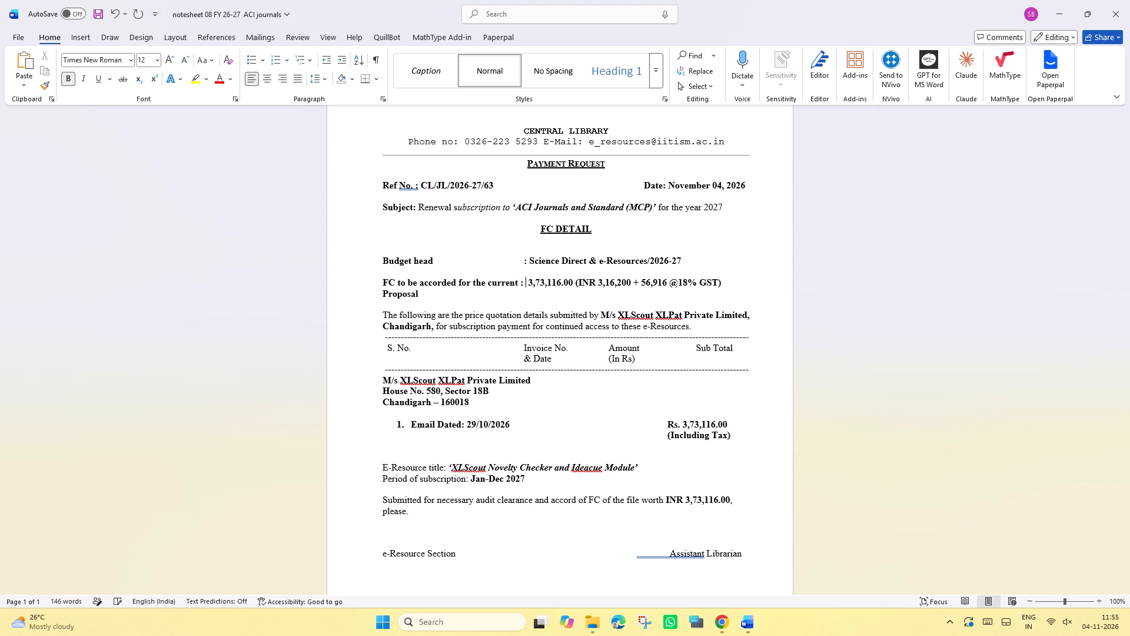
pyautogui.write('USD')
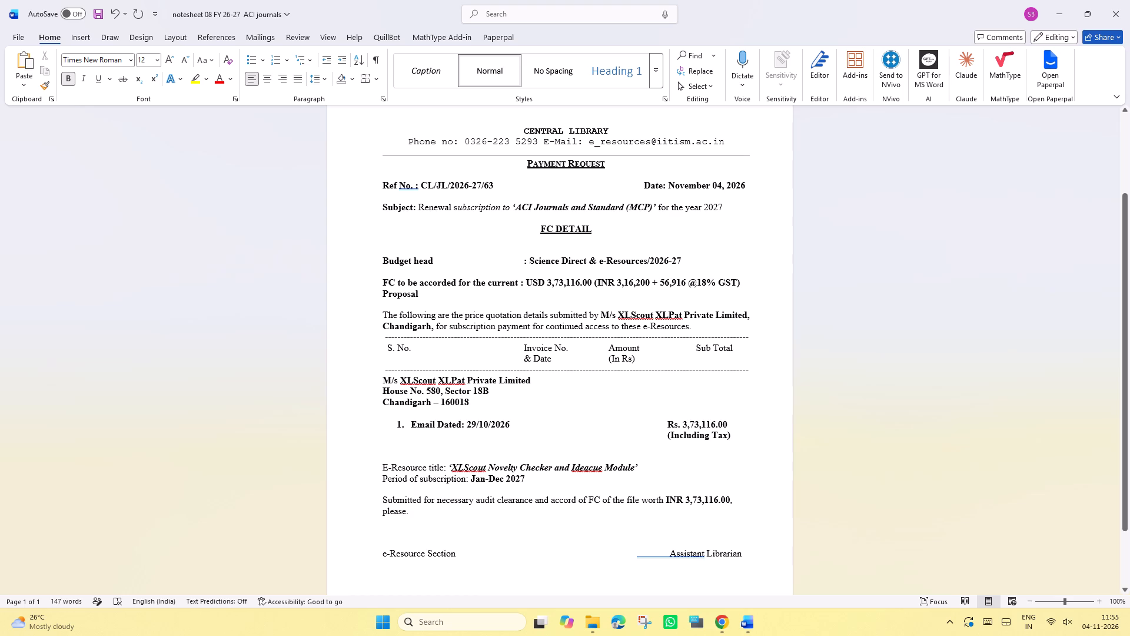
# Replace the figure after USD in the "FC to be accorded" line with 2,029.65, leaving the existing ".00" in place.
pyautogui.press('Right')
pyautogui.press('Right')
pyautogui.press('Right')
pyautogui.press('Right')
pyautogui.press('Right')
pyautogui.press('Right')
pyautogui.press('Right')
pyautogui.press('Right')
pyautogui.press('Right')
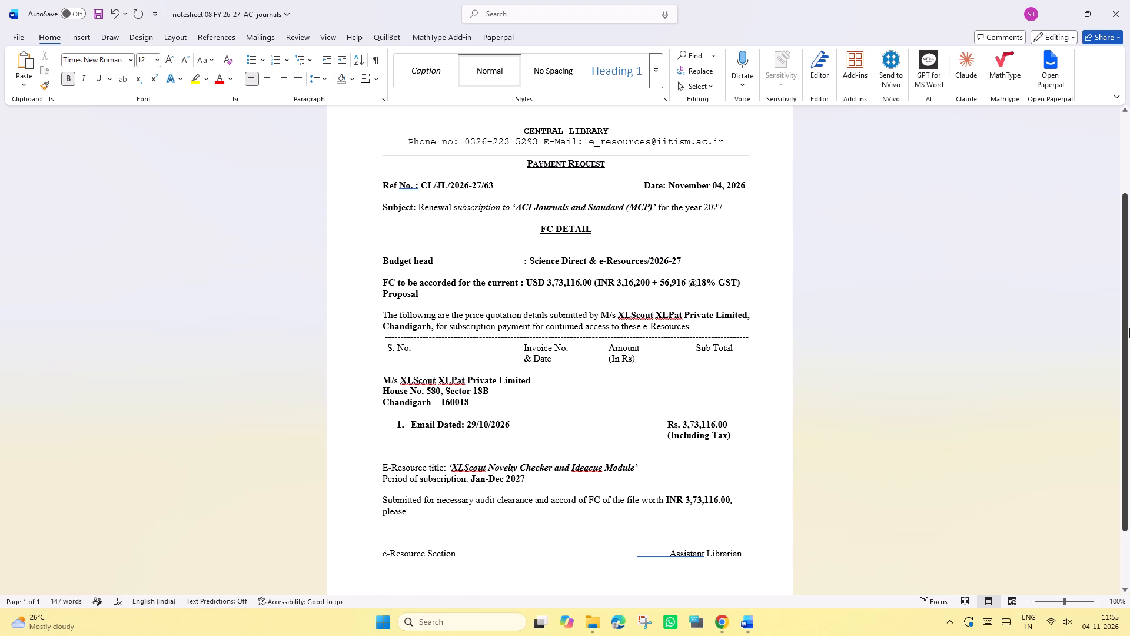
pyautogui.write('2,0')
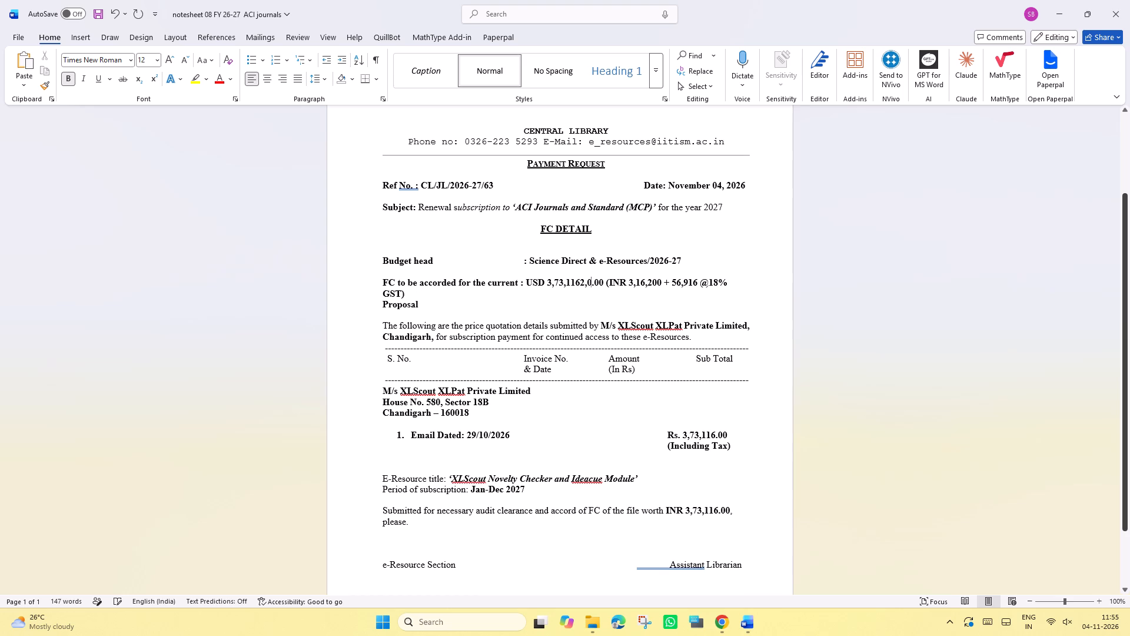
pyautogui.write('29.65')
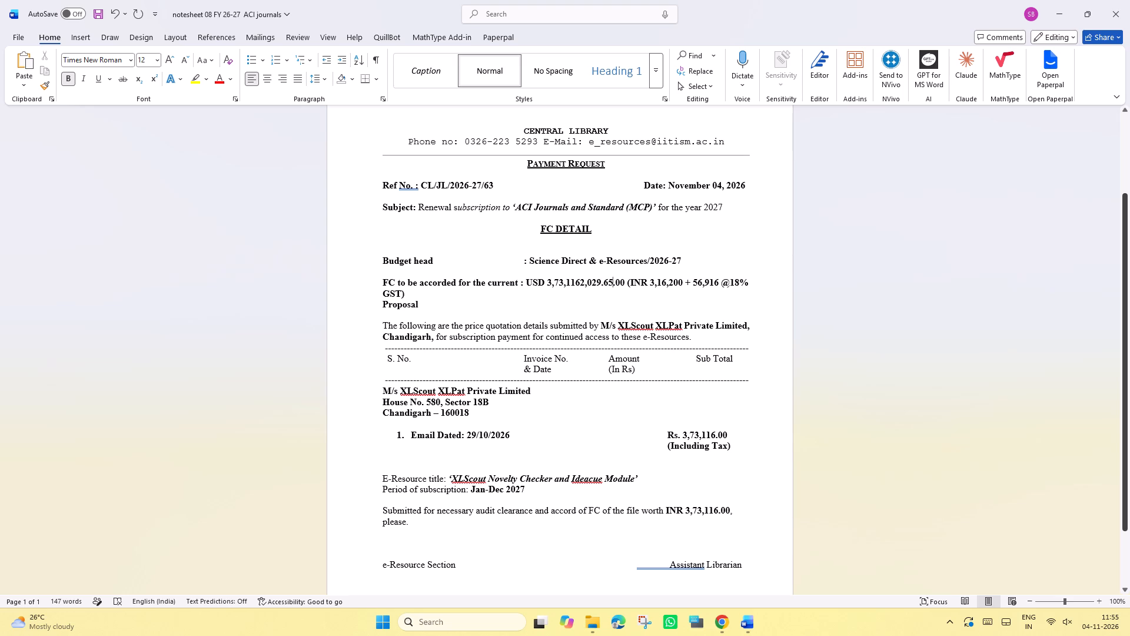
pyautogui.press('BackSpace')
pyautogui.press('BackSpace')
pyautogui.press('BackSpace')
pyautogui.press('BackSpace')
pyautogui.press('BackSpace')
pyautogui.press('BackSpace')
pyautogui.press('BackSpace')
pyautogui.press('BackSpace')
pyautogui.press('BackSpace')
pyautogui.press('BackSpace')
pyautogui.press('BackSpace')
pyautogui.press('BackSpace')
pyautogui.press('BackSpace')
pyautogui.press('BackSpace')
pyautogui.press('BackSpace')
pyautogui.press('BackSpace')
pyautogui.press('BackSpace')
pyautogui.press('BackSpace')
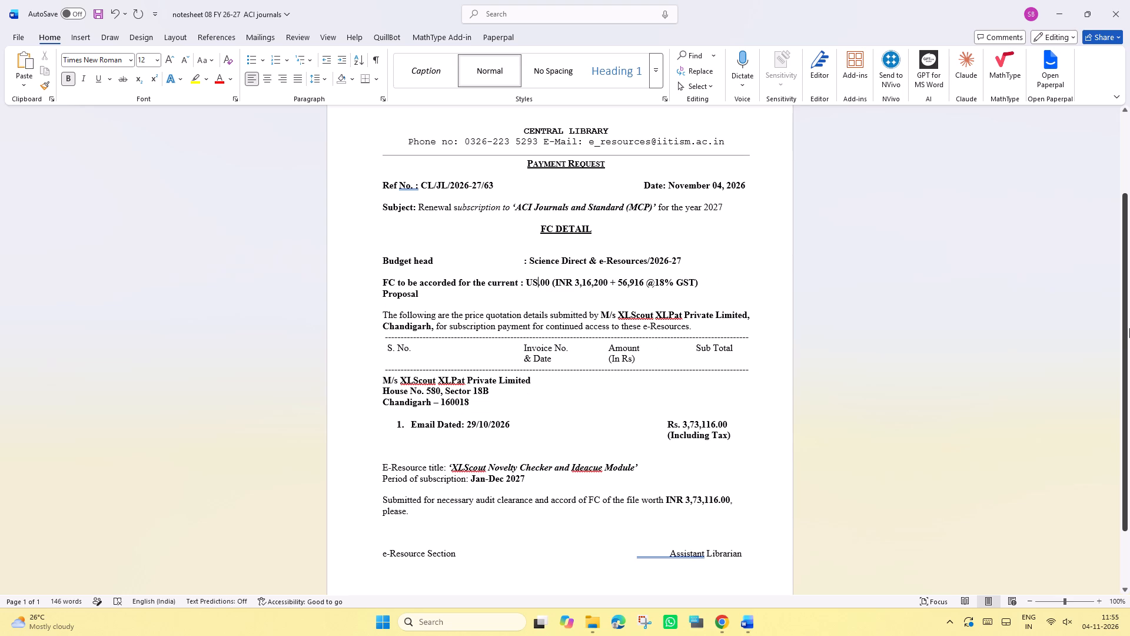
pyautogui.write('D')
pyautogui.press('space')
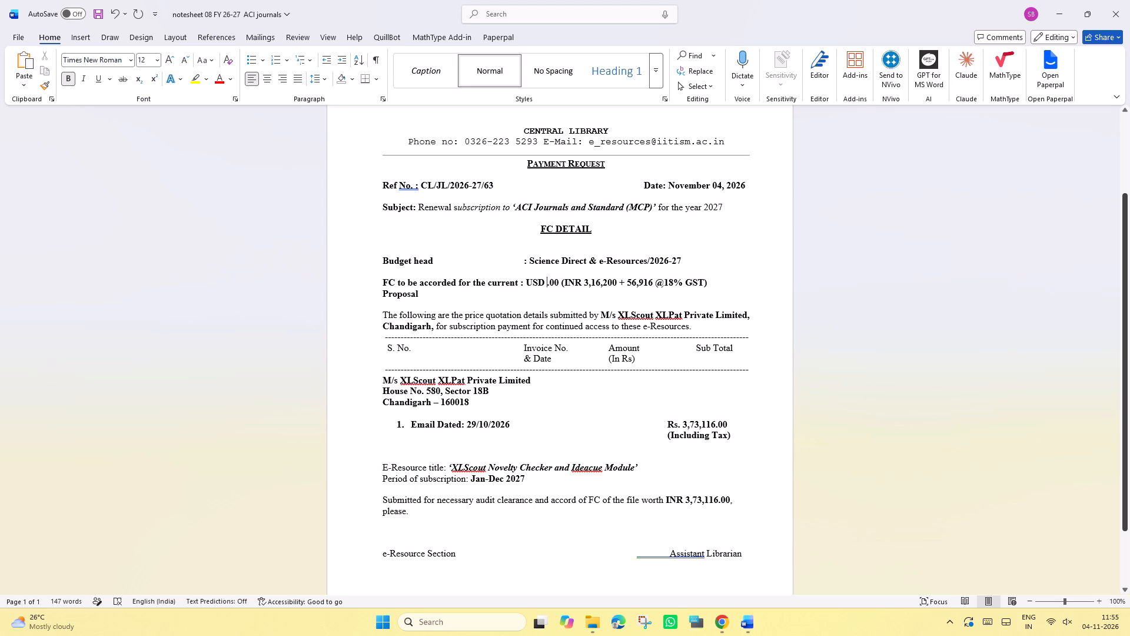
pyautogui.write('2,029')
pyautogui.press('.')
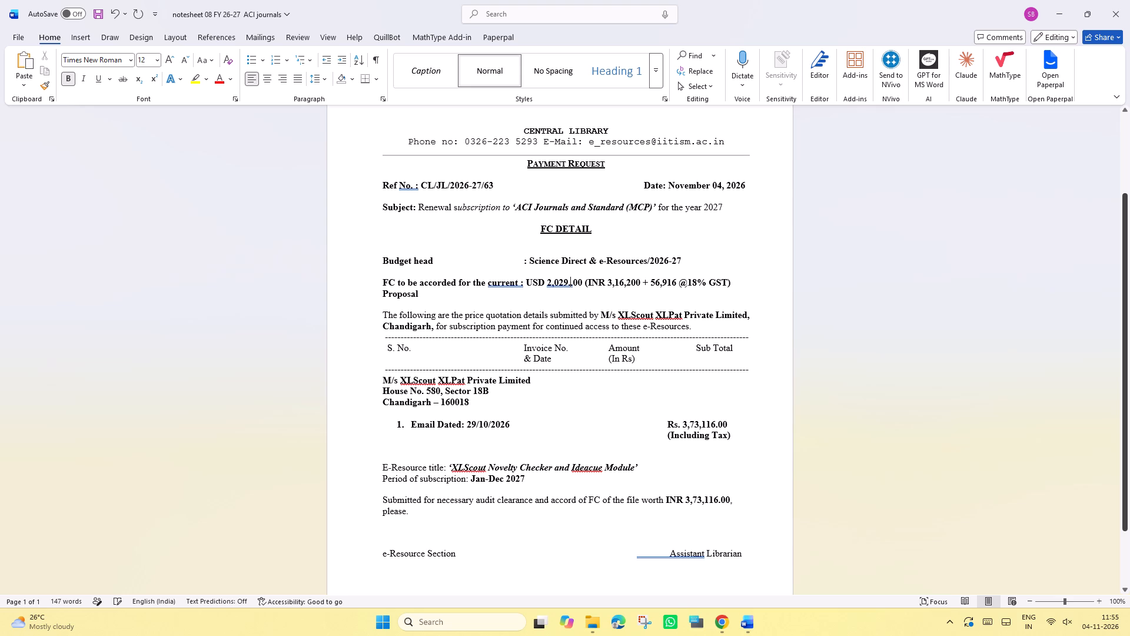
pyautogui.write('65')
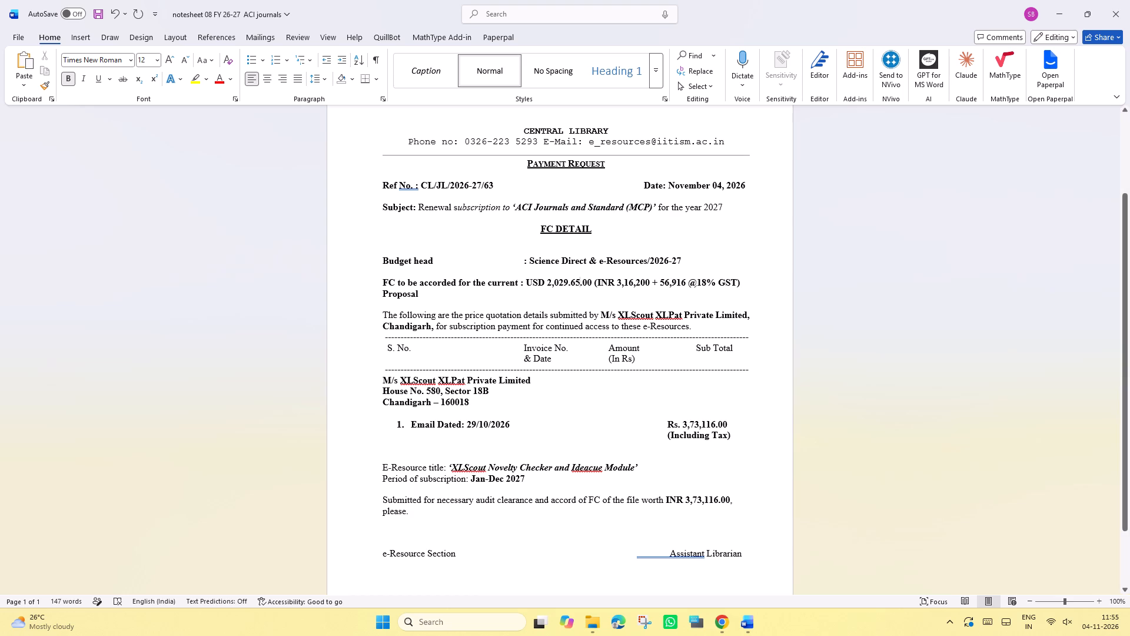
# Replace the INR figure in the "FC to be accorded" line with 1,94,151/-.
pyautogui.click(650, 281)
pyautogui.press('BackSpace')
pyautogui.press('BackSpace')
pyautogui.press('BackSpace')
pyautogui.press('BackSpace')
pyautogui.press('BackSpace')
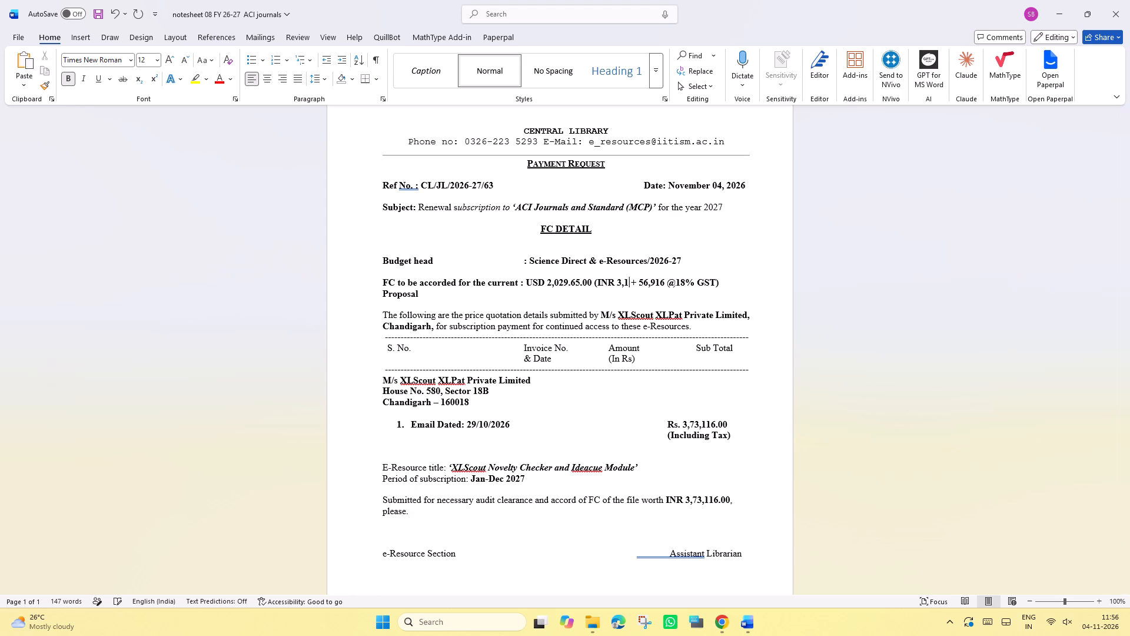
pyautogui.press('BackSpace')
pyautogui.press('BackSpace')
pyautogui.press('BackSpace')
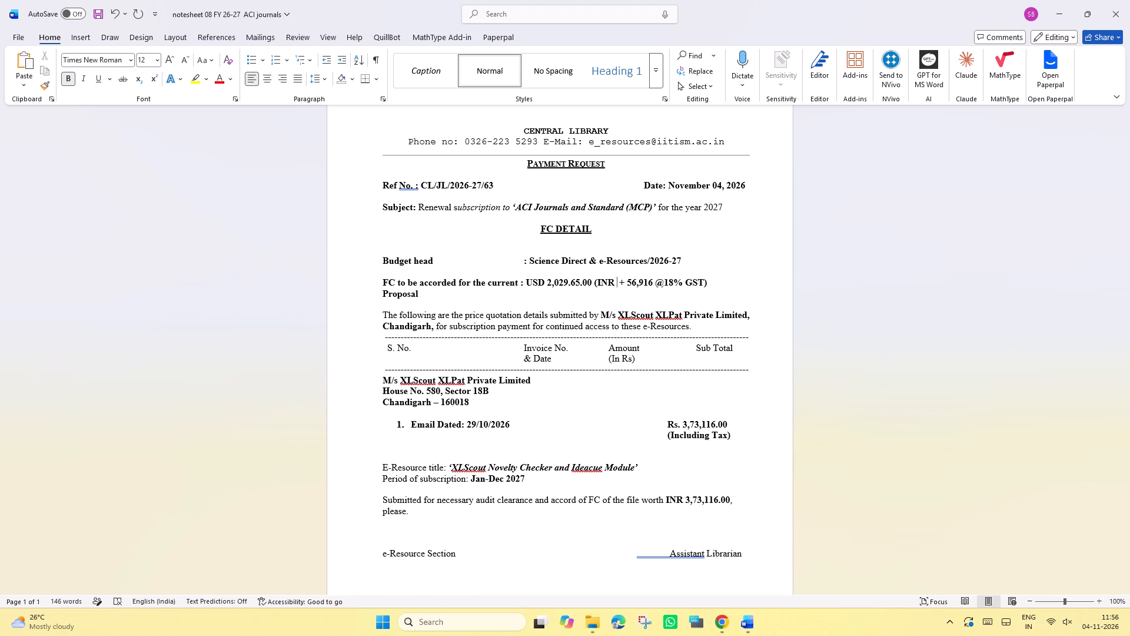
pyautogui.write('1,94')
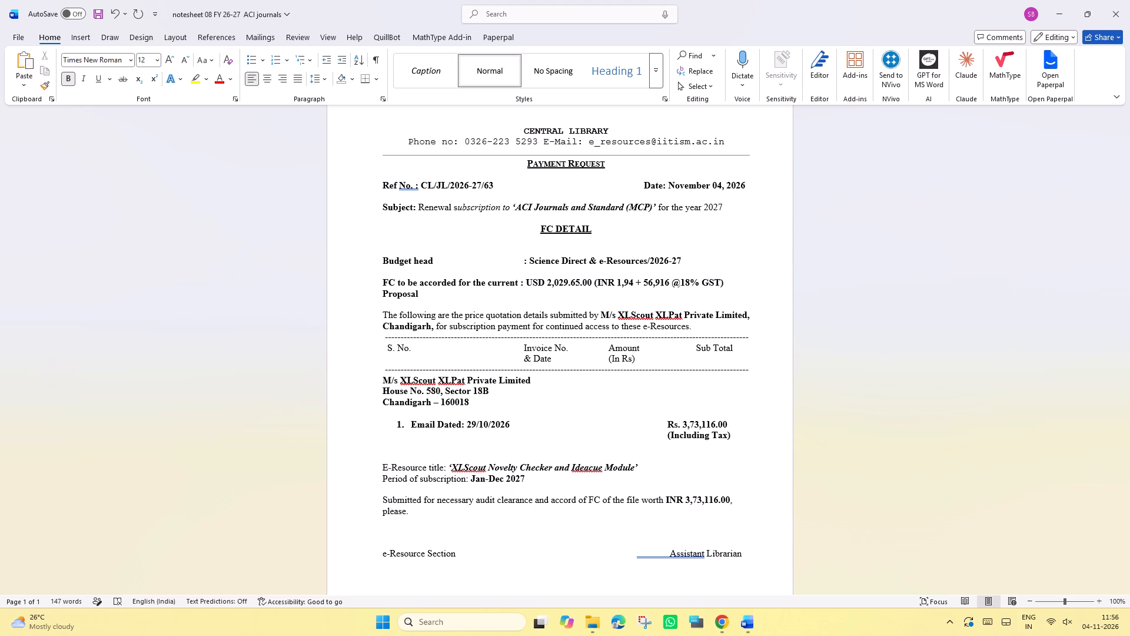
pyautogui.press(',')
pyautogui.write('151')
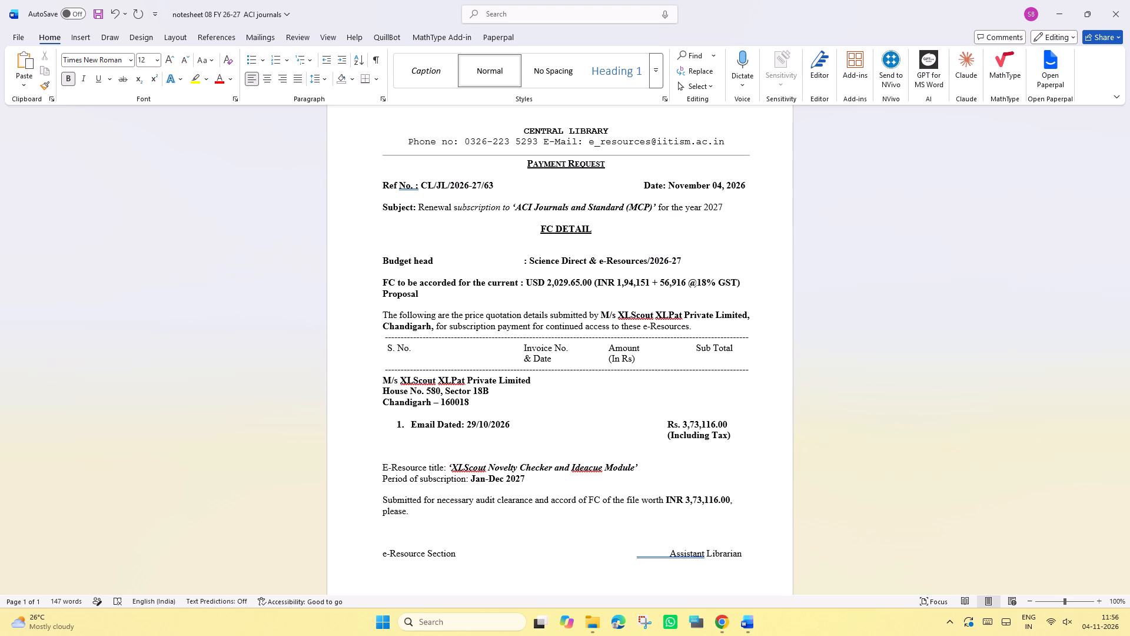
pyautogui.write('/-')
# Replace "+ 56,916 @" after the INR figure in the "FC to be accorded" line with "including GST".
pyautogui.press('Delete')
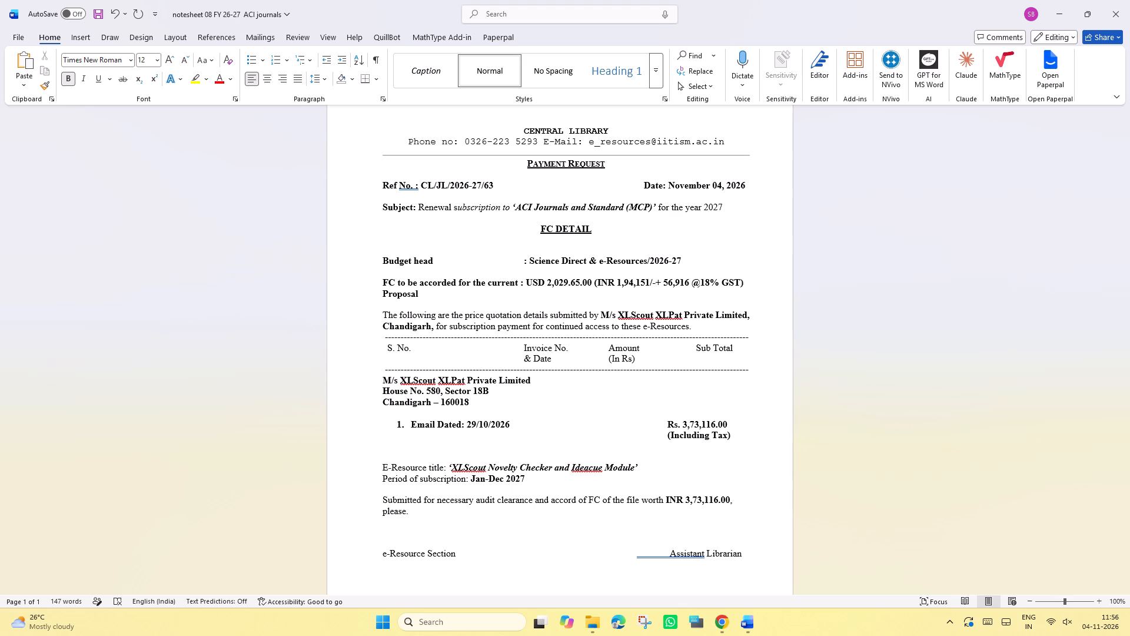
pyautogui.press('Delete')
pyautogui.press('Delete')
pyautogui.press('Delete')
pyautogui.press('Delete')
pyautogui.press('Delete')
pyautogui.press('Delete')
pyautogui.press('Delete')
pyautogui.press('Delete')
pyautogui.press('Delete')
pyautogui.press('Delete')
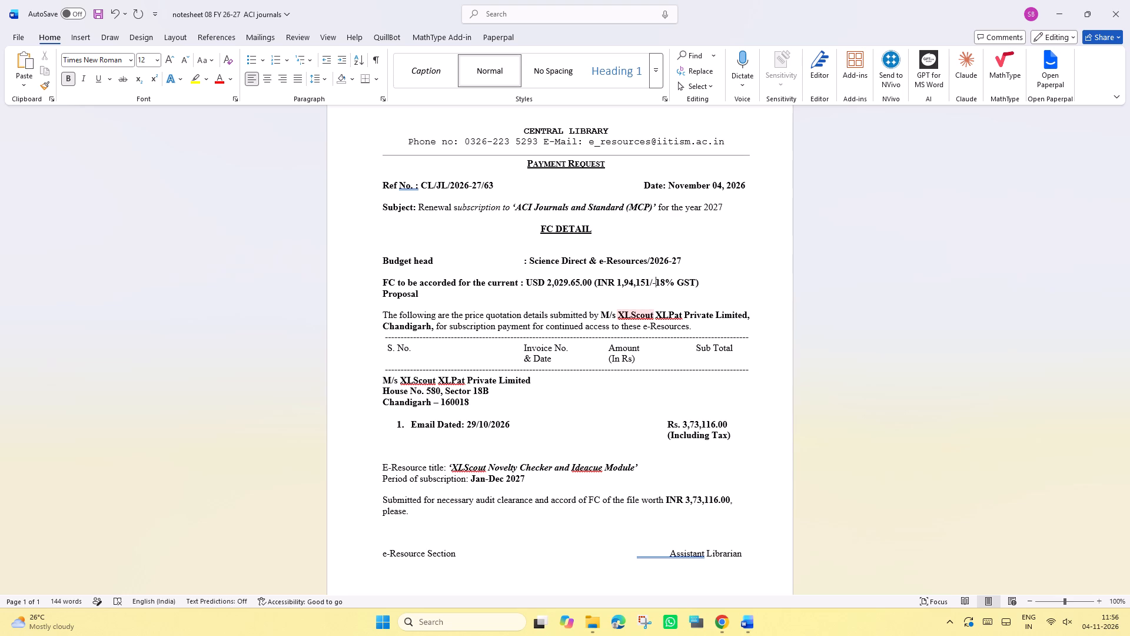
pyautogui.press('space')
pyautogui.write('includingn')
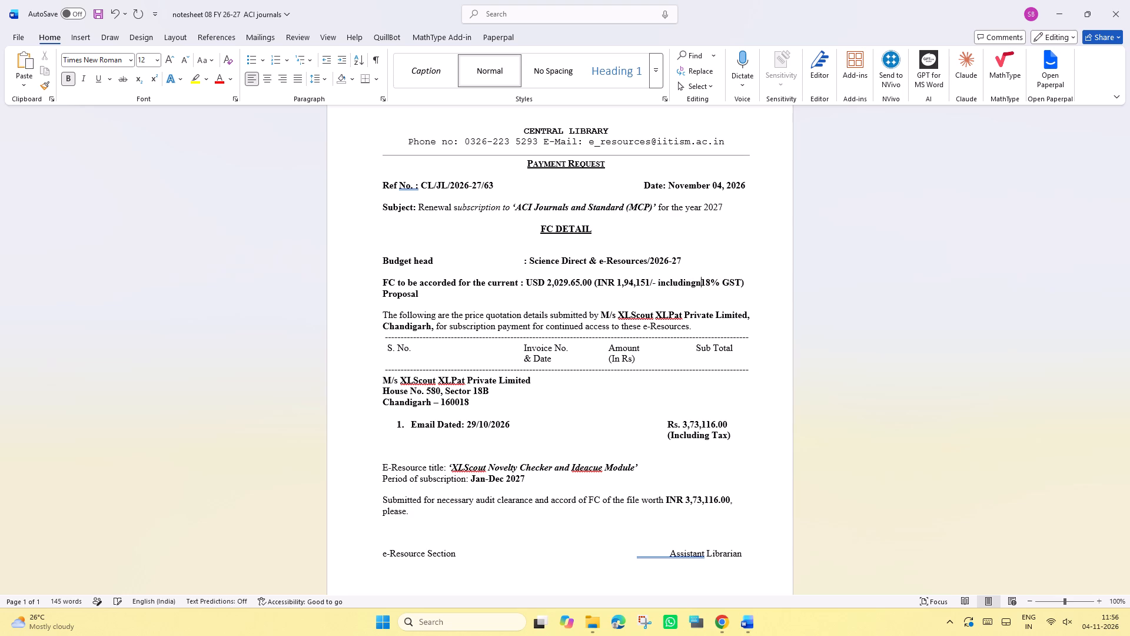
pyautogui.press('BackSpace')
pyautogui.press('=')
pyautogui.press('BackSpace')
pyautogui.write('ng')
pyautogui.press('BackSpace')
pyautogui.press('BackSpace')
pyautogui.write('g')
pyautogui.press('space')
pyautogui.write('GST')
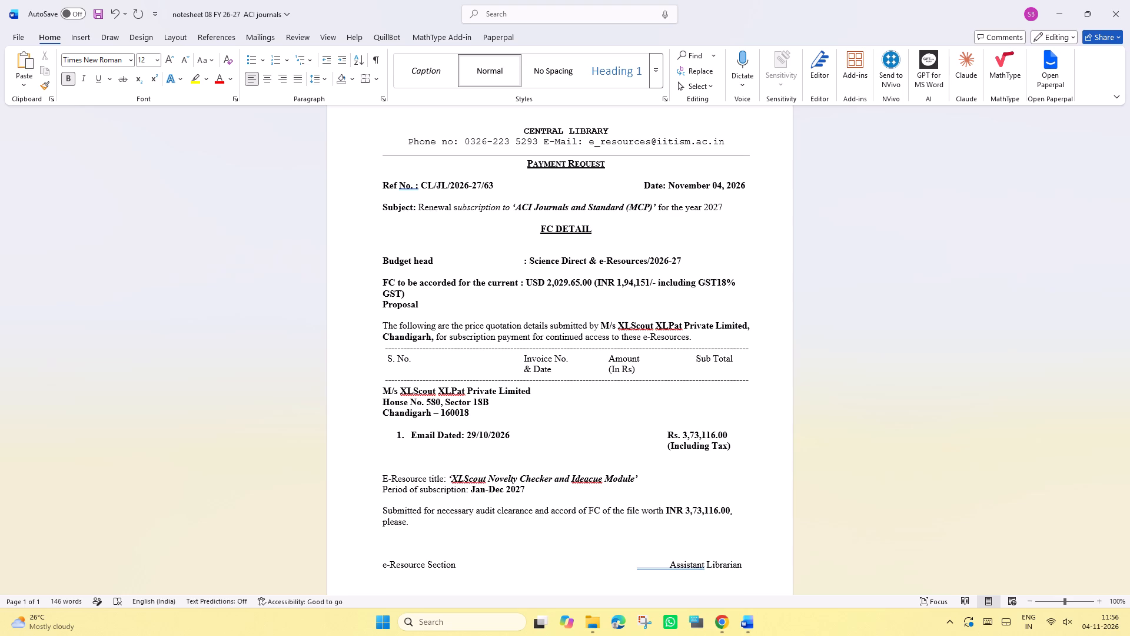
pyautogui.press('space')
# Change the 18% GST rate in the "FC to be accorded" line to "@5%".
pyautogui.hotkey('shift', '@')
pyautogui.press('5')
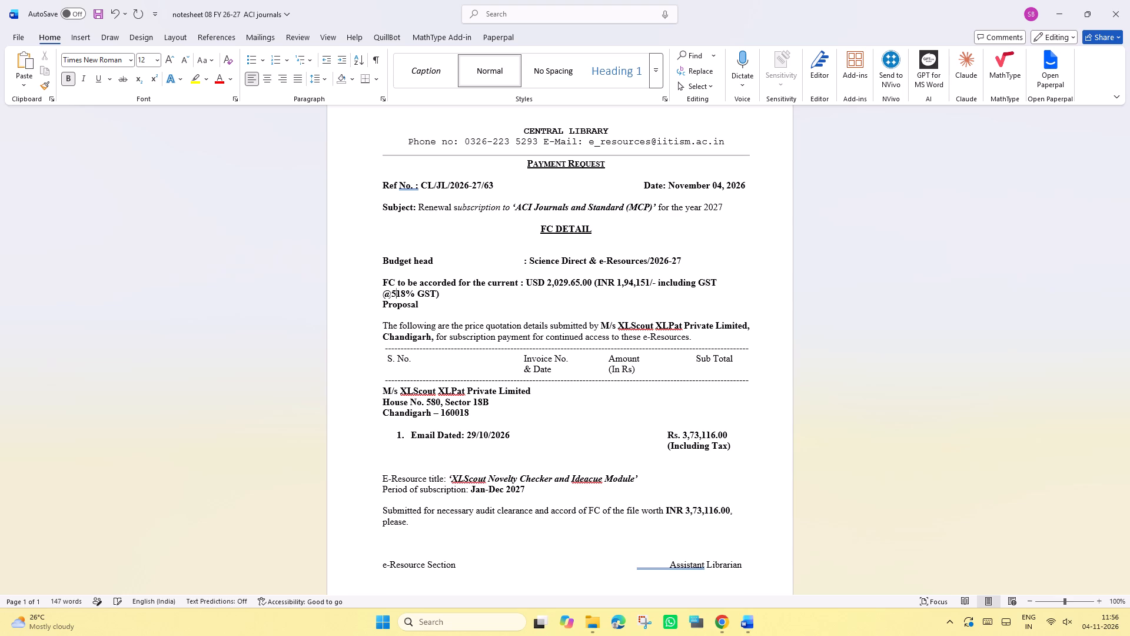
pyautogui.press('Delete')
pyautogui.press('Delete')
# Join the word "Proposal" onto the preceding line after "GST)", separated by a space.
pyautogui.click(414, 294)
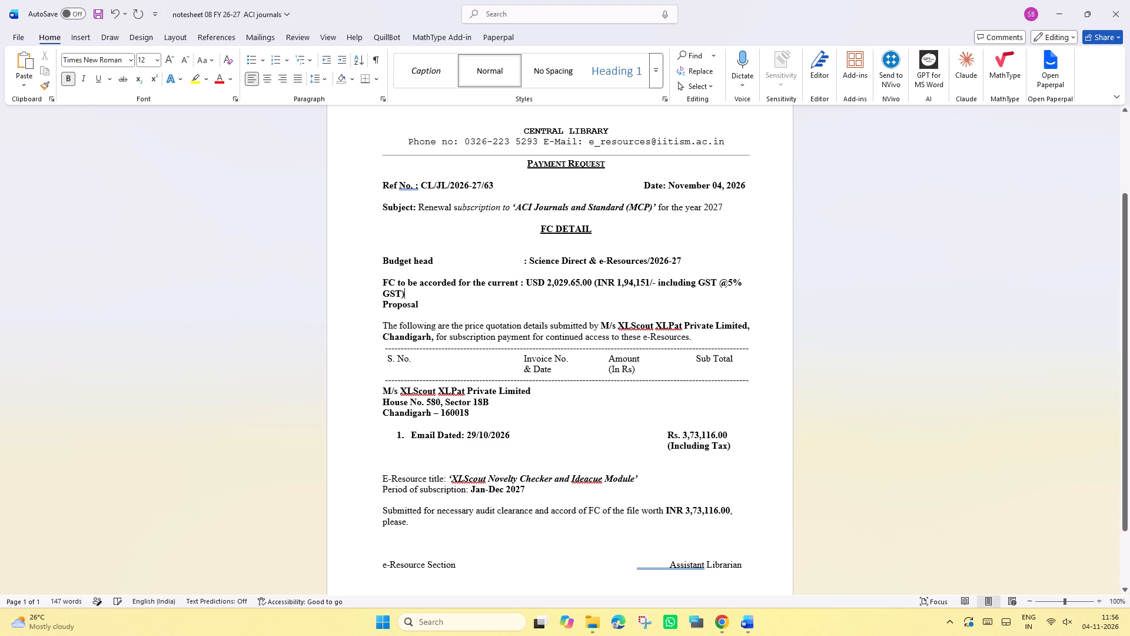
pyautogui.press('Delete')
pyautogui.press('space')
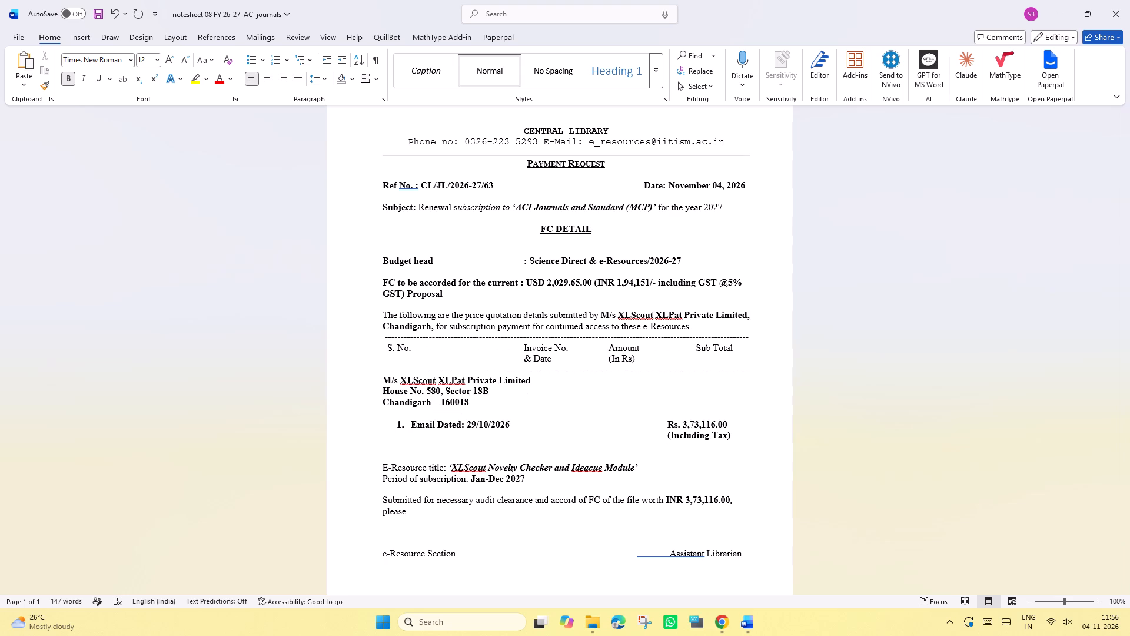
pyautogui.click(446, 302)
pyautogui.click(455, 293)
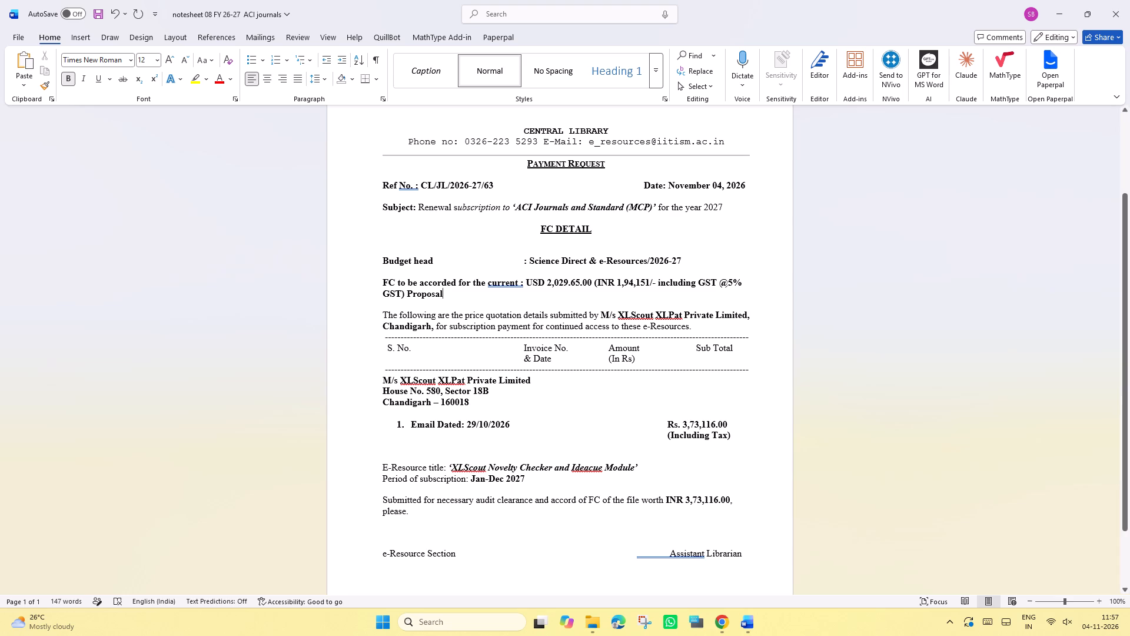
# Replace the vendor name after "M/s" in the price quotation sentence with "BSB EDGE Private Limited".
pyautogui.click(747, 311)
pyautogui.press('BackSpace')
pyautogui.press('BackSpace')
pyautogui.press('BackSpace')
pyautogui.press('BackSpace')
pyautogui.press('BackSpace')
pyautogui.press('BackSpace')
pyautogui.press('BackSpace')
pyautogui.press('BackSpace')
pyautogui.press('BackSpace')
pyautogui.press('BackSpace')
pyautogui.press('BackSpace')
pyautogui.press('BackSpace')
pyautogui.press('BackSpace')
pyautogui.press('BackSpace')
pyautogui.press('BackSpace')
pyautogui.press('BackSpace')
pyautogui.press('BackSpace')
pyautogui.press('BackSpace')
pyautogui.press('BackSpace')
pyautogui.press('BackSpace')
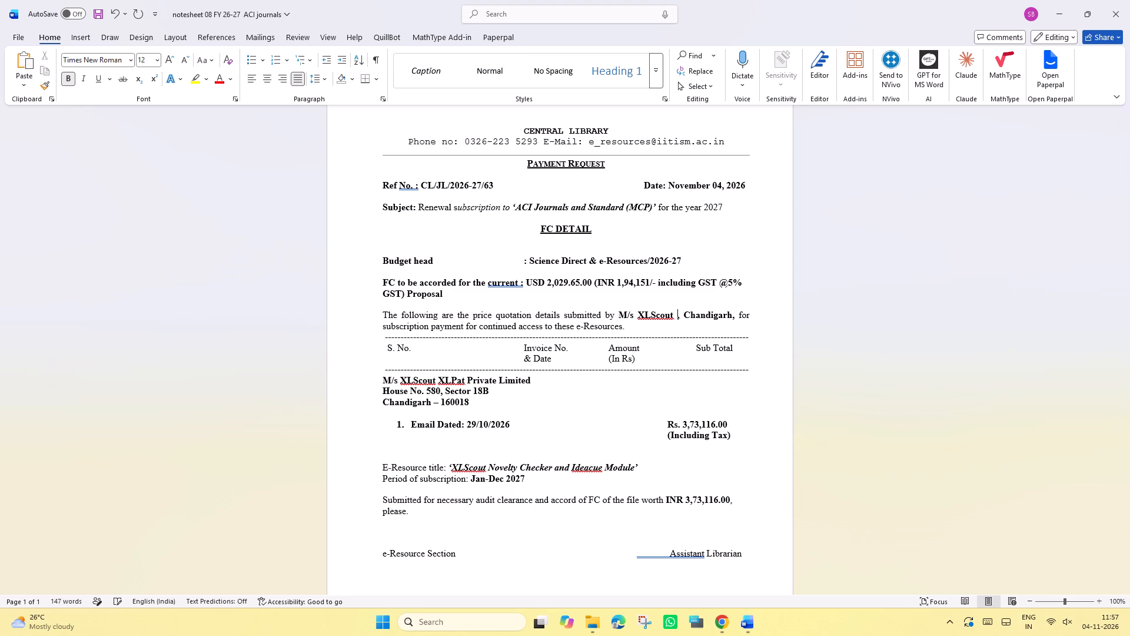
pyautogui.press('BackSpace')
pyautogui.press('BackSpace')
pyautogui.press('BackSpace')
pyautogui.press('BackSpace')
pyautogui.press('BackSpace')
pyautogui.press('BackSpace')
pyautogui.press('BackSpace')
pyautogui.press('BackSpace')
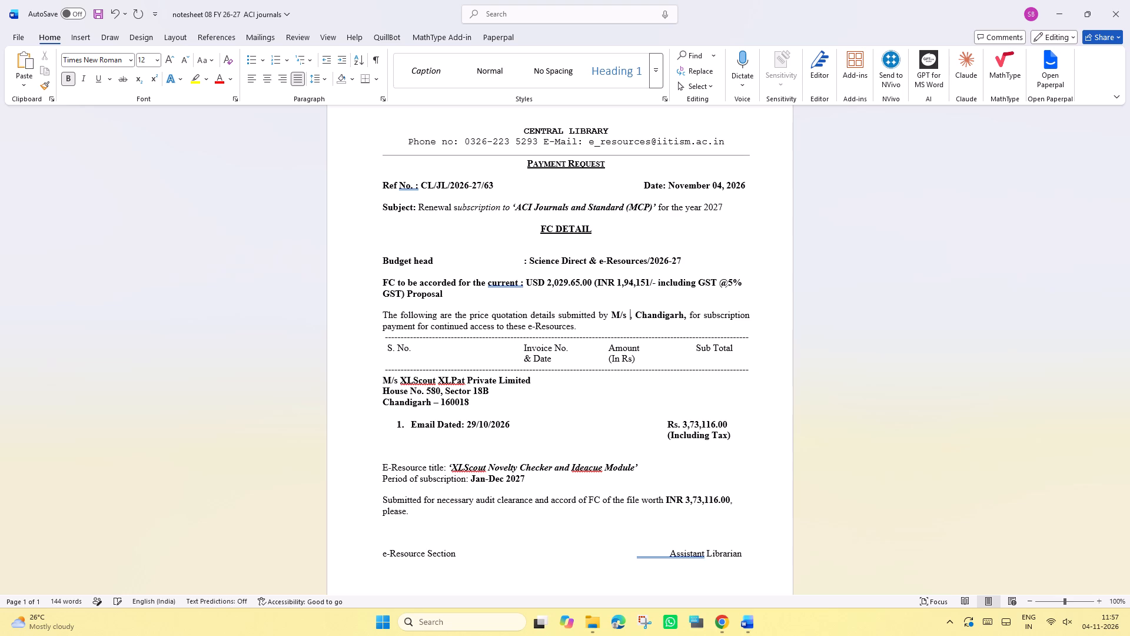
pyautogui.write('BSB')
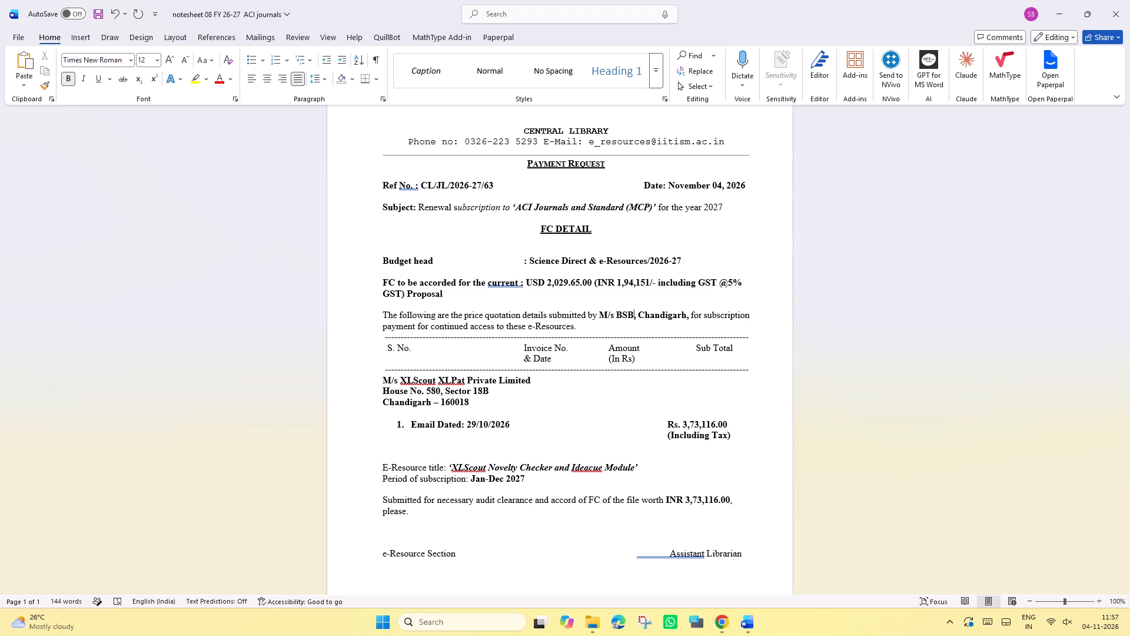
pyautogui.press('space')
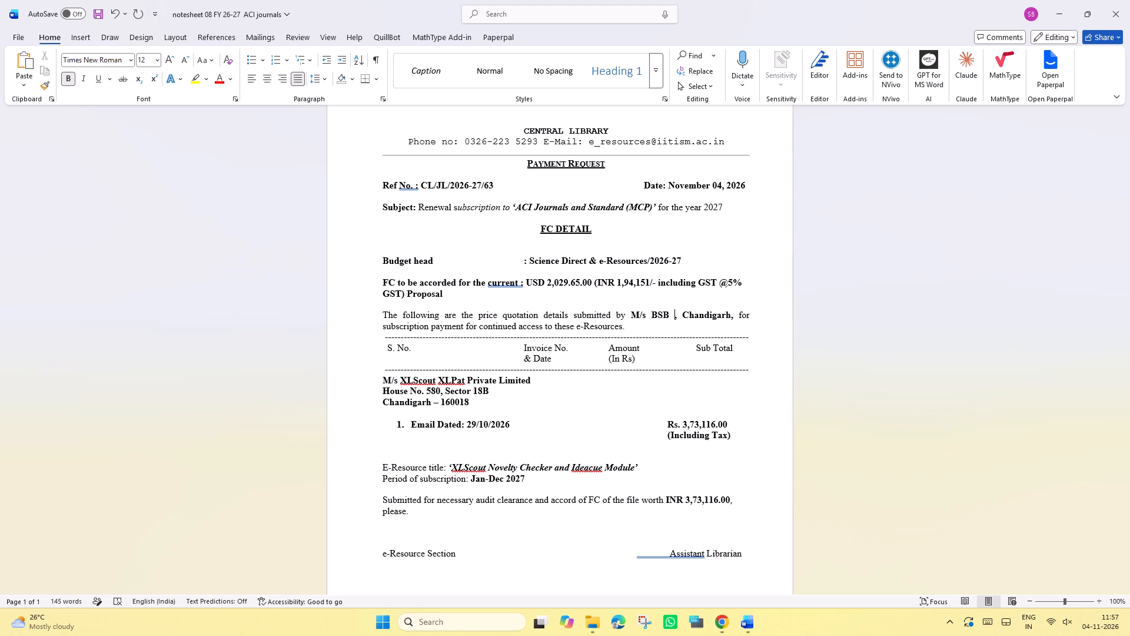
pyautogui.write('EDGe')
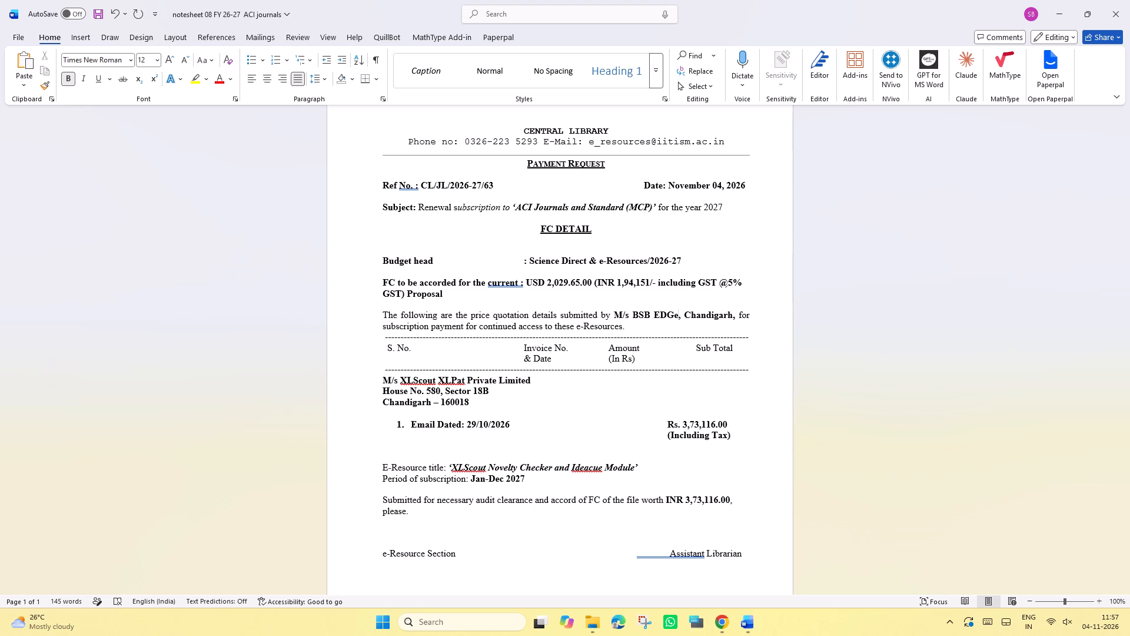
pyautogui.press('BackSpace')
pyautogui.press('e')
pyautogui.press('BackSpace')
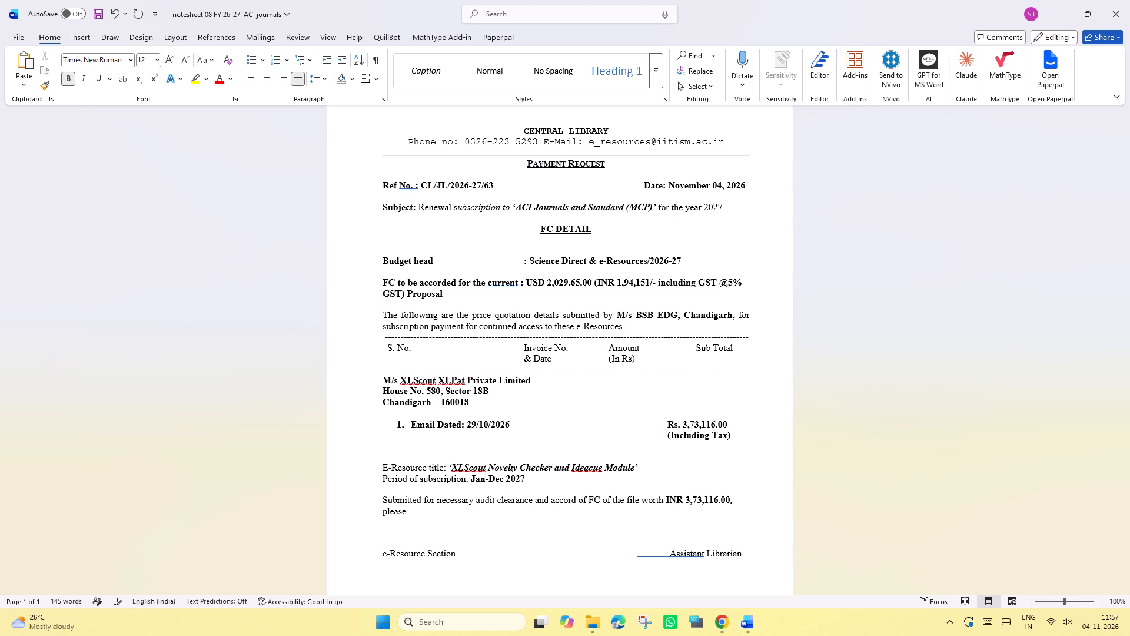
pyautogui.hotkey('shift', 'e')
pyautogui.press('space')
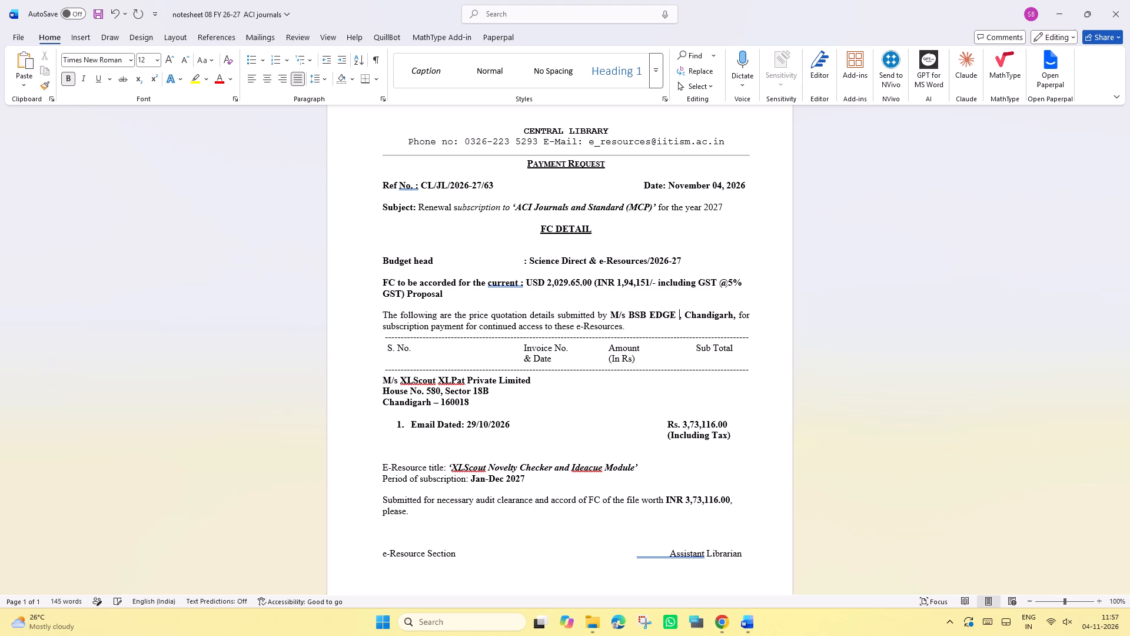
pyautogui.write('Pro')
pyautogui.press('BackSpace')
pyautogui.write('ivate')
pyautogui.press('space')
pyautogui.write('Limited')
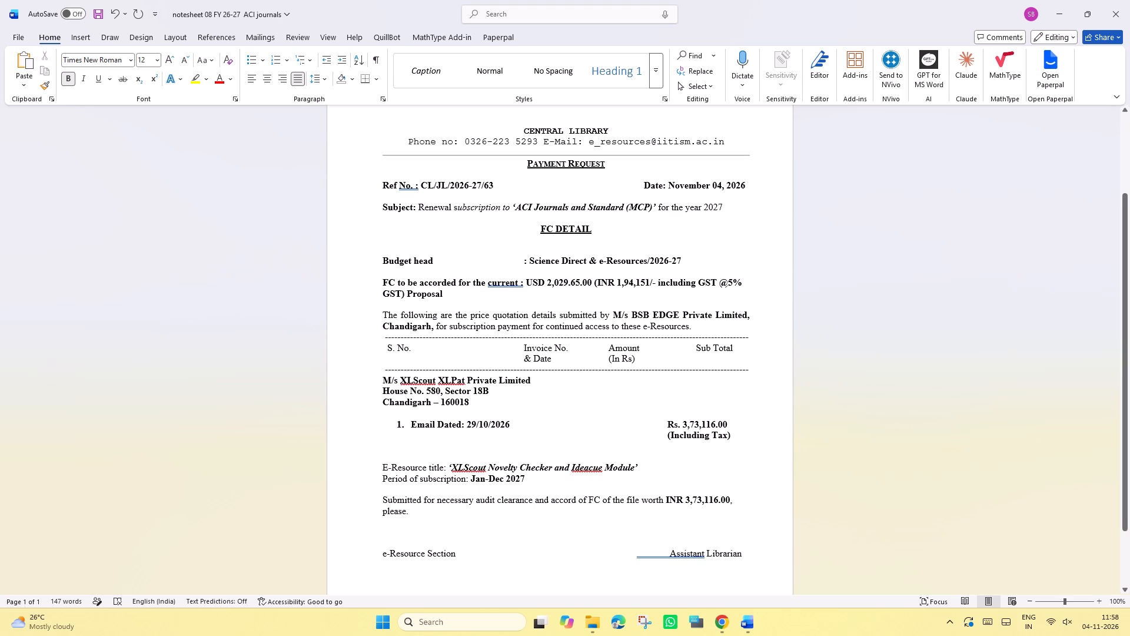
# Replace the vendor's city in the price quotation sentence with "New Delhi".
pyautogui.click(431, 326)
pyautogui.press('BackSpace')
pyautogui.press('BackSpace')
pyautogui.press('BackSpace')
pyautogui.press('BackSpace')
pyautogui.press('BackSpace')
pyautogui.press('BackSpace')
pyautogui.press('BackSpace')
pyautogui.press('BackSpace')
pyautogui.press('BackSpace')
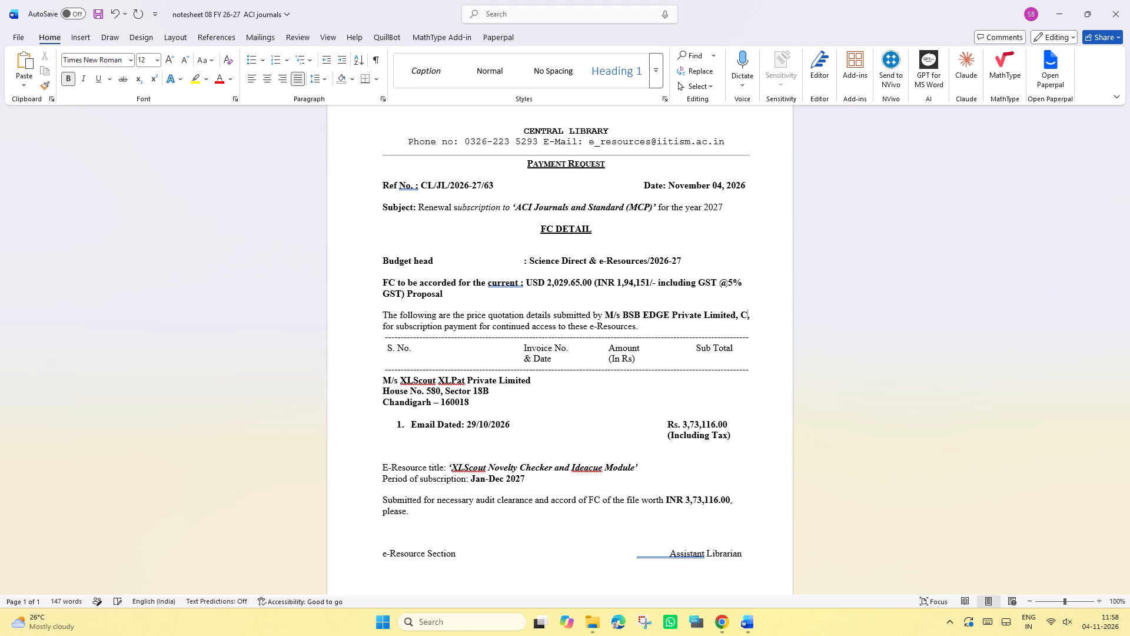
pyautogui.press('BackSpace')
pyautogui.write('New')
pyautogui.press('space')
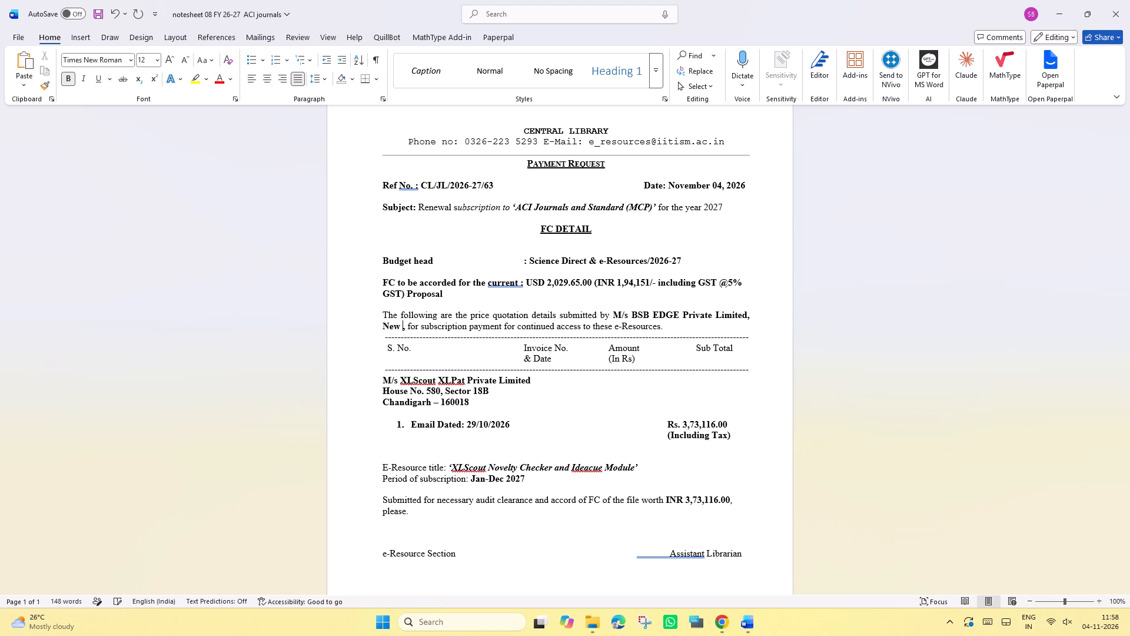
pyautogui.write('Delohi')
pyautogui.press('BackSpace')
pyautogui.press('BackSpace')
pyautogui.press('BackSpace')
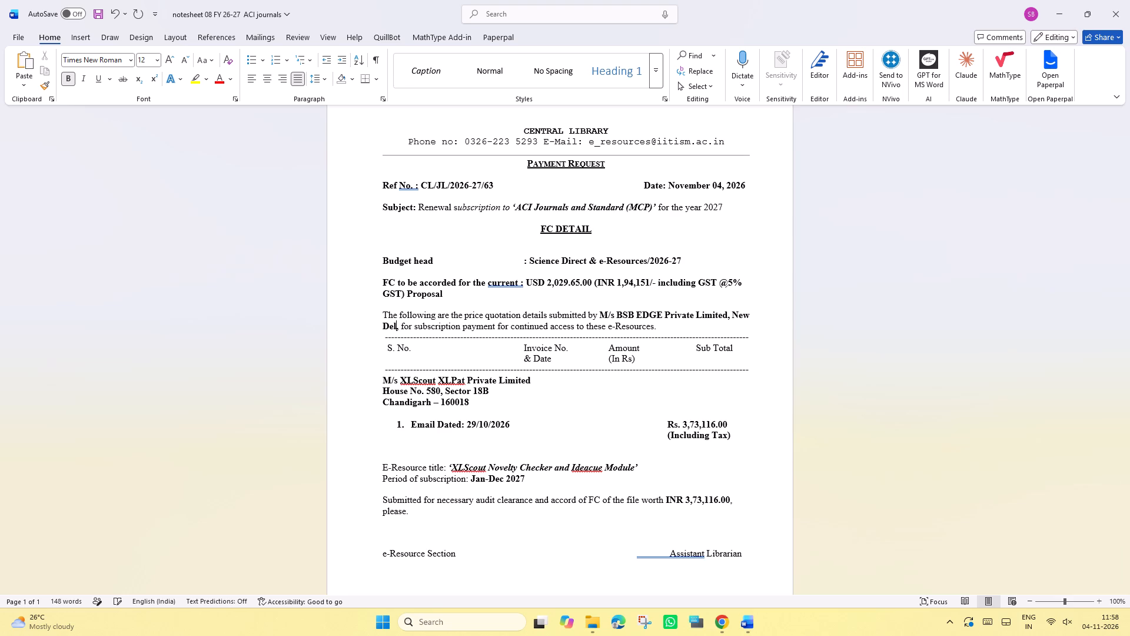
pyautogui.write('hi')
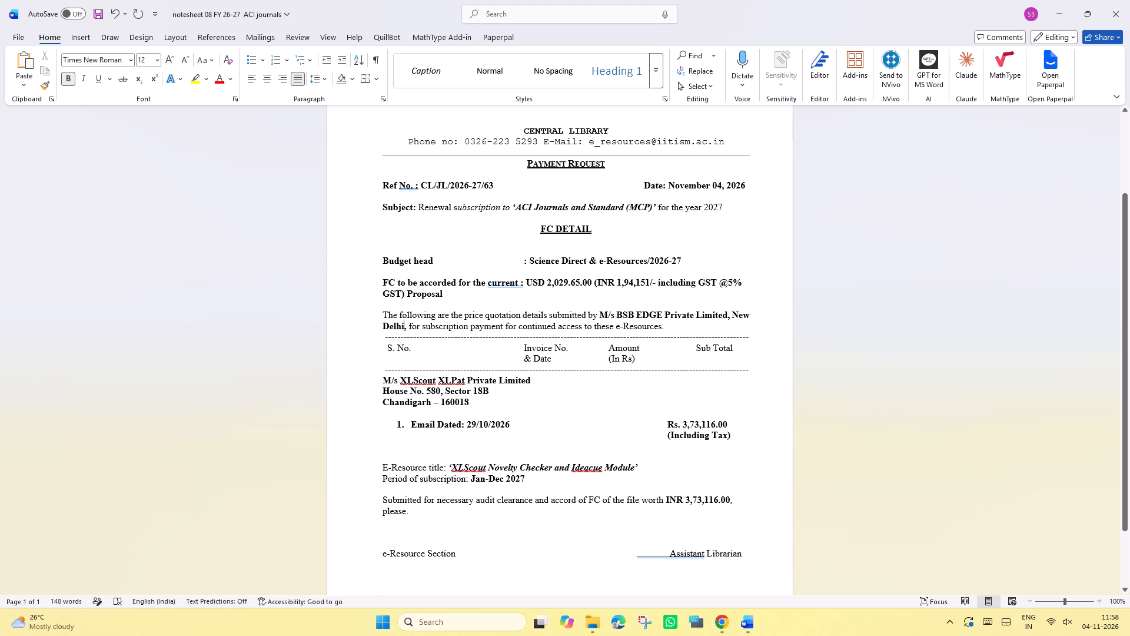
# Copy "M/s BSB EDGE Private Limited" from the quotation sentence over the old vendor name in the address block.
pyautogui.scroll(-2, 523, 366)
pyautogui.click(534, 323)
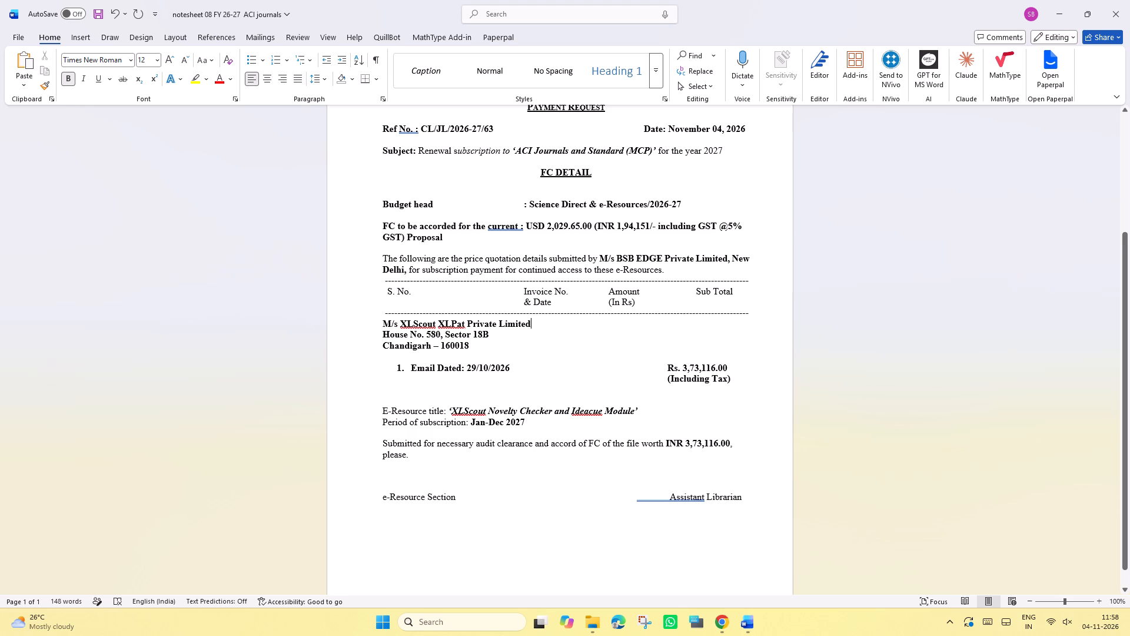
pyautogui.moveTo(603, 255); pyautogui.dragTo(713, 254)
pyautogui.hotkey('ctrl', 'c')
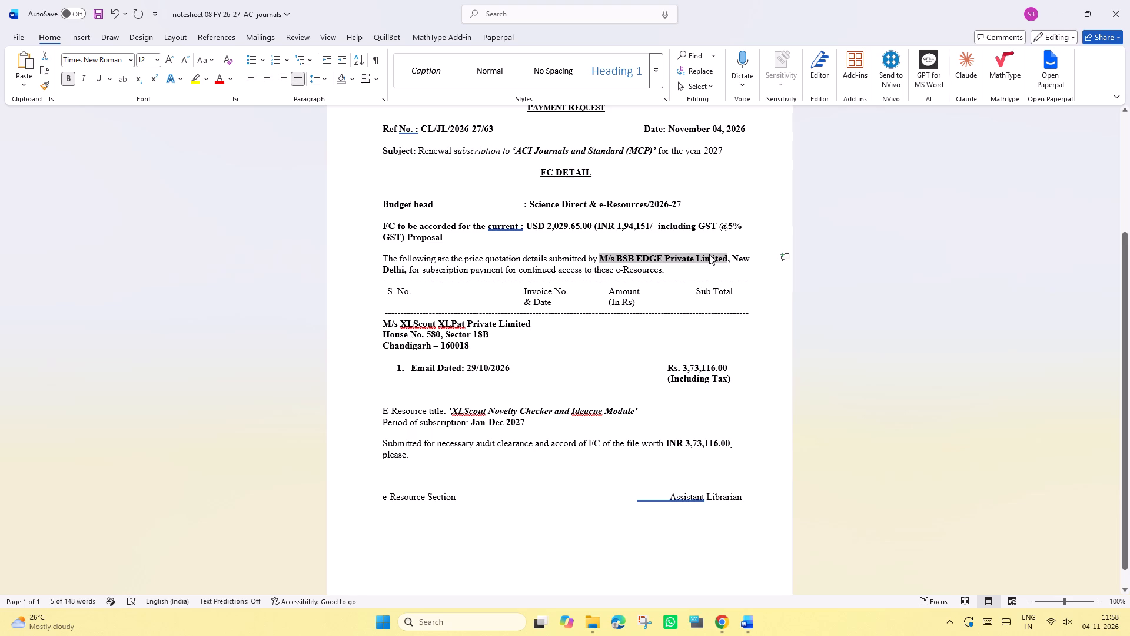
pyautogui.moveTo(532, 324); pyautogui.dragTo(392, 324)
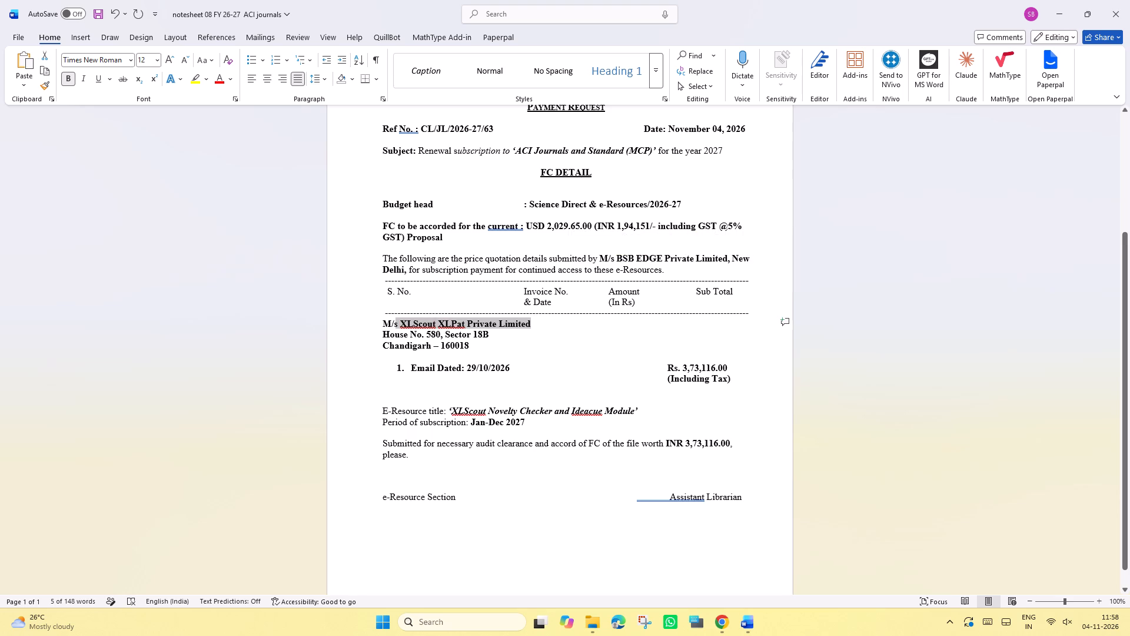
pyautogui.moveTo(392, 324); pyautogui.dragTo(383, 323)
pyautogui.hotkey('ctrl', 'v')
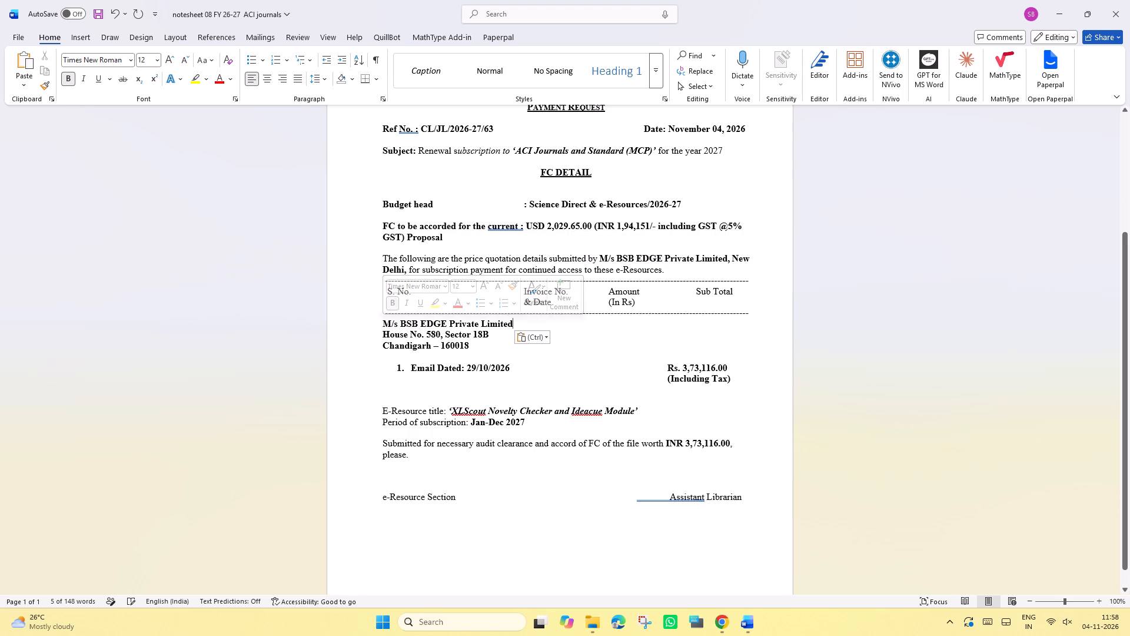
# Replace the street line in the vendor's address block with BSB EDGE's street address.
pyautogui.click(490, 335)
pyautogui.press('BackSpace')
pyautogui.press('BackSpace')
pyautogui.press('BackSpace')
pyautogui.press('BackSpace')
pyautogui.press('BackSpace')
pyautogui.press('BackSpace')
pyautogui.press('BackSpace')
pyautogui.press('BackSpace')
pyautogui.press('BackSpace')
pyautogui.press('BackSpace')
pyautogui.press('BackSpace')
pyautogui.press('BackSpace')
pyautogui.press('BackSpace')
pyautogui.press('BackSpace')
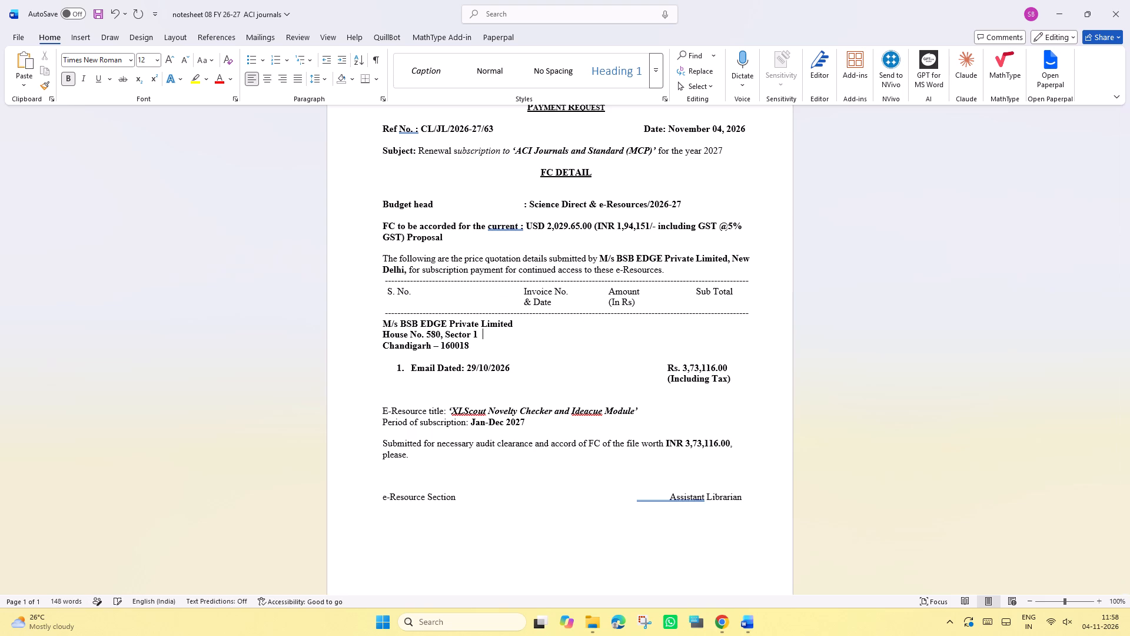
pyautogui.press('BackSpace')
pyautogui.press('BackSpace')
pyautogui.press('BackSpace')
pyautogui.press('BackSpace')
pyautogui.press('BackSpace')
pyautogui.press('BackSpace')
pyautogui.press('BackSpace')
pyautogui.press('BackSpace')
pyautogui.press('BackSpace')
pyautogui.press('BackSpace')
pyautogui.press('BackSpace')
pyautogui.hotkey('shift', 'd')
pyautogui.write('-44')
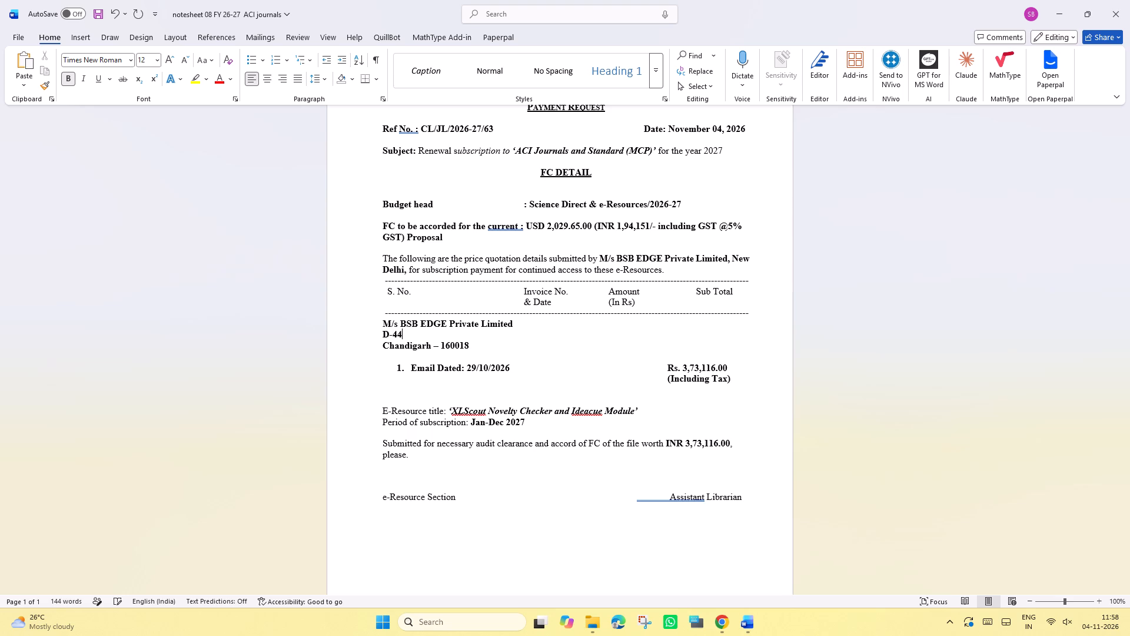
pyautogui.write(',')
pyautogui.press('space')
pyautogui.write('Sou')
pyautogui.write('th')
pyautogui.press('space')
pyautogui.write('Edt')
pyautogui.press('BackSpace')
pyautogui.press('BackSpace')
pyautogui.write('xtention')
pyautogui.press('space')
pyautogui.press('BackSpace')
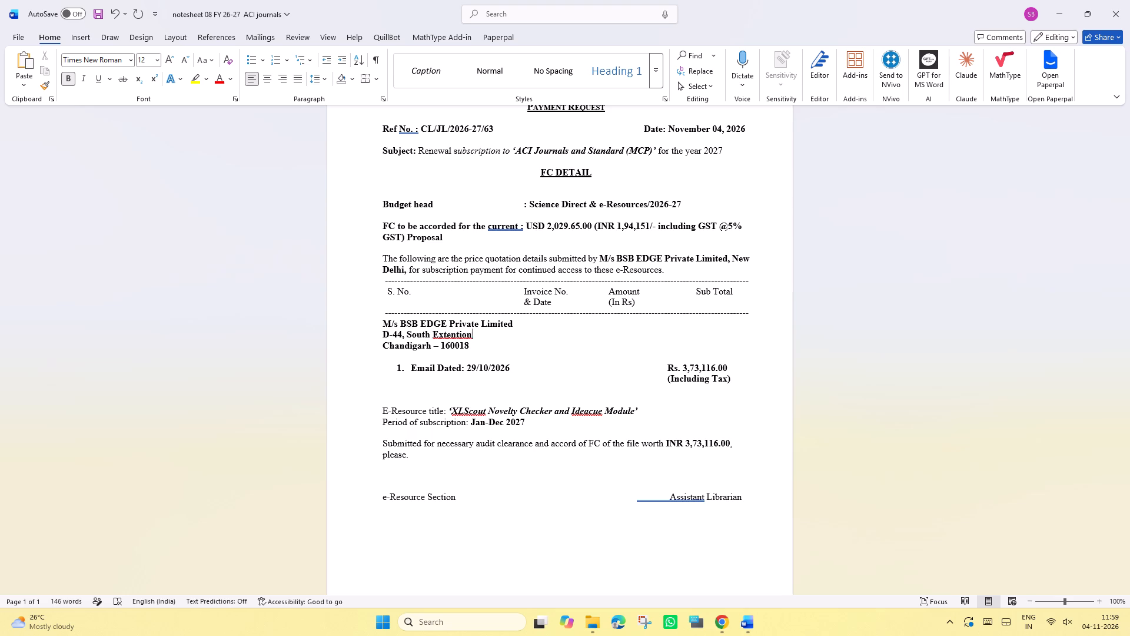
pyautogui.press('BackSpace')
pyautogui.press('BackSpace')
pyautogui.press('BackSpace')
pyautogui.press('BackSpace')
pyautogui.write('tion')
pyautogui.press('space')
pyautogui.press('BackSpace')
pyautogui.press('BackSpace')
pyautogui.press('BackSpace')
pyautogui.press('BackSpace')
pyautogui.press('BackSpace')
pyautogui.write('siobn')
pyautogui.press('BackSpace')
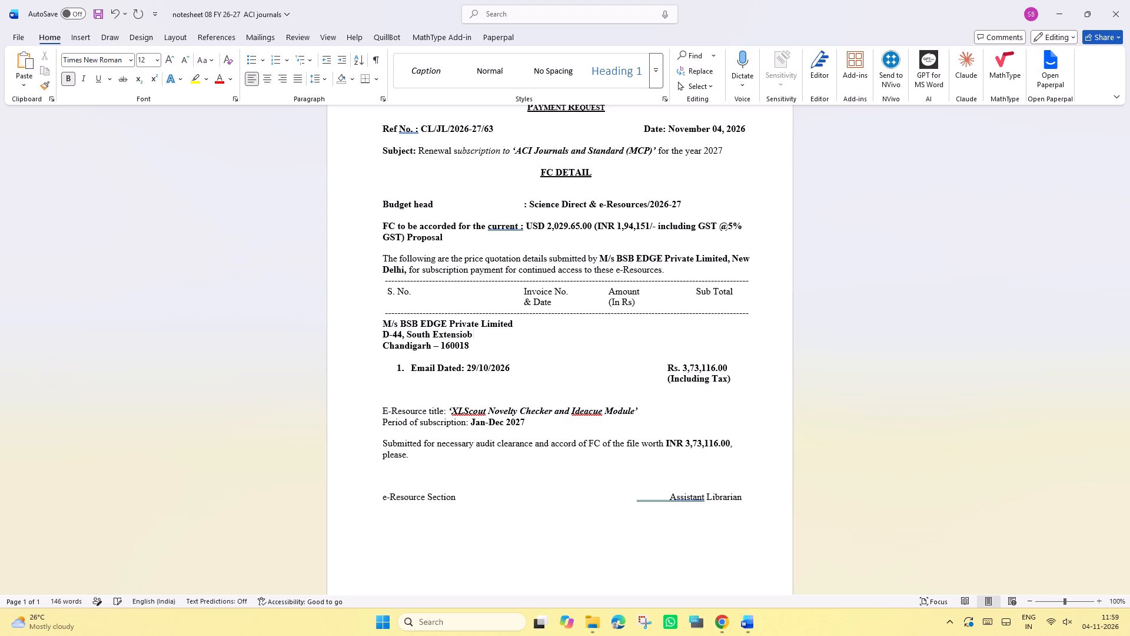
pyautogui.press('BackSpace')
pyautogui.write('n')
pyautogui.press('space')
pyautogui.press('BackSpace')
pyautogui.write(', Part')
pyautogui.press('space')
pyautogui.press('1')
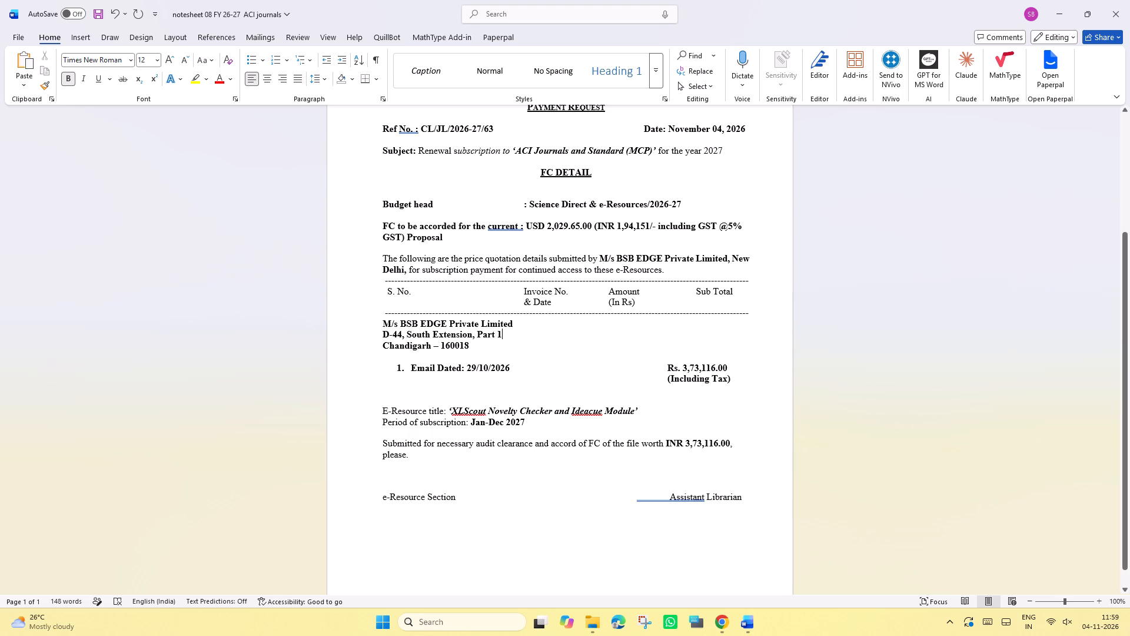
# Replace the city line in the vendor's address block with "New Delhi - " followed by the vendor's postal code.
pyautogui.click(432, 347)
pyautogui.click(474, 344)
pyautogui.press('BackSpace')
pyautogui.press('BackSpace')
pyautogui.press('BackSpace')
pyautogui.press('BackSpace')
pyautogui.press('BackSpace')
pyautogui.press('BackSpace')
pyautogui.press('BackSpace')
pyautogui.press('BackSpace')
pyautogui.press('BackSpace')
pyautogui.press('BackSpace')
pyautogui.press('BackSpace')
pyautogui.press('BackSpace')
pyautogui.press('BackSpace')
pyautogui.press('BackSpace')
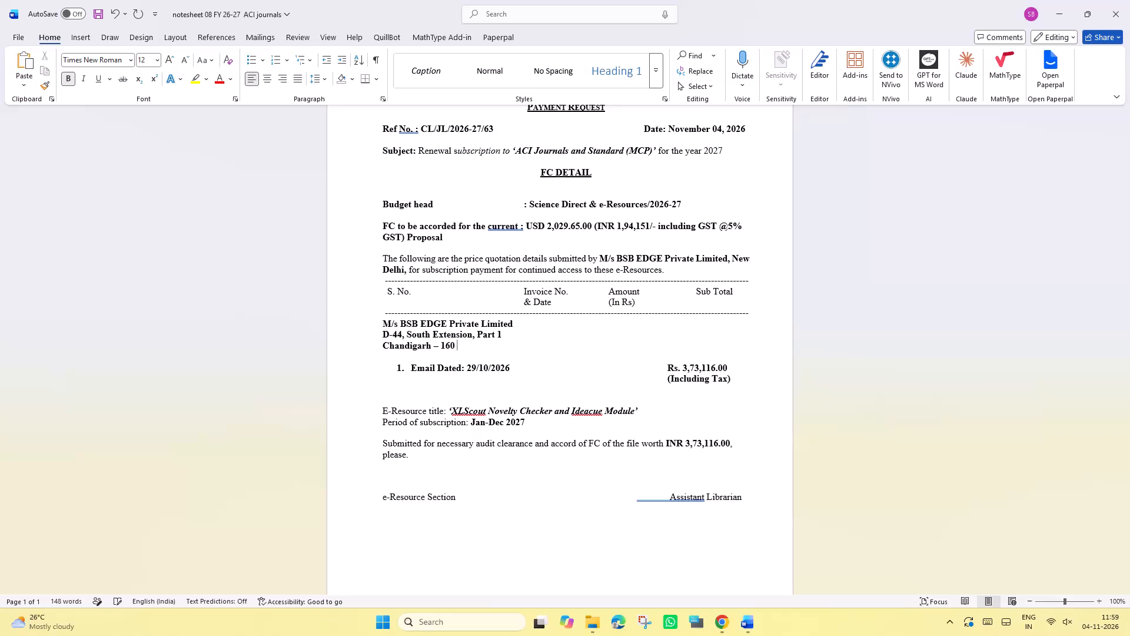
pyautogui.press('BackSpace')
pyautogui.press('BackSpace')
pyautogui.press('BackSpace')
pyautogui.press('BackSpace')
pyautogui.press('BackSpace')
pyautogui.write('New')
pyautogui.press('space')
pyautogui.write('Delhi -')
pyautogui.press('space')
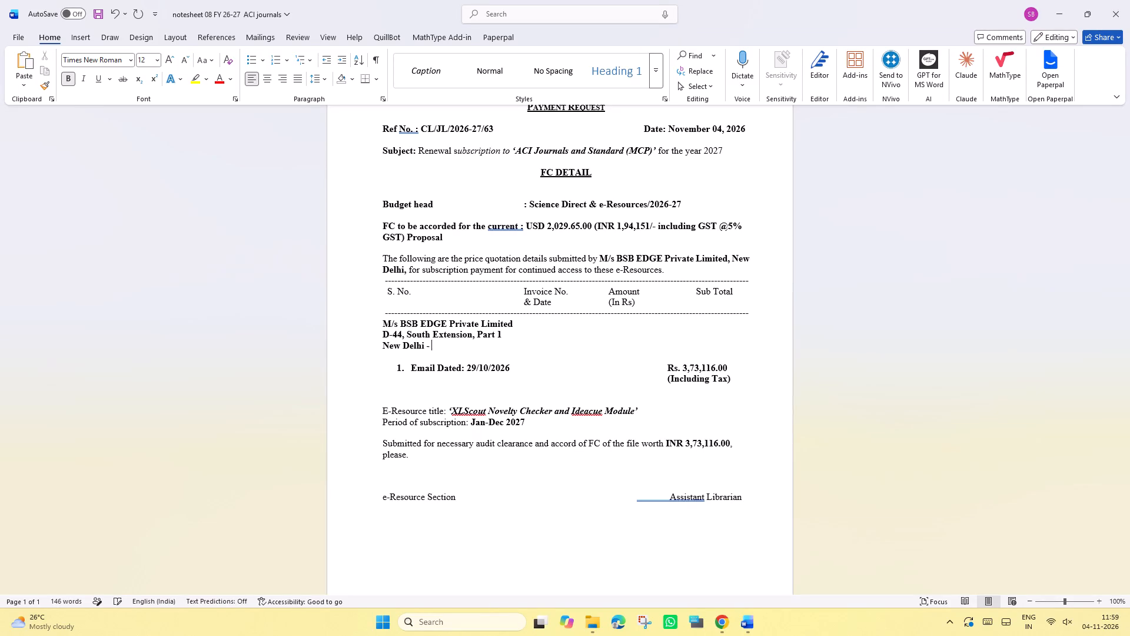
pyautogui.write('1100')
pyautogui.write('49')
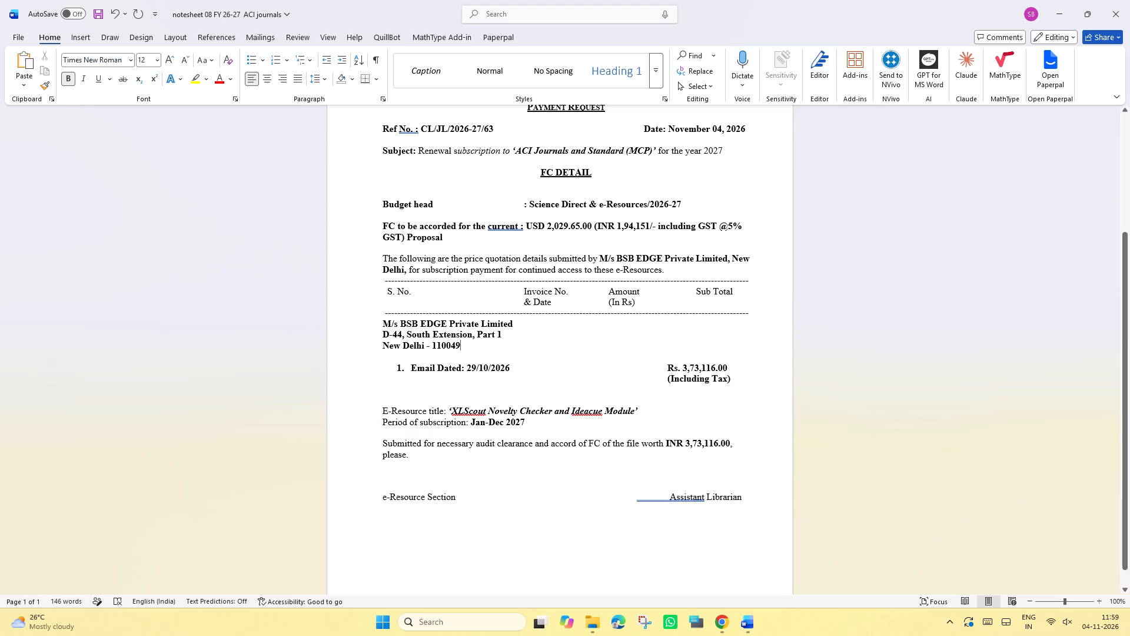
# Change the "Email Dated" entry in the quotation item to 02/11/2026.
pyautogui.click(474, 365)
pyautogui.press('BackSpace')
pyautogui.press('BackSpace')
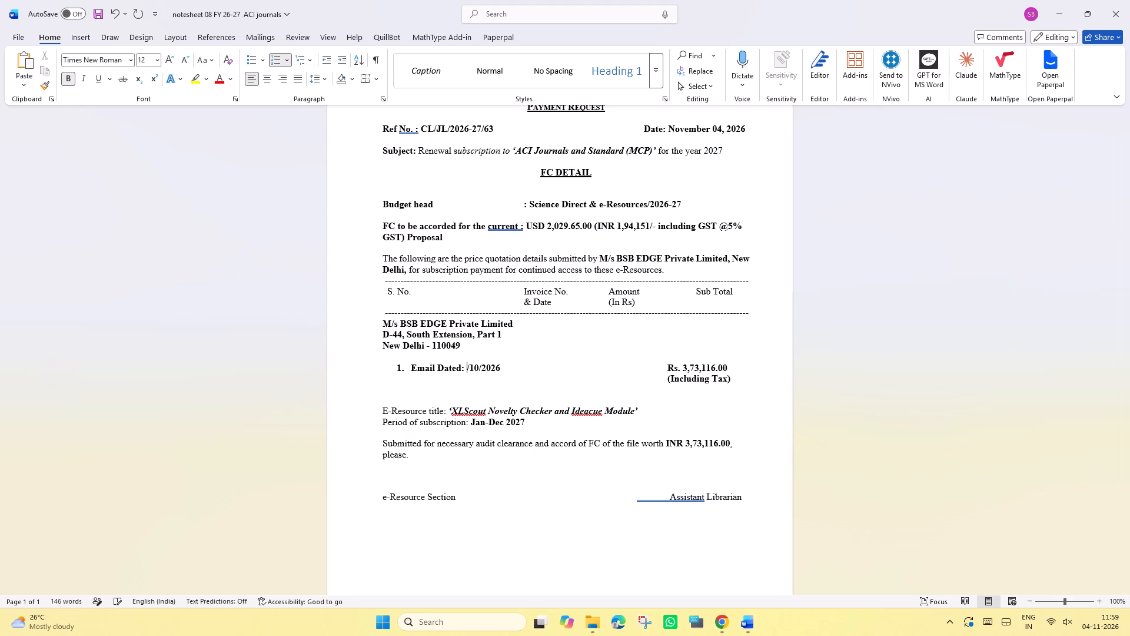
pyautogui.write('02')
pyautogui.press('Right')
pyautogui.press('Right')
pyautogui.press('Right')
pyautogui.press('BackSpace')
pyautogui.press('1')
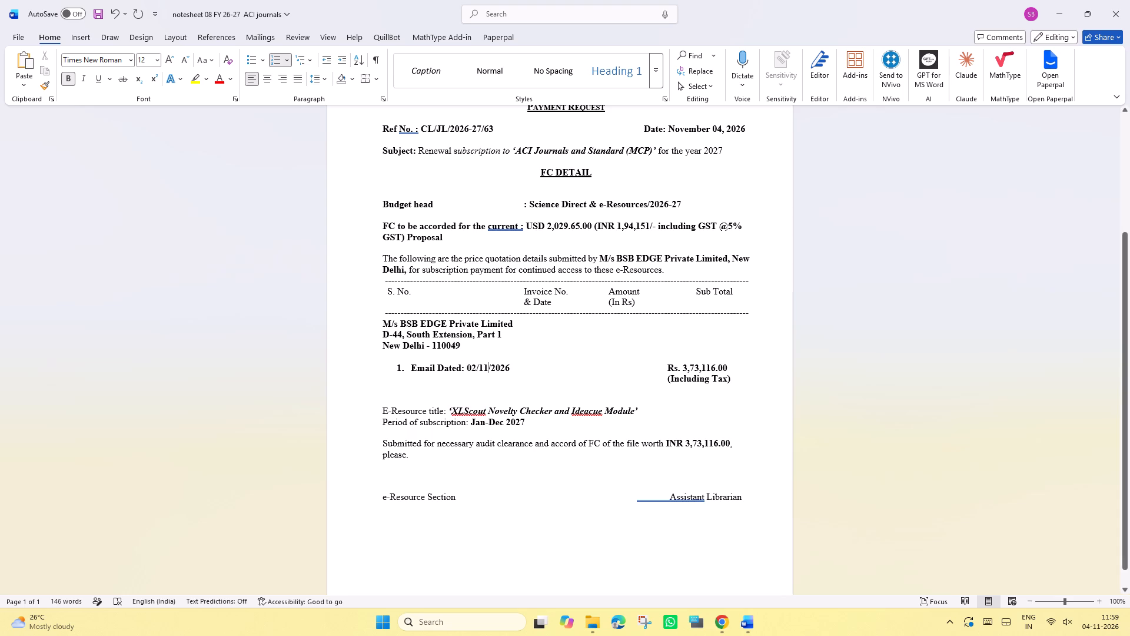
pyautogui.click(519, 365)
# Set the quotation item's tax-inclusive amount to Rs. 1,94,151.00.
pyautogui.click(714, 364)
pyautogui.press('BackSpace')
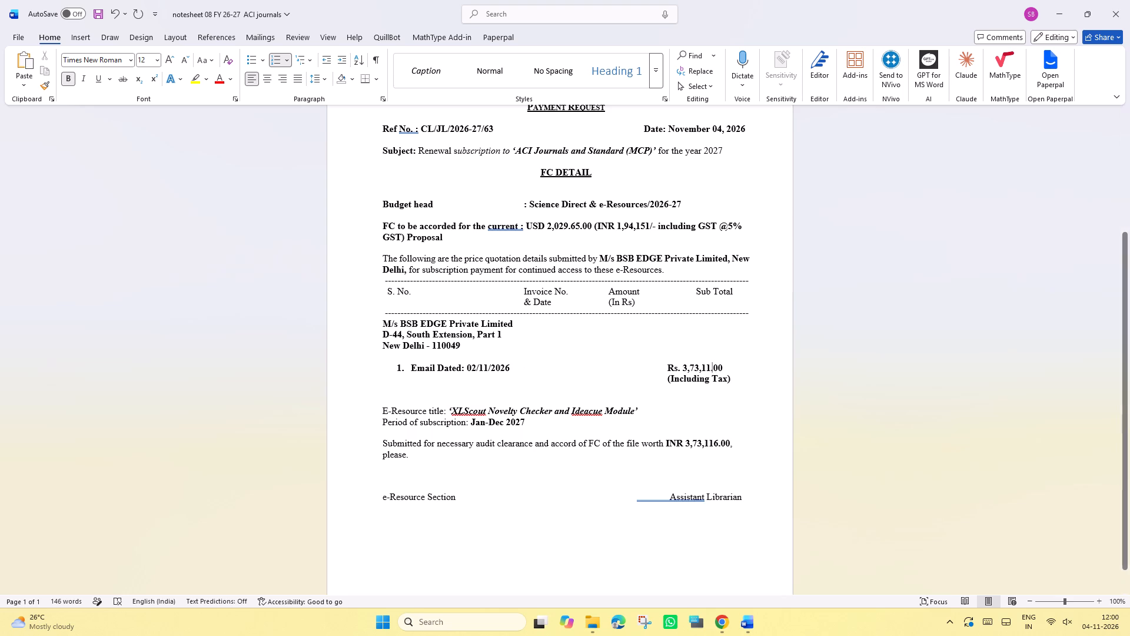
pyautogui.press('BackSpace')
pyautogui.press('BackSpace')
pyautogui.press('BackSpace')
pyautogui.press('BackSpace')
pyautogui.press('BackSpace')
pyautogui.press('BackSpace')
pyautogui.press('BackSpace')
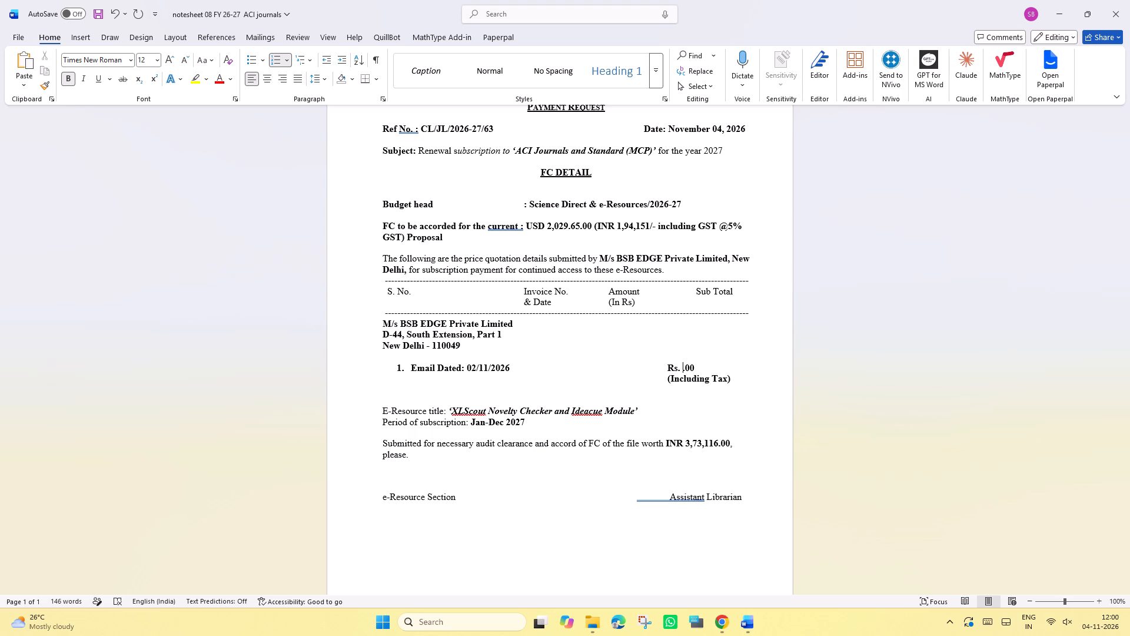
pyautogui.write('1,')
pyautogui.write('94')
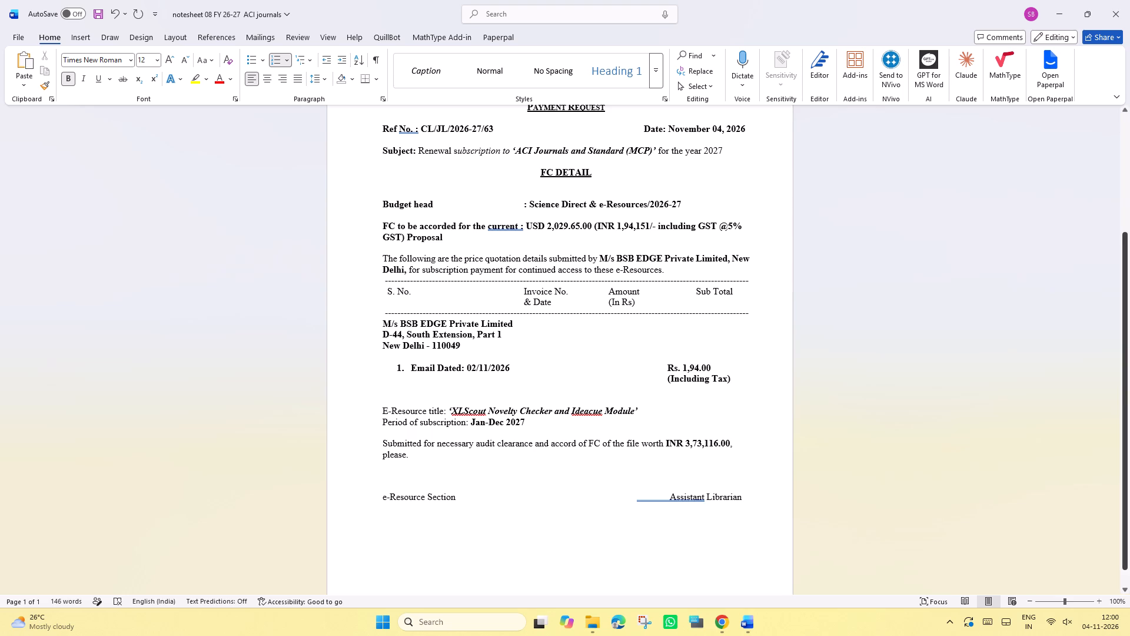
pyautogui.write('1151')
pyautogui.press('BackSpace')
pyautogui.press('BackSpace')
pyautogui.press('BackSpace')
pyautogui.press('BackSpace')
pyautogui.press(',')
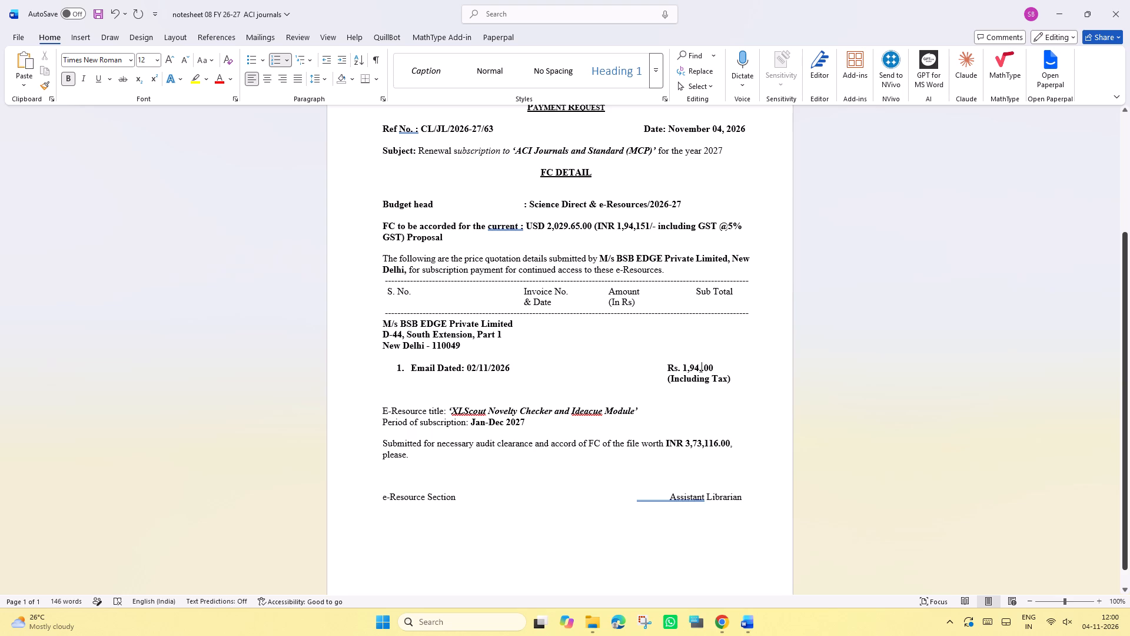
pyautogui.write('151')
pyautogui.press('/')
pyautogui.press('BackSpace')
pyautogui.press('Right')
pyautogui.press('Right')
pyautogui.press('Left')
pyautogui.press('Left')
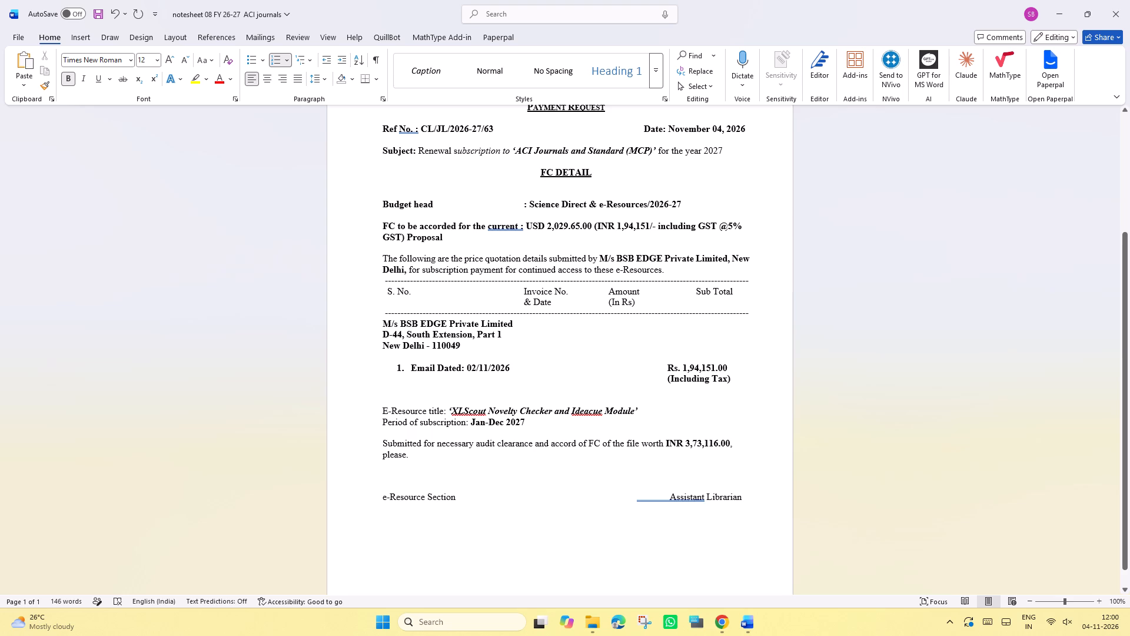
# Reduce the spacing before the quotation item's Rs. amount and add "approx" after the figure.
pyautogui.click(660, 365)
pyautogui.press('BackSpace')
pyautogui.press('BackSpace')
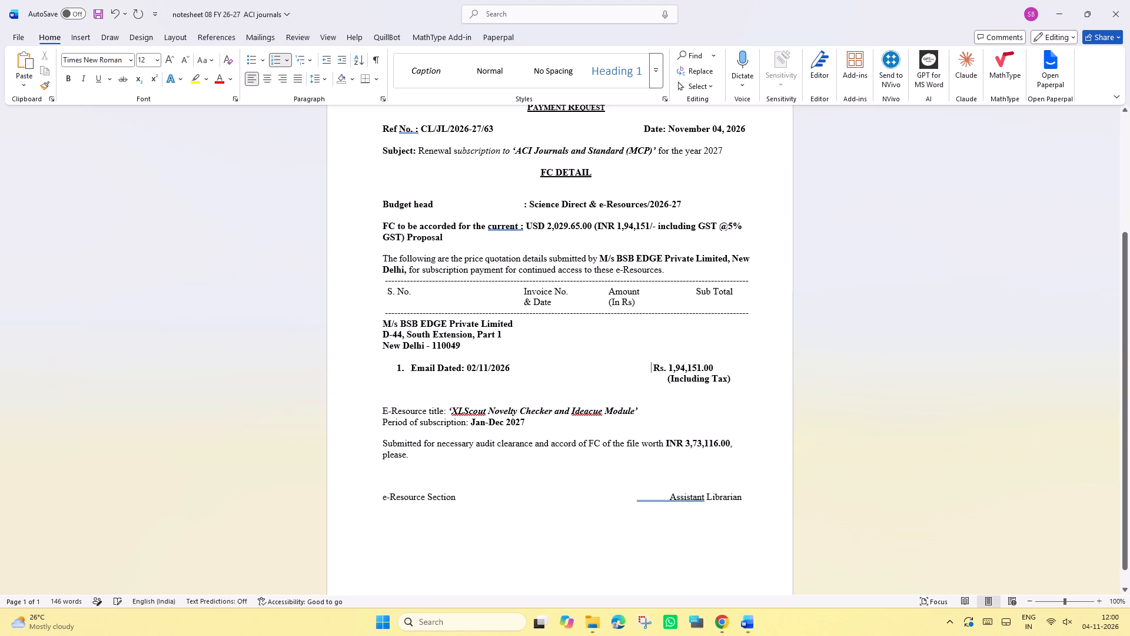
pyautogui.click(728, 365)
pyautogui.write('appro')
pyautogui.press('x')
# Replace the XLScout e-resource title with "ACI Journals and Standard (MCP)" copied from the subject line, keeping the surrounding quotation marks.
pyautogui.scroll(-3, 468, 366)
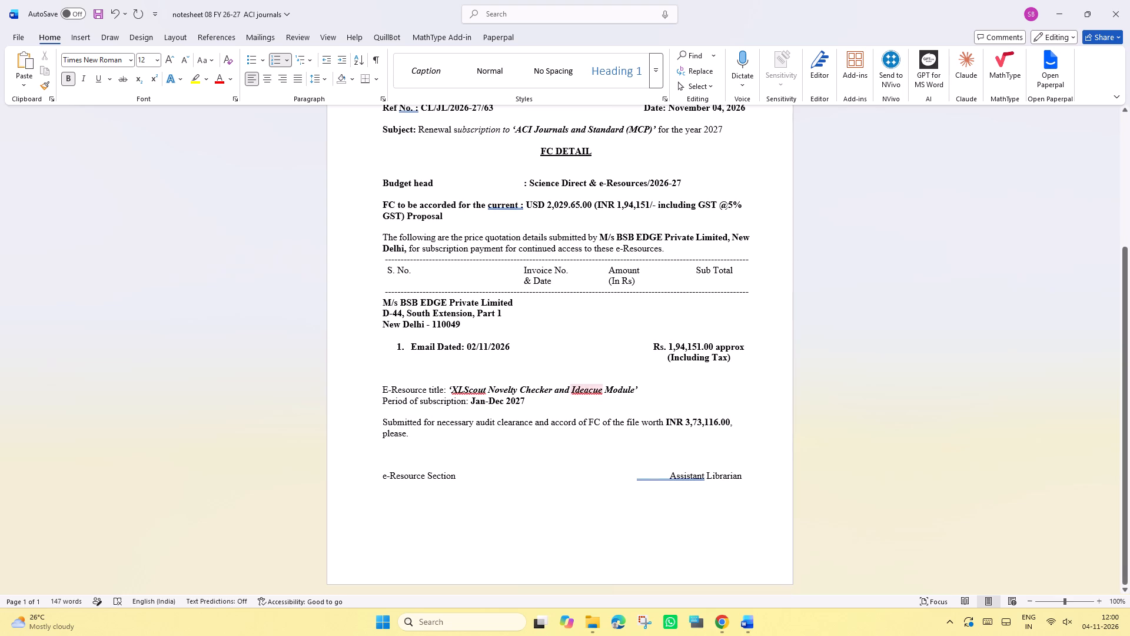
pyautogui.moveTo(634, 389); pyautogui.dragTo(634, 400)
pyautogui.click(634, 392)
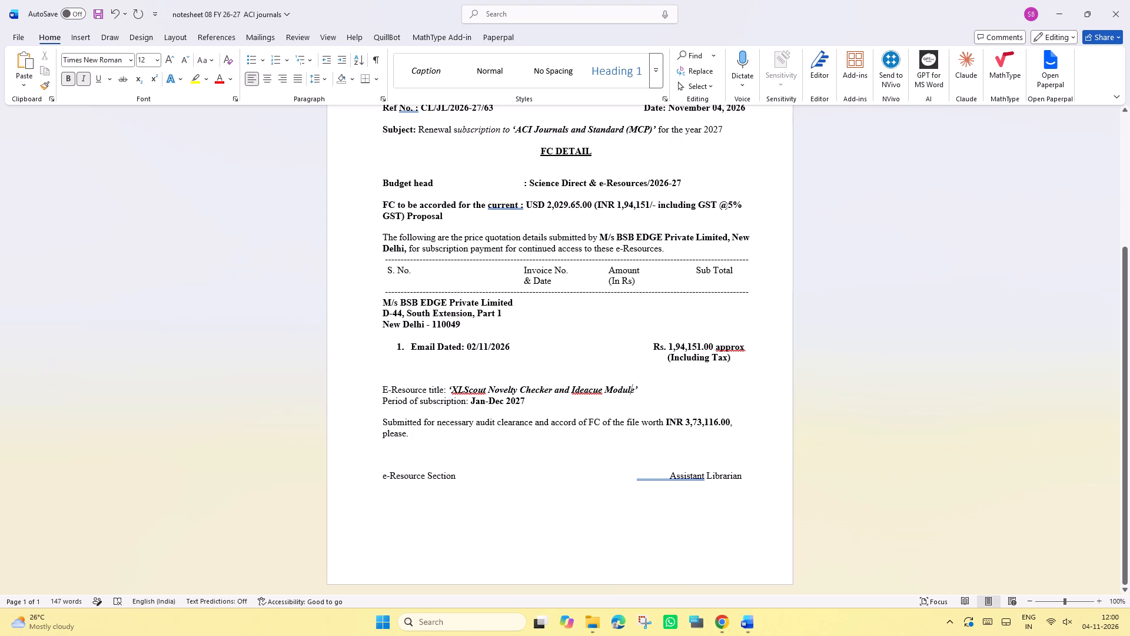
pyautogui.press('Right')
pyautogui.scroll(2, 500, 355)
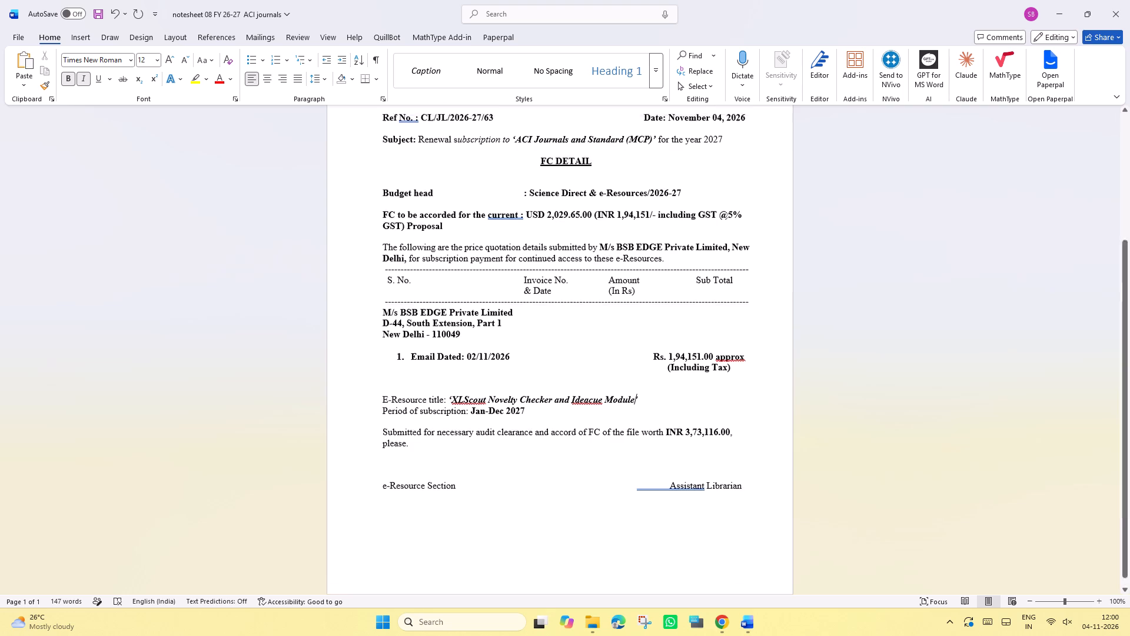
pyautogui.scroll(2, 500, 355)
pyautogui.moveTo(519, 240); pyautogui.dragTo(577, 241)
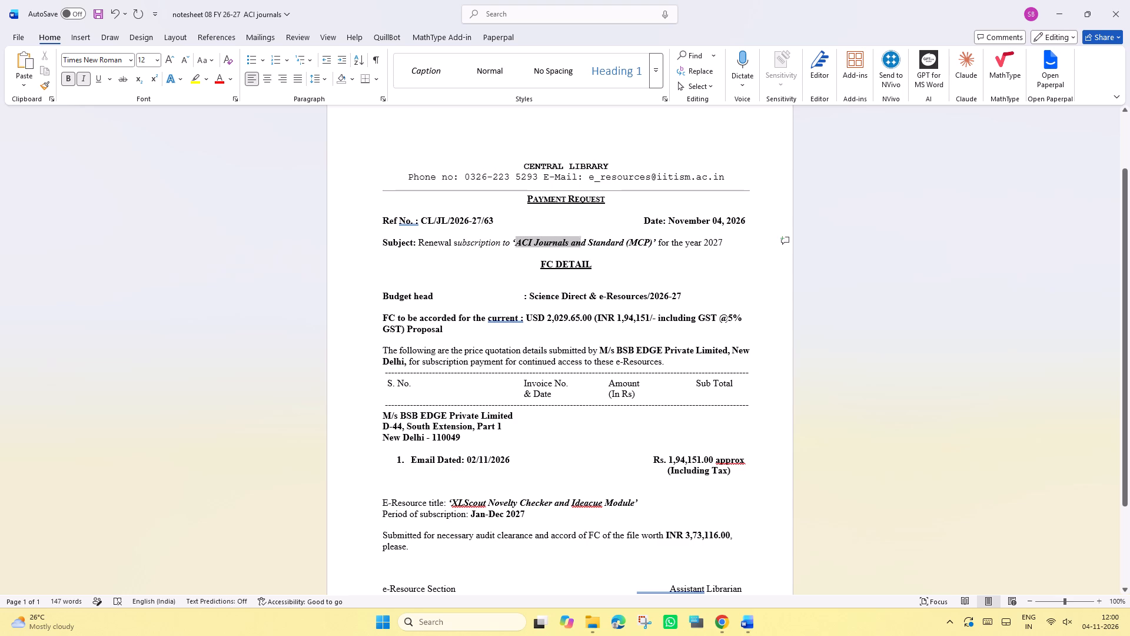
pyautogui.moveTo(577, 241); pyautogui.dragTo(653, 241)
pyautogui.hotkey('ctrl', 'c')
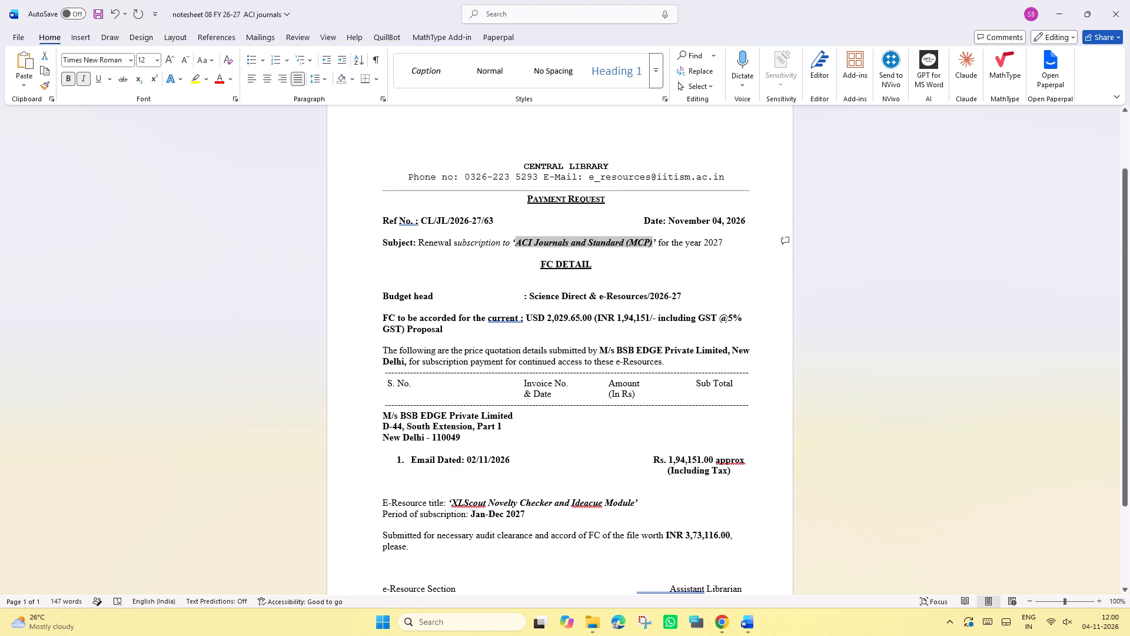
pyautogui.scroll(-8, 453, 342)
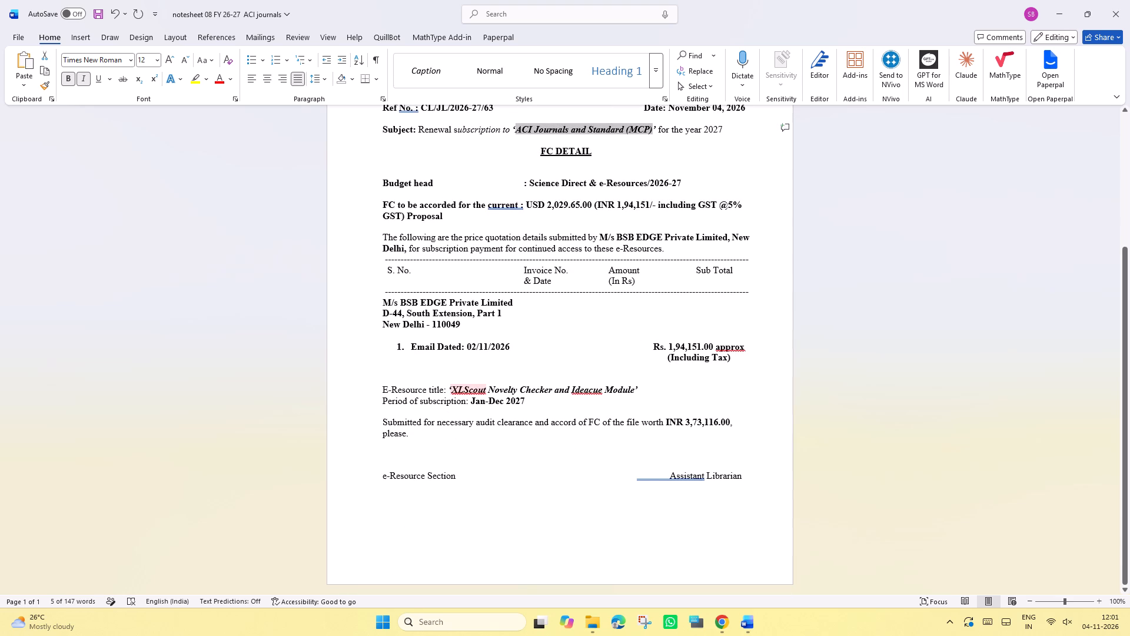
pyautogui.moveTo(453, 384); pyautogui.dragTo(626, 384)
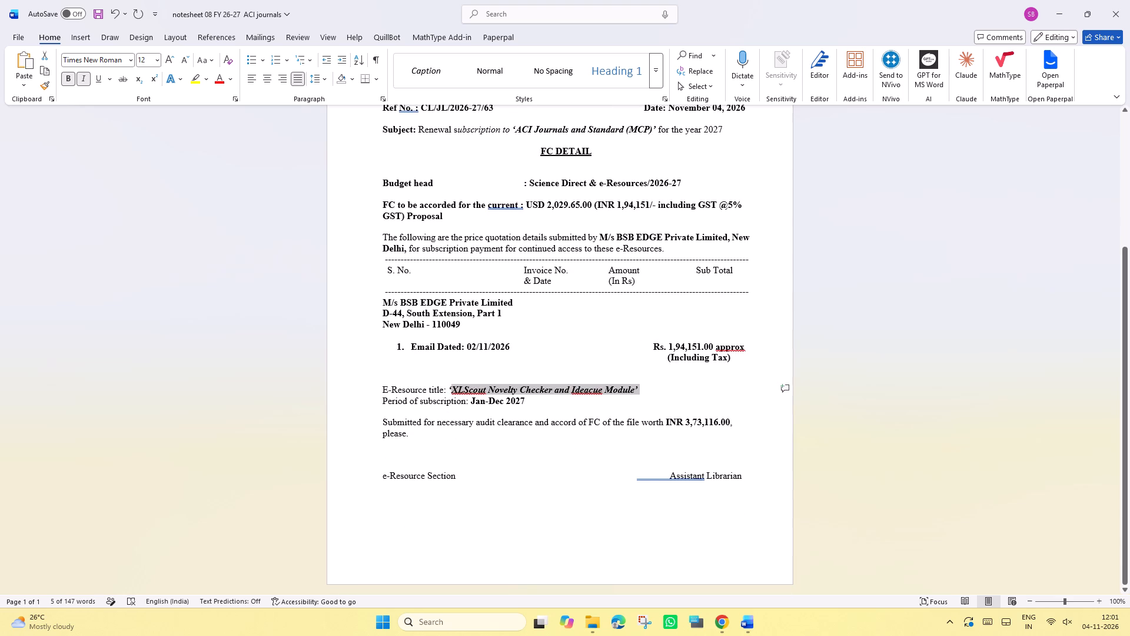
pyautogui.moveTo(626, 384); pyautogui.dragTo(633, 385)
pyautogui.moveTo(633, 385); pyautogui.dragTo(636, 389)
pyautogui.hotkey('ctrl', 'v')
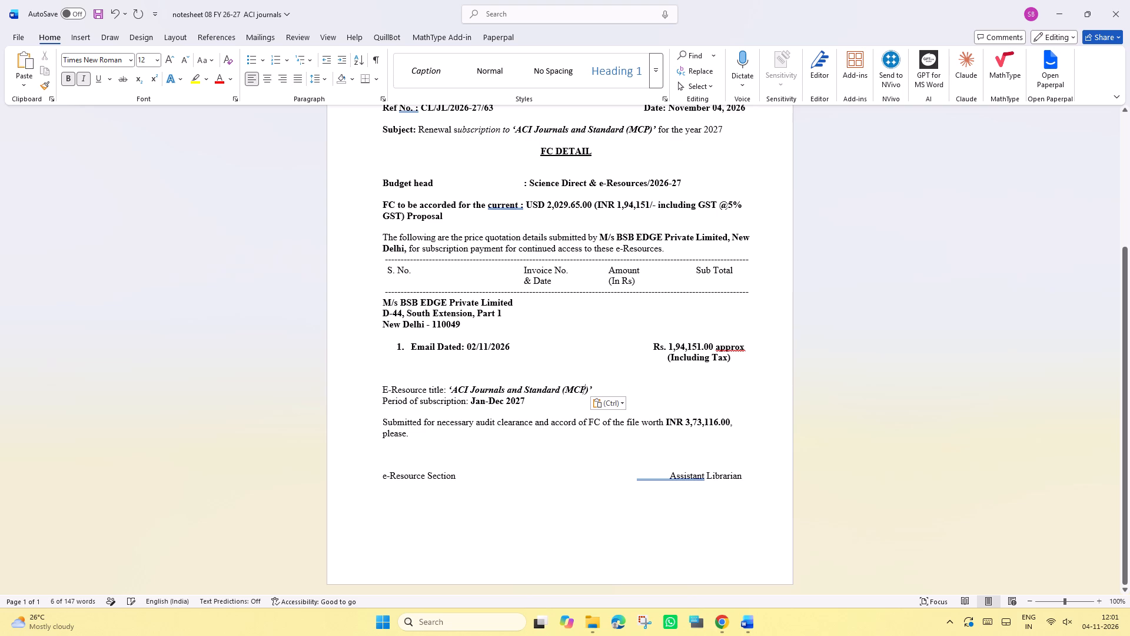
# Set the start of the period of subscription to Feb 2027.
pyautogui.scroll(-3, 406, 405)
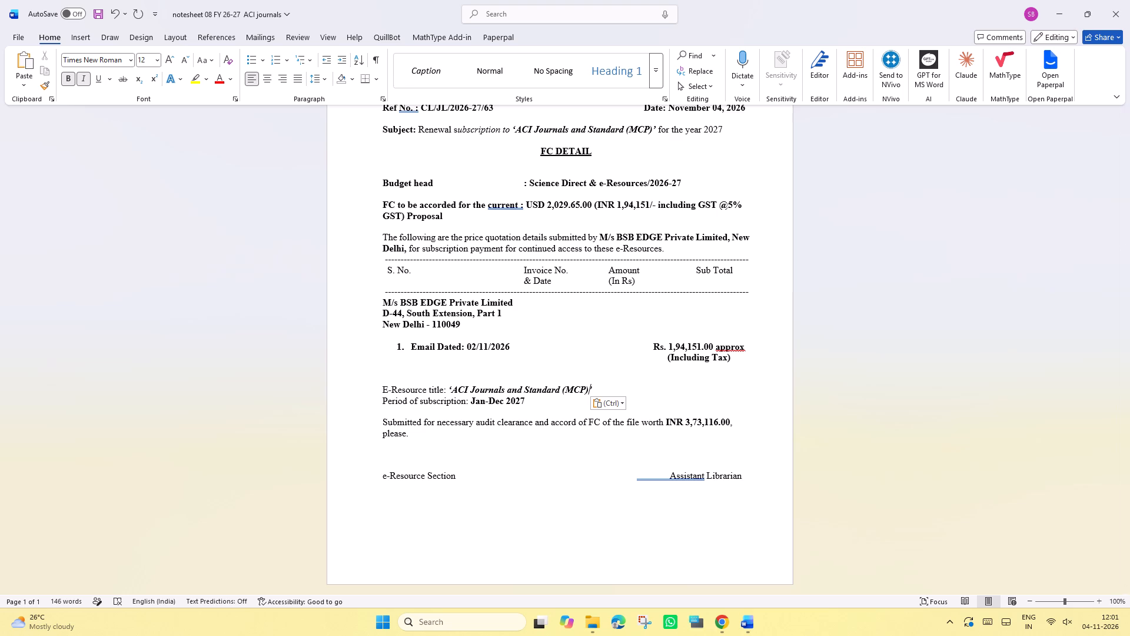
pyautogui.click(483, 402)
pyautogui.press('BackSpace')
pyautogui.press('BackSpace')
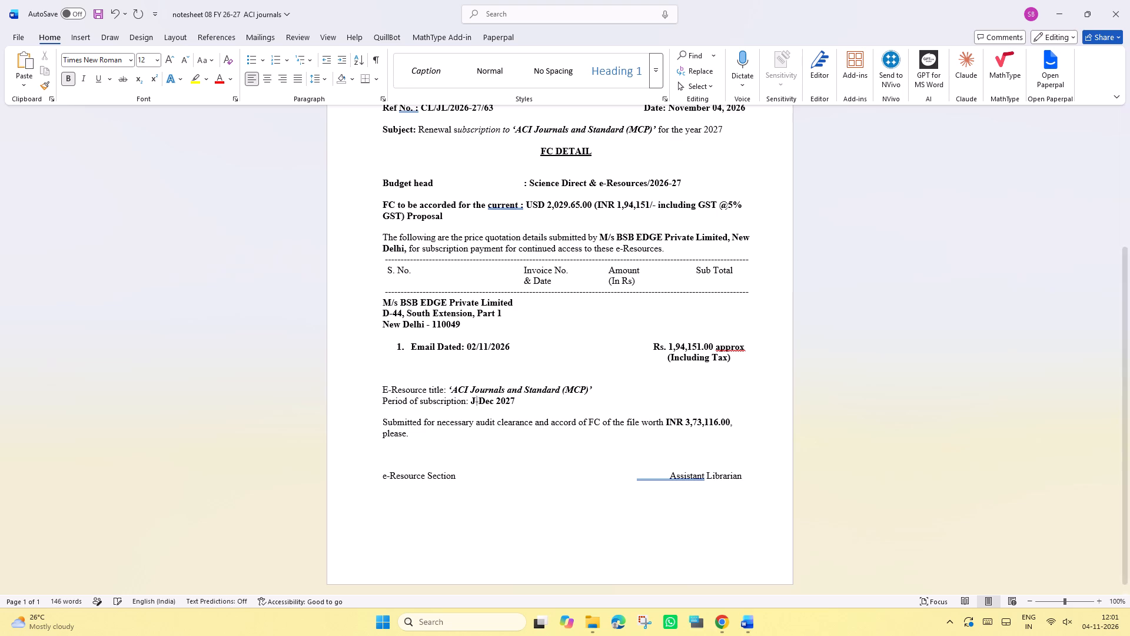
pyautogui.press('BackSpace')
pyautogui.write('feb')
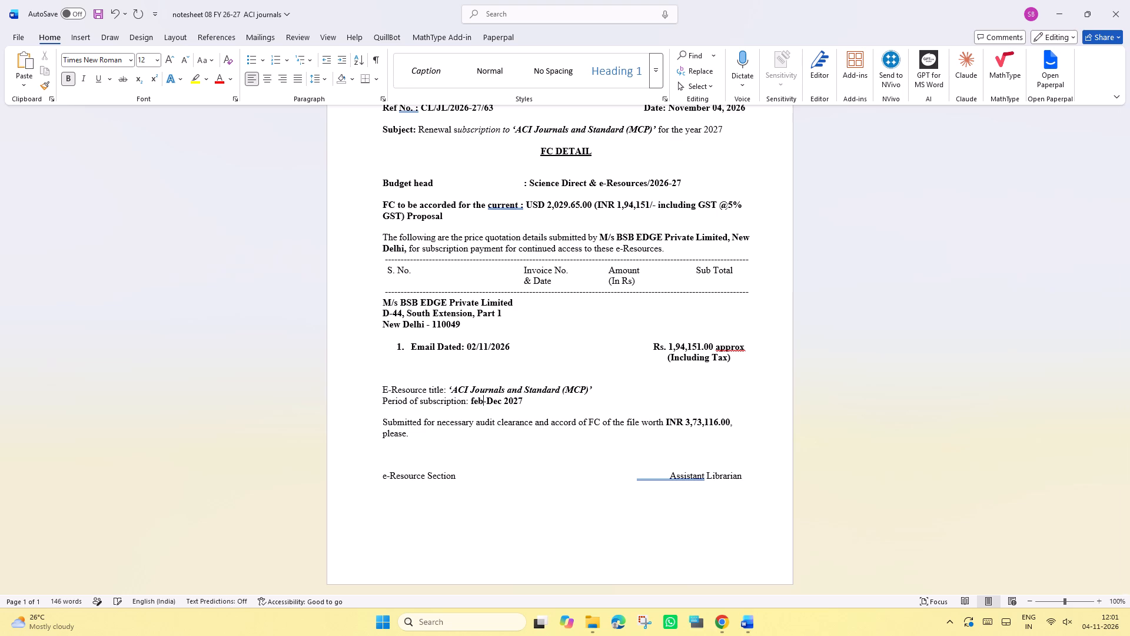
pyautogui.press('BackSpace')
pyautogui.press('BackSpace')
pyautogui.press('BackSpace')
pyautogui.write('Feb')
pyautogui.press('space')
pyautogui.write('2026')
pyautogui.press('Right')
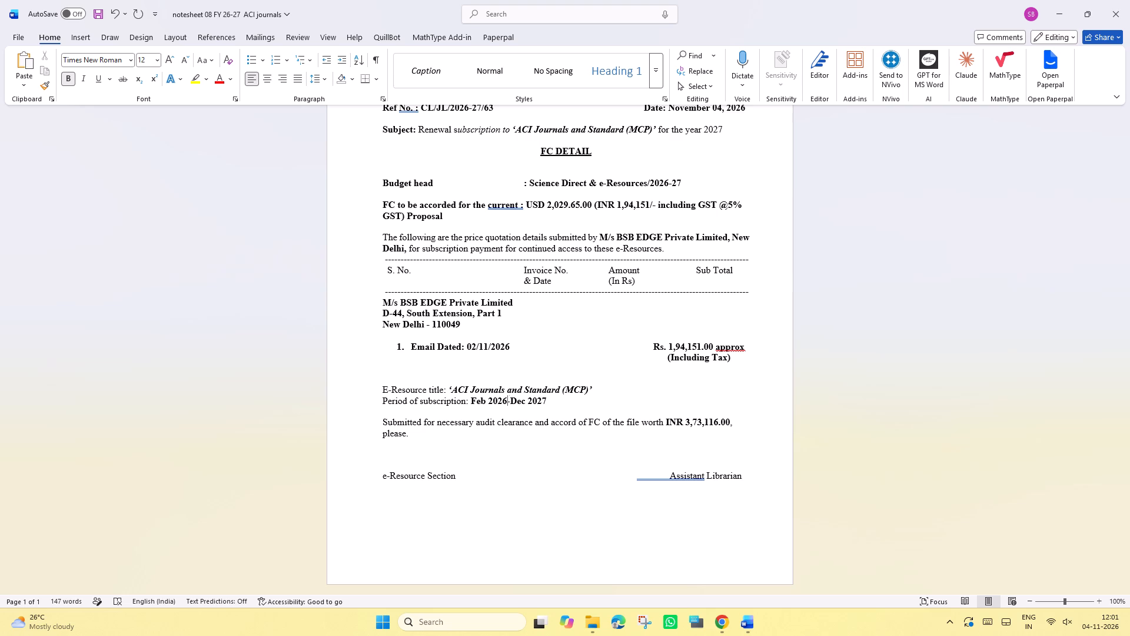
pyautogui.press('Right')
pyautogui.press('Right')
pyautogui.press('Right')
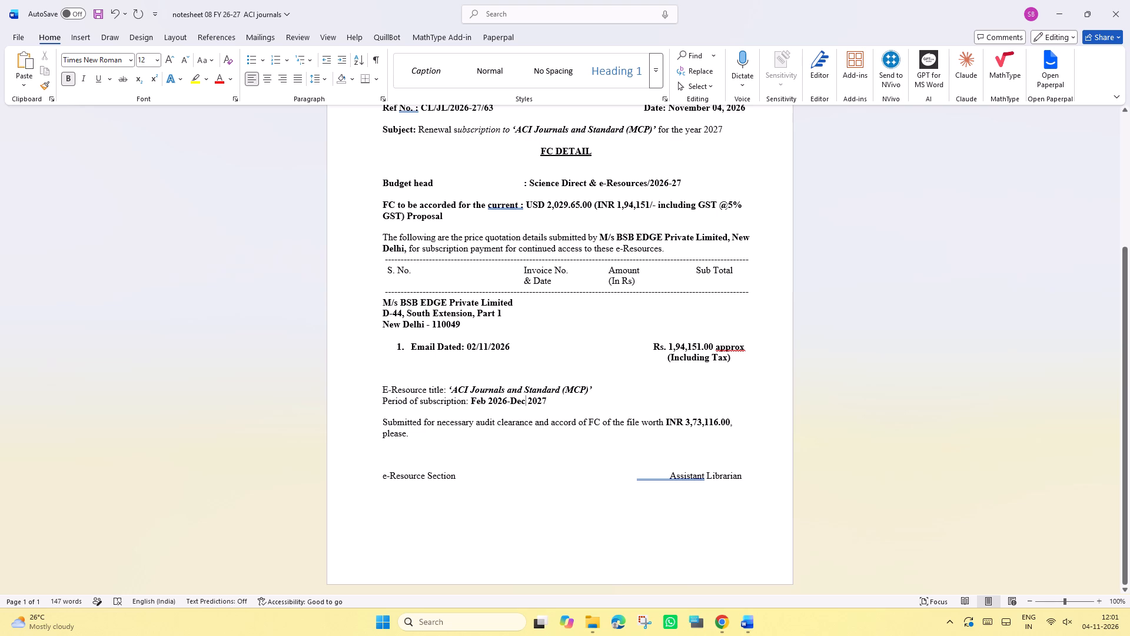
pyautogui.click(508, 396)
pyautogui.press('BackSpace')
pyautogui.press('7')
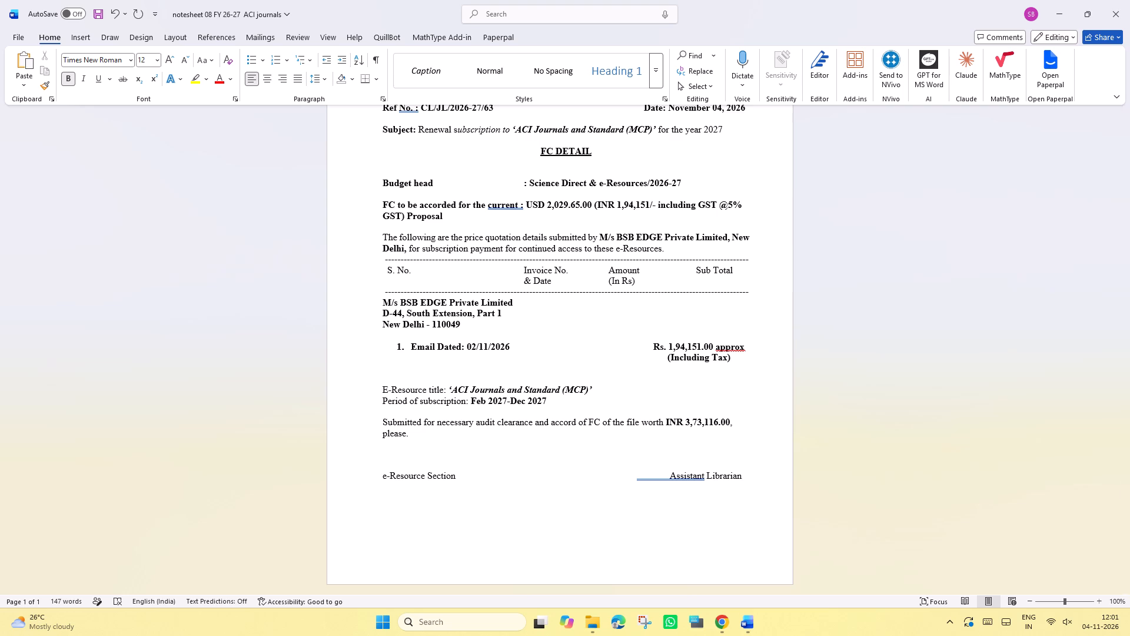
# Set the end of the period of subscription to Jan 2028.
pyautogui.press('Right')
pyautogui.press('Right')
pyautogui.press('Right')
pyautogui.press('Right')
pyautogui.press('Right')
pyautogui.press('Right')
pyautogui.press('Left')
pyautogui.press('Left')
pyautogui.press('BackSpace')
pyautogui.press('BackSpace')
pyautogui.press('BackSpace')
pyautogui.write('Jan')
pyautogui.press('Right')
pyautogui.press('Right')
pyautogui.press('Right')
pyautogui.press('Right')
pyautogui.press('Right')
pyautogui.press('BackSpace')
pyautogui.press('8')
# Extend the year in the subject line to 2027-28.
pyautogui.scroll(3, 591, 424)
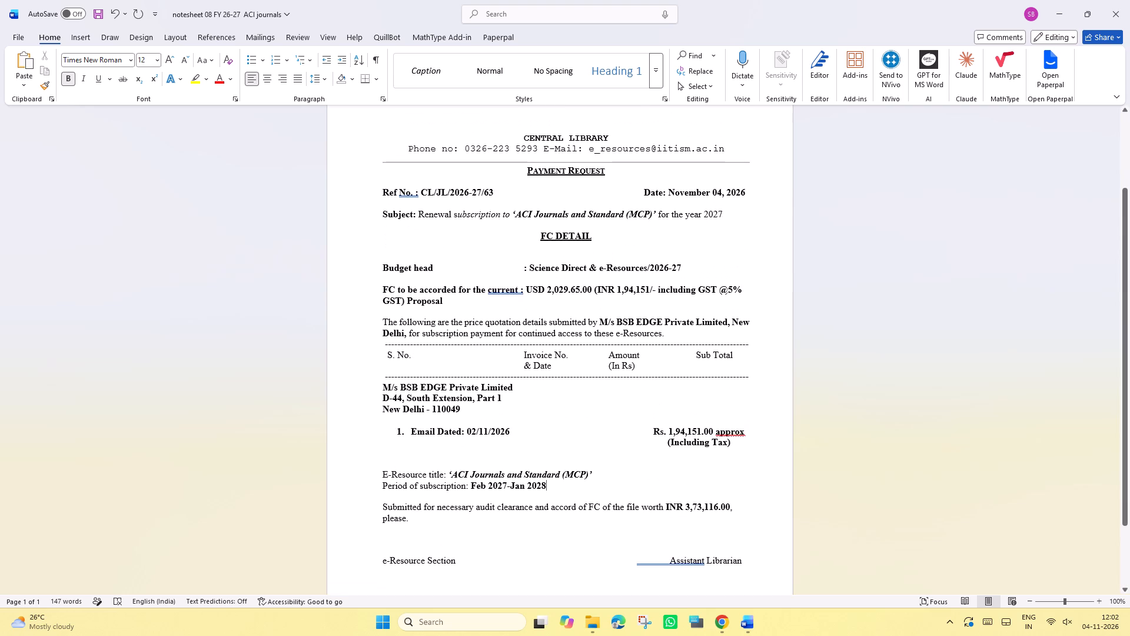
pyautogui.click(723, 211)
pyautogui.write('-28')
# Review the ACI Journals payment request from the subject line down to the closing submission sentence and signatures.
pyautogui.scroll(-3, 498, 354)
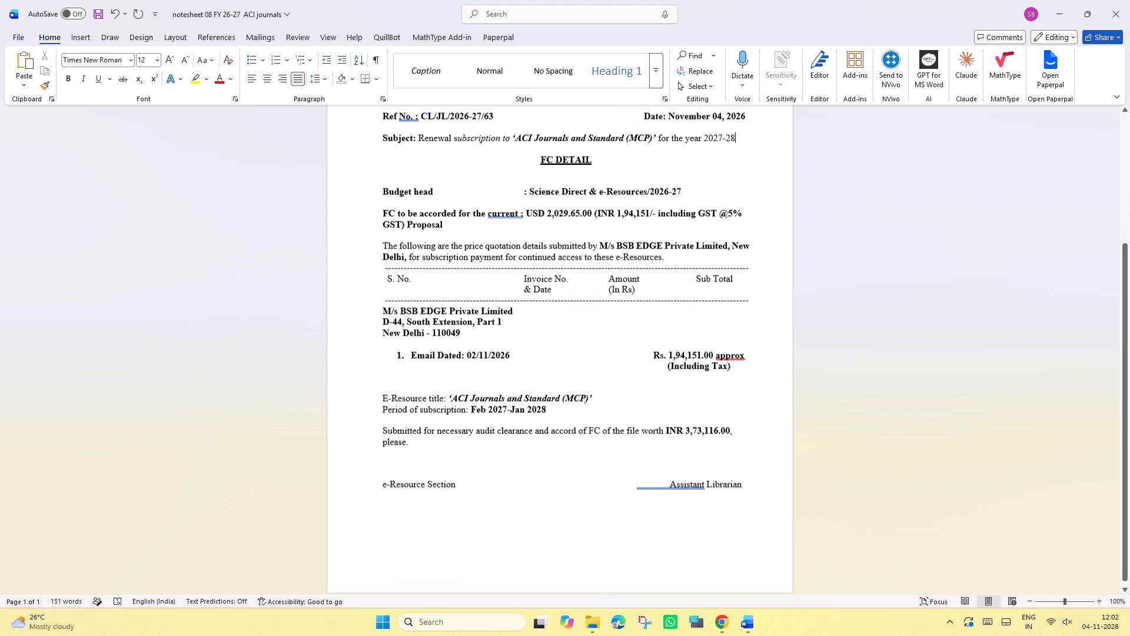
pyautogui.scroll(2, 528, 355)
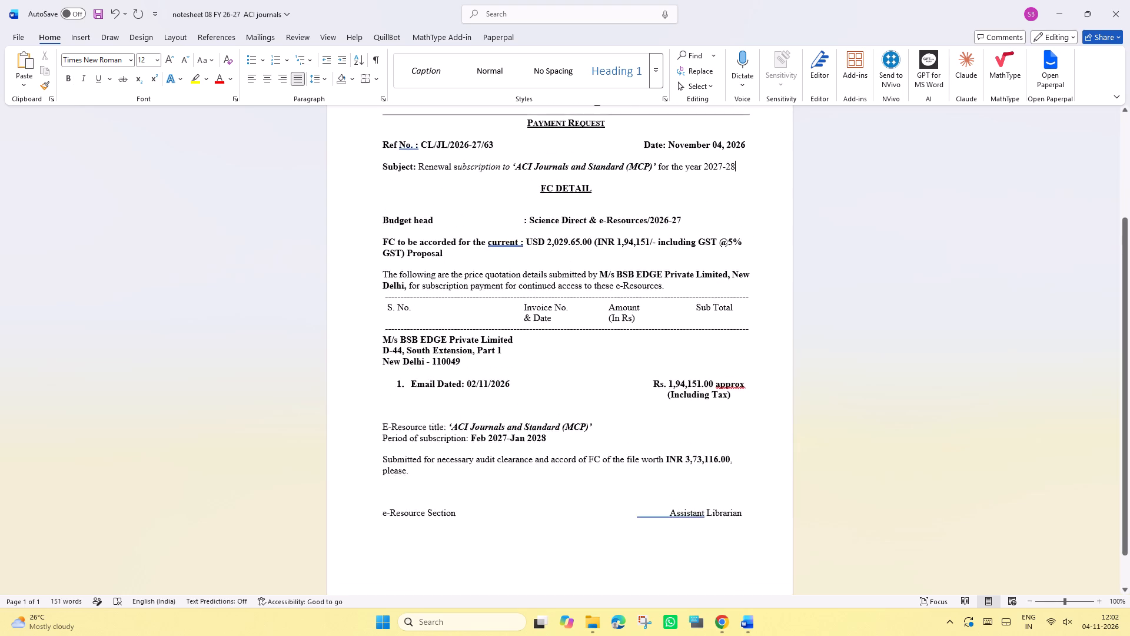
pyautogui.scroll(-3, 428, 370)
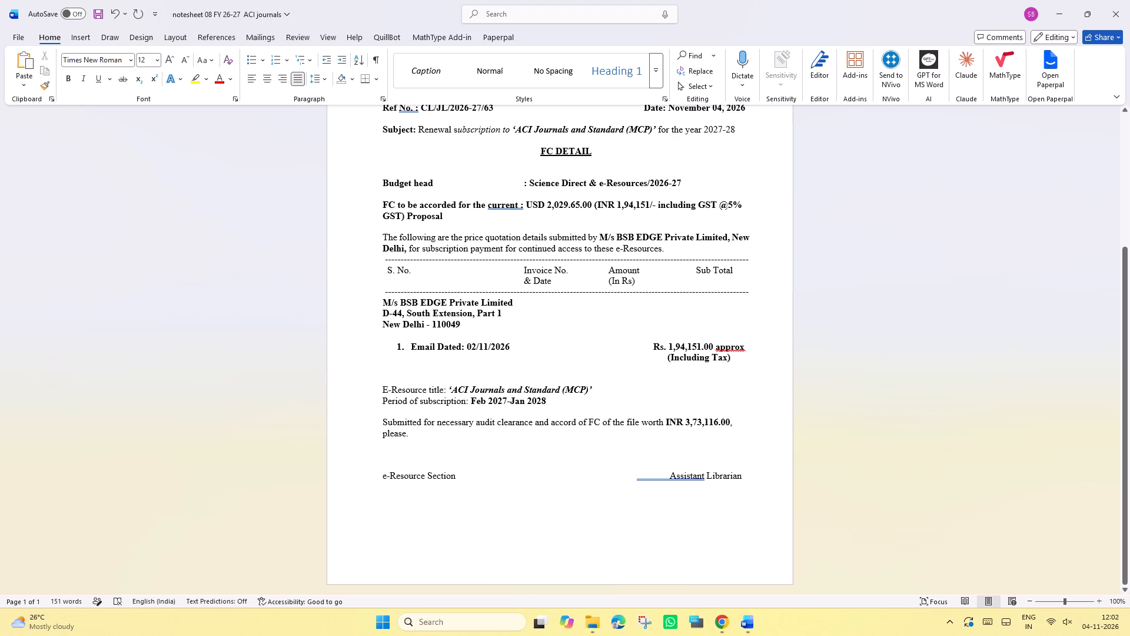
pyautogui.scroll(3, 366, 291)
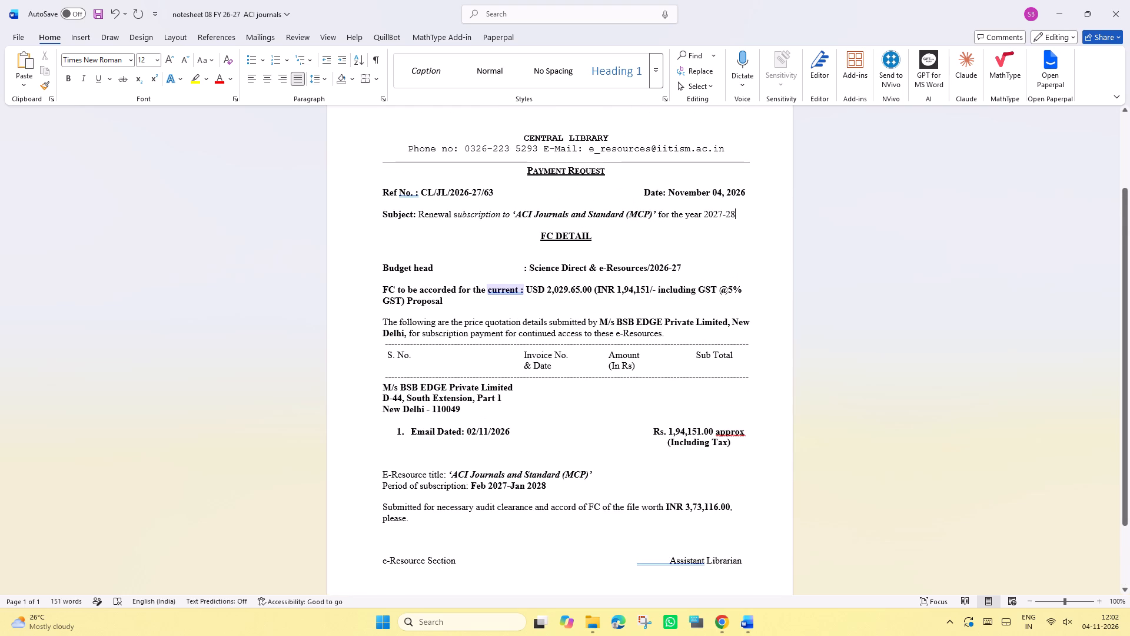
pyautogui.scroll(-5, 504, 287)
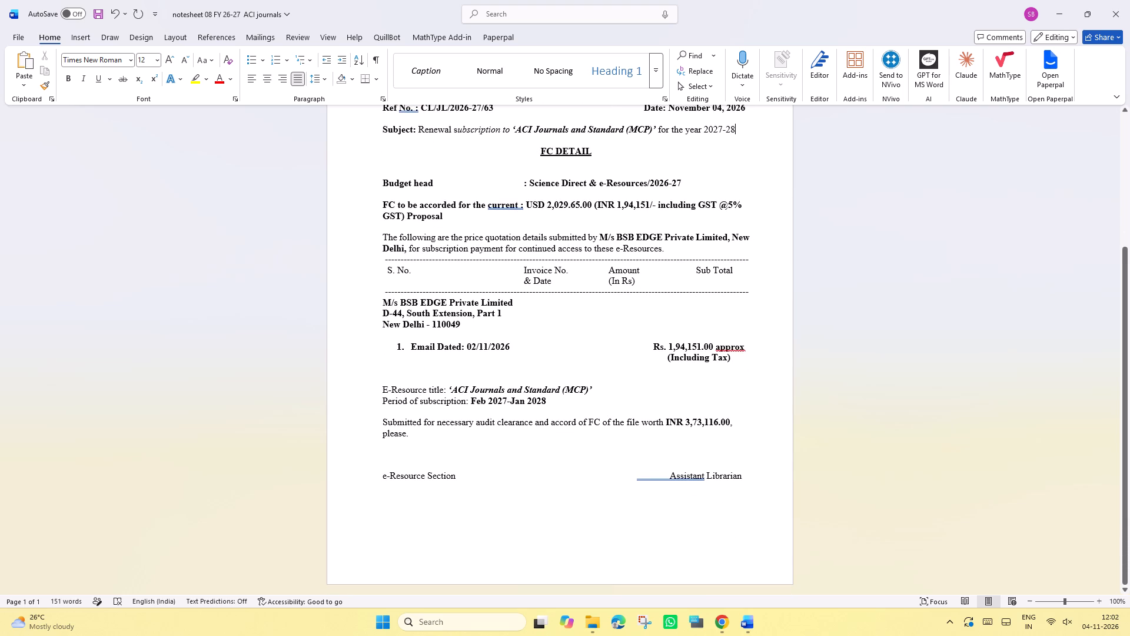
pyautogui.scroll(-4, 550, 412)
# Replace the amount in the closing submission sentence with "1,94,151.00 approx" copied from the quotation entry, keeping INR and dropping the duplicate "Rs.".
pyautogui.moveTo(653, 345); pyautogui.dragTo(725, 346)
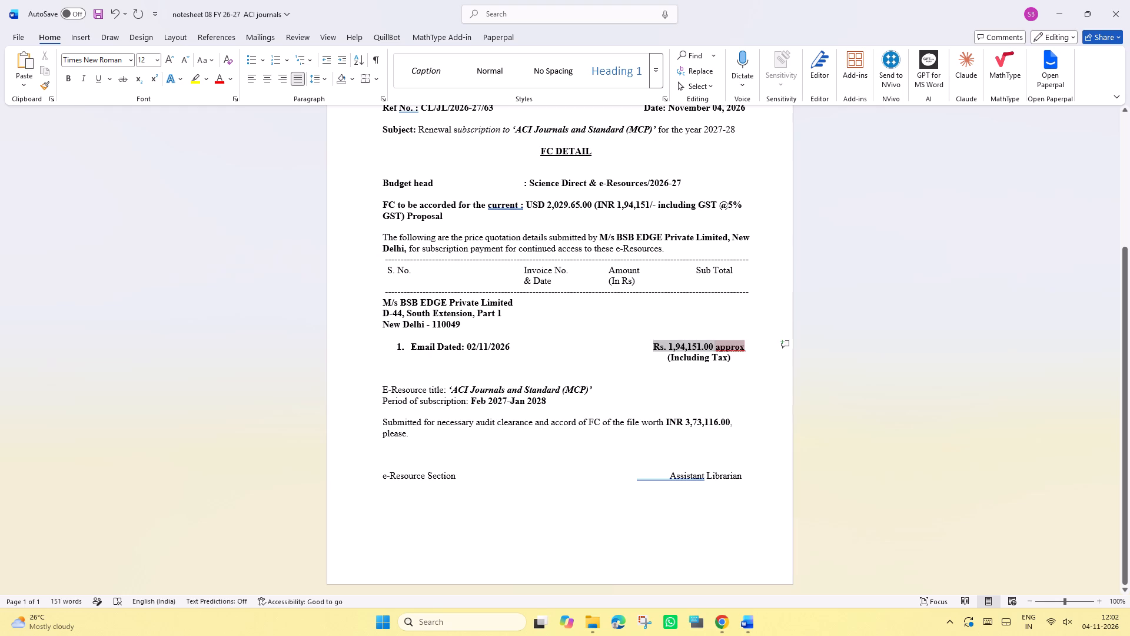
pyautogui.moveTo(725, 346); pyautogui.dragTo(732, 347)
pyautogui.hotkey('ctrl', 'c')
pyautogui.scroll(-1, 676, 457)
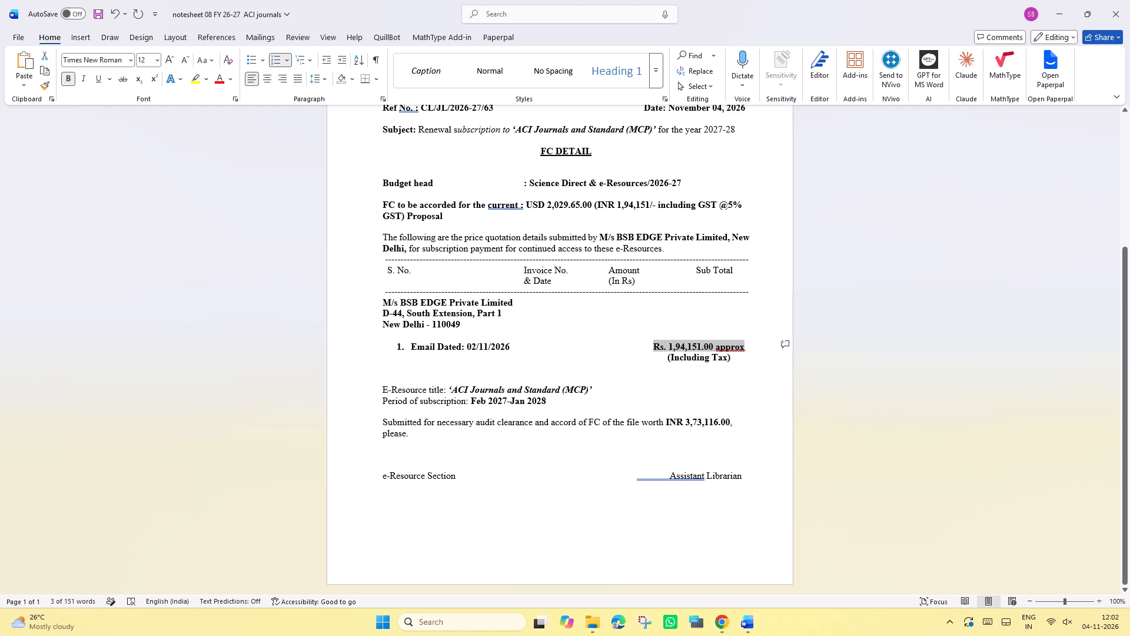
pyautogui.click(680, 422)
pyautogui.click(686, 418)
pyautogui.moveTo(686, 418); pyautogui.dragTo(694, 419)
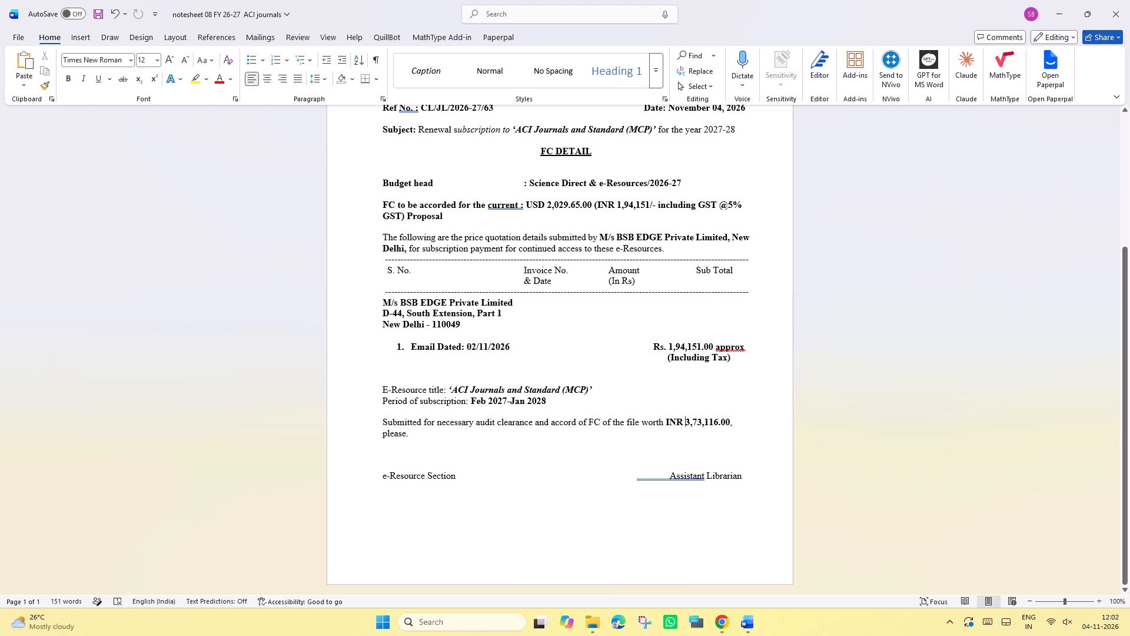
pyautogui.moveTo(694, 419); pyautogui.dragTo(726, 422)
pyautogui.hotkey('ctrl', 'v')
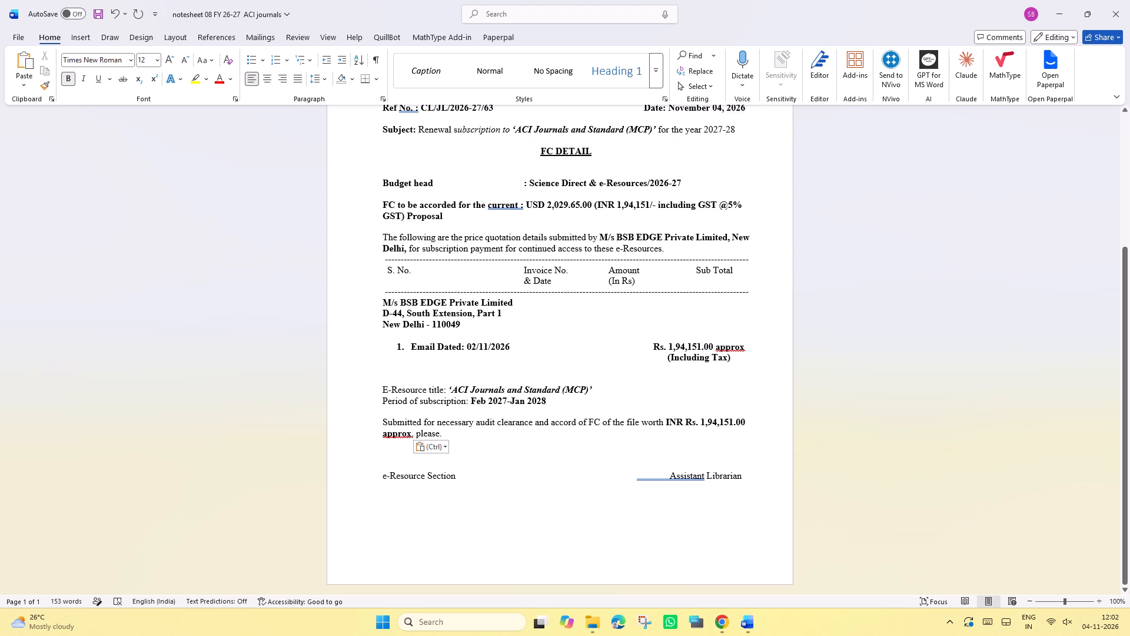
pyautogui.click(695, 420)
pyautogui.click(701, 419)
pyautogui.press('BackSpace')
pyautogui.press('BackSpace')
pyautogui.press('BackSpace')
pyautogui.press('BackSpace')
# Save the ACI journals notesheet and close the document.
pyautogui.click(538, 426)
pyautogui.hotkey('ctrl', 's')
pyautogui.scroll(12, 589, 449)
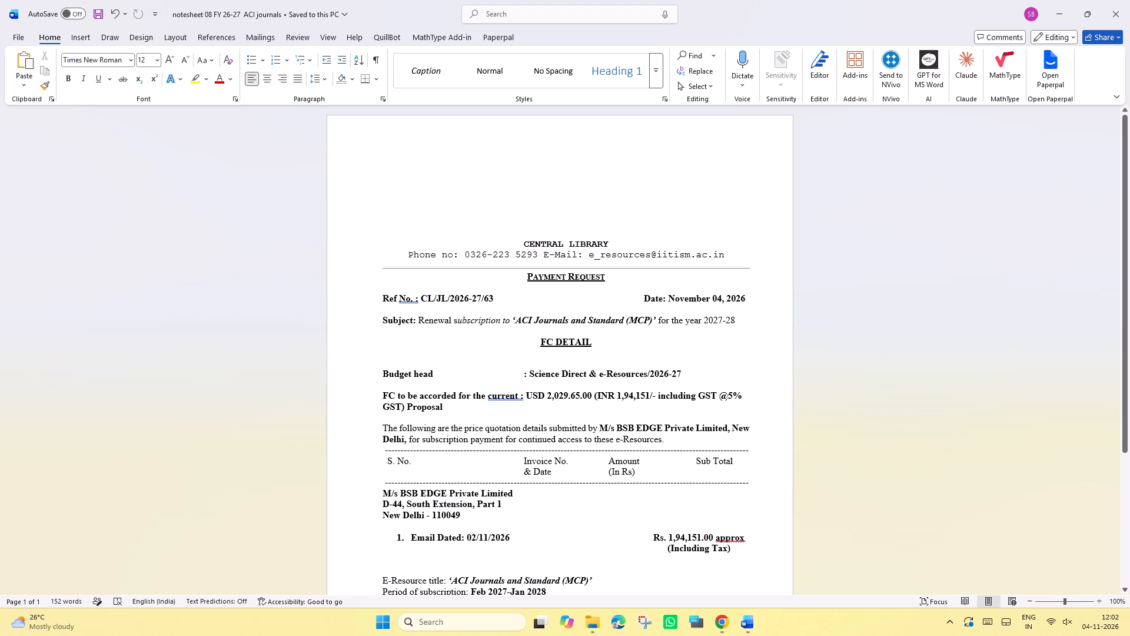
pyautogui.hotkey('ctrl', 's')
pyautogui.scroll(6, 441, 379)
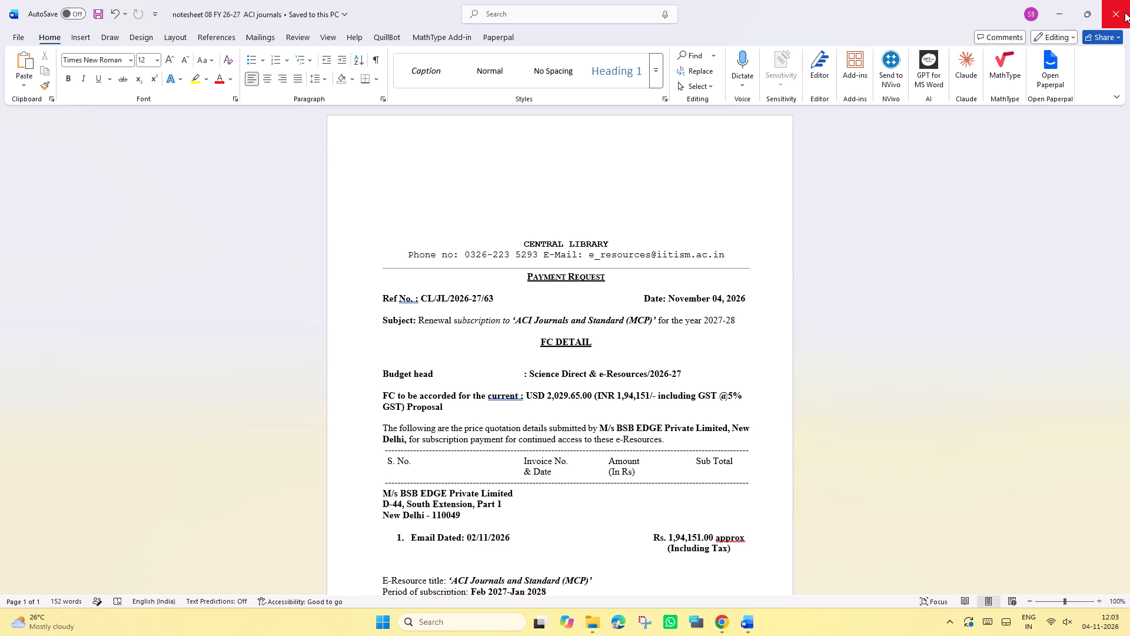
pyautogui.click(1122, 12)
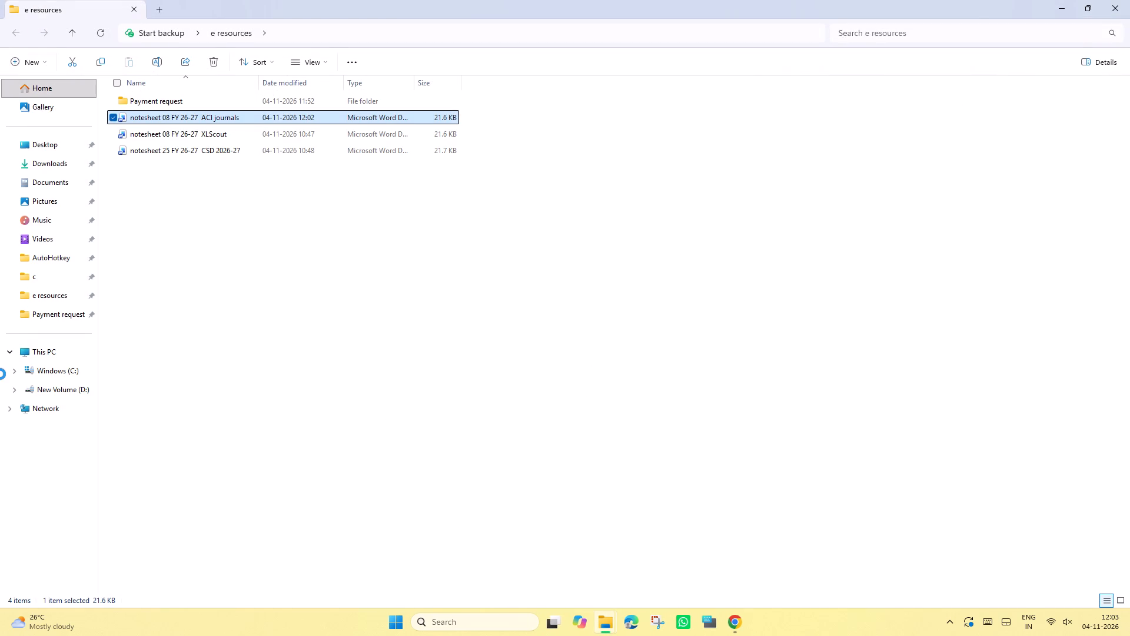
# Move the file "notesheet 08 FY 26-27 ACI journals" into the Payment request folder.
pyautogui.moveTo(218, 118); pyautogui.dragTo(220, 99)
# Open the Payment request folder, and go back up to the e resources folder.
pyautogui.doubleClick(211, 101)
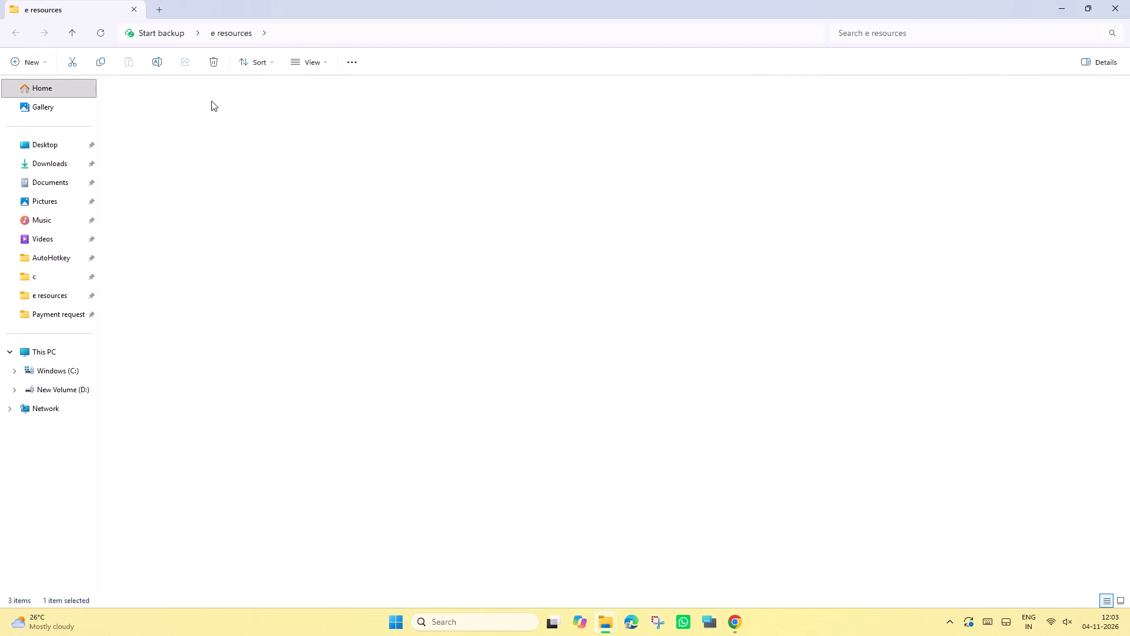
pyautogui.click(74, 31)
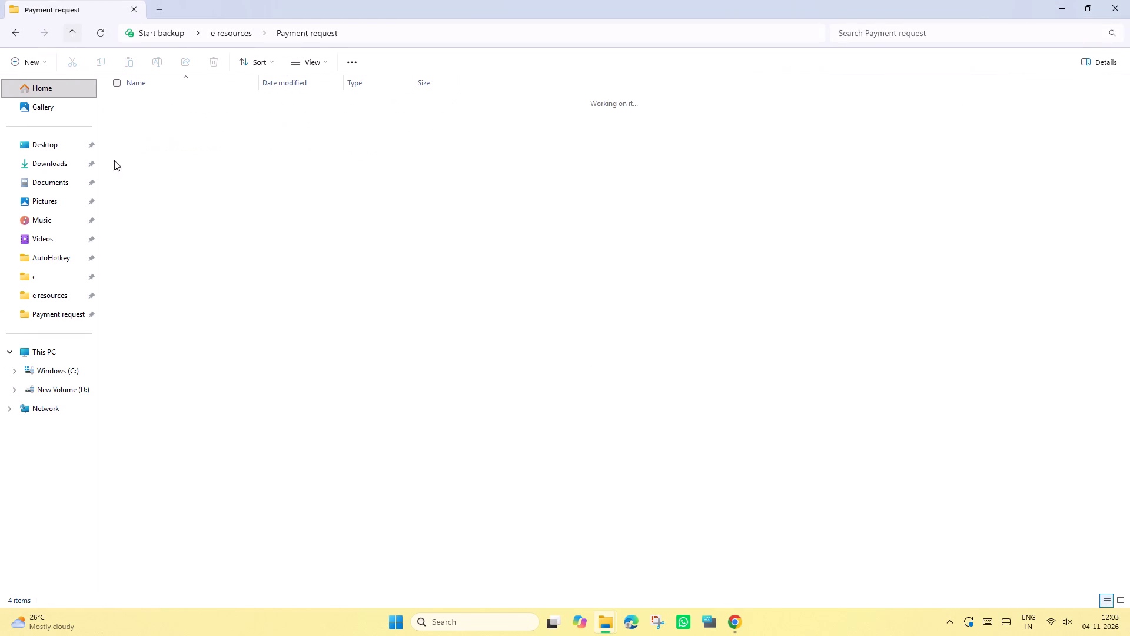
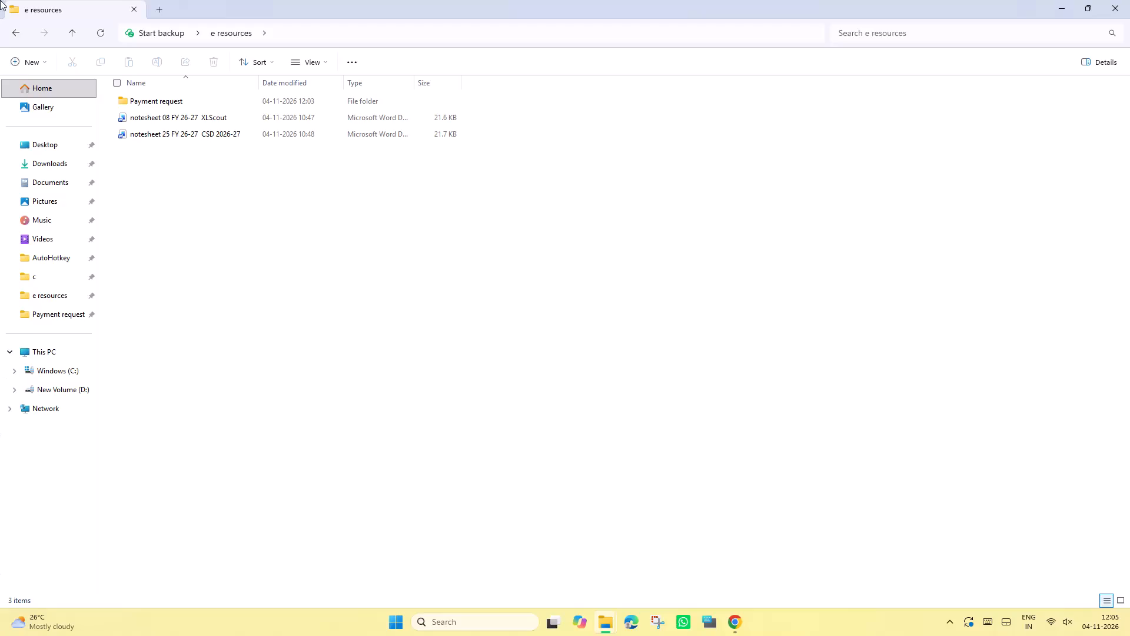
# Switch from the e resources folder to the Chrome browser.
pyautogui.click(730, 624)
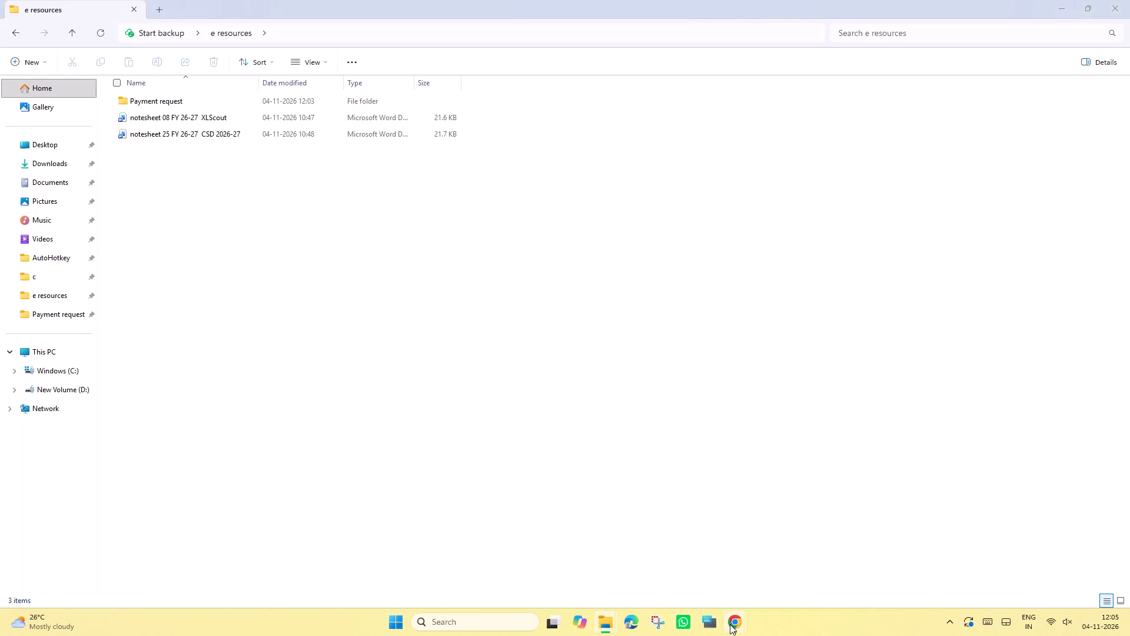
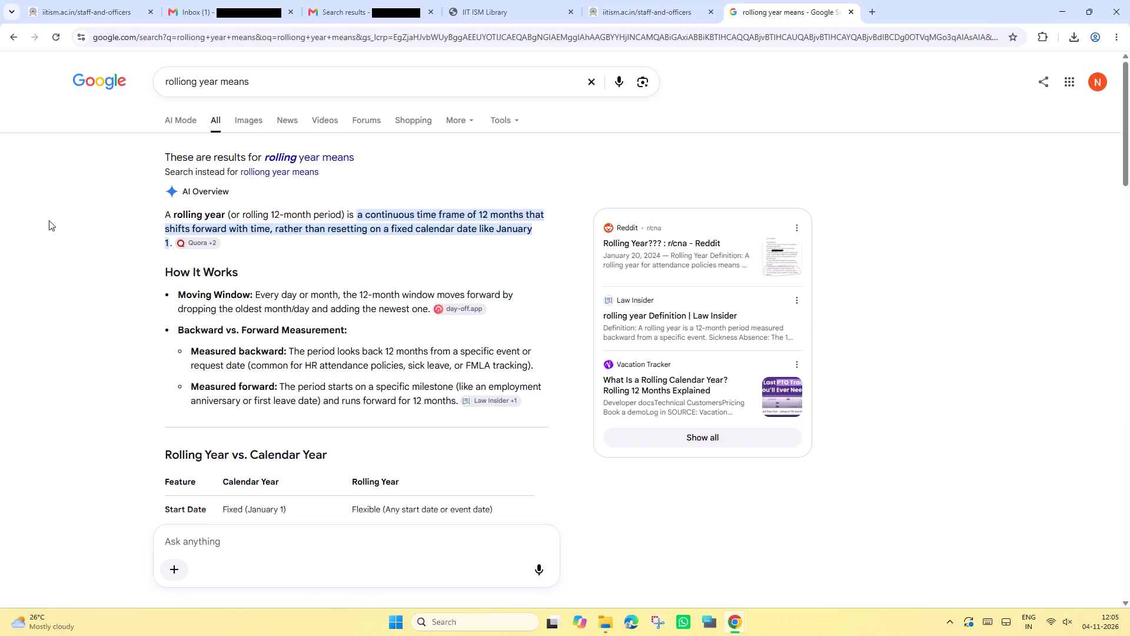
# Read the search overview on the meaning of a rolling year, including how it compares with a calendar year and where it is used.
pyautogui.scroll(-2, 48, 237)
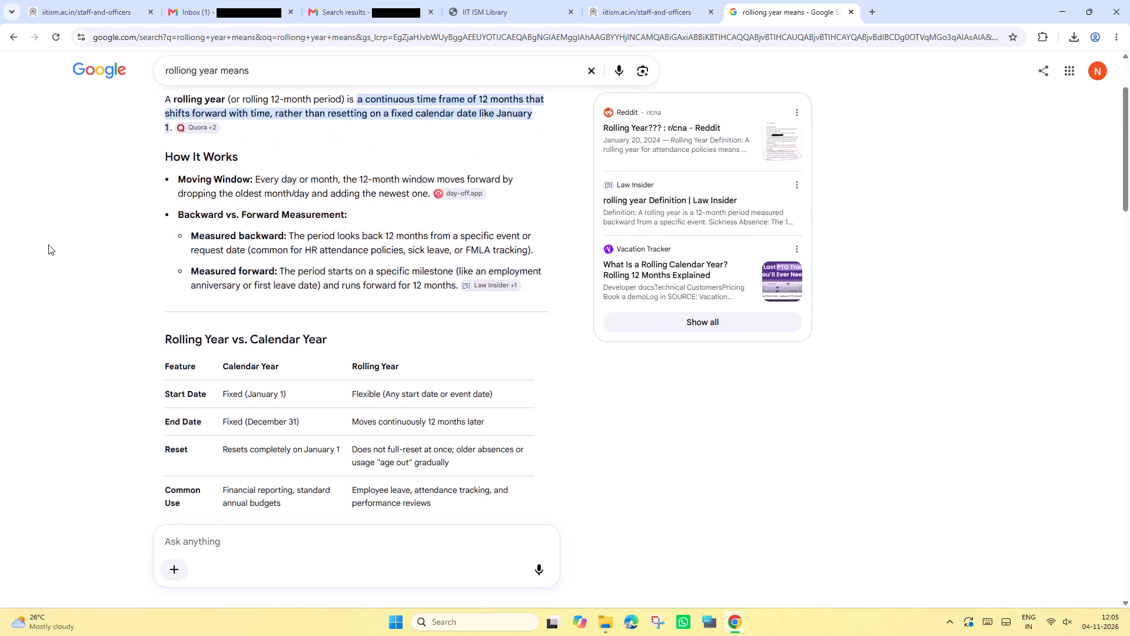
pyautogui.scroll(-2, 48, 244)
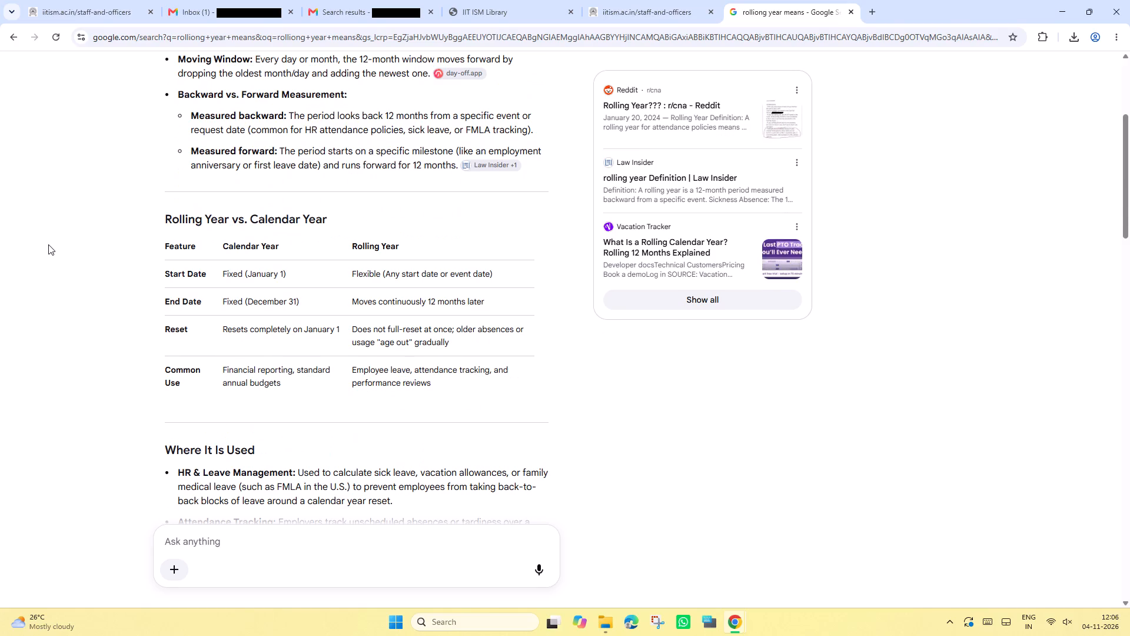
pyautogui.scroll(-6, 48, 247)
pyautogui.scroll(4, 48, 251)
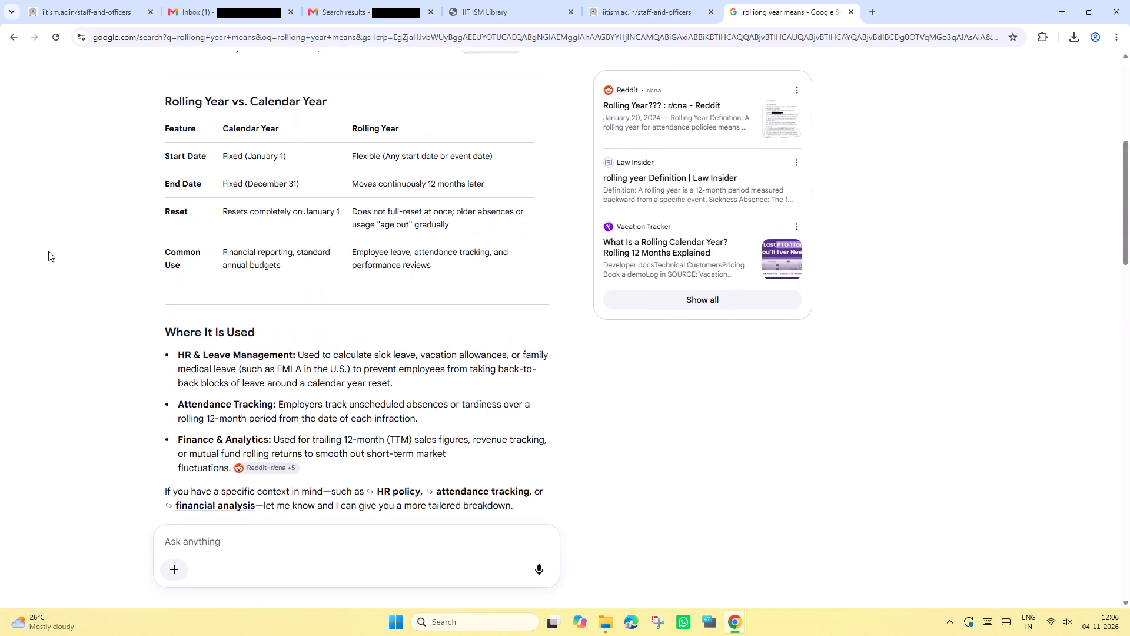
pyautogui.scroll(6, 48, 251)
pyautogui.scroll(-5, 48, 251)
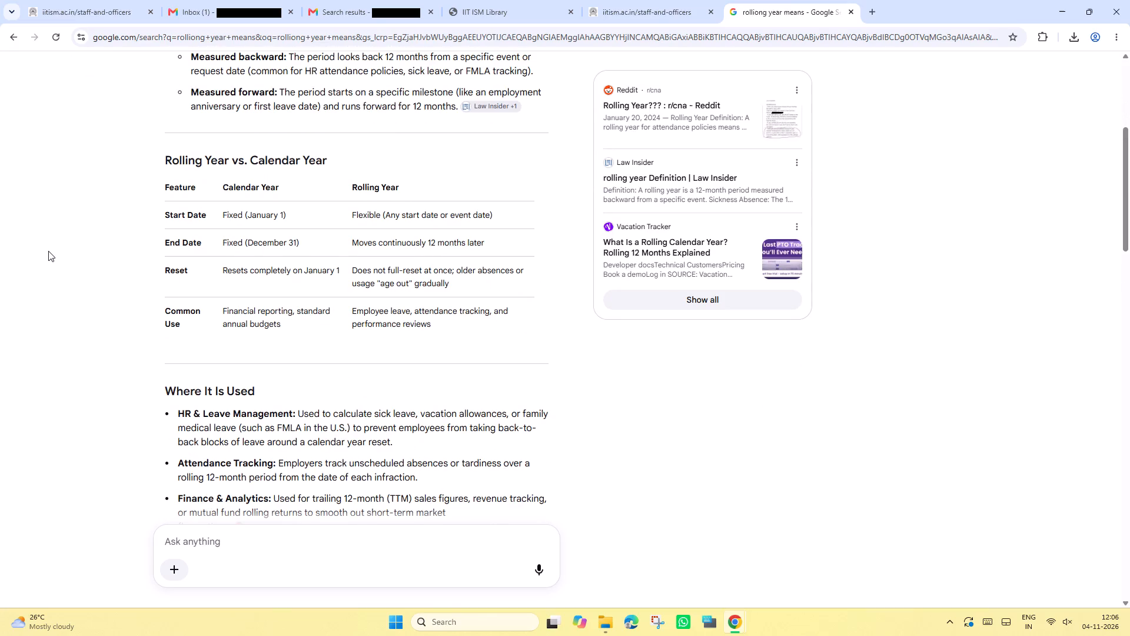
pyautogui.scroll(-2, 48, 252)
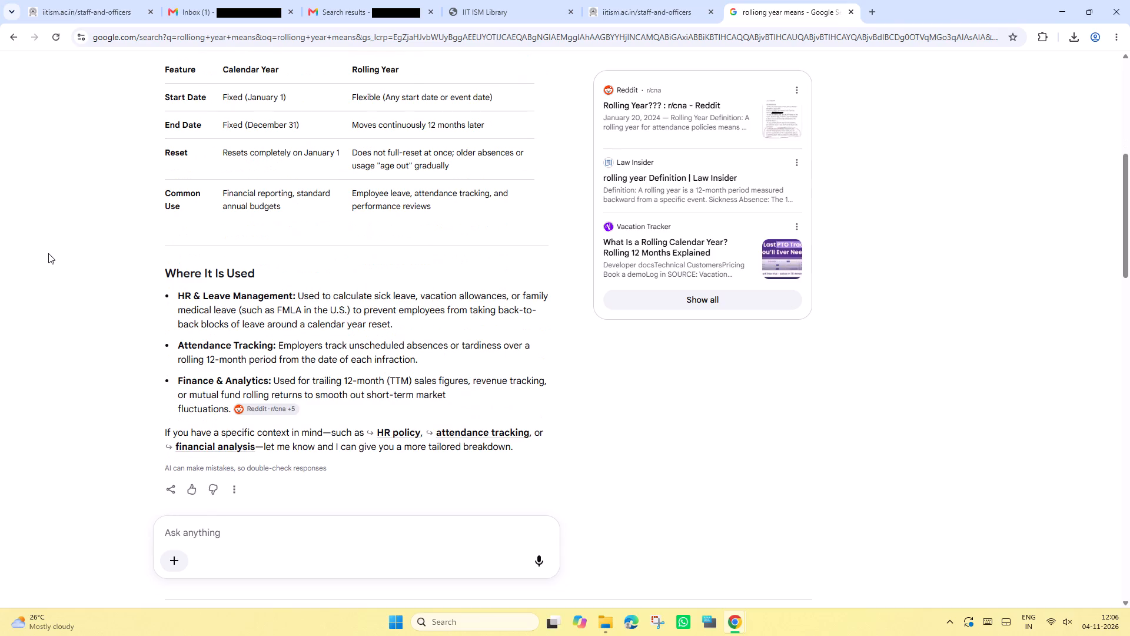
pyautogui.scroll(-4, 48, 253)
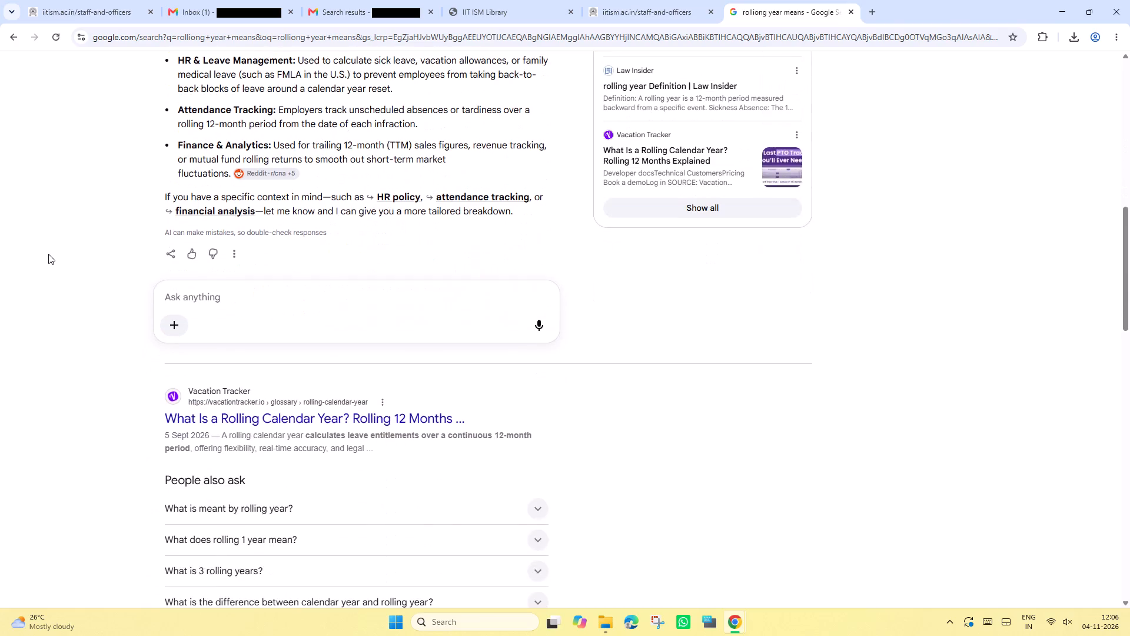
pyautogui.scroll(11, 48, 254)
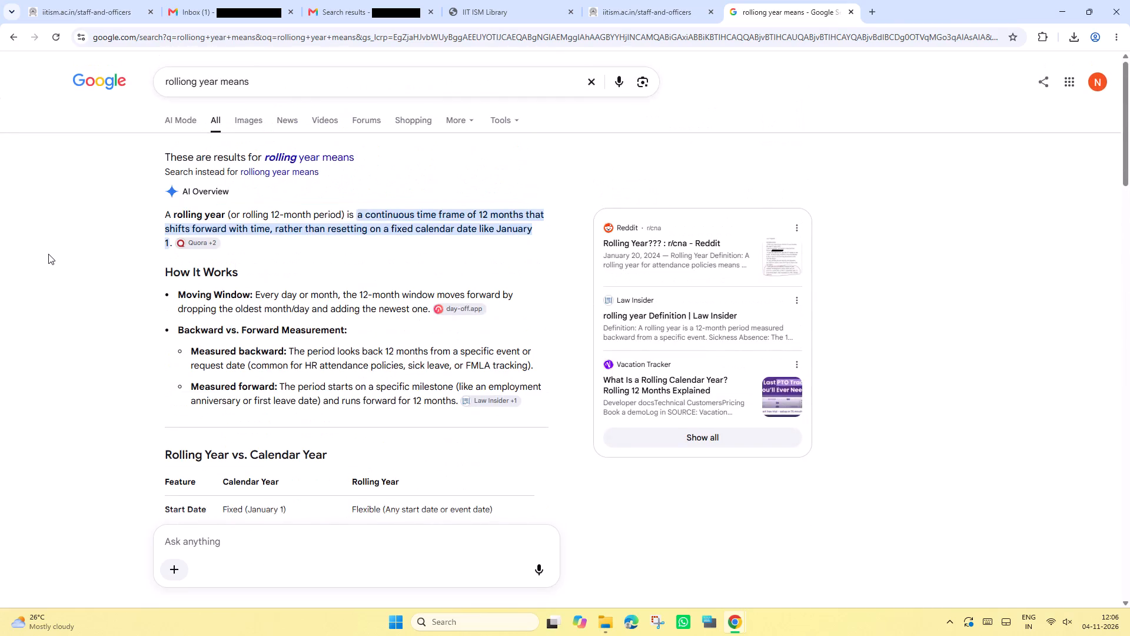
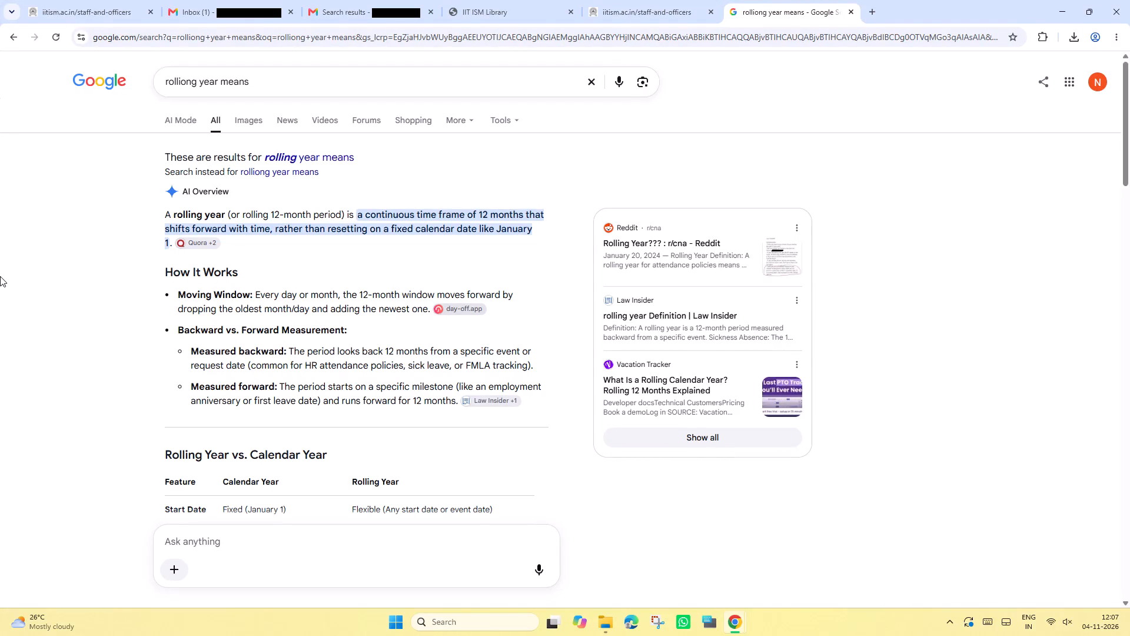
# Review the search overview on rolling years again, including the calendar-year comparison and where the term is used.
pyautogui.scroll(-2, 0, 276)
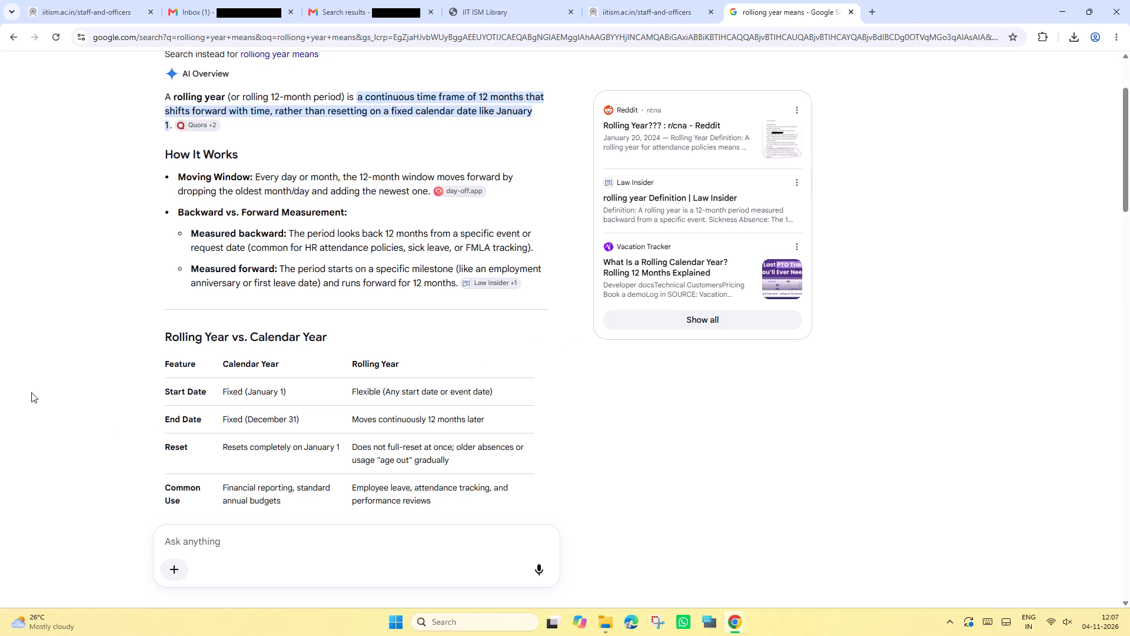
pyautogui.scroll(-1, 48, 384)
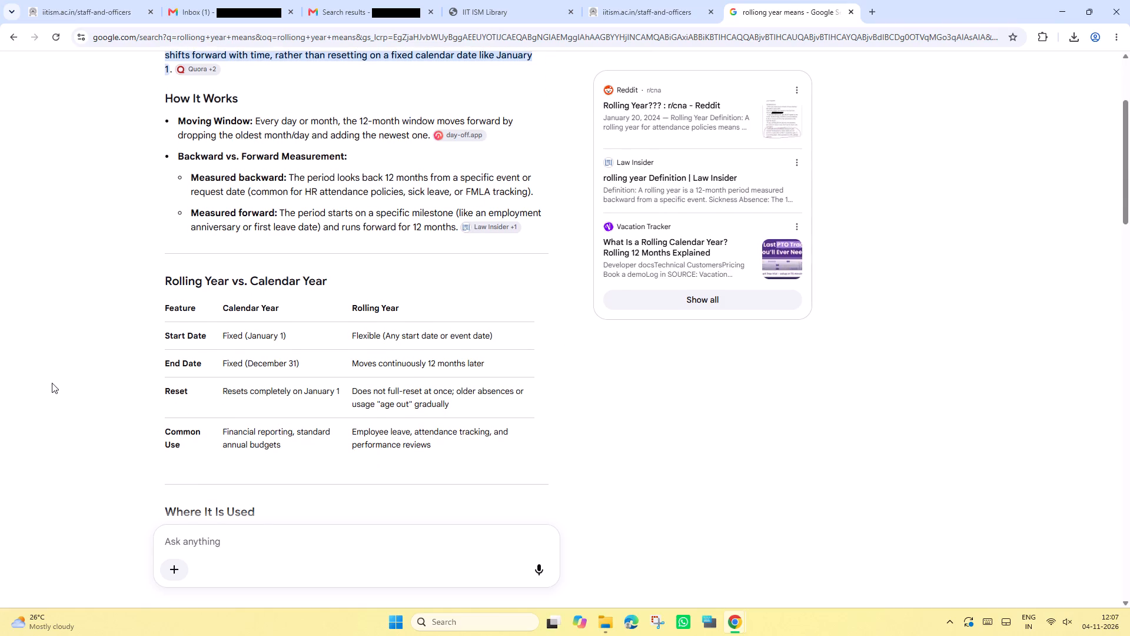
pyautogui.scroll(-6, 53, 383)
pyautogui.scroll(1, 60, 372)
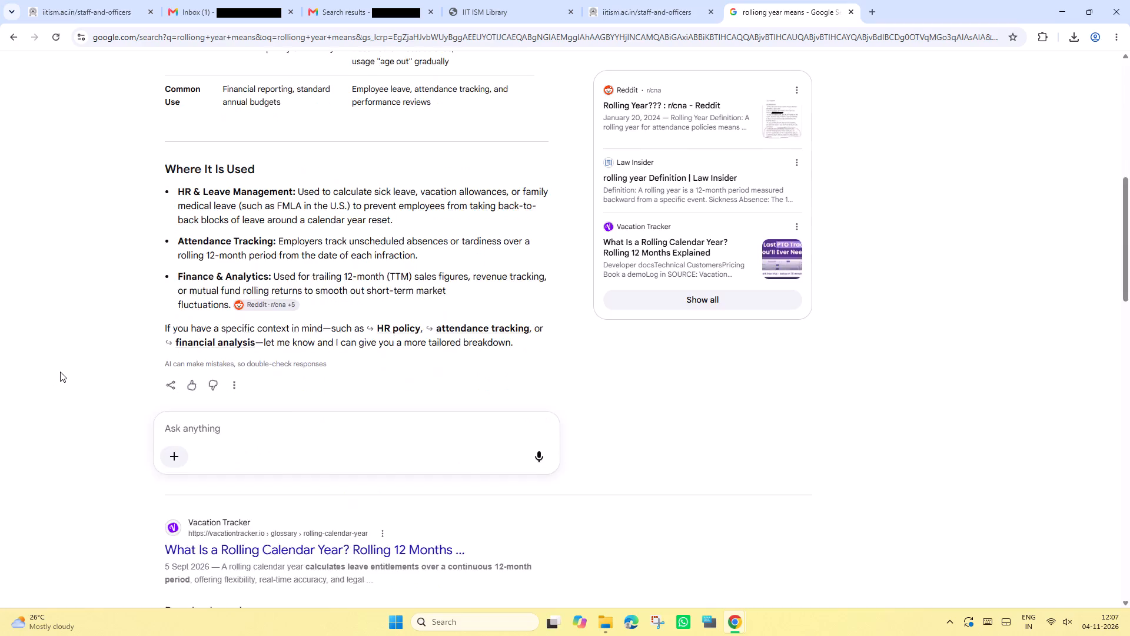
pyautogui.scroll(-7, 60, 372)
pyautogui.scroll(15, 60, 372)
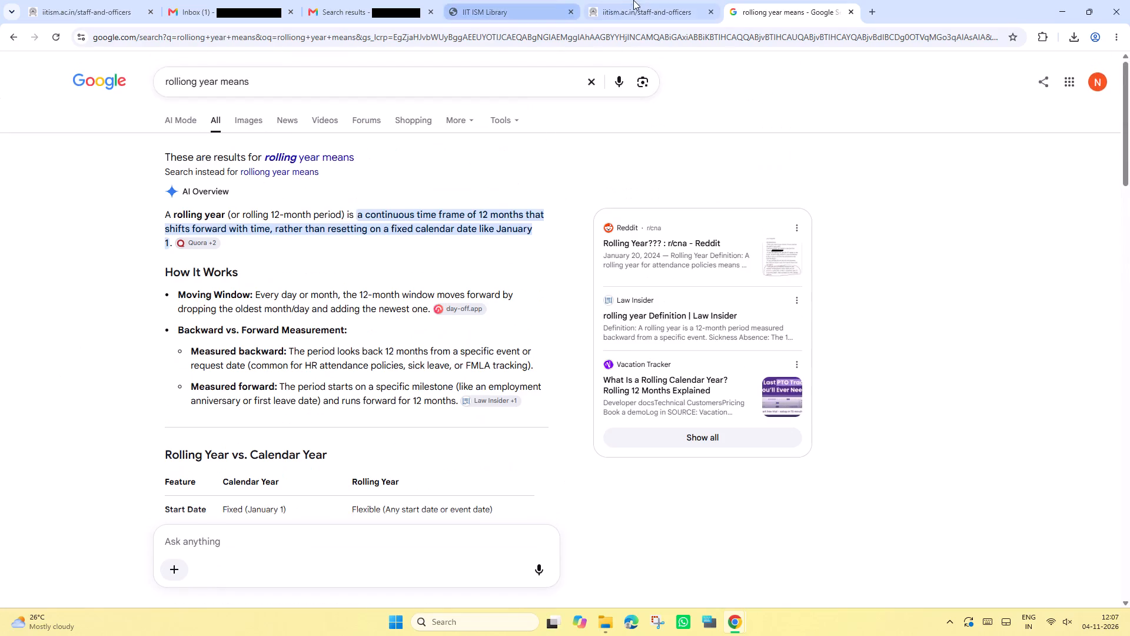
pyautogui.click(638, 0)
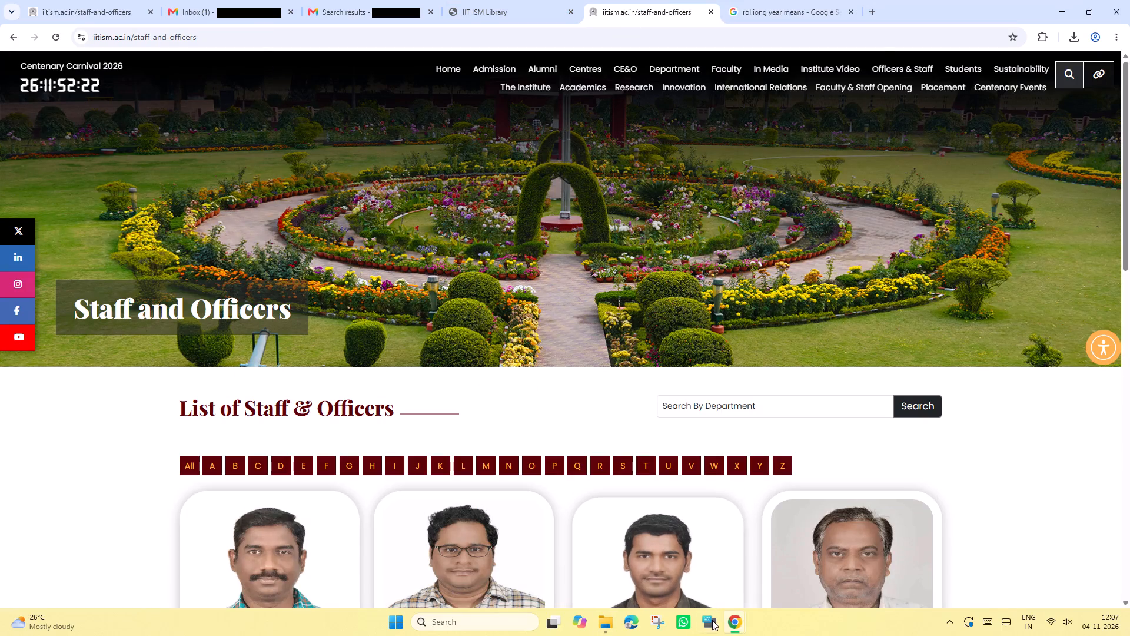
pyautogui.click(787, 3)
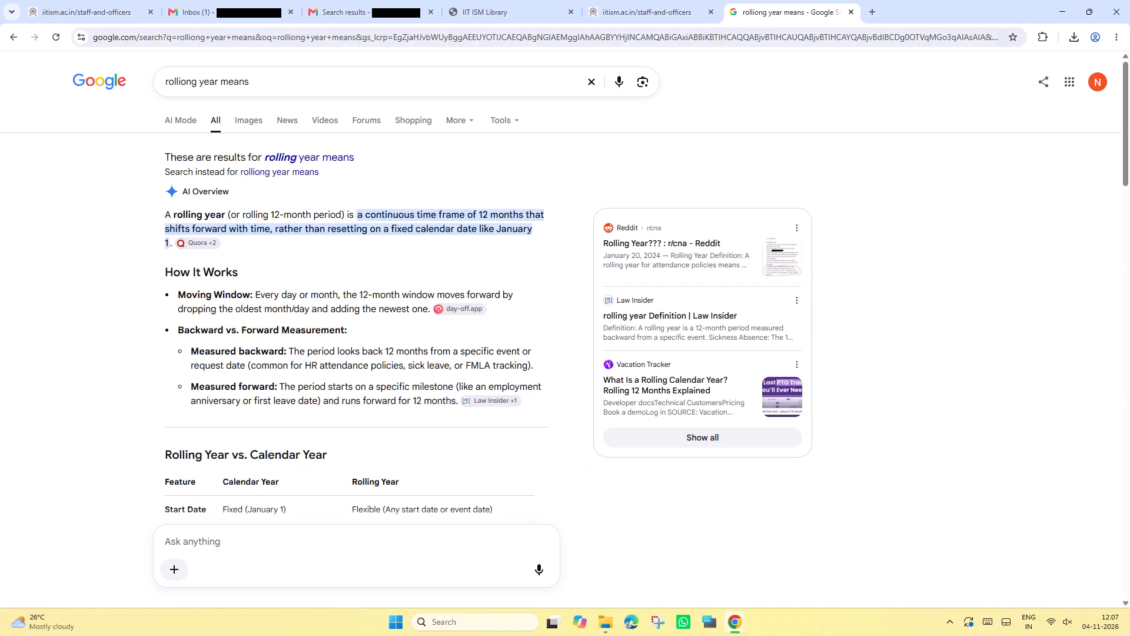
# Search the web for "bsi construction GMB48 eurpocode what is this".
pyautogui.click(684, 39)
pyautogui.tripleClick(684, 38)
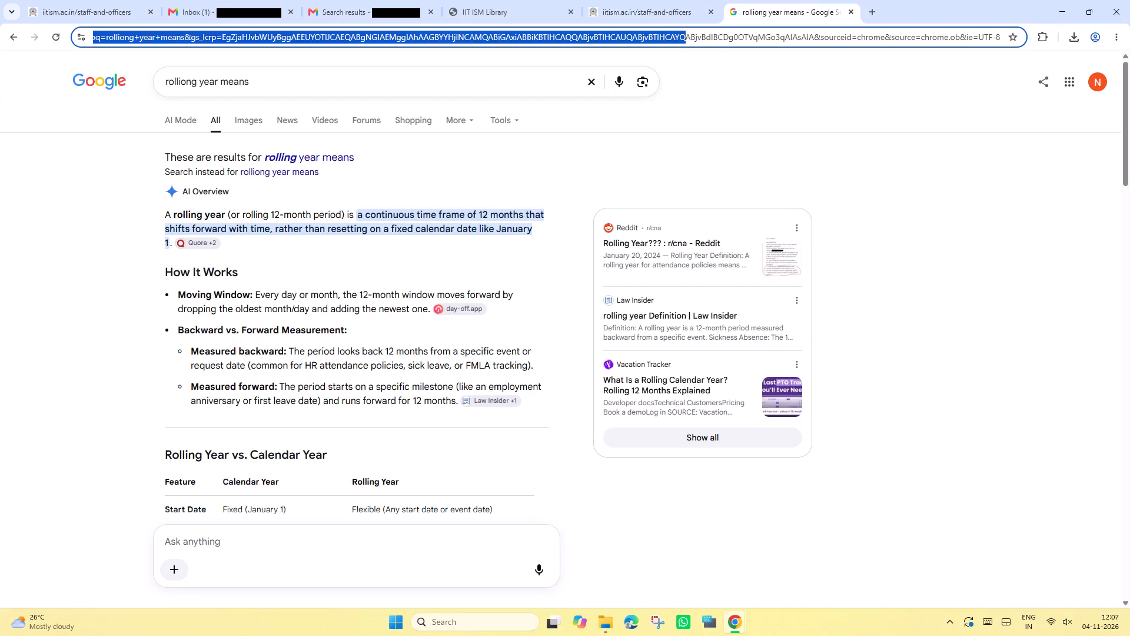
pyautogui.write('bsi con')
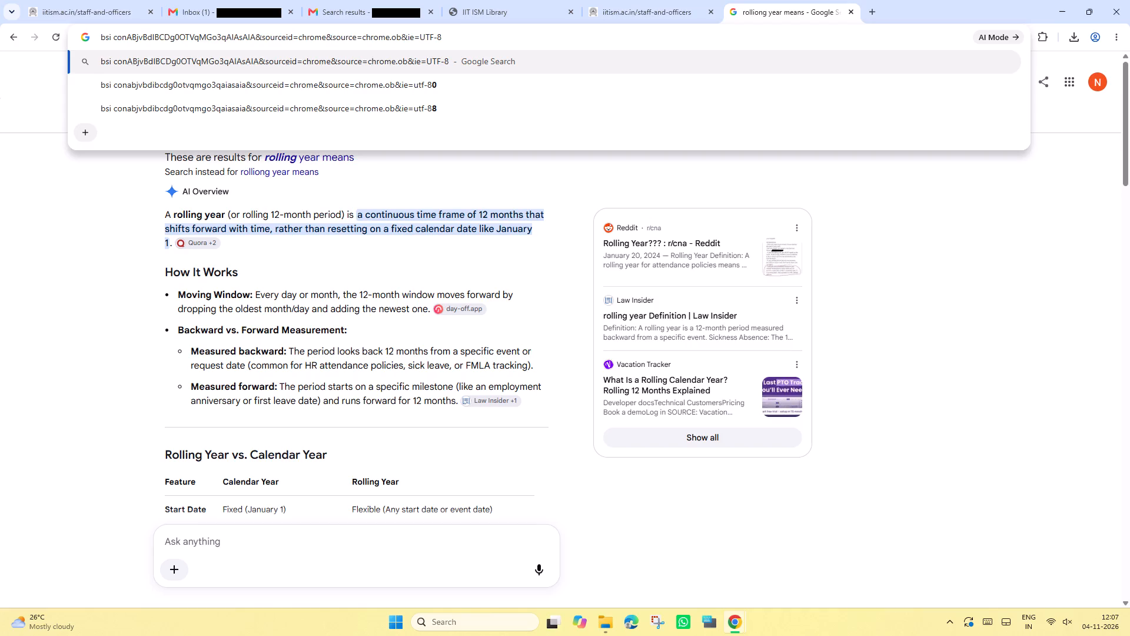
pyautogui.hotkey('ctrl', 'a')
pyautogui.write('bsi con')
pyautogui.press('s')
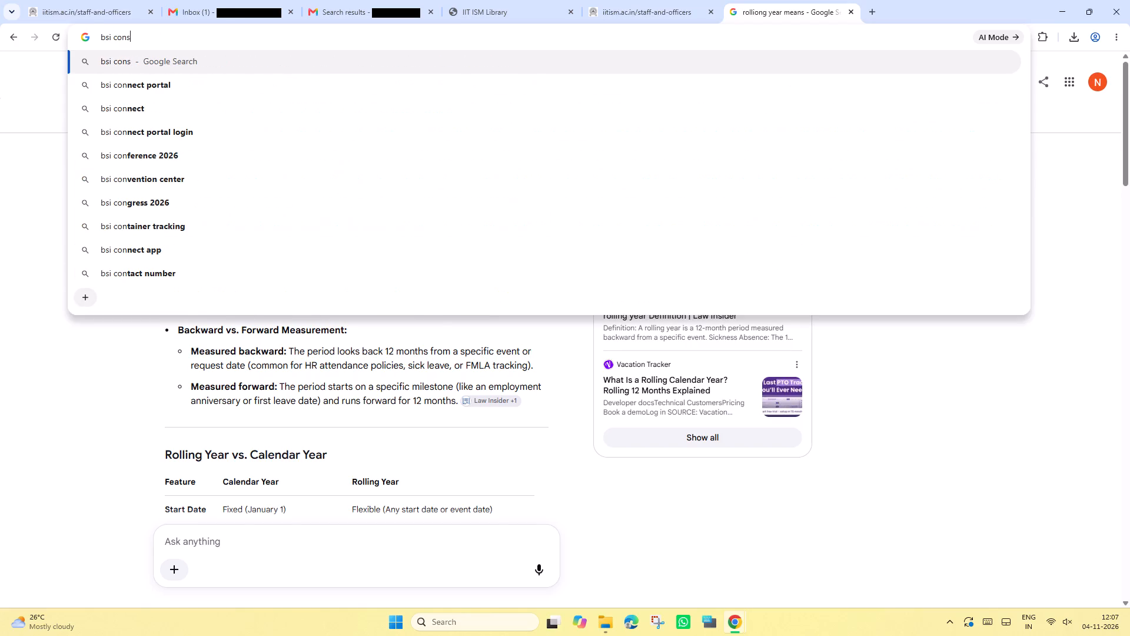
pyautogui.write('tr')
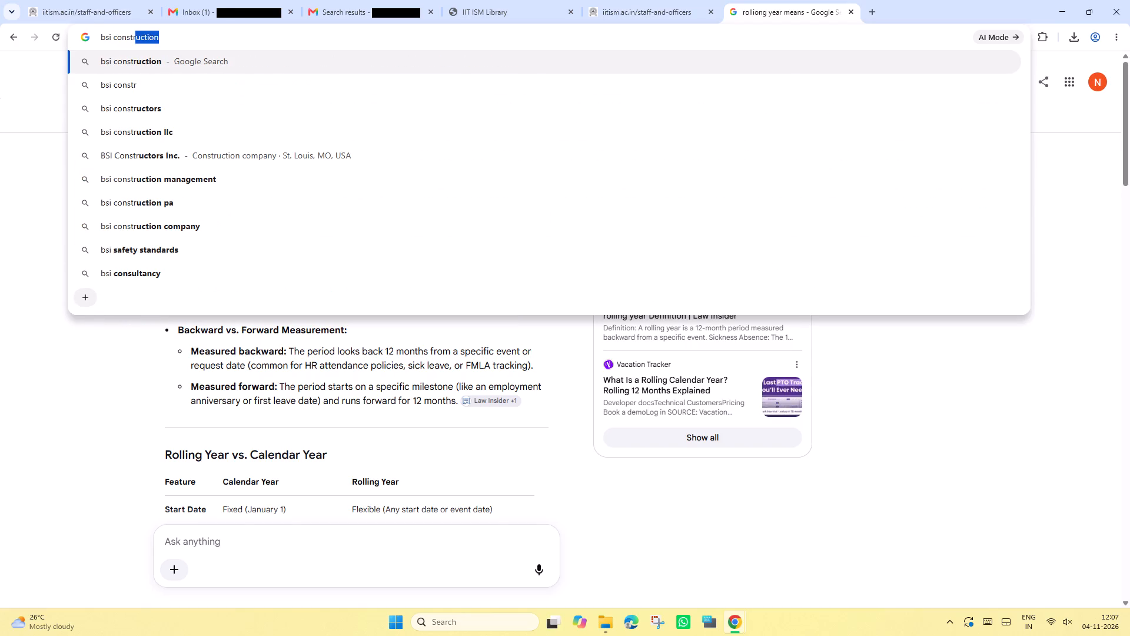
pyautogui.press('Right')
pyautogui.press('space')
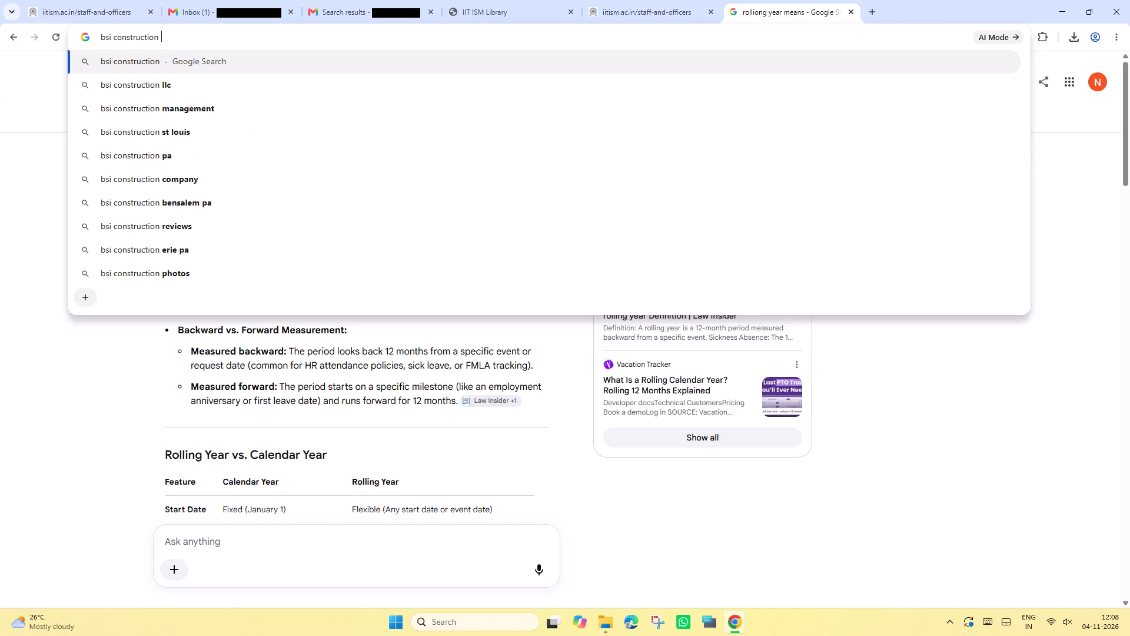
pyautogui.write('GMB')
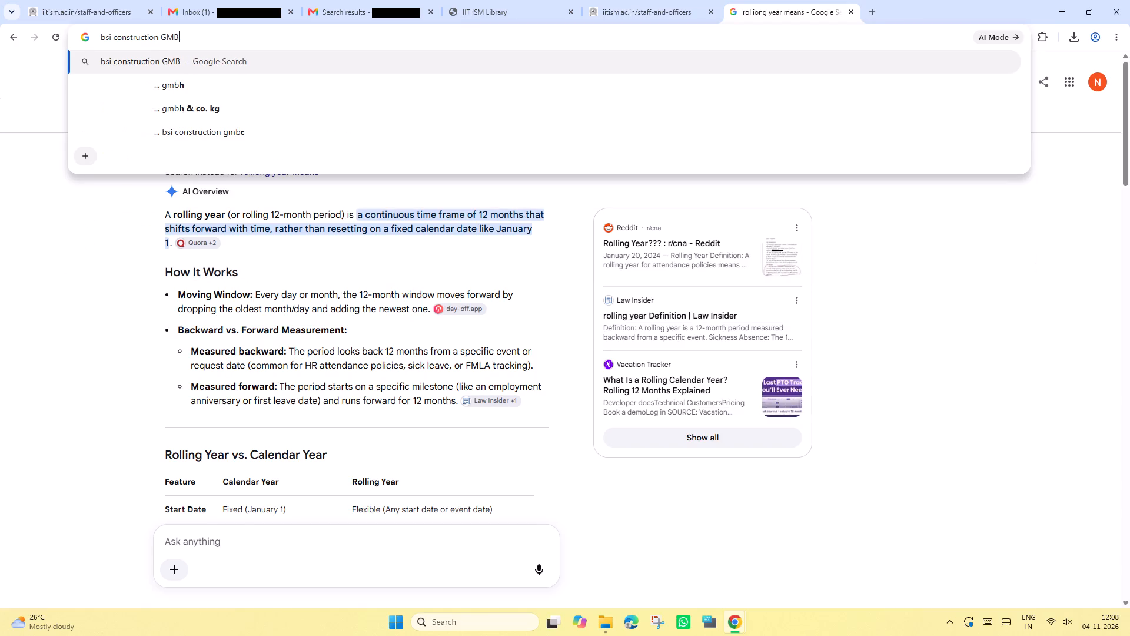
pyautogui.write('48')
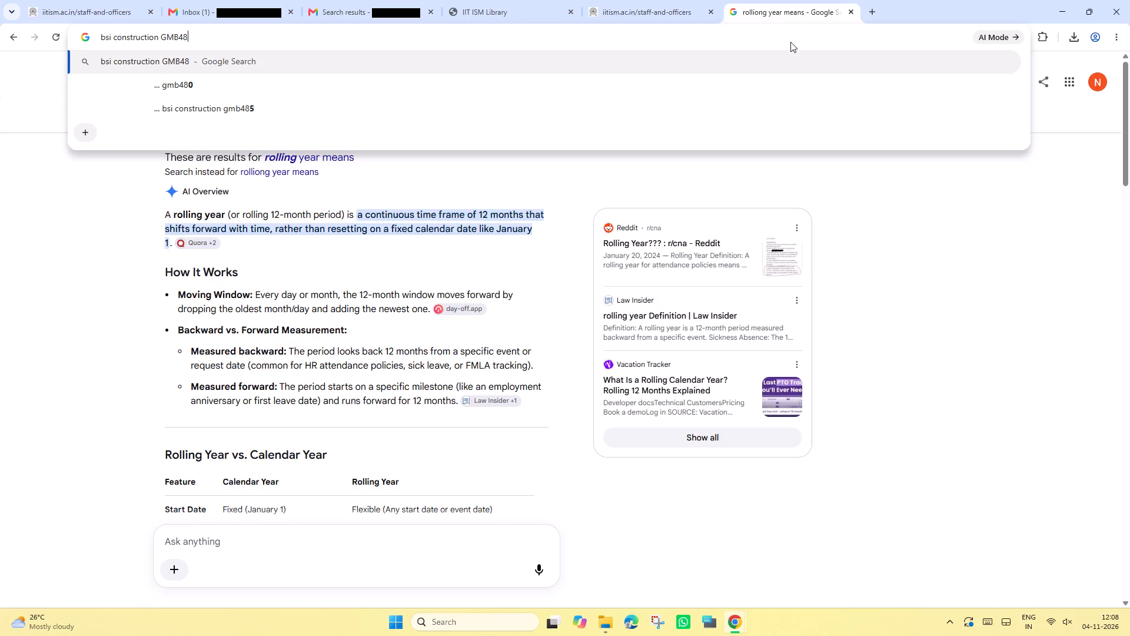
pyautogui.press('space')
pyautogui.write('eurpocode')
pyautogui.press('space')
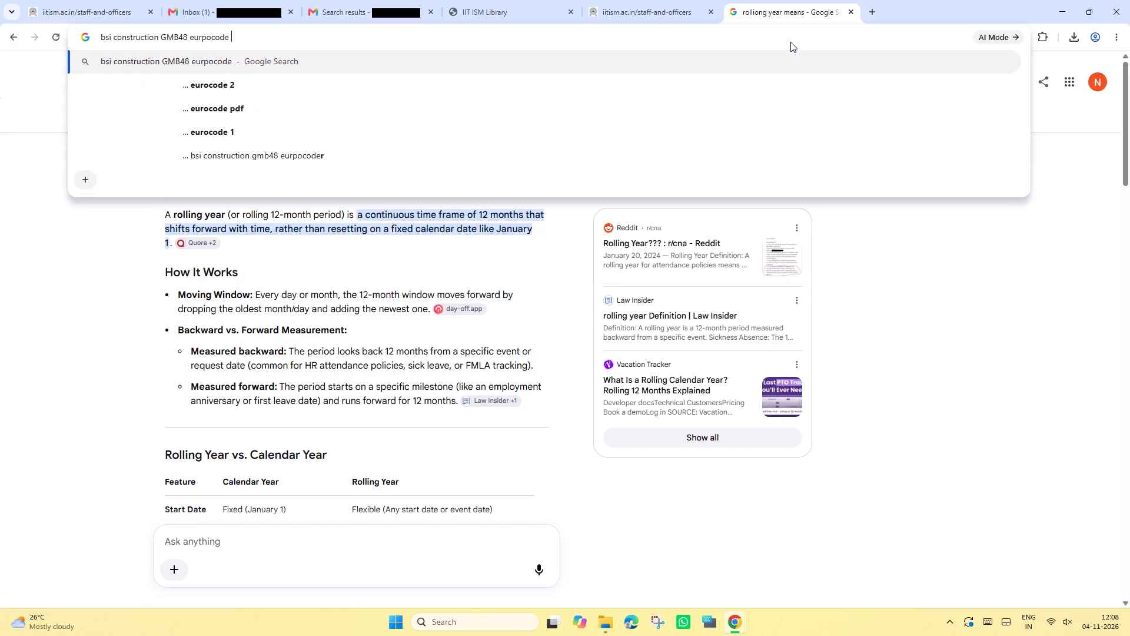
pyautogui.write('whai')
pyautogui.press('space')
pyautogui.press('BackSpace')
pyautogui.press('BackSpace')
pyautogui.write('t is this')
pyautogui.press('Return')
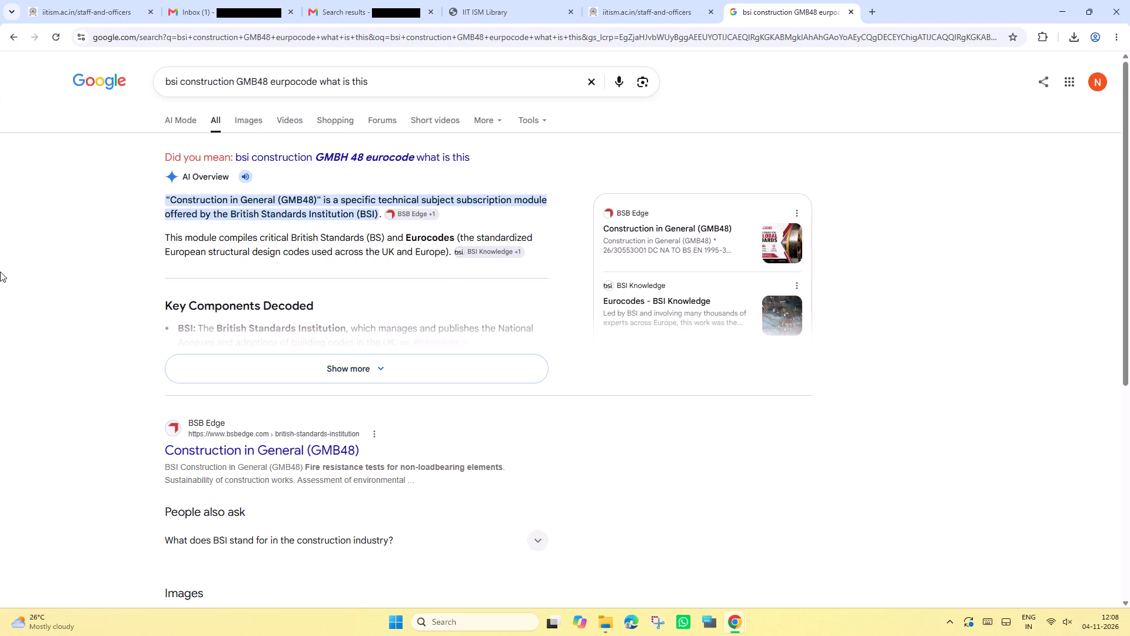
# Open the BSB Edge result "Construction in General (GMB48)" and look through its list of standards.
pyautogui.scroll(-1, 39, 400)
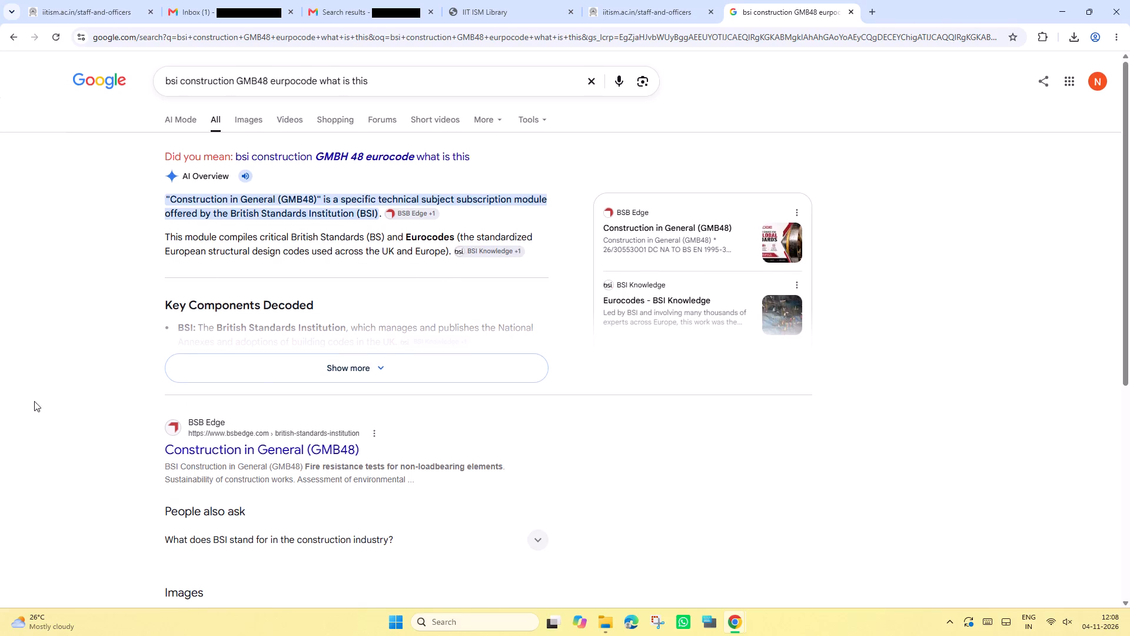
pyautogui.scroll(-2, 34, 401)
pyautogui.click(283, 270)
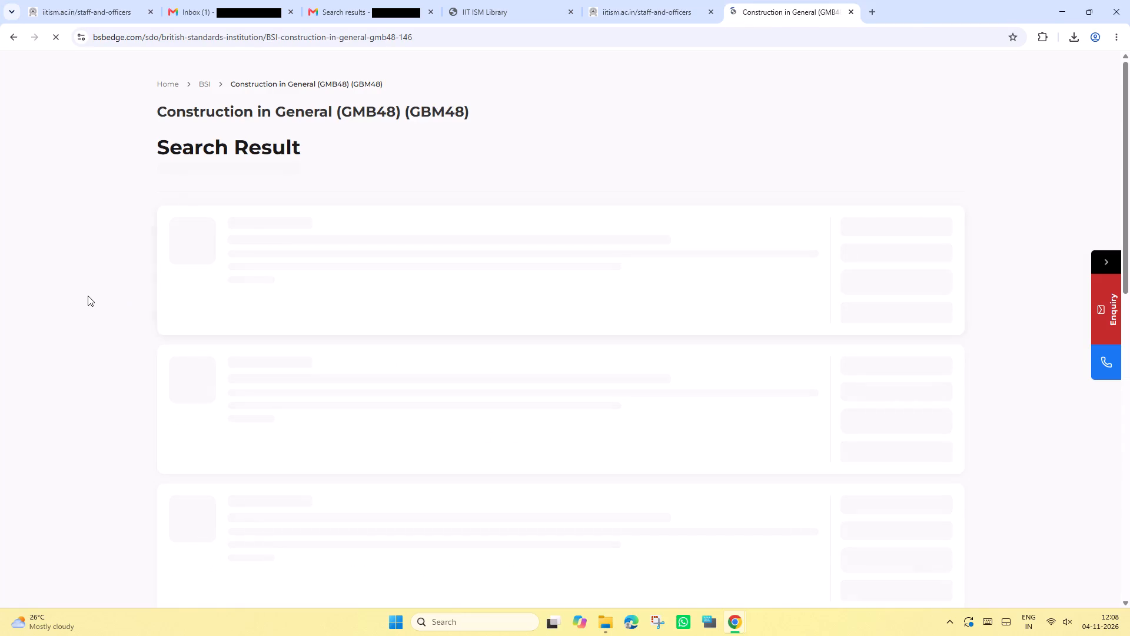
pyautogui.scroll(-5, 89, 296)
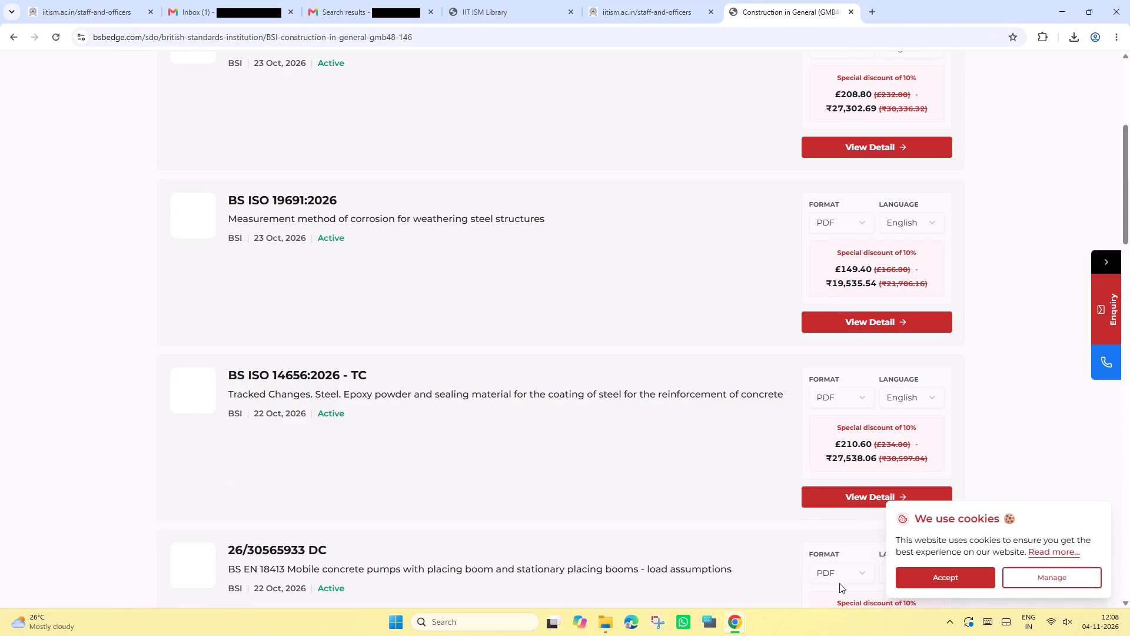
# Switch to the e resources folder in File Explorer and duplicate the document "notesheet 08 FY 26-27 XLScout" there.
pyautogui.click(604, 622)
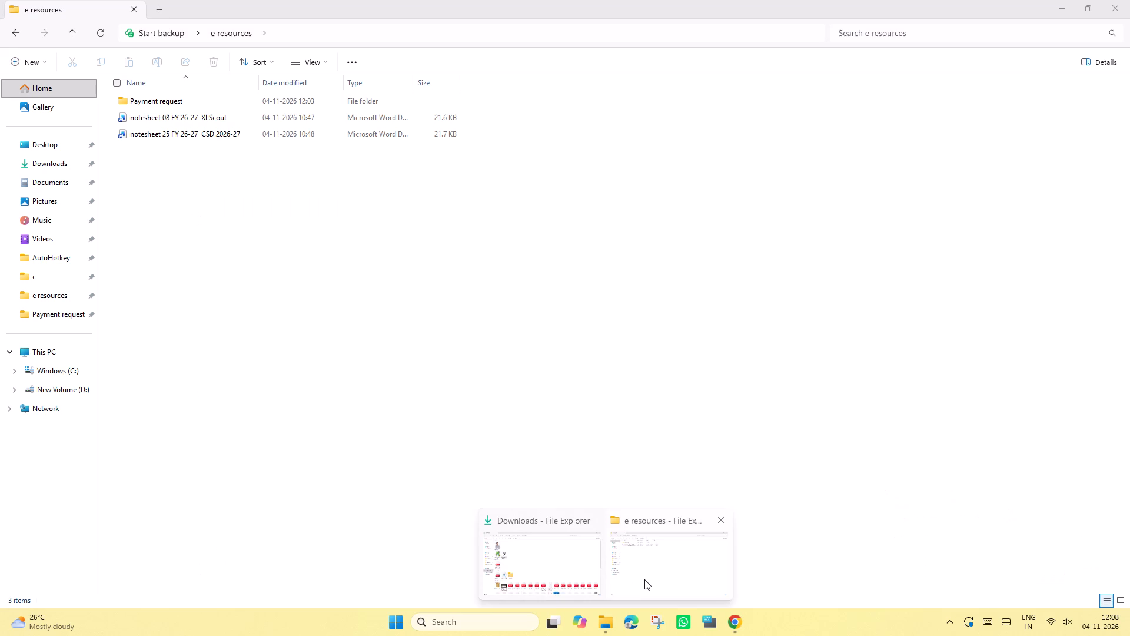
pyautogui.click(644, 579)
pyautogui.click(205, 121)
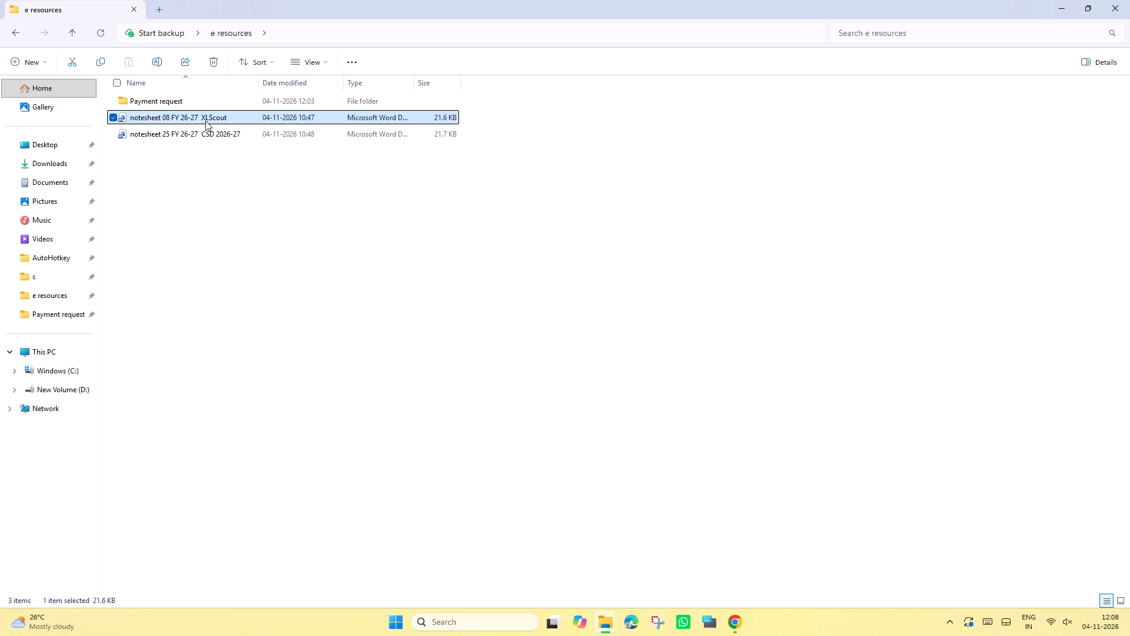
pyautogui.hotkey('ctrl', 'c')
pyautogui.hotkey('ctrl', 'v')
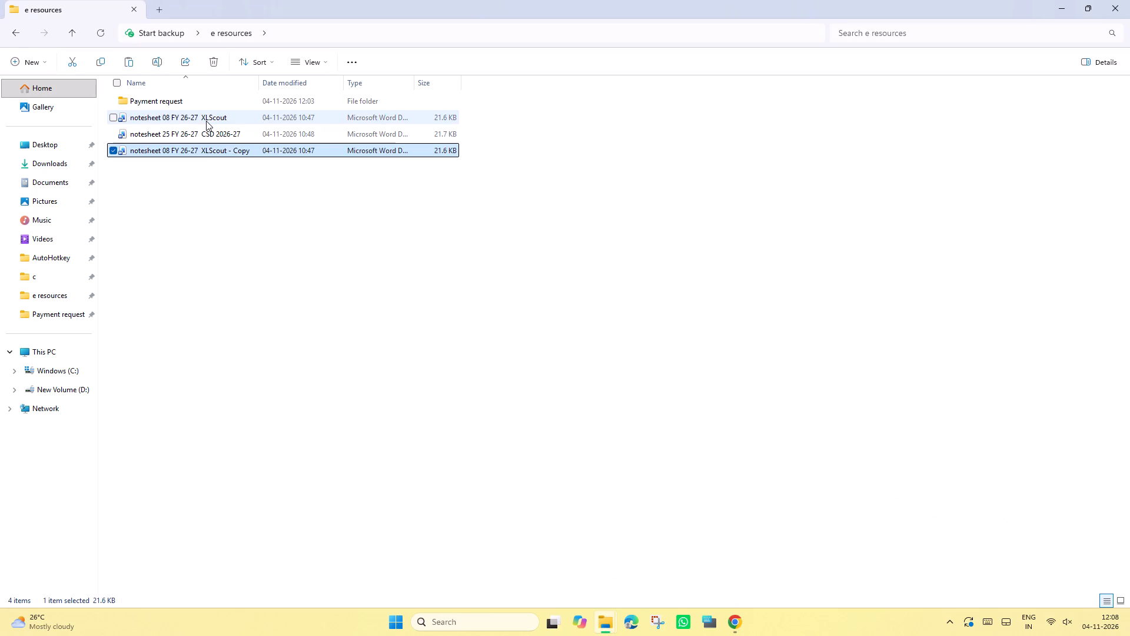
# Rename the copied notesheet as "notesheet 08 FY 26-27 XLScout - BSI Construction - Eurocode".
pyautogui.press('F2')
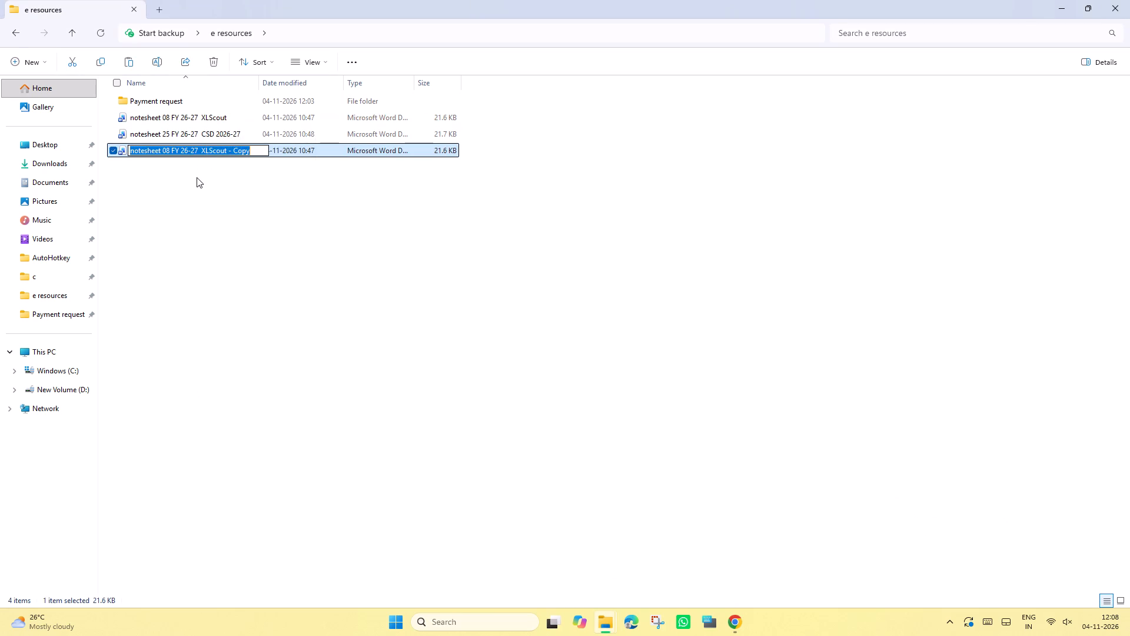
pyautogui.press('Right')
pyautogui.press('BackSpace')
pyautogui.press('BackSpace')
pyautogui.press('BackSpace')
pyautogui.press('BackSpace')
pyautogui.press('BackSpace')
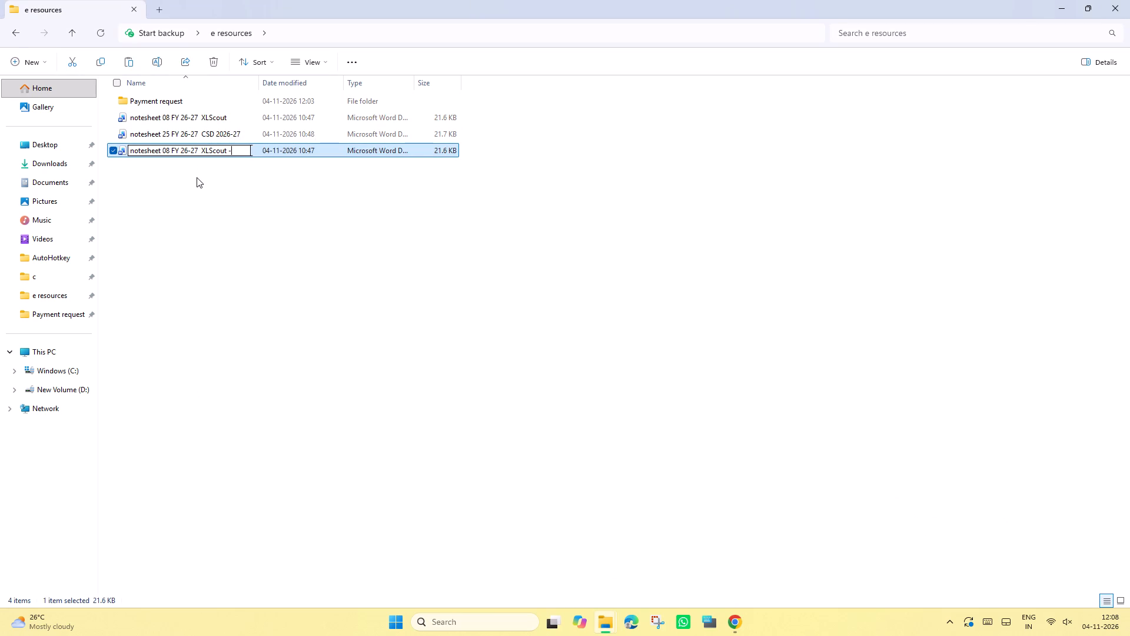
pyautogui.press('space')
pyautogui.write('BI')
pyautogui.hotkey('shift', 'BackSpace')
pyautogui.write('SI')
pyautogui.press('space')
pyautogui.write('Con')
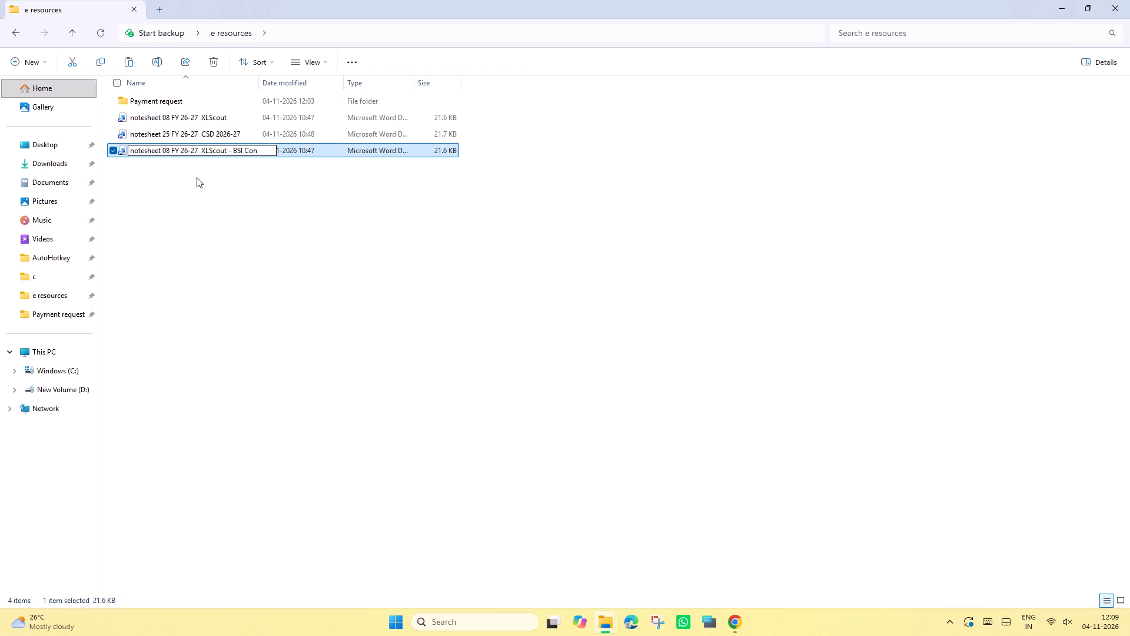
pyautogui.write('str')
pyautogui.write('uction')
pyautogui.press('space')
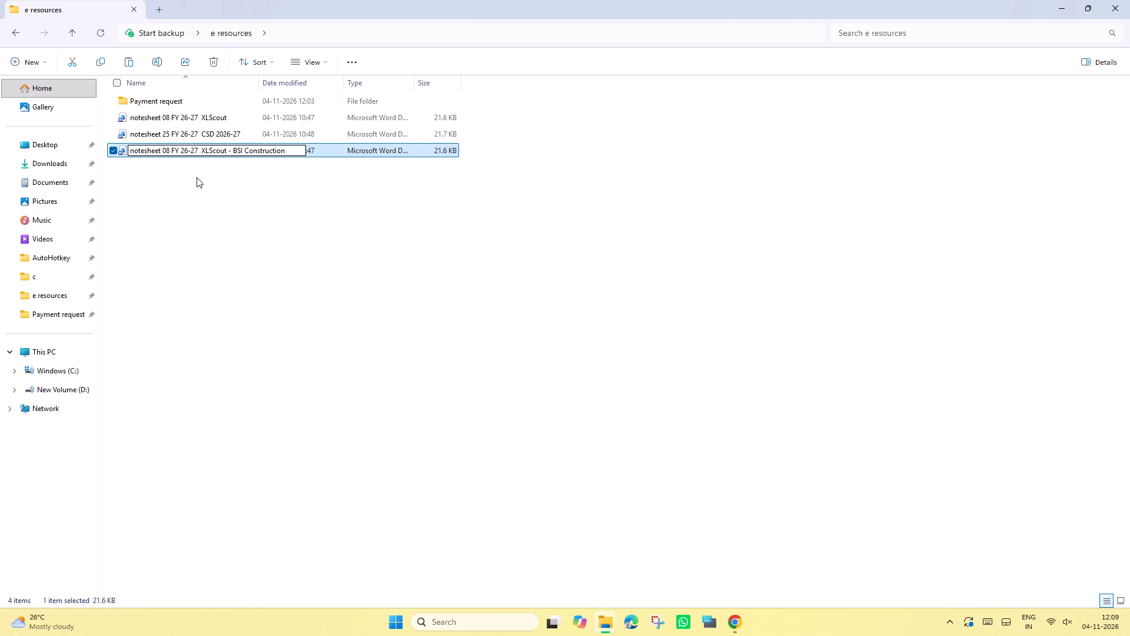
pyautogui.press('BackSpace')
pyautogui.press('space')
pyautogui.write('GMB')
pyautogui.press('space')
pyautogui.write('48')
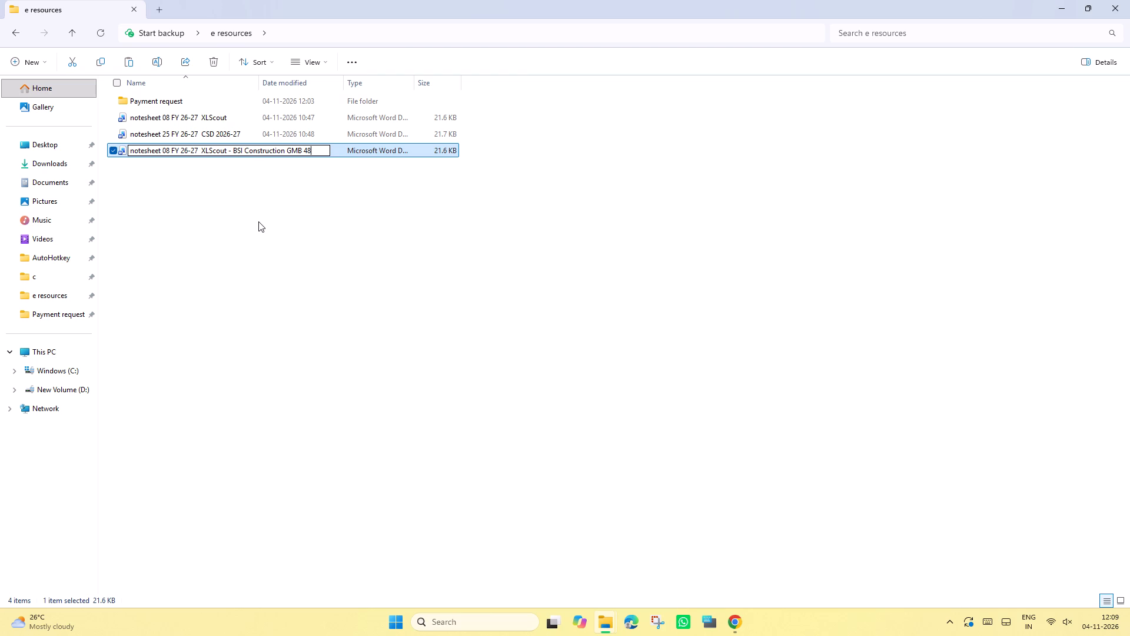
pyautogui.press('BackSpace')
pyautogui.press('BackSpace')
pyautogui.press('BackSpace')
pyautogui.press('BackSpace')
pyautogui.press('BackSpace')
pyautogui.press('BackSpace')
pyautogui.press('BackSpace')
pyautogui.press('space')
pyautogui.write('-')
pyautogui.press('space')
pyautogui.hotkey('shift', 'w')
pyautogui.press('BackSpace')
pyautogui.write('Er')
pyautogui.press('BackSpace')
pyautogui.write('uro')
pyautogui.press('space')
pyautogui.press('BackSpace')
pyautogui.write('code')
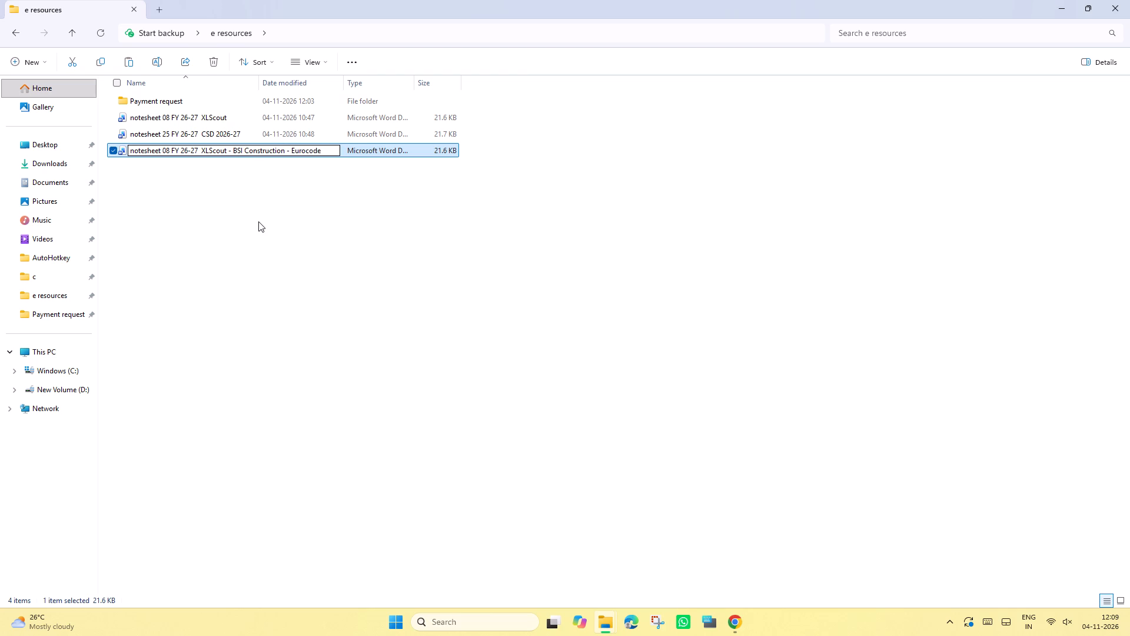
pyautogui.click(267, 230)
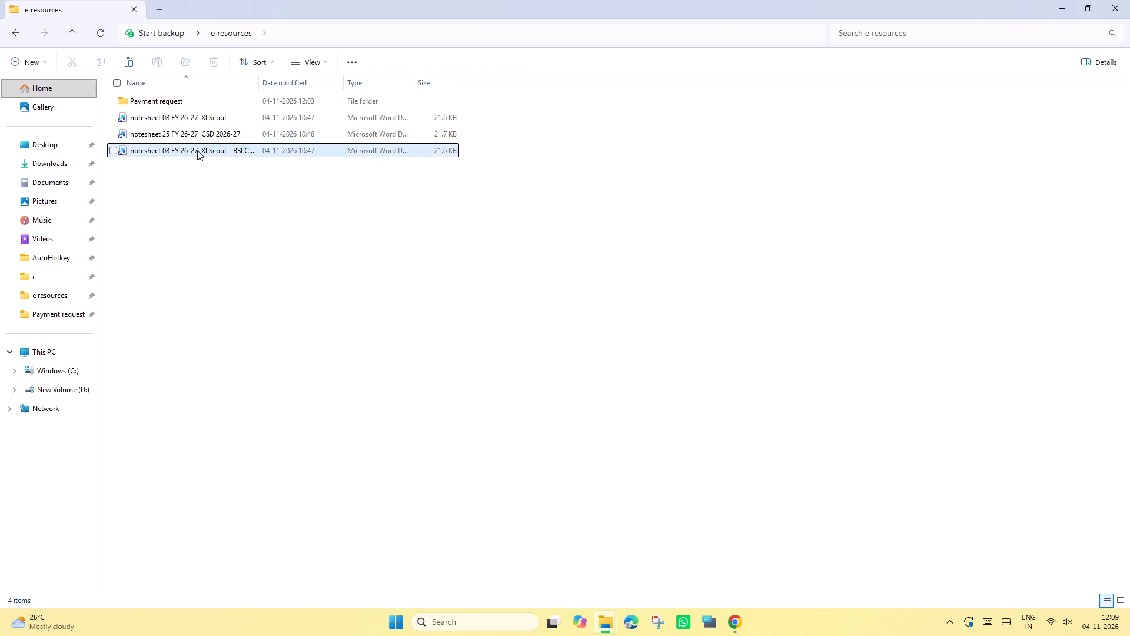
# Open the renamed BSI Construction - Eurocode notesheet in Word and enable editing.
pyautogui.doubleClick(195, 148)
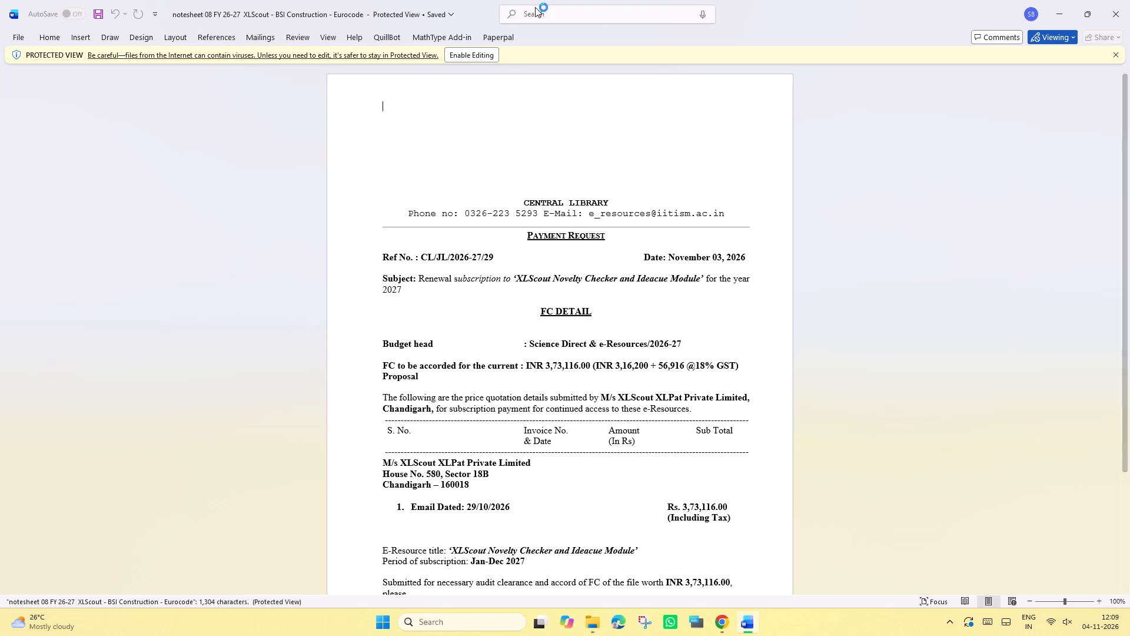
pyautogui.click(484, 56)
# Change the payment request's reference number to CL/JL/2026-27/60.
pyautogui.scroll(-5, 204, 310)
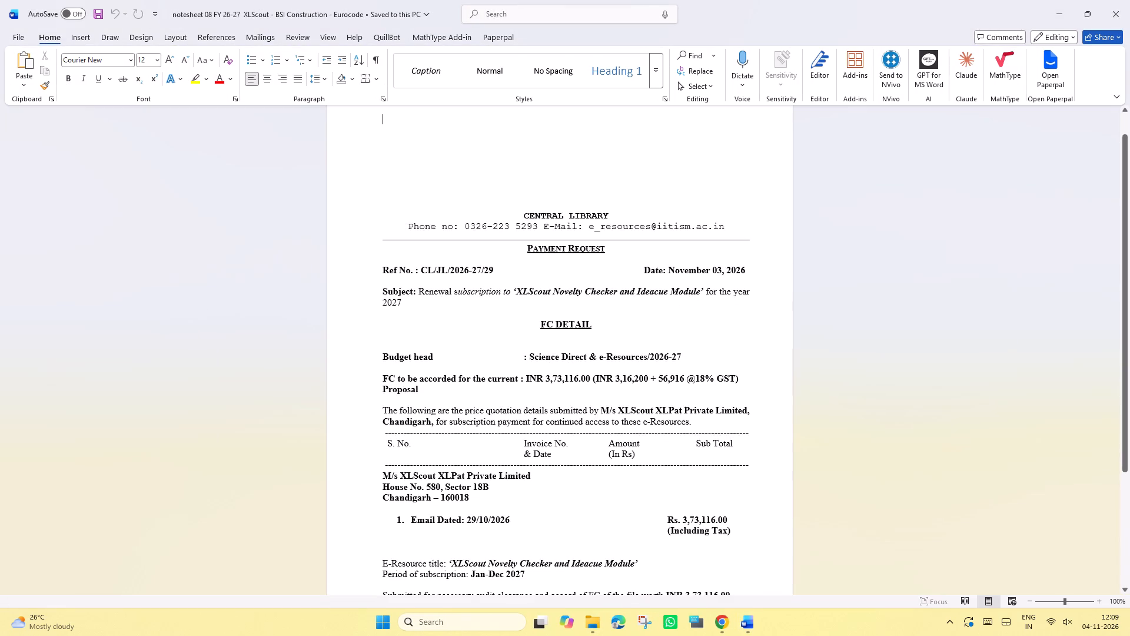
pyautogui.click(505, 155)
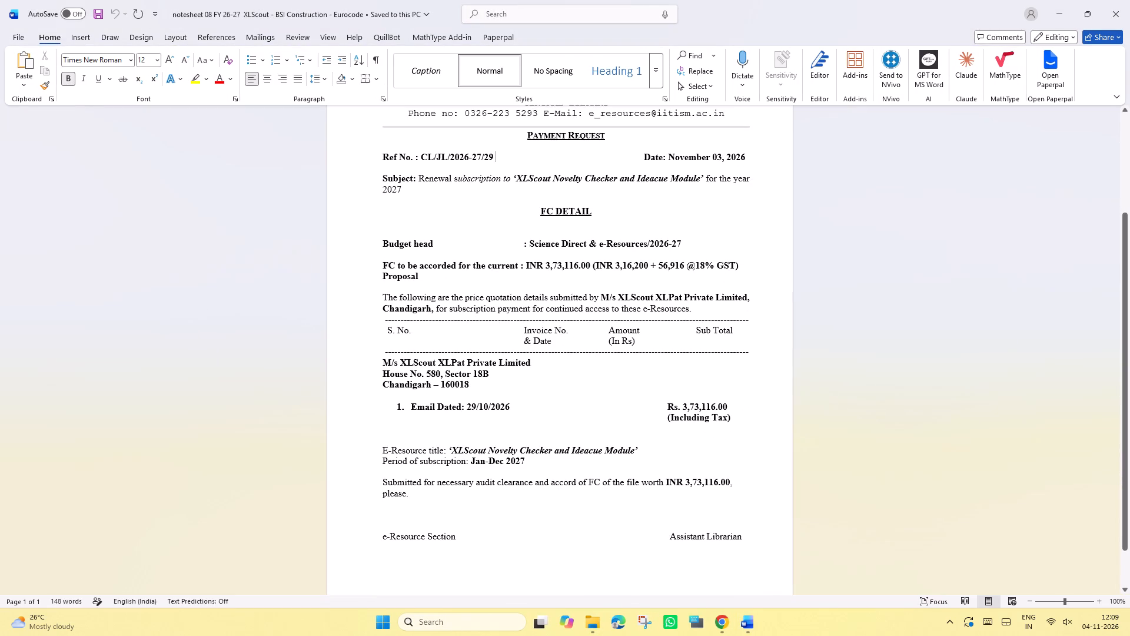
pyautogui.press('Left')
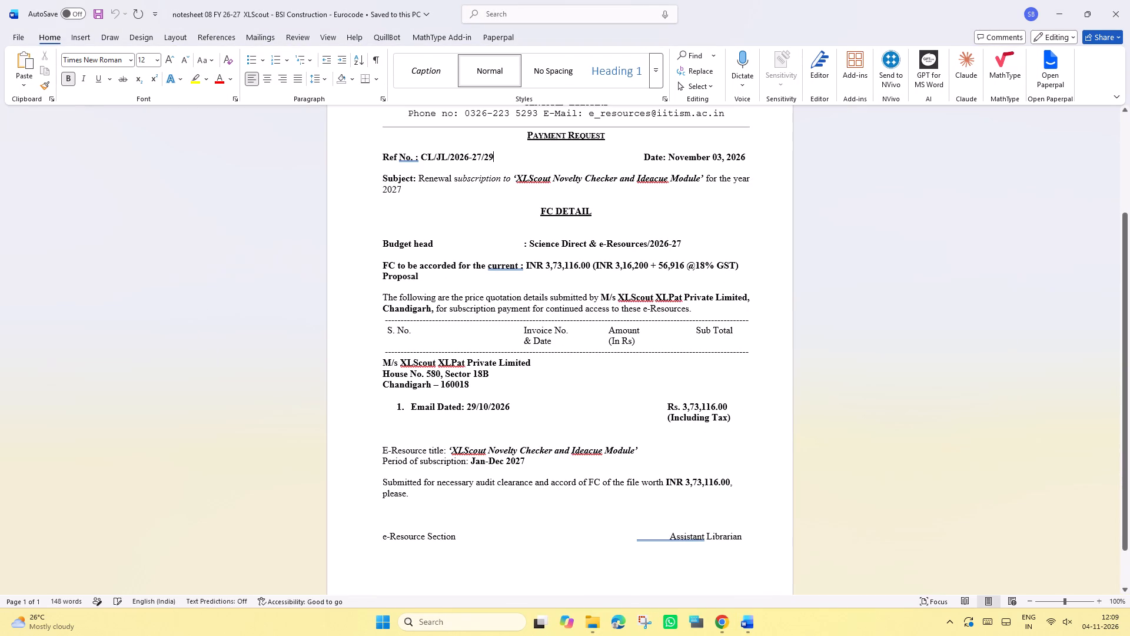
pyautogui.press('BackSpace')
pyautogui.press('BackSpace')
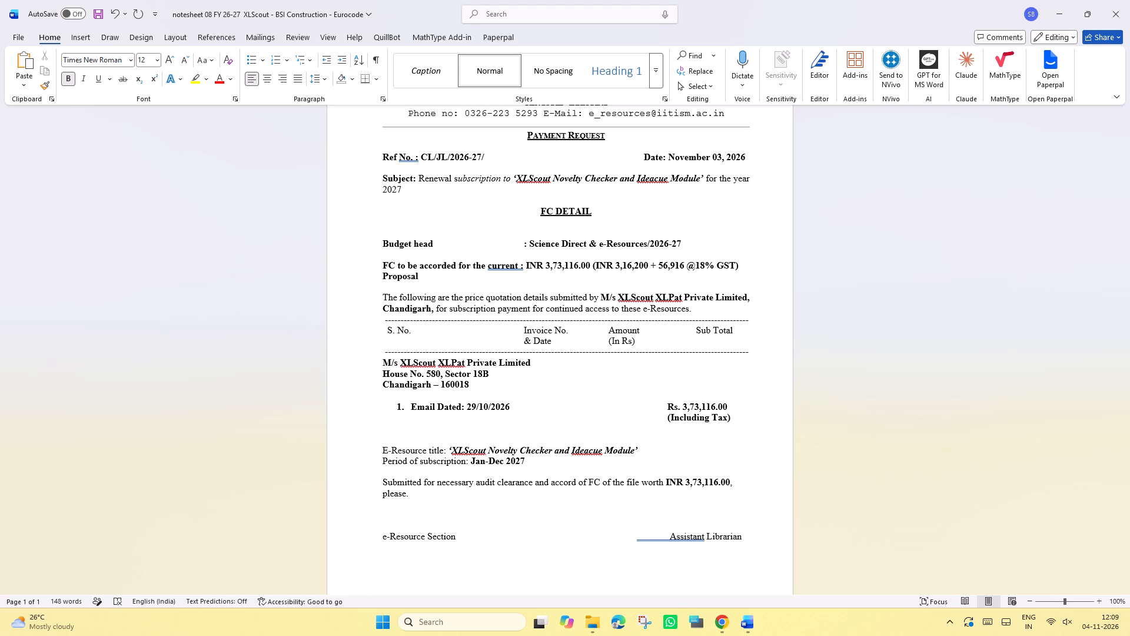
pyautogui.write('60')
# Change the date of the payment request to October 30, 2026.
pyautogui.press('Right')
pyautogui.press('Right')
pyautogui.press('Right')
pyautogui.press('Right')
pyautogui.press('Right')
pyautogui.press('Right')
pyautogui.press('Right')
pyautogui.press('Right')
pyautogui.press('Right')
pyautogui.press('Right')
pyautogui.press('Right')
pyautogui.press('Right')
pyautogui.press('Right')
pyautogui.press('Right')
pyautogui.press('Right')
pyautogui.press('Right')
pyautogui.press('Right')
pyautogui.press('Right')
pyautogui.press('Right')
pyautogui.press('Right')
pyautogui.press('Right')
pyautogui.press('Right')
pyautogui.press('Right')
pyautogui.press('Right')
pyautogui.press('Right')
pyautogui.press('Right')
pyautogui.press('Right')
pyautogui.press('Right')
pyautogui.press('Right')
pyautogui.press('Right')
pyautogui.press('Right')
pyautogui.press('Right')
pyautogui.press('Right')
pyautogui.press('Right')
pyautogui.press('Right')
pyautogui.press('Right')
pyautogui.press('Right')
pyautogui.press('Right')
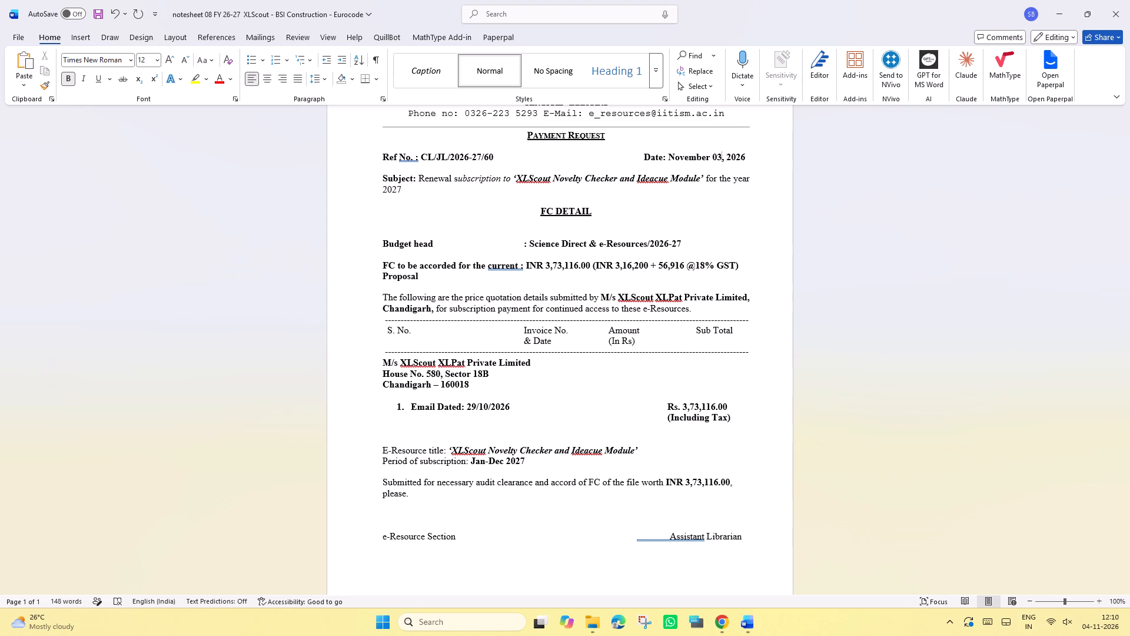
pyautogui.press('BackSpace')
pyautogui.press('BackSpace')
pyautogui.write('30')
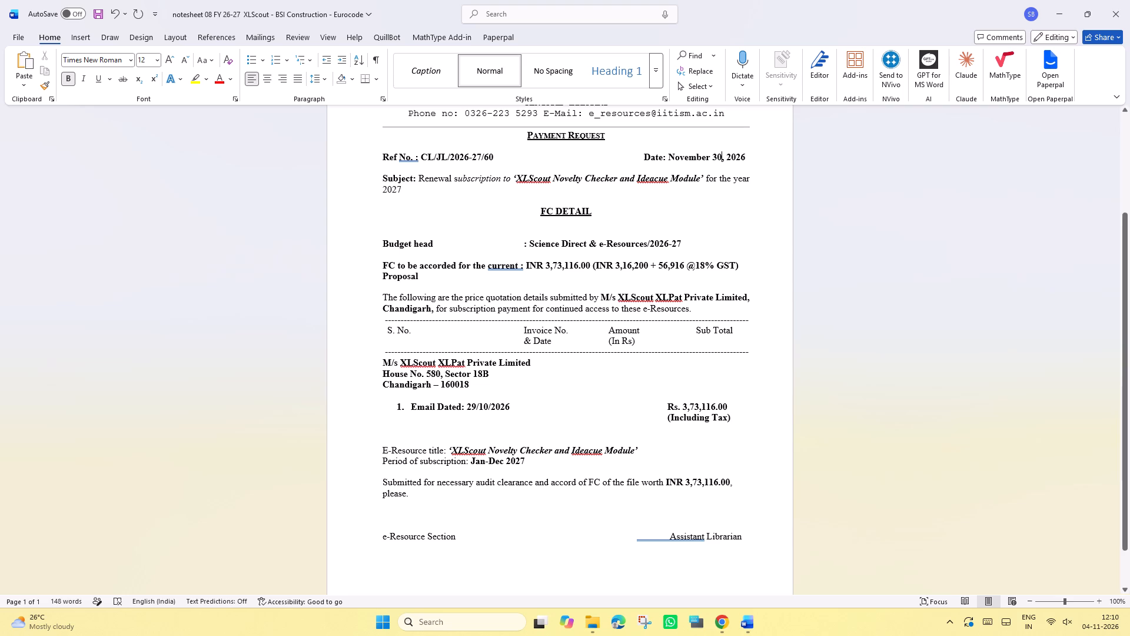
pyautogui.click(713, 154)
pyautogui.press('Left')
pyautogui.press('BackSpace')
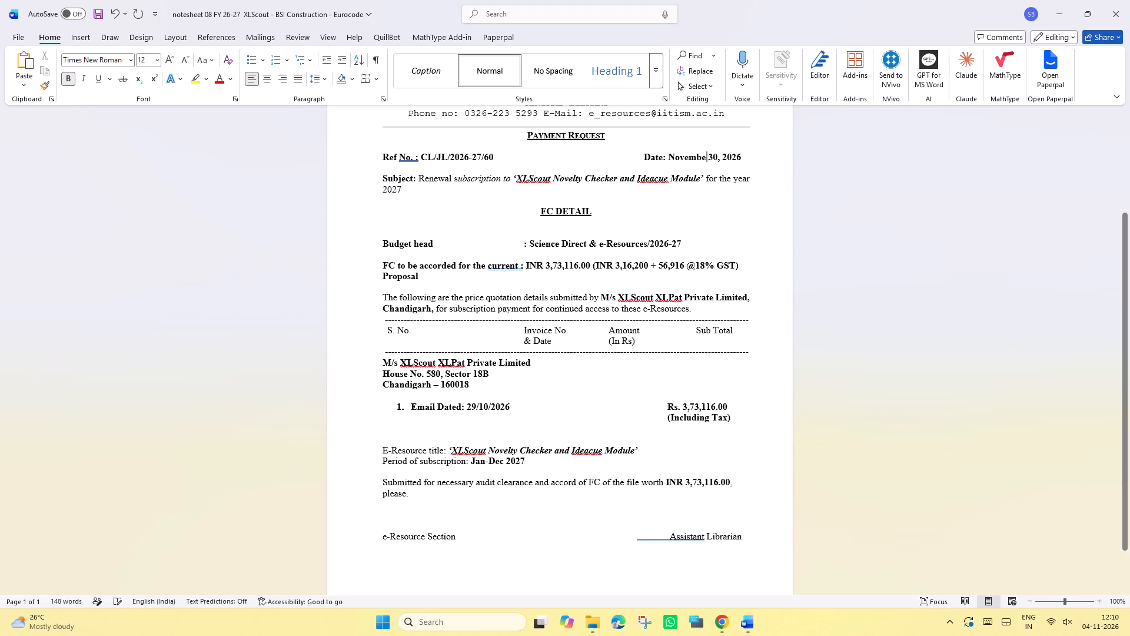
pyautogui.press('BackSpace')
pyautogui.press('BackSpace')
pyautogui.press('BackSpace')
pyautogui.press('BackSpace')
pyautogui.press('BackSpace')
pyautogui.press('BackSpace')
pyautogui.press('BackSpace')
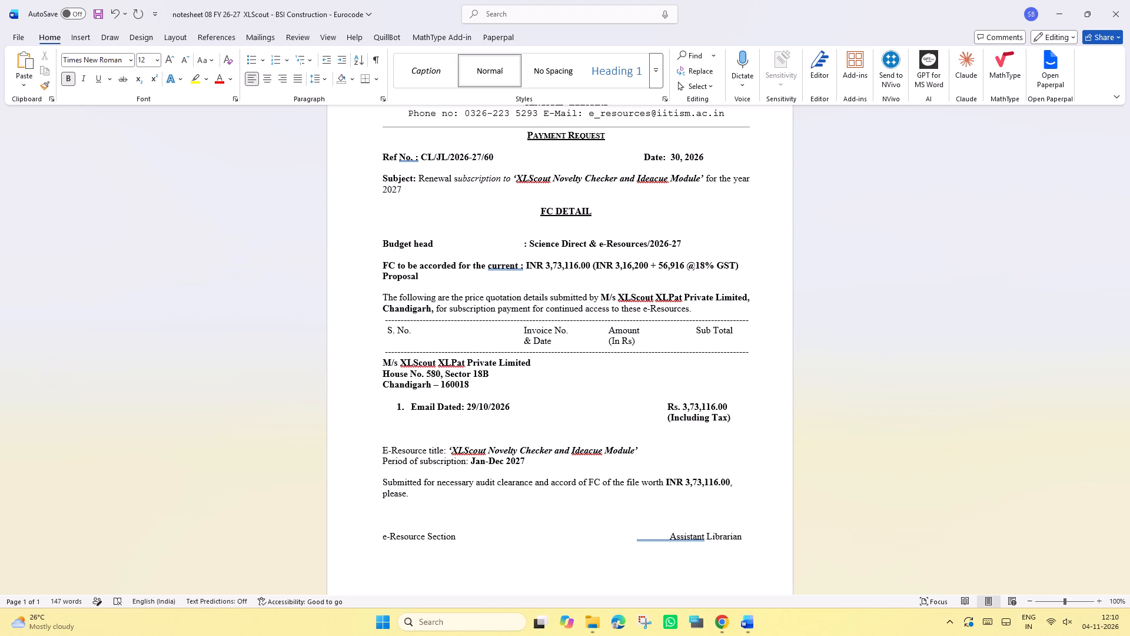
pyautogui.write('Octo')
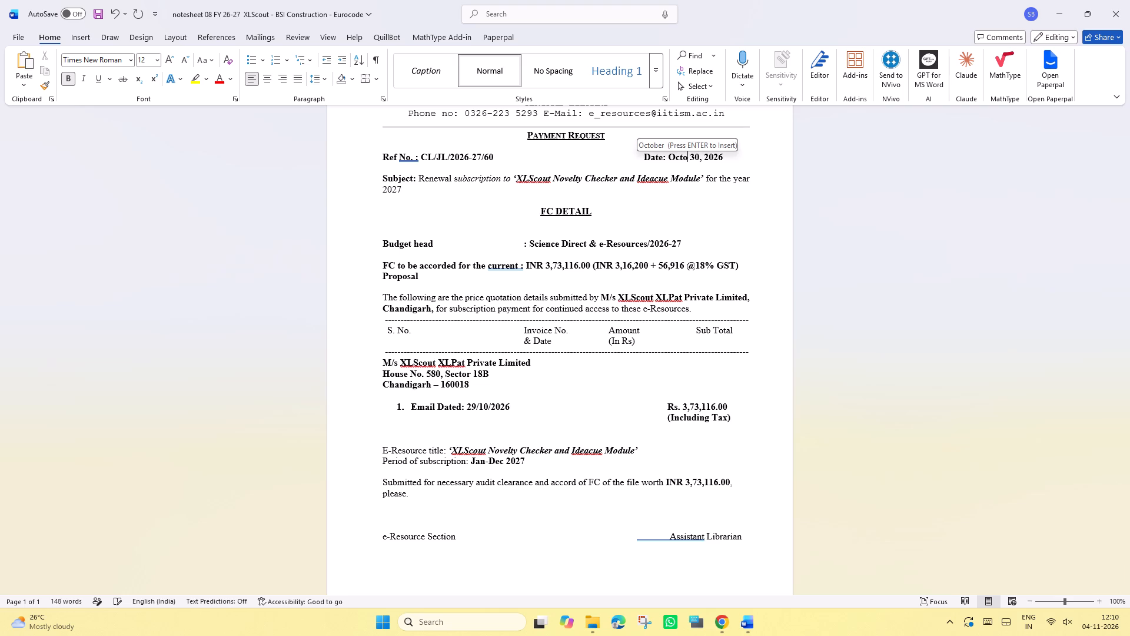
pyautogui.write('ber')
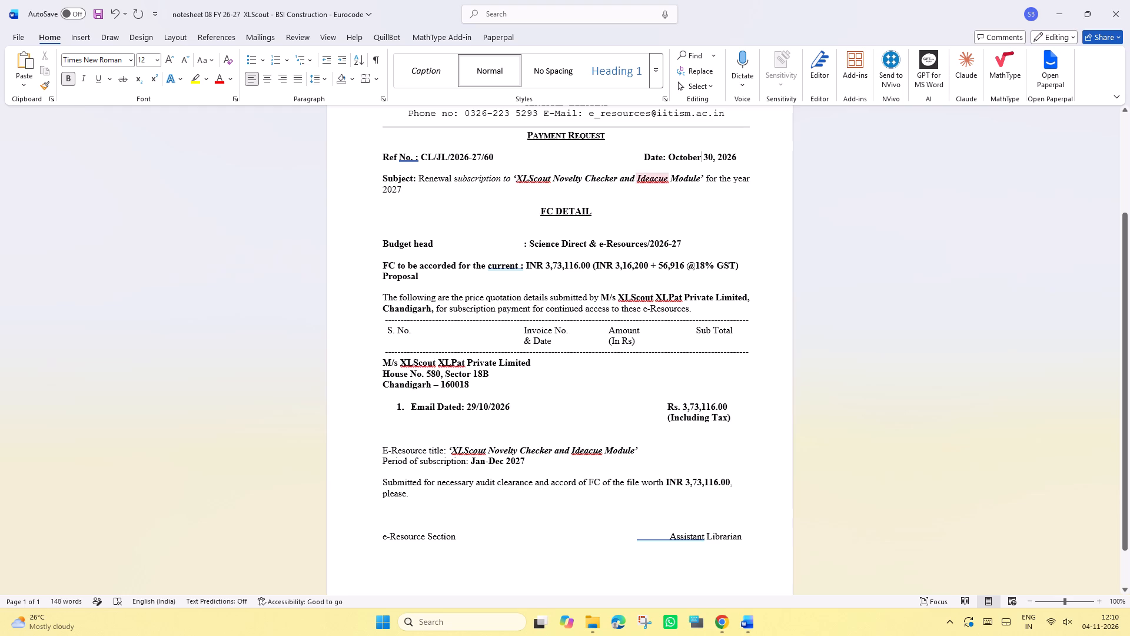
# Remove the XLScout e-resource title from the quotes in the subject line and begin the new title with "BSI Construc".
pyautogui.click(697, 177)
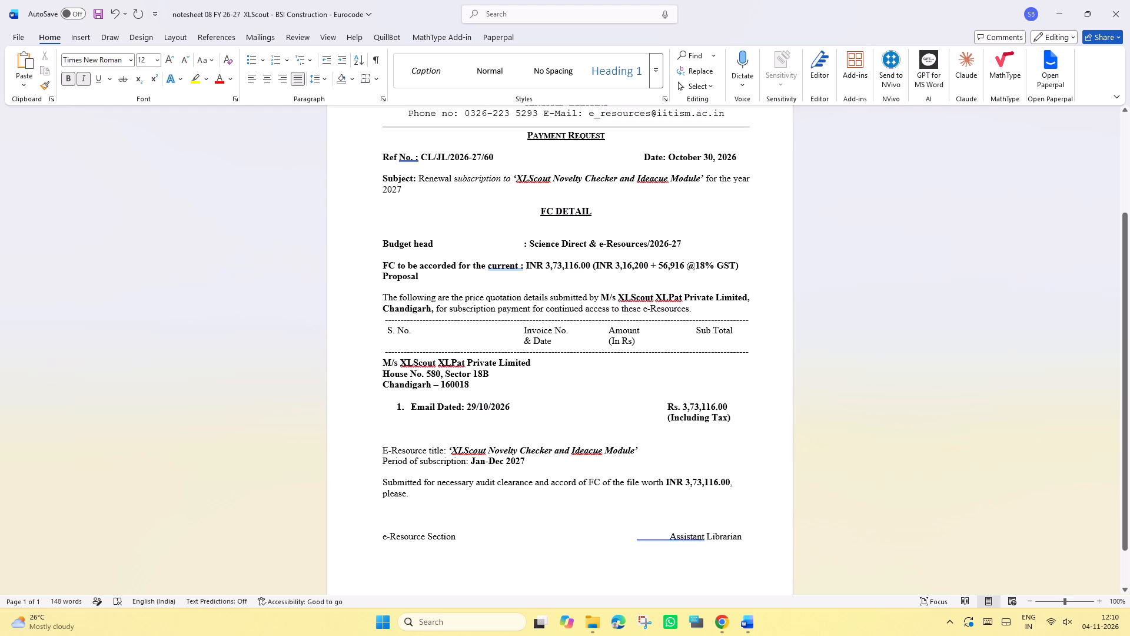
pyautogui.press('Right')
pyautogui.press('BackSpace')
pyautogui.press('BackSpace')
pyautogui.press('BackSpace')
pyautogui.press('BackSpace')
pyautogui.press('BackSpace')
pyautogui.press('BackSpace')
pyautogui.press('BackSpace')
pyautogui.press('BackSpace')
pyautogui.press('BackSpace')
pyautogui.press('BackSpace')
pyautogui.press('BackSpace')
pyautogui.press('BackSpace')
pyautogui.press('BackSpace')
pyautogui.press('BackSpace')
pyautogui.press('BackSpace')
pyautogui.press('BackSpace')
pyautogui.press('BackSpace')
pyautogui.press('BackSpace')
pyautogui.press('BackSpace')
pyautogui.press('BackSpace')
pyautogui.press('BackSpace')
pyautogui.press('BackSpace')
pyautogui.press('BackSpace')
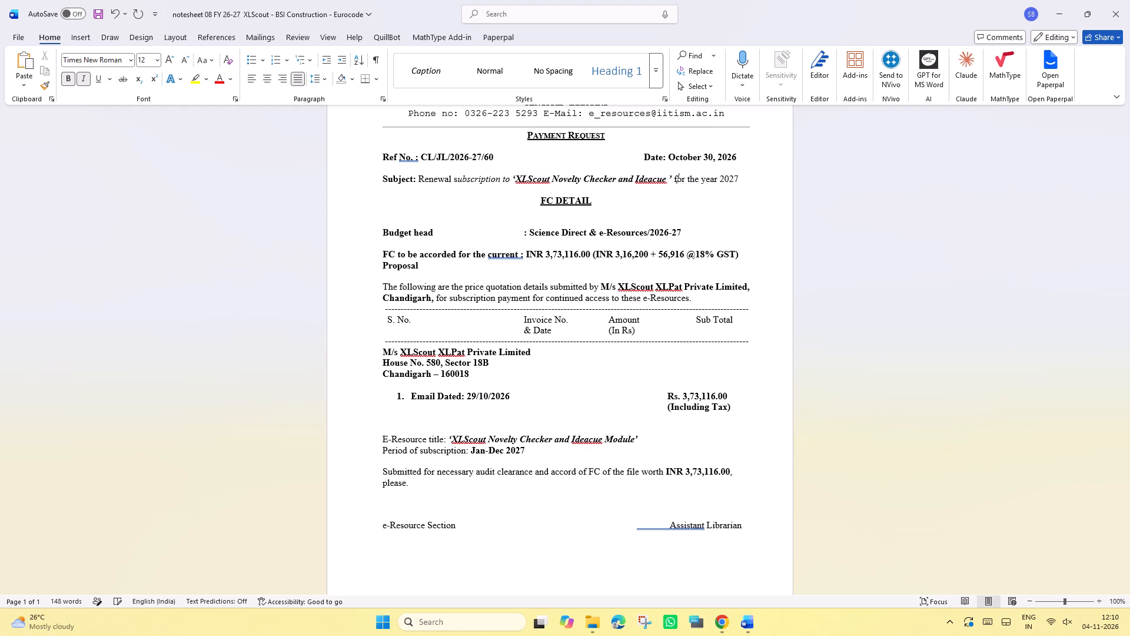
pyautogui.press('BackSpace')
pyautogui.press('BackSpace')
pyautogui.press('BackSpace')
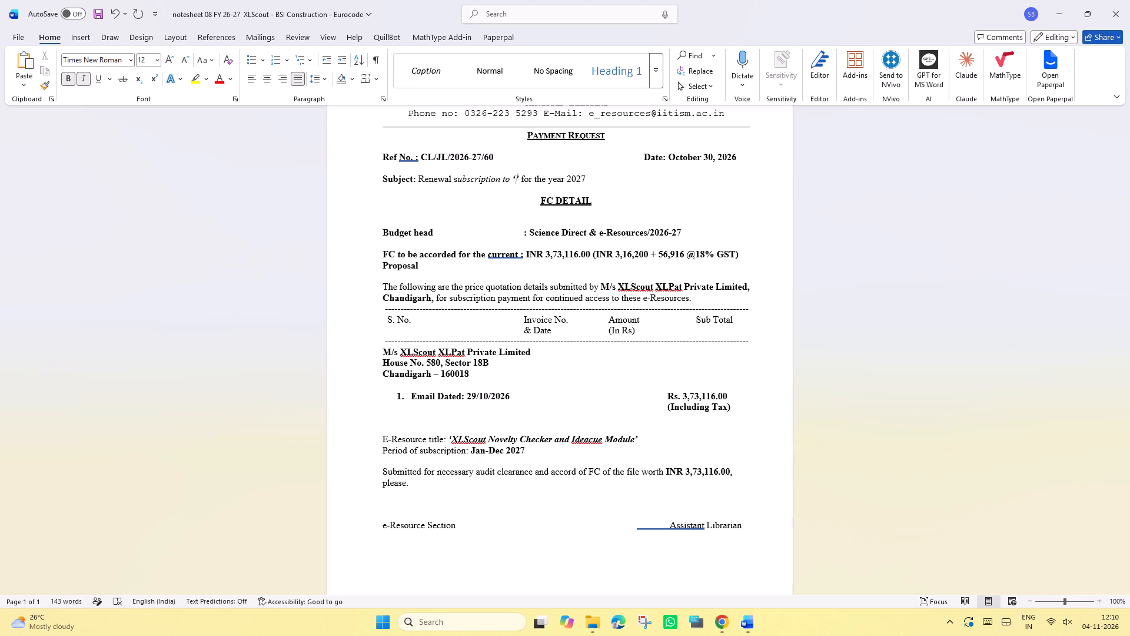
pyautogui.write('BSI')
pyautogui.press('space')
pyautogui.write('Constru')
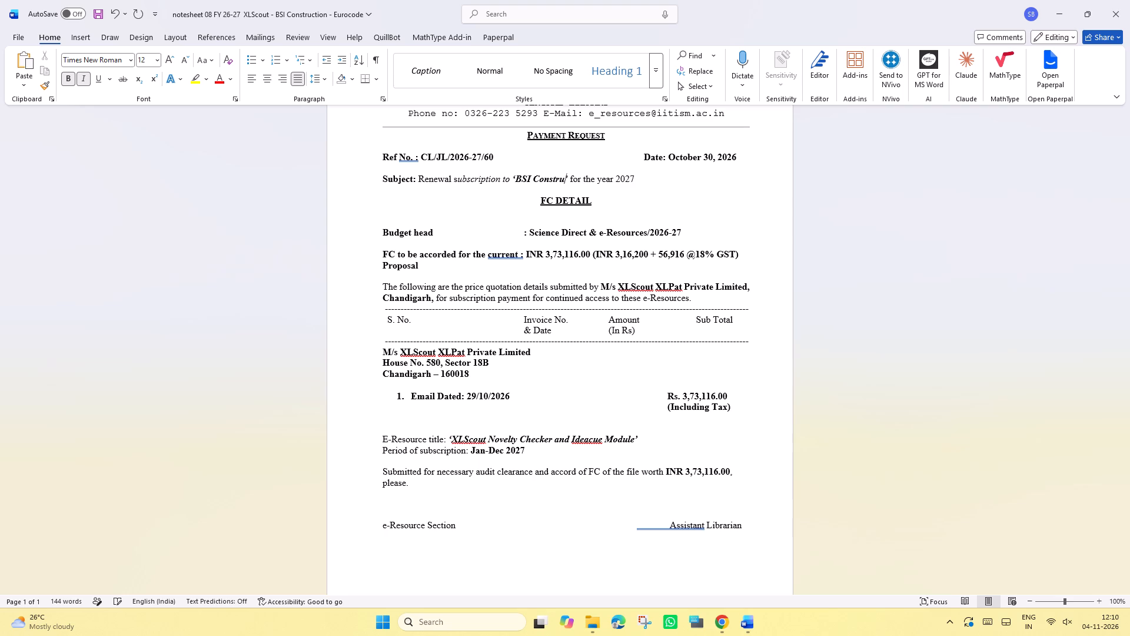
pyautogui.write('cy')
pyautogui.press('BackSpace')
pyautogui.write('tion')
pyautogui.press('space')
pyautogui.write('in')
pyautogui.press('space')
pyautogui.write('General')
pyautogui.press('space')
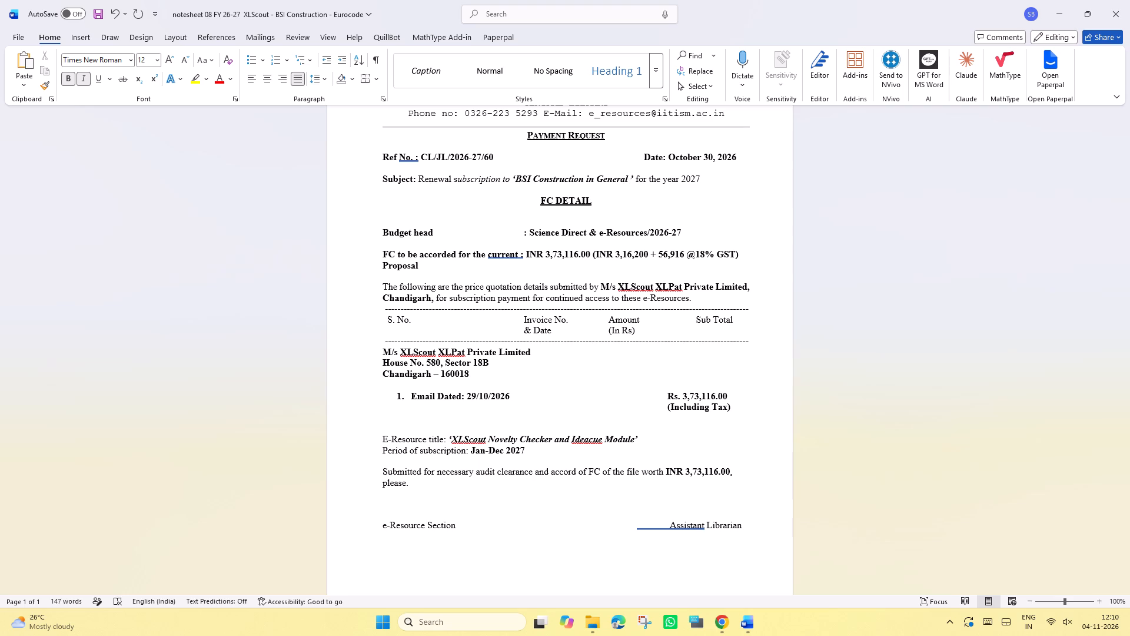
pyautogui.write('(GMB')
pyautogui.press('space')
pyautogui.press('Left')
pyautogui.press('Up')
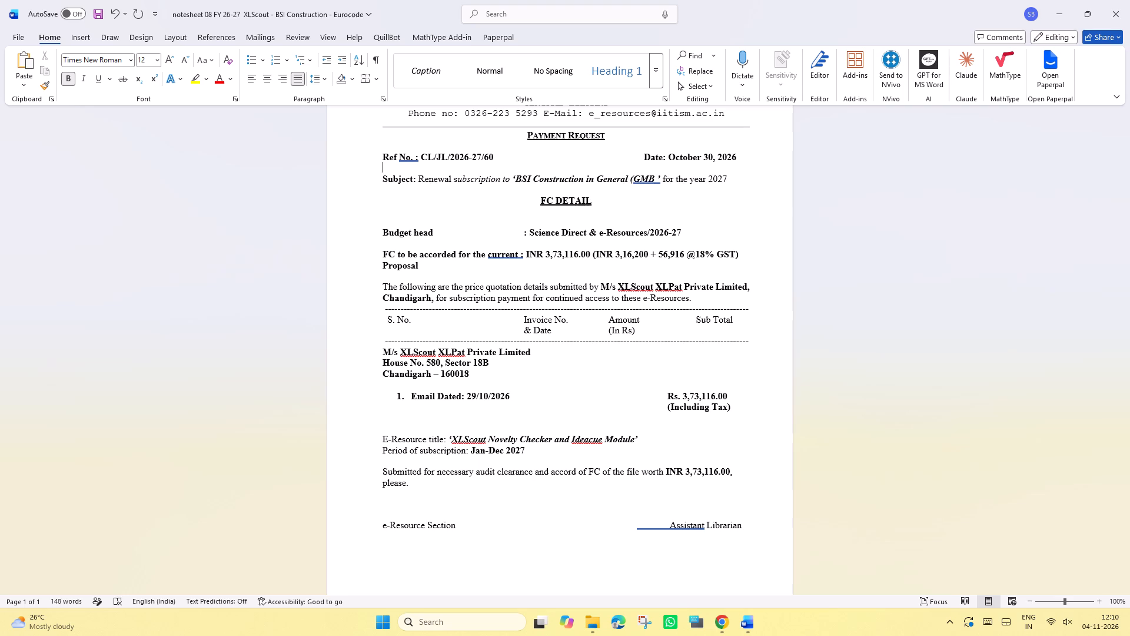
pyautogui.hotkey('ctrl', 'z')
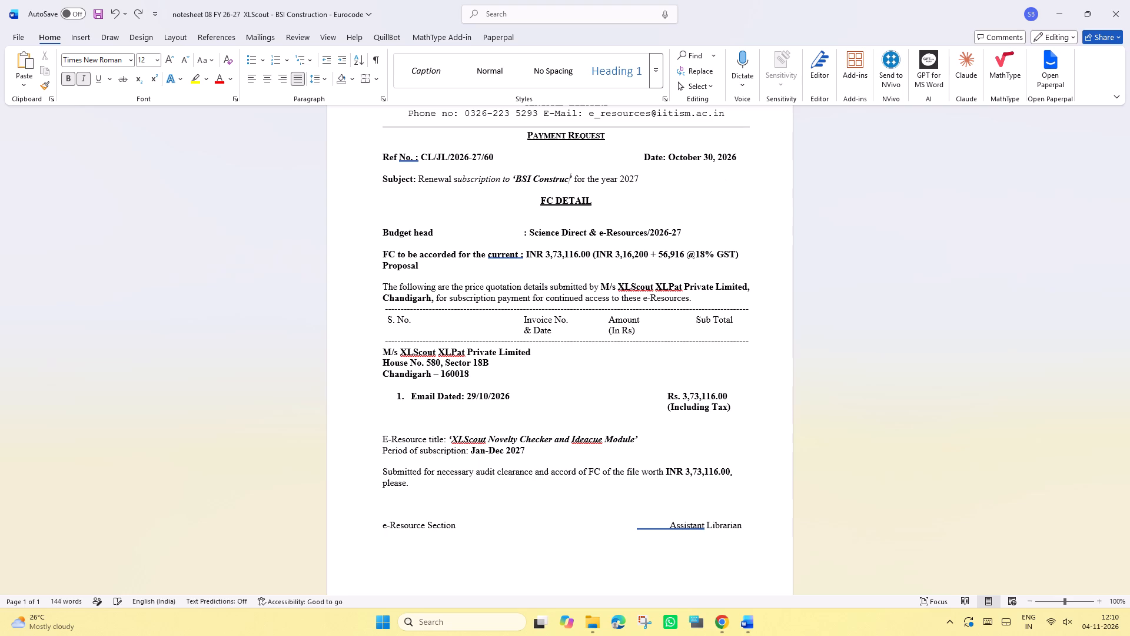
# Complete the quoted title in the subject line as "BSI Construction in General (GMB 48)".
pyautogui.write('tio')
pyautogui.write('n')
pyautogui.press('space')
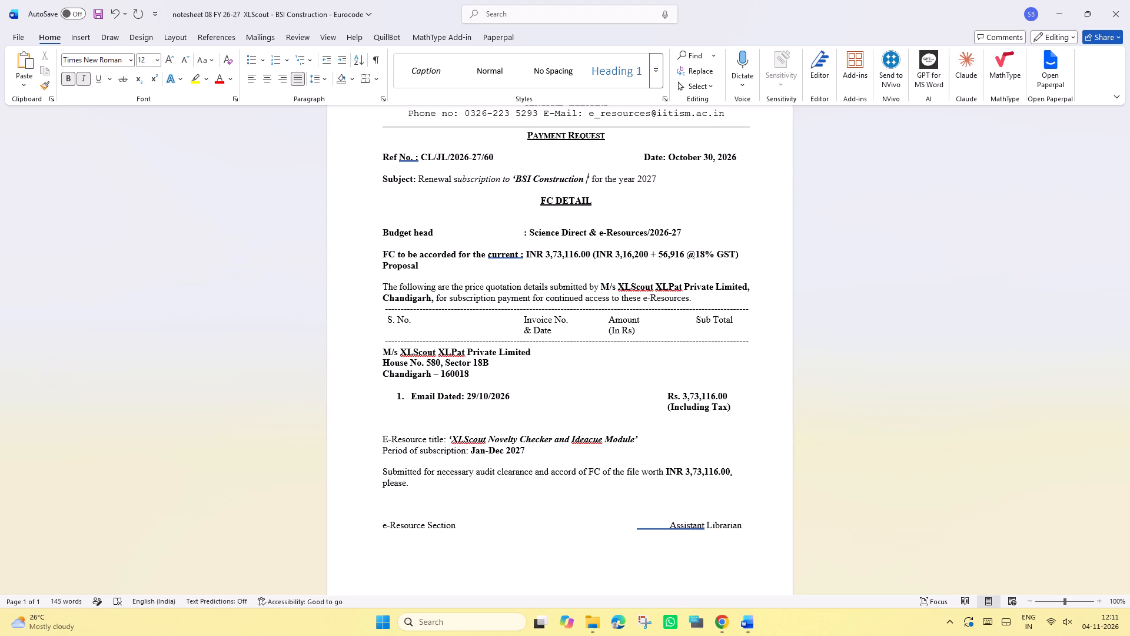
pyautogui.write('in')
pyautogui.press('space')
pyautogui.write('Genr')
pyautogui.press('BackSpace')
pyautogui.write('eral')
pyautogui.press('space')
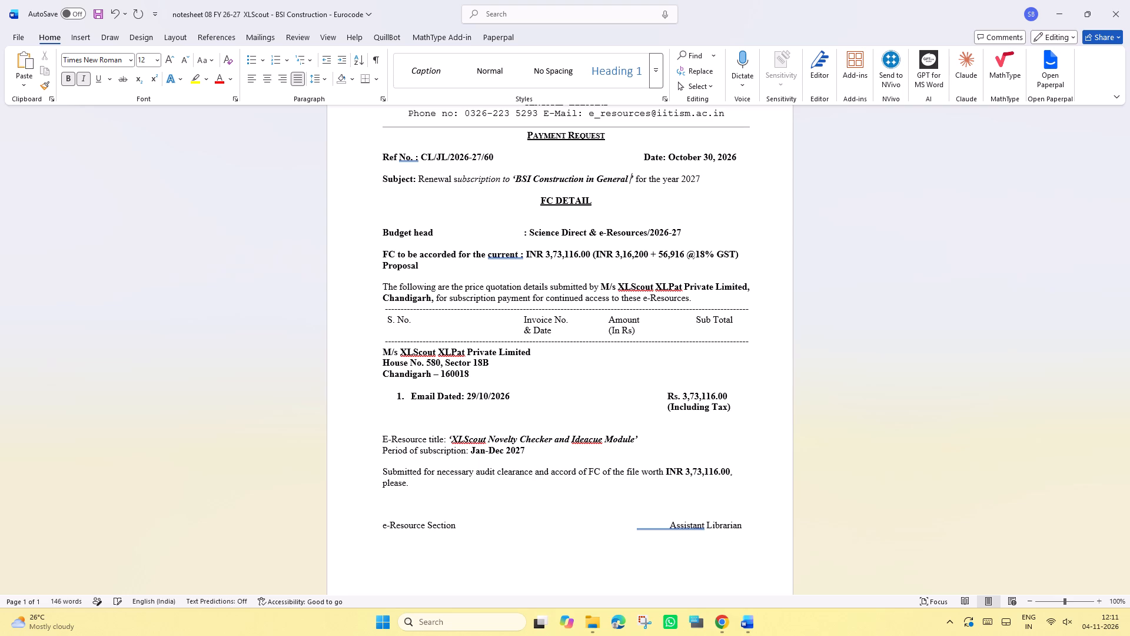
pyautogui.press('space')
pyautogui.write('(')
pyautogui.hotkey('shift', 'f')
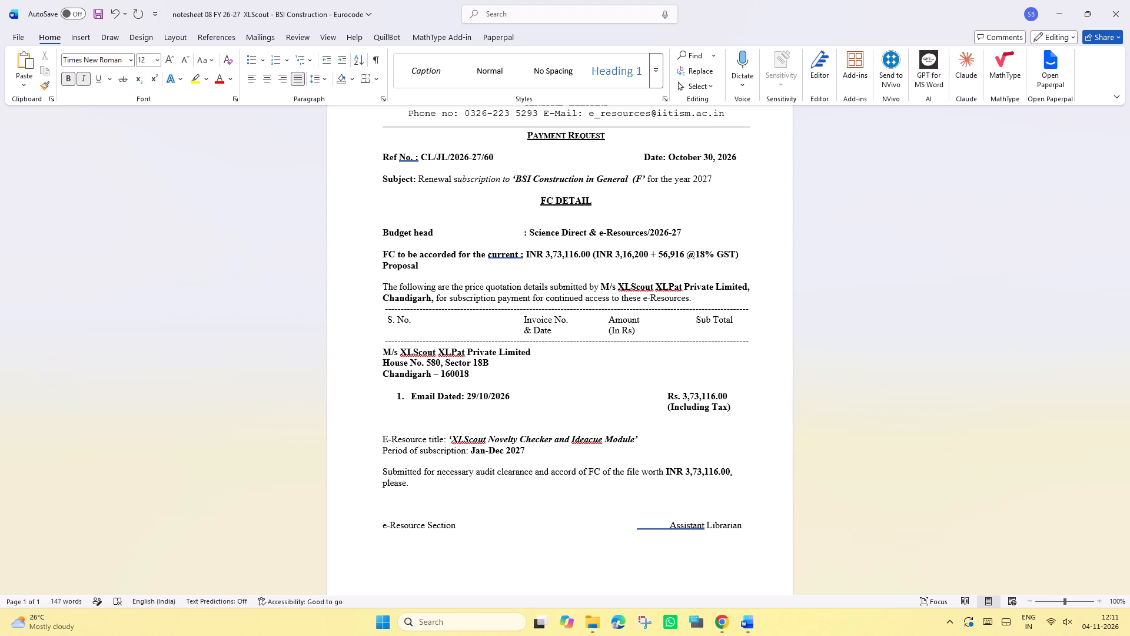
pyautogui.hotkey('shift', 'BackSpace')
pyautogui.write('GMB')
pyautogui.press('space')
pyautogui.write('48')
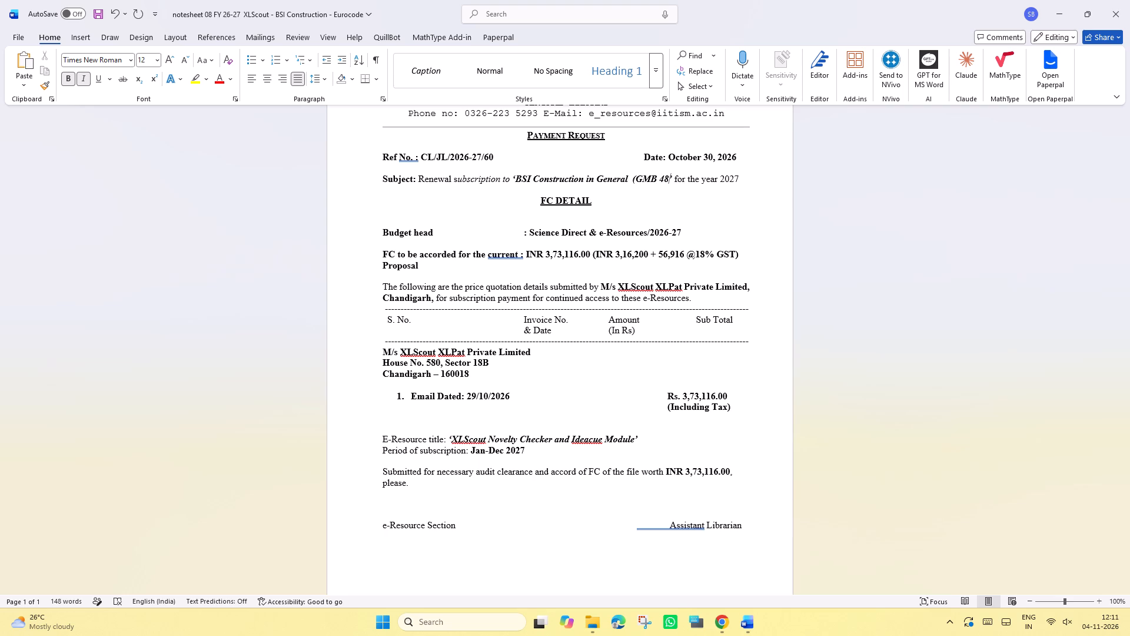
pyautogui.hotkey('shift', ')')
pyautogui.press('space')
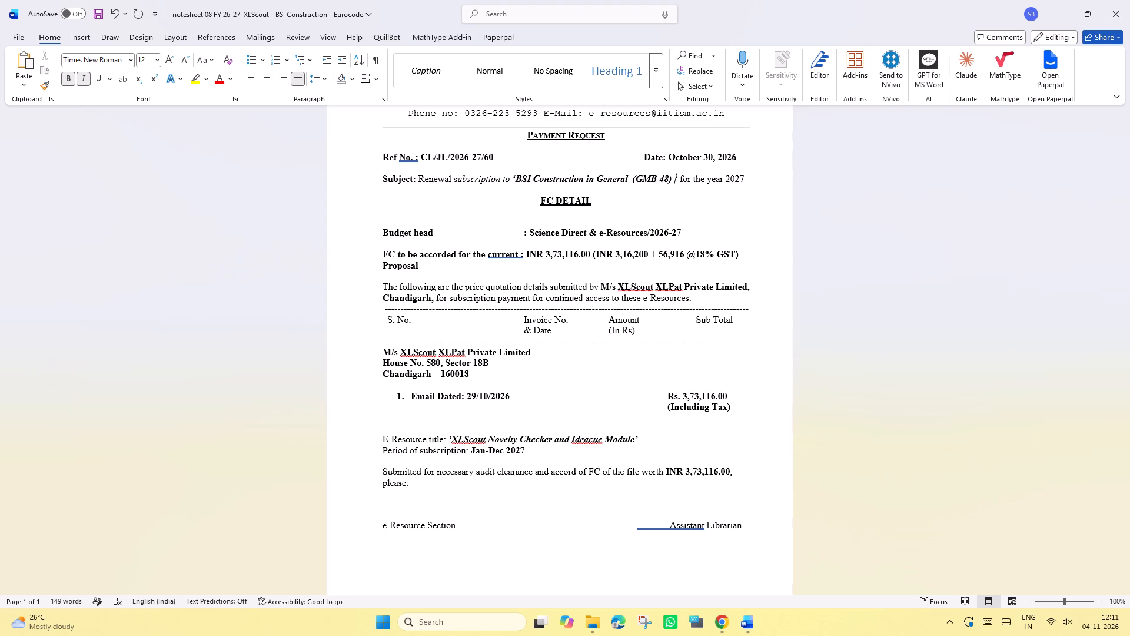
pyautogui.press('BackSpace')
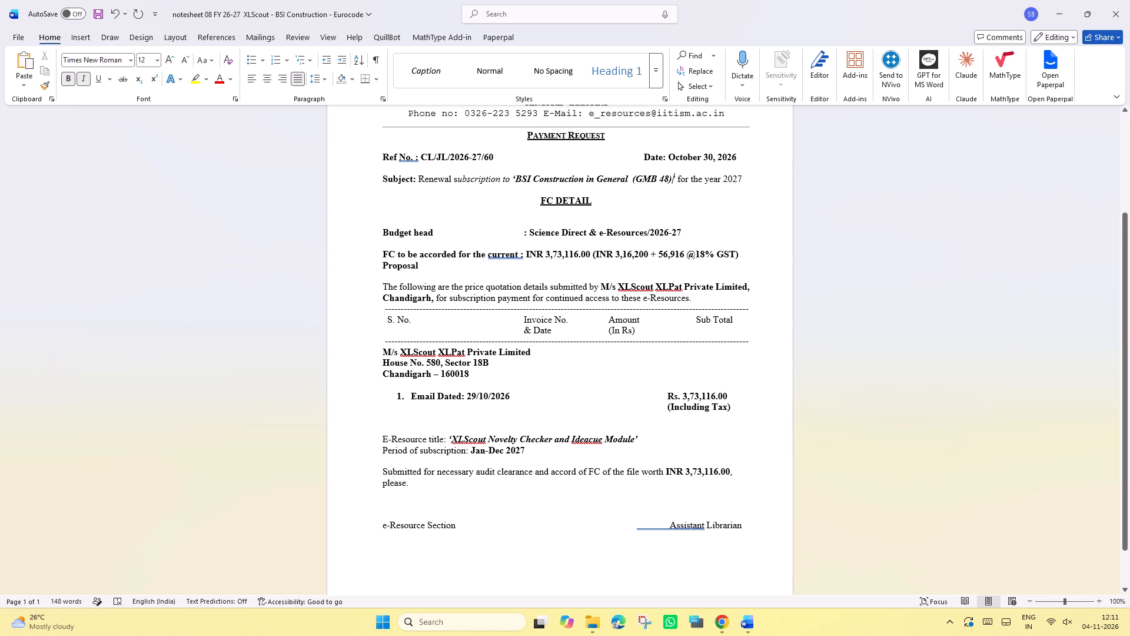
# Extend the subscription year at the end of the subject line to 2027-28.
pyautogui.click(742, 178)
pyautogui.write('-28')
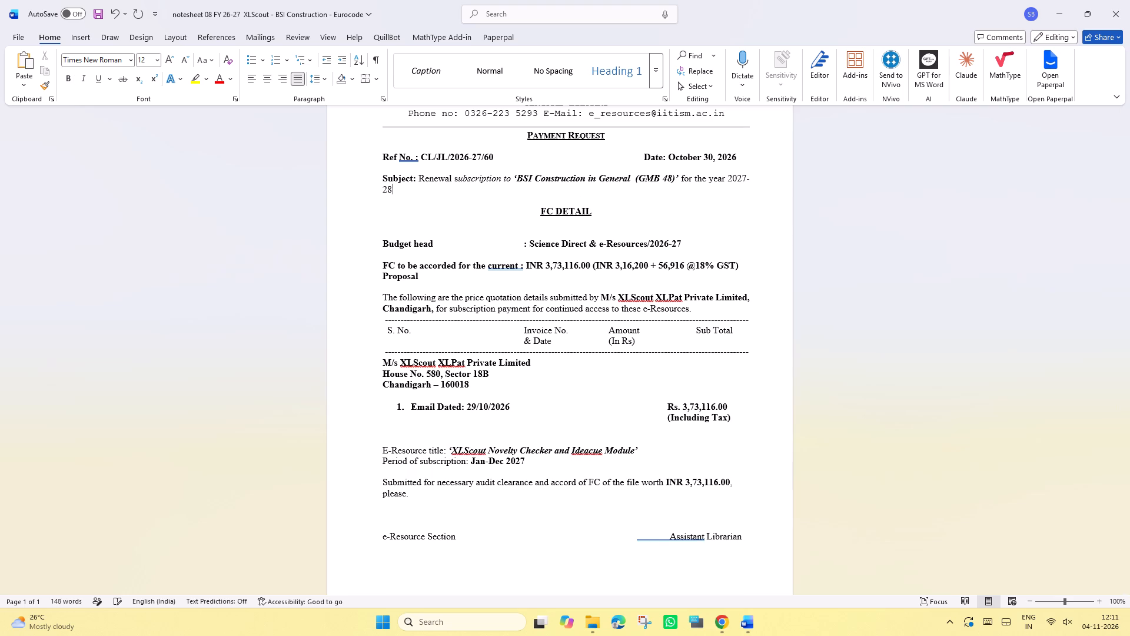
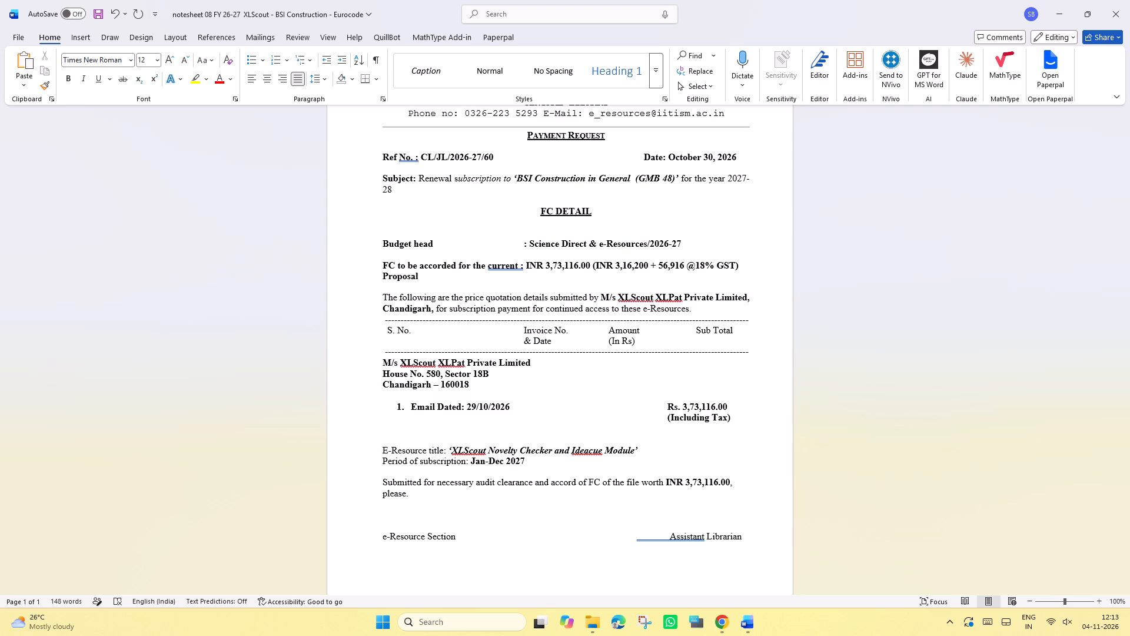
# Delete the serial number at the end of the Ref No., leaving it as CL/JL/2026-27/.
pyautogui.click(501, 158)
pyautogui.press('Left')
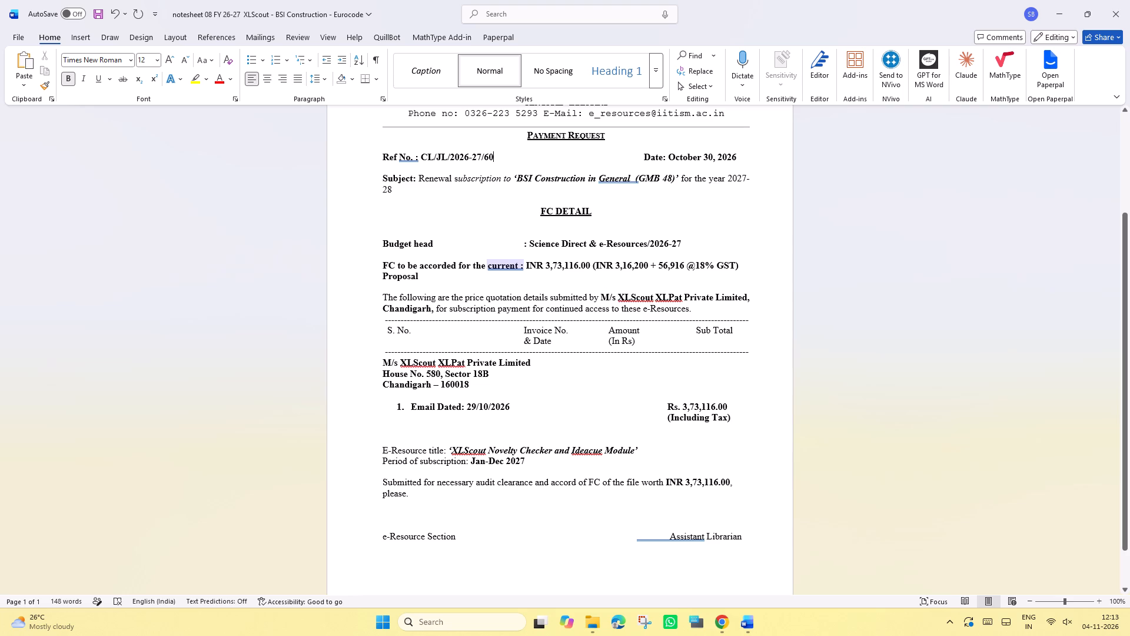
pyautogui.press('BackSpace')
pyautogui.press('BackSpace')
# Insert the word "rolling" before "year" in the subject line of the payment request.
pyautogui.click(707, 177)
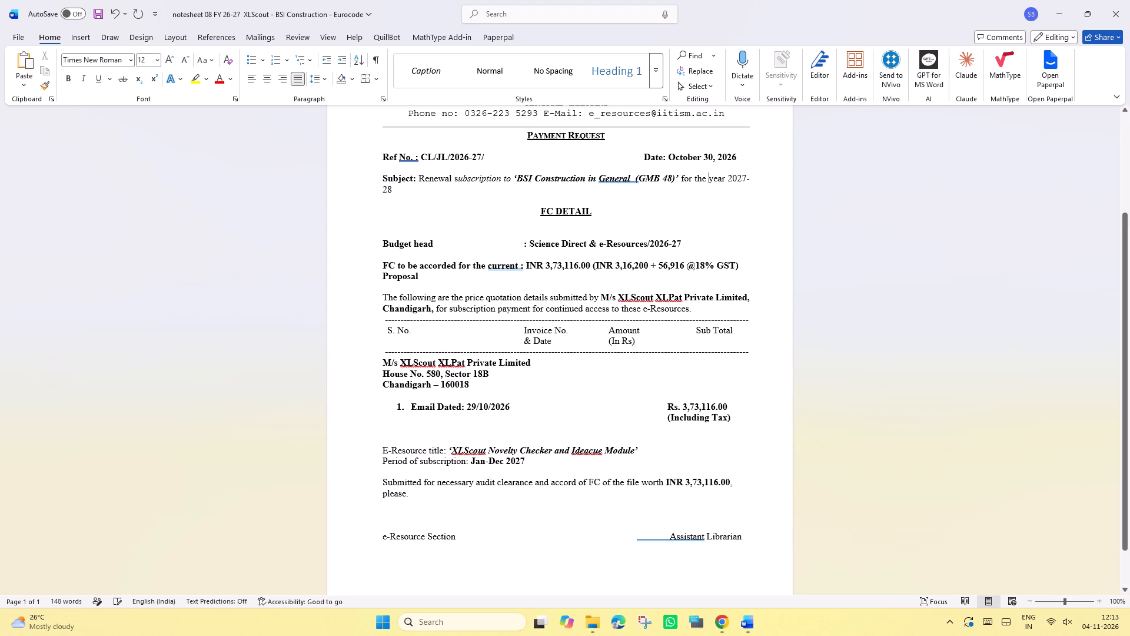
pyautogui.write('rolling')
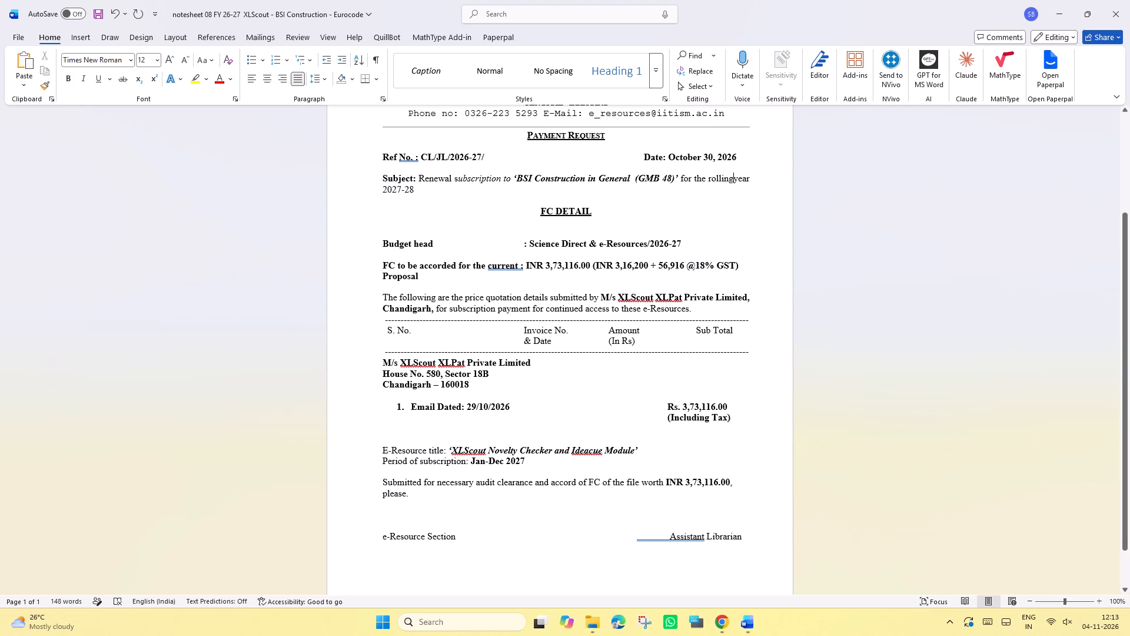
pyautogui.press('space')
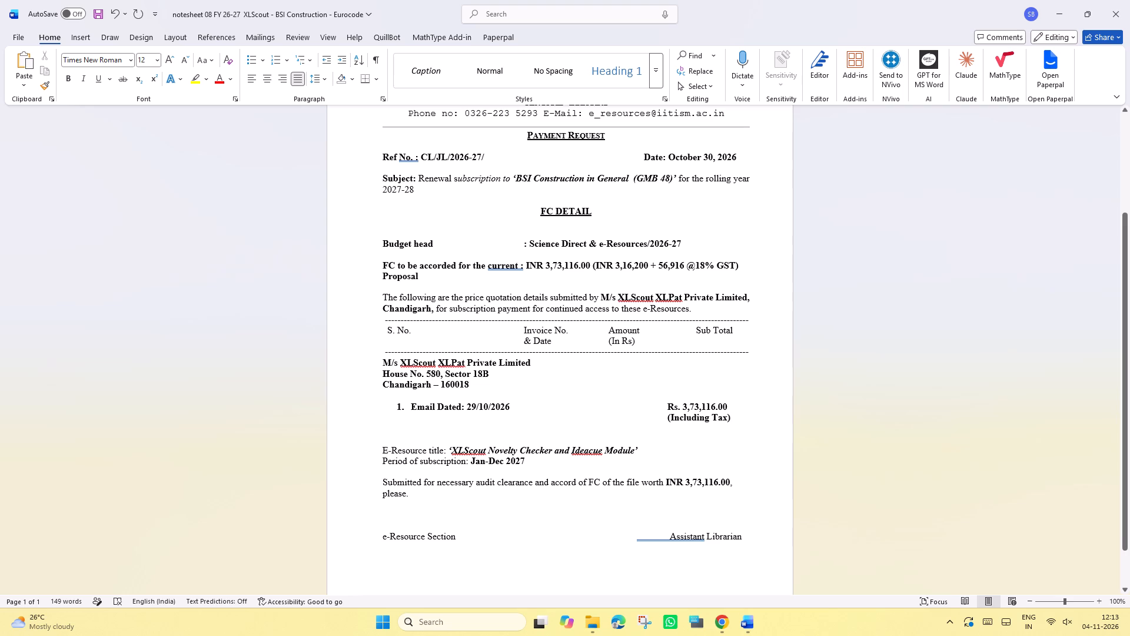
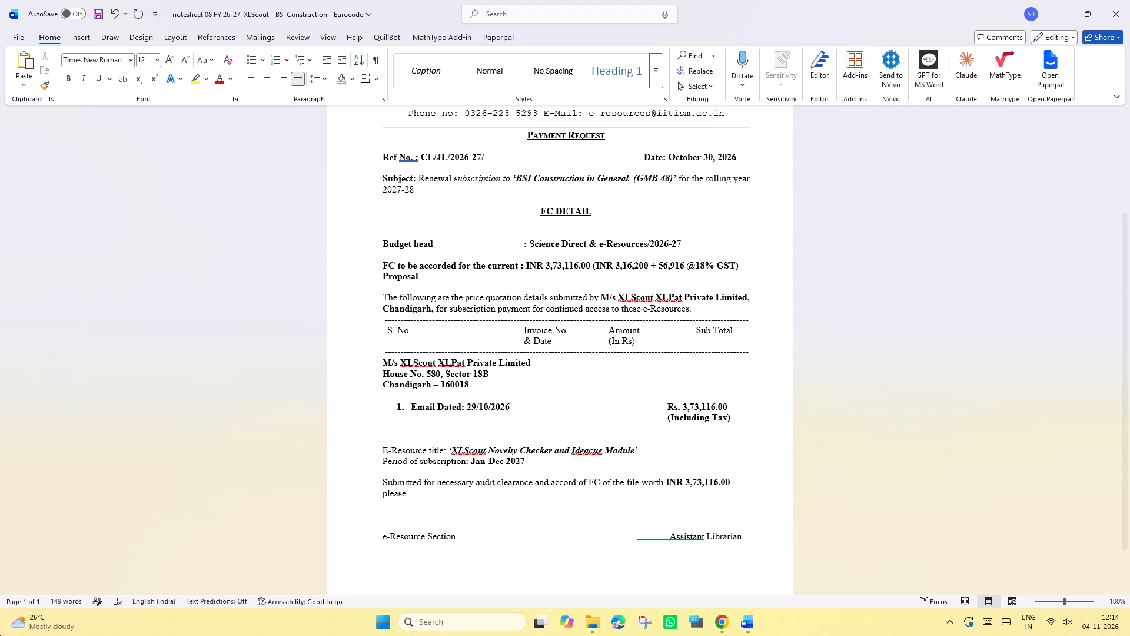
# Switch to File Explorer and open the ACI journals notesheet from the Payment request folder.
pyautogui.click(845, 0)
pyautogui.click(1059, 14)
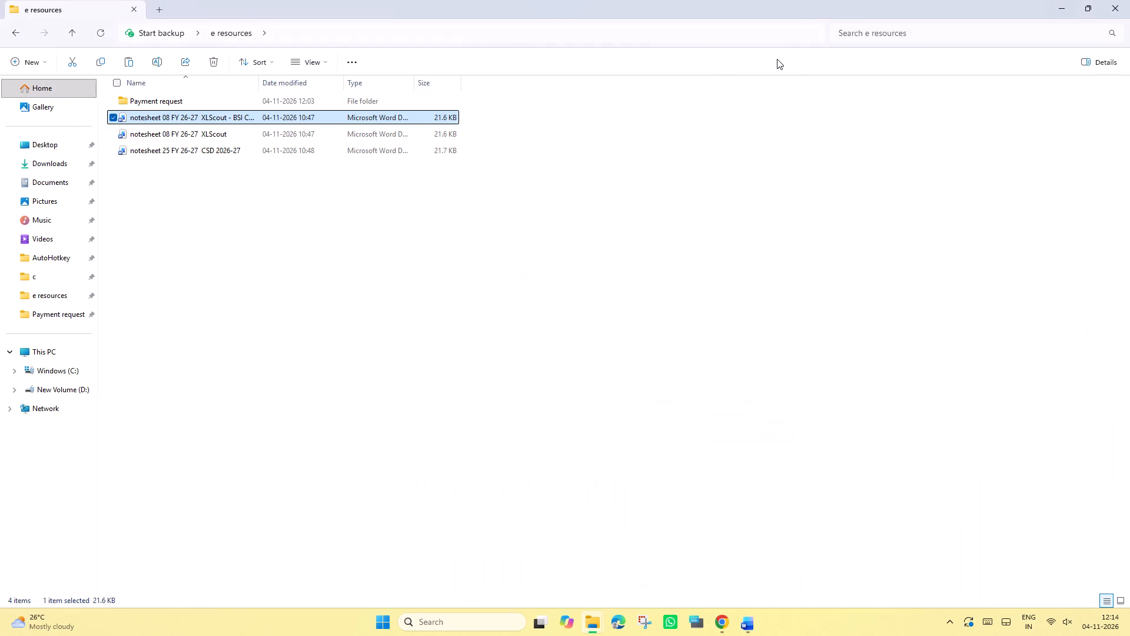
pyautogui.doubleClick(149, 100)
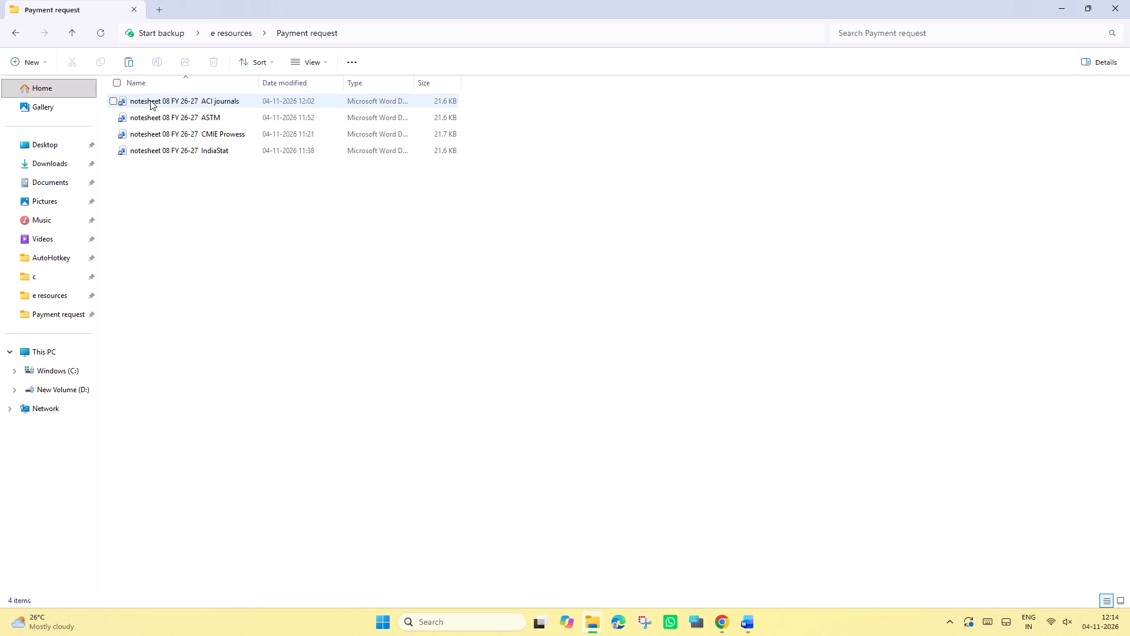
pyautogui.doubleClick(220, 103)
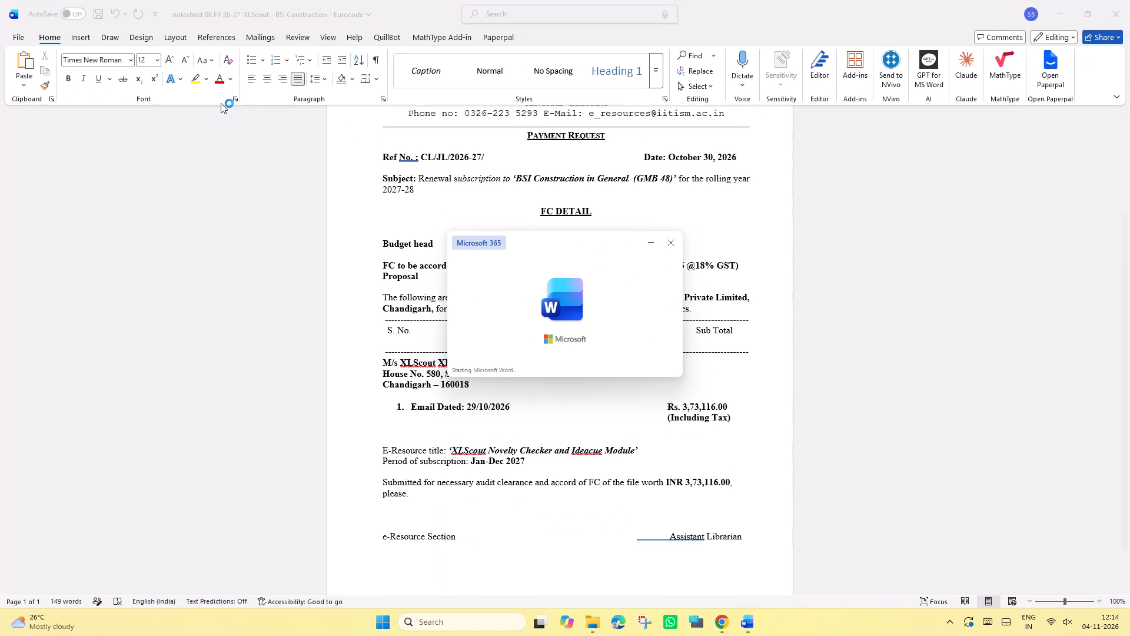
pyautogui.scroll(-2, 450, 345)
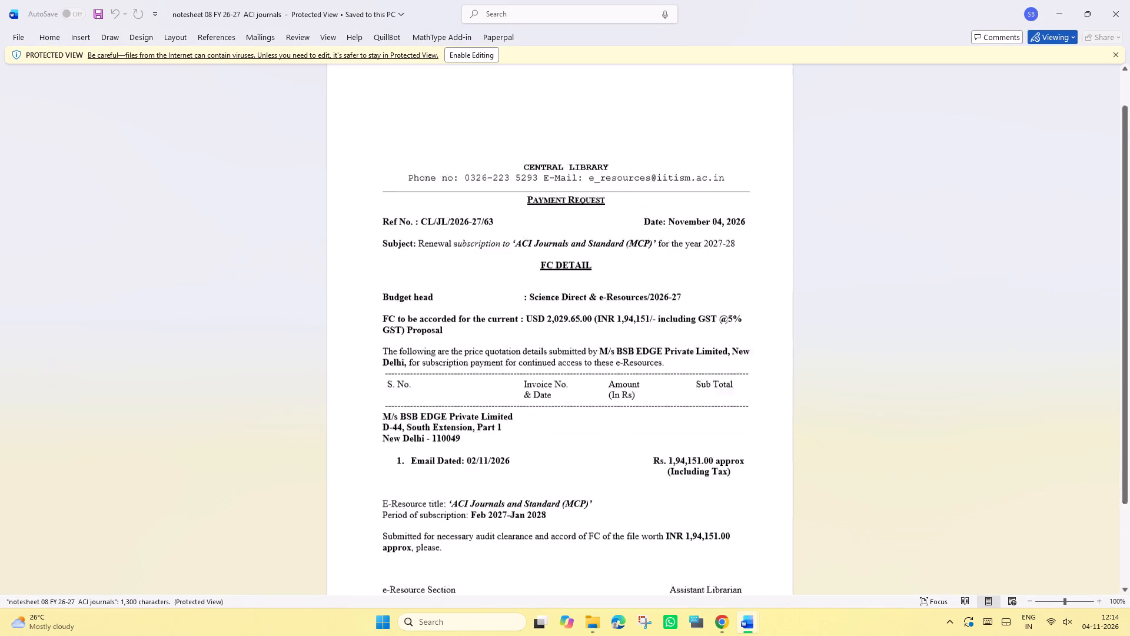
pyautogui.scroll(-3, 448, 351)
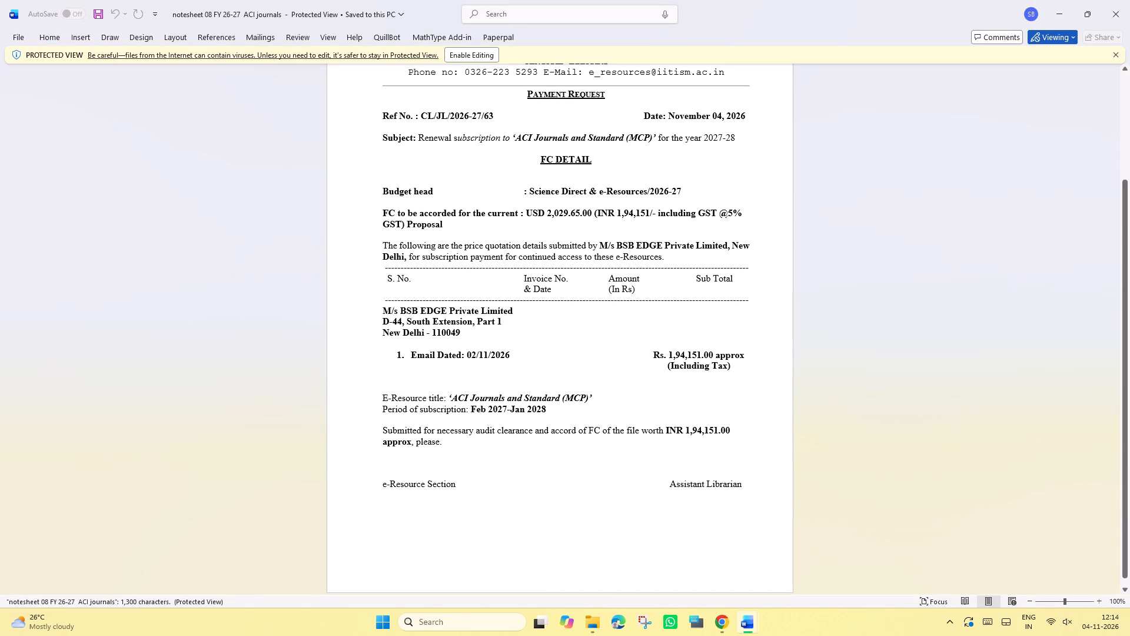
# Enable editing in the ACI journals notesheet and delete the serial number ending its Ref No., leaving CL/JL/2026-27/.
pyautogui.click(499, 114)
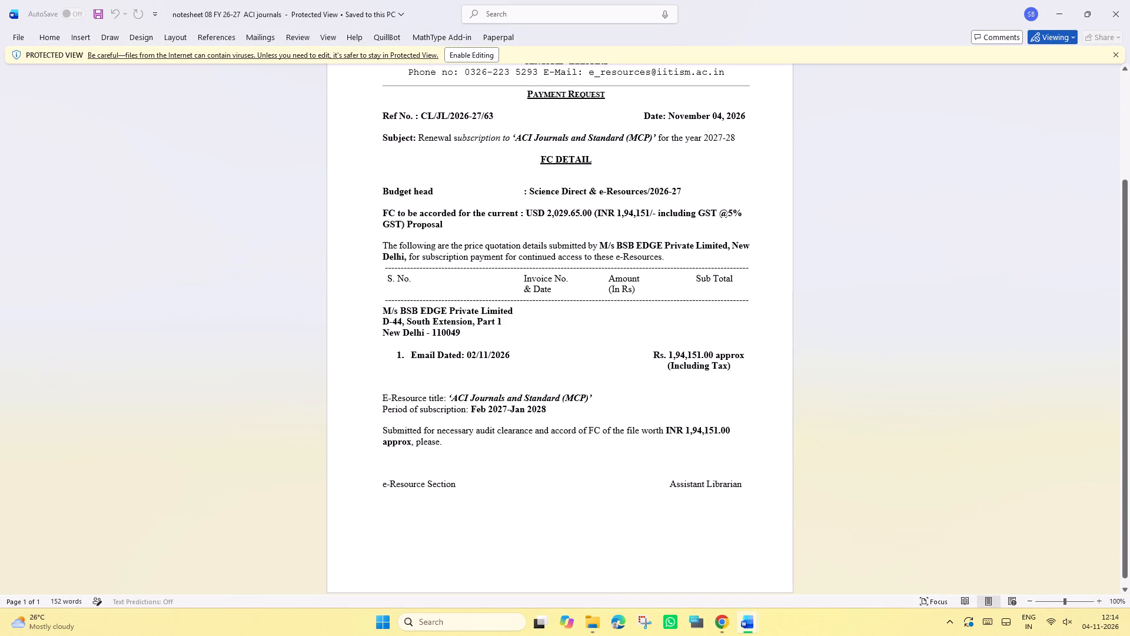
pyautogui.press('Left')
pyautogui.press('BackSpace')
pyautogui.press('BackSpace')
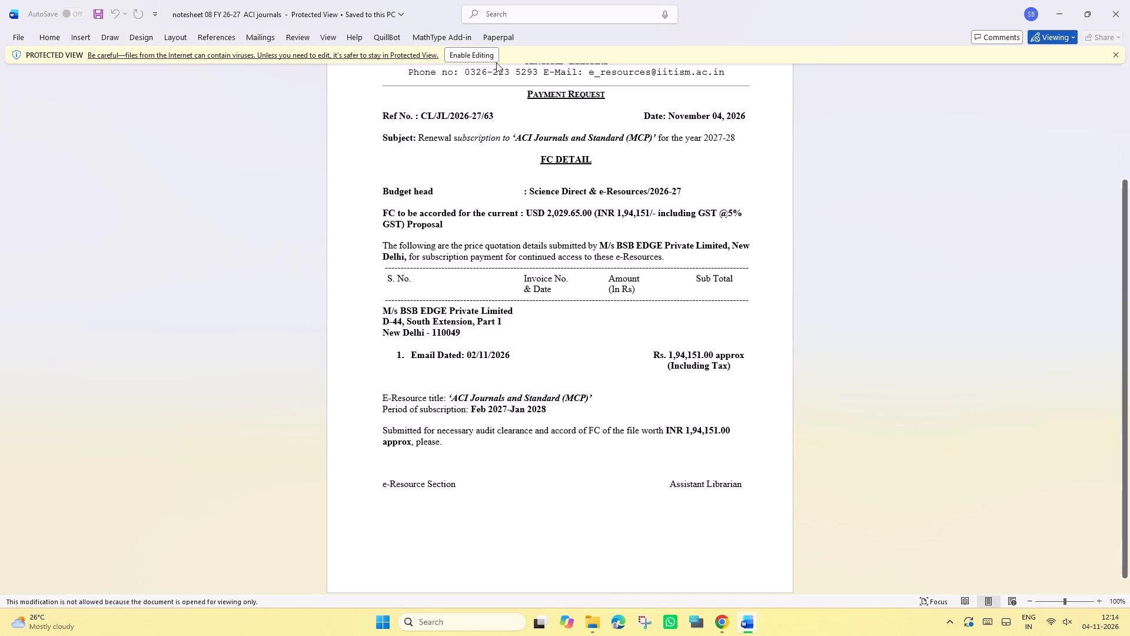
pyautogui.click(494, 54)
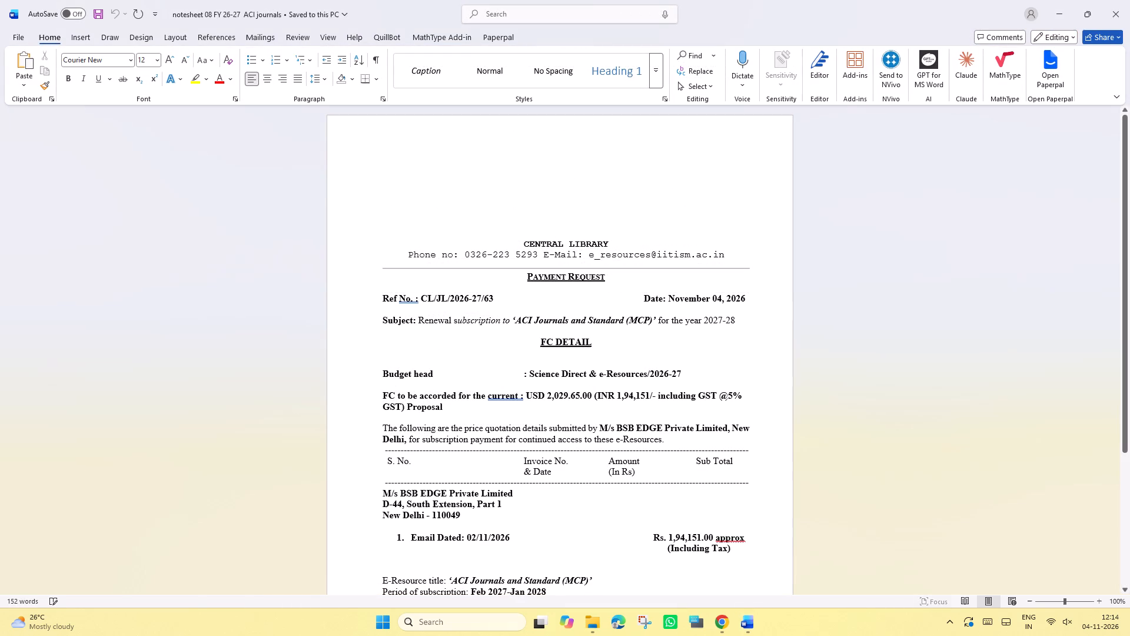
pyautogui.click(500, 301)
pyautogui.press('Left')
pyautogui.press('BackSpace')
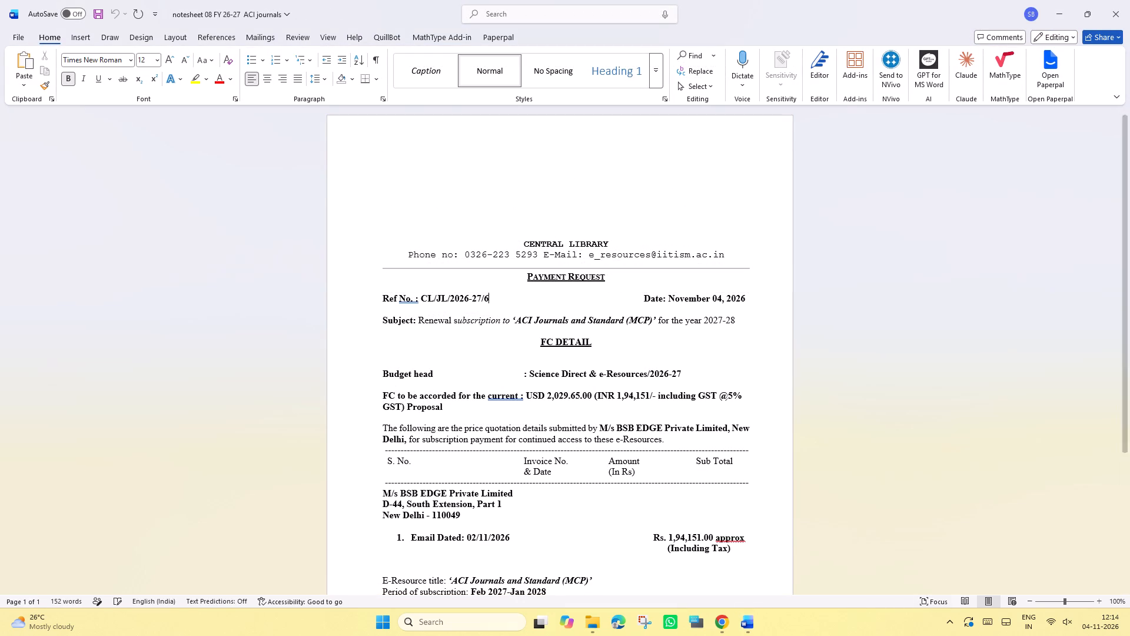
pyautogui.press('BackSpace')
pyautogui.scroll(-3, 774, 334)
pyautogui.scroll(-1, 653, 375)
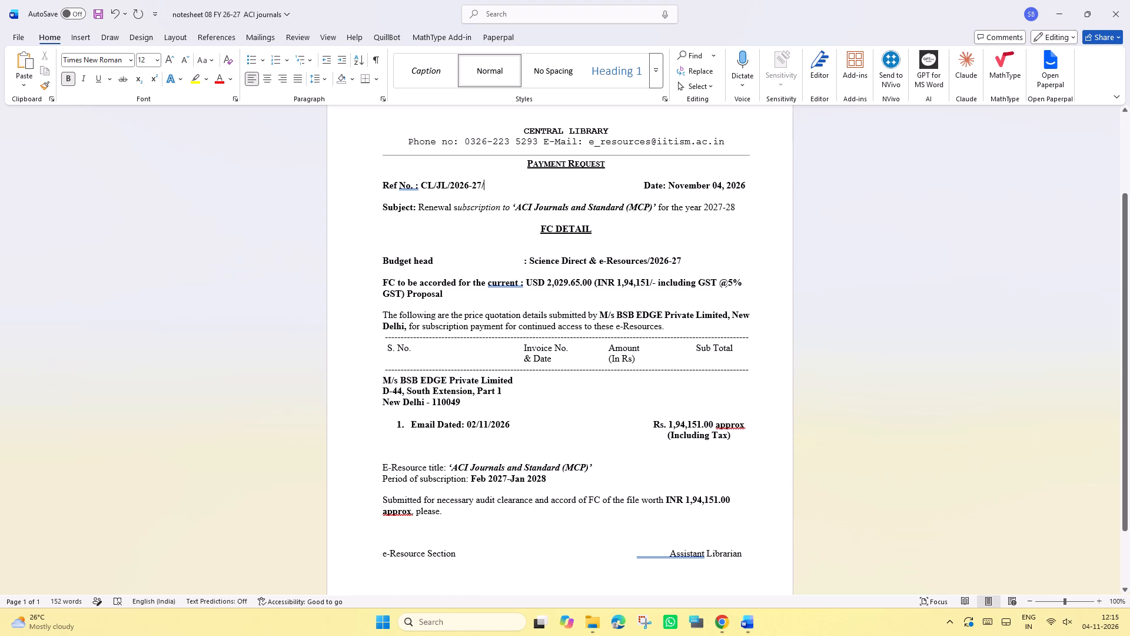
# Open the original XLScout notesheet from the e resources folder and examine how its FC amount is written.
pyautogui.click(594, 622)
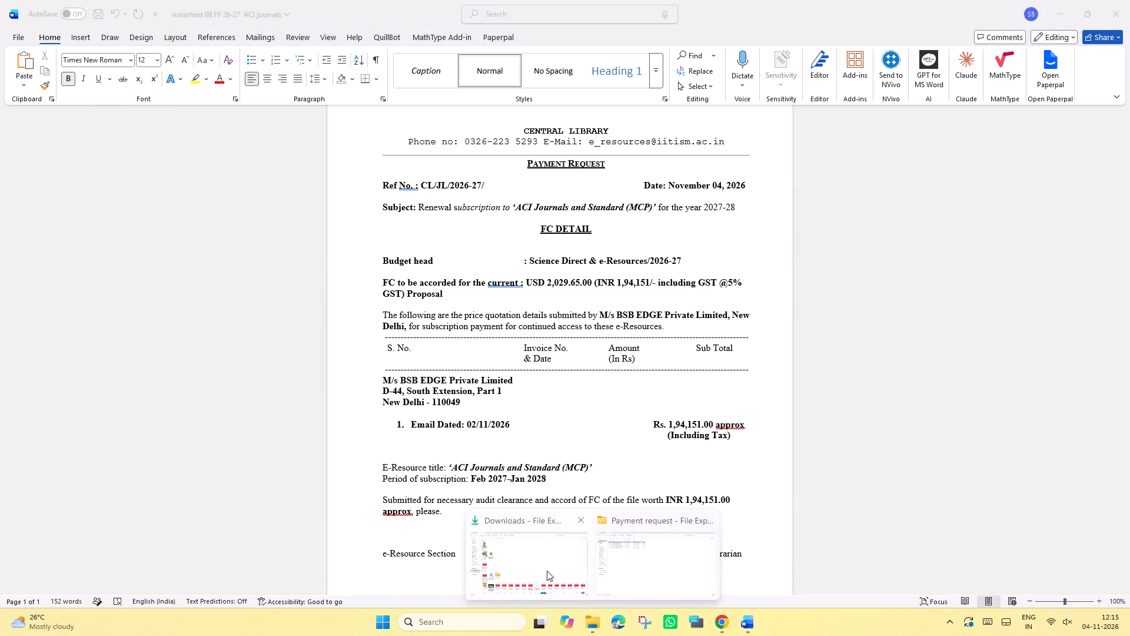
pyautogui.click(636, 562)
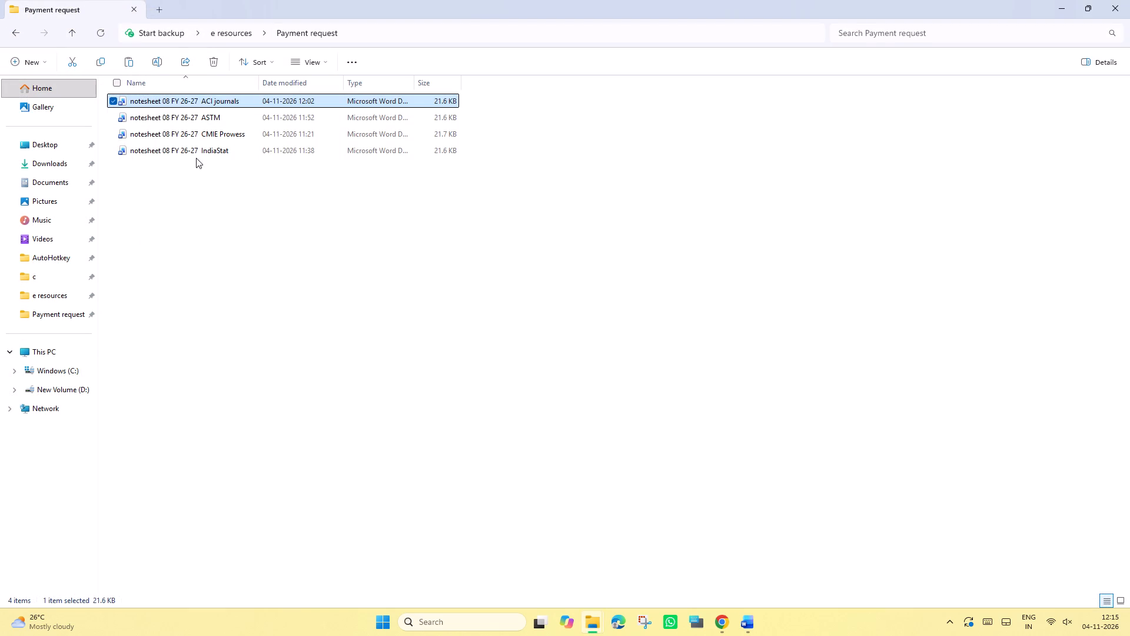
pyautogui.click(69, 35)
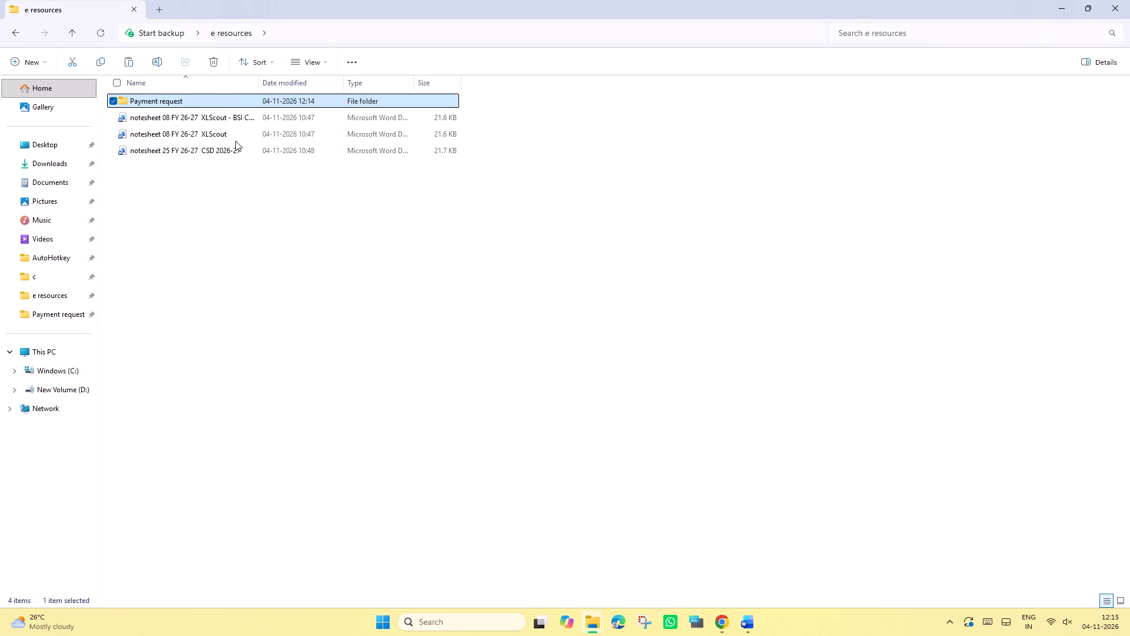
pyautogui.doubleClick(210, 131)
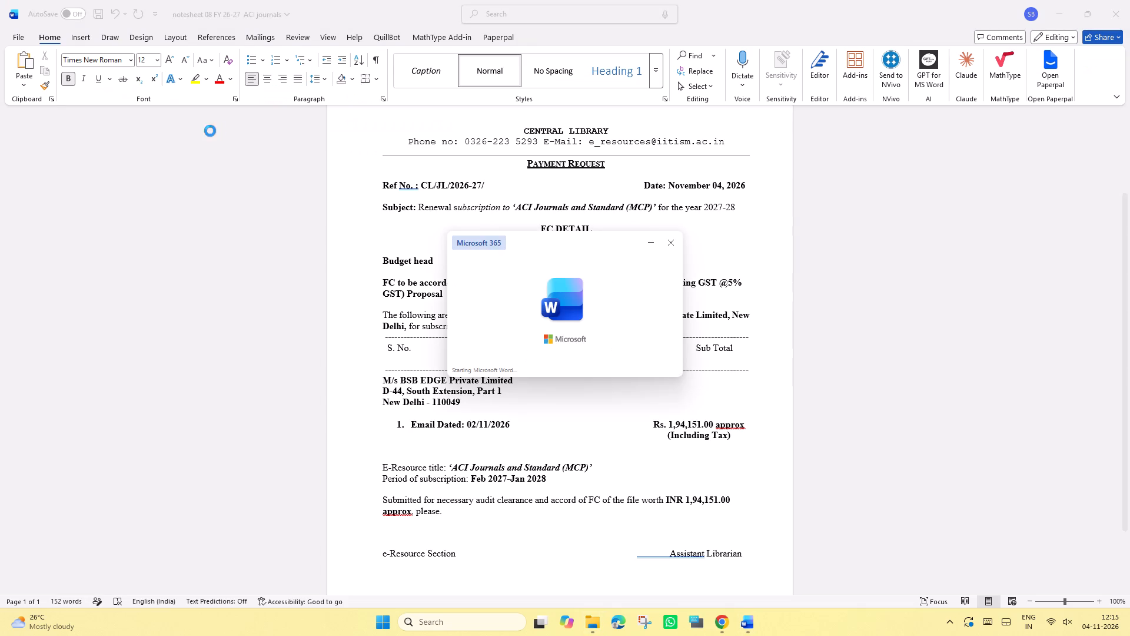
pyautogui.scroll(-3, 528, 274)
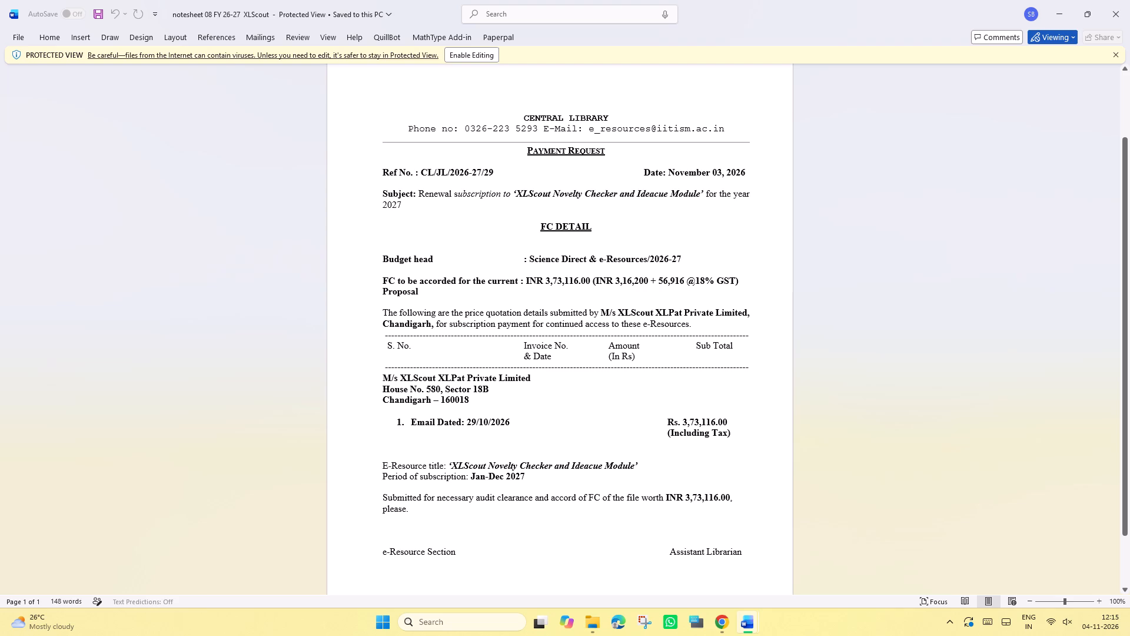
pyautogui.moveTo(527, 280); pyautogui.dragTo(569, 284)
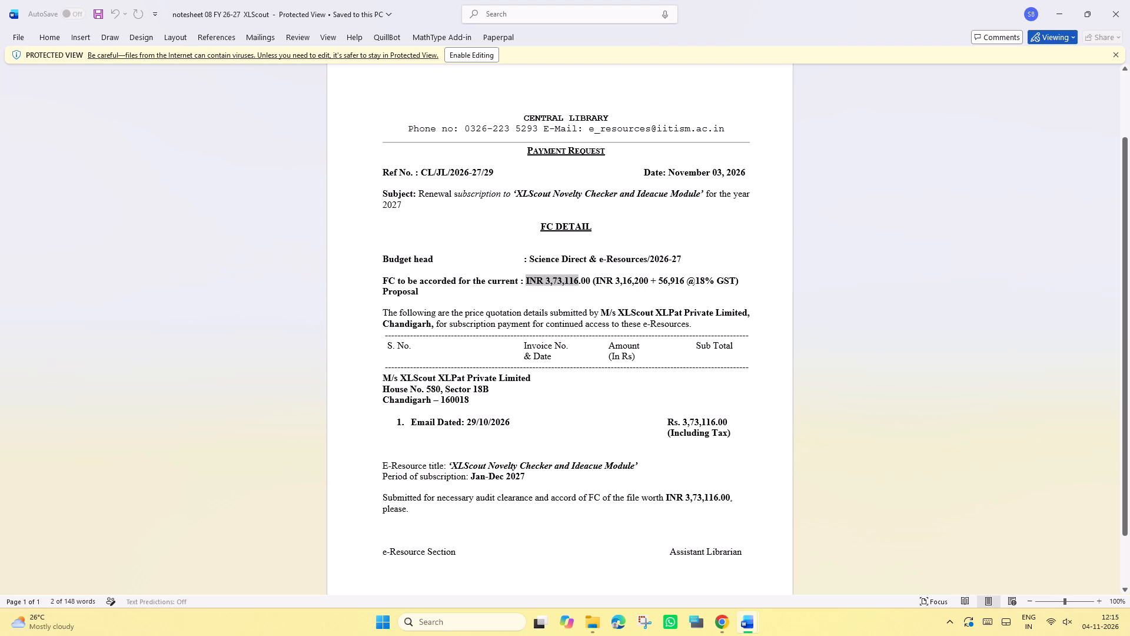
pyautogui.click(603, 281)
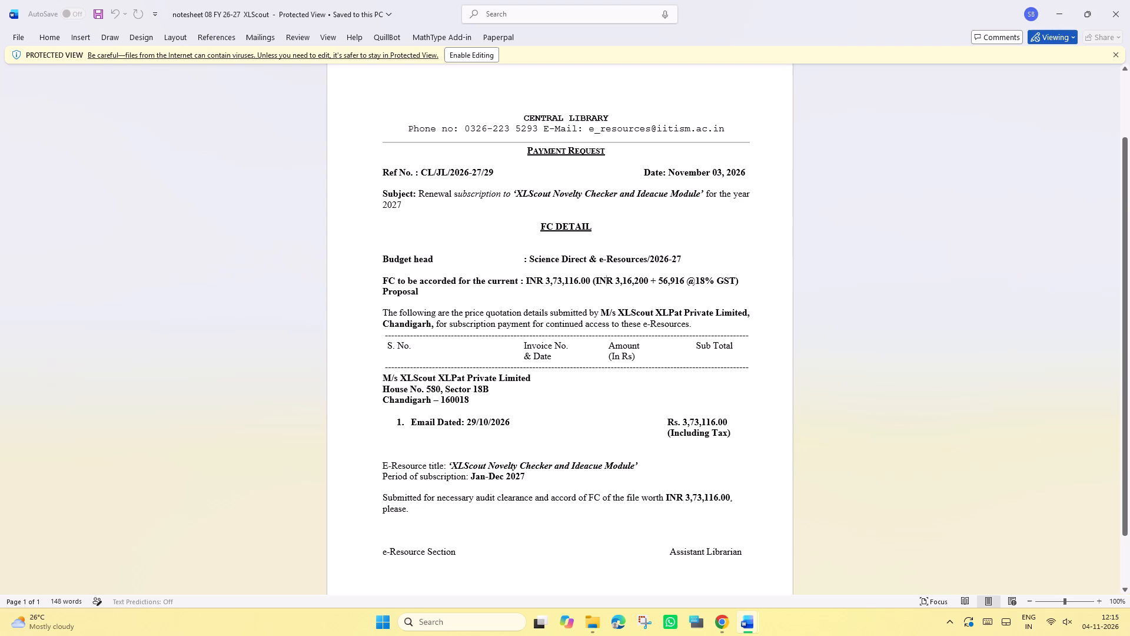
# Open the CSD 2026-27 notesheet from the e resources folder and examine its FC and foreign currency price details.
pyautogui.click(591, 624)
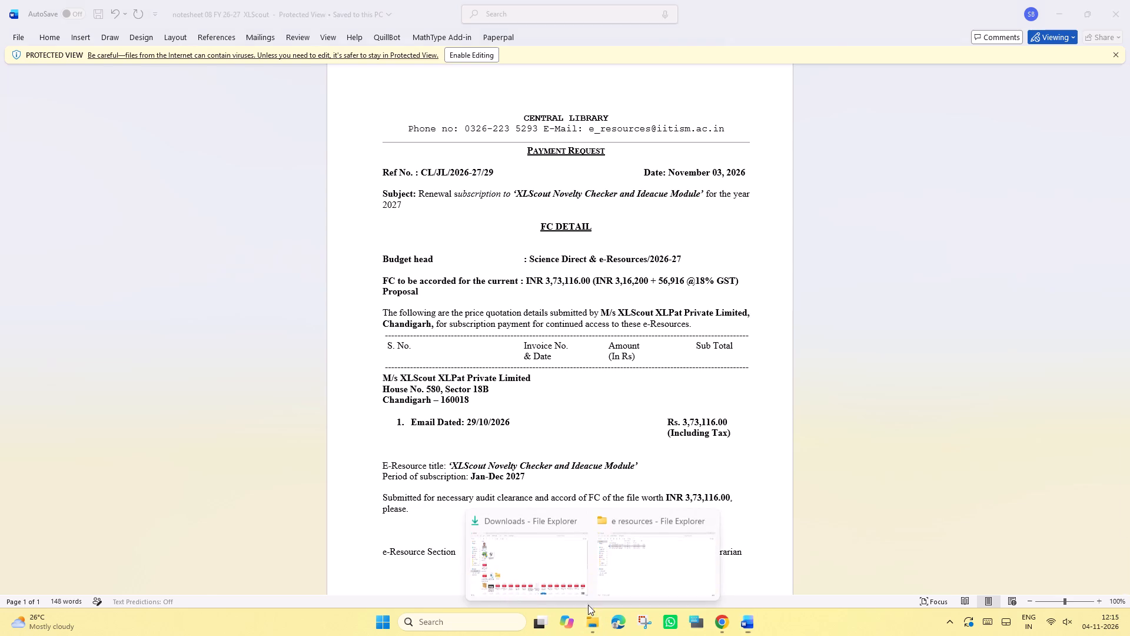
pyautogui.click(546, 549)
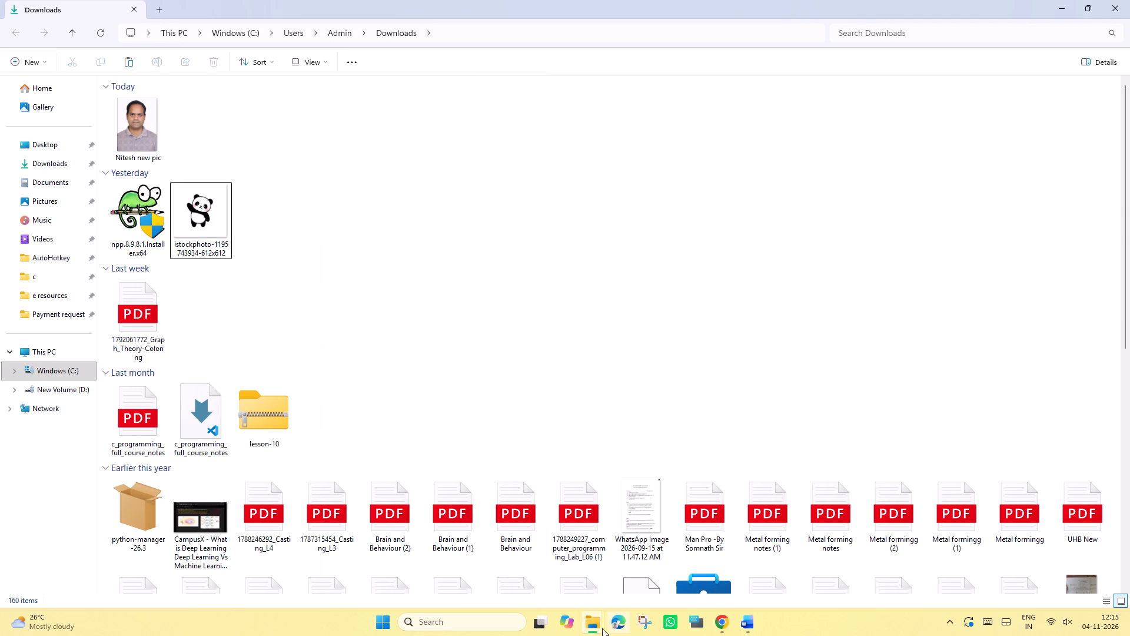
pyautogui.click(595, 624)
pyautogui.click(654, 568)
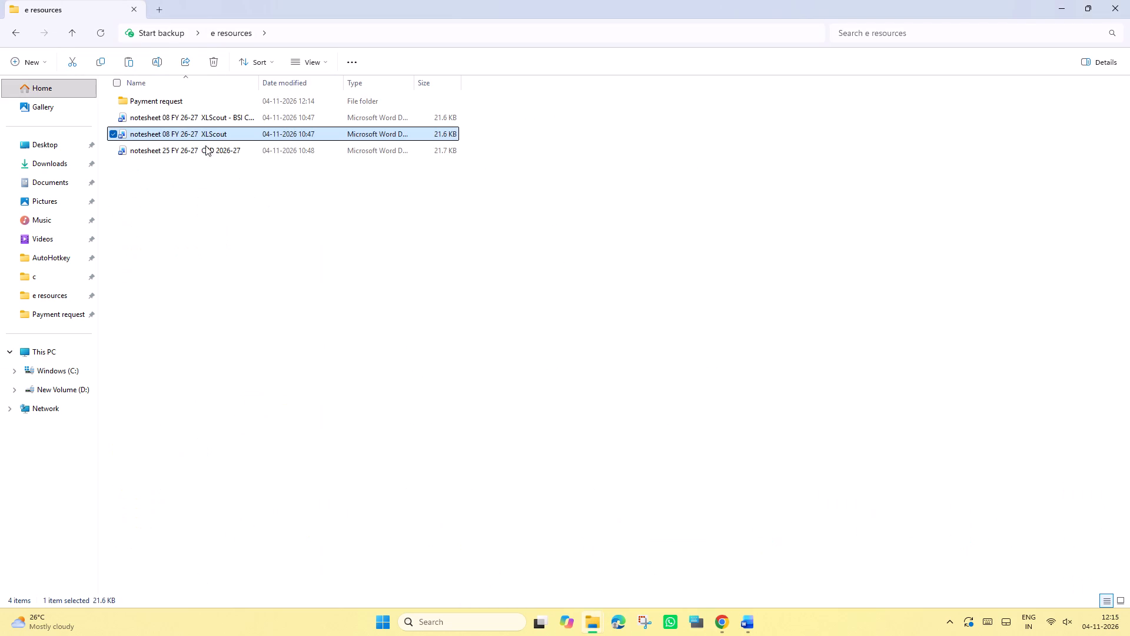
pyautogui.doubleClick(204, 151)
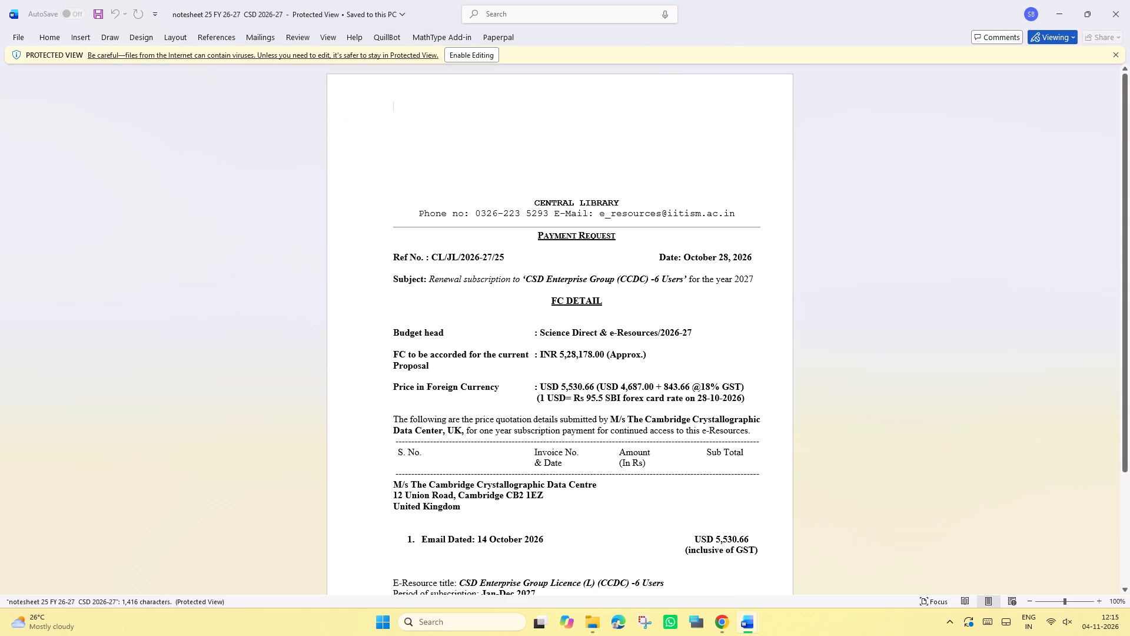
pyautogui.scroll(-3, 625, 367)
pyautogui.scroll(-1, 640, 318)
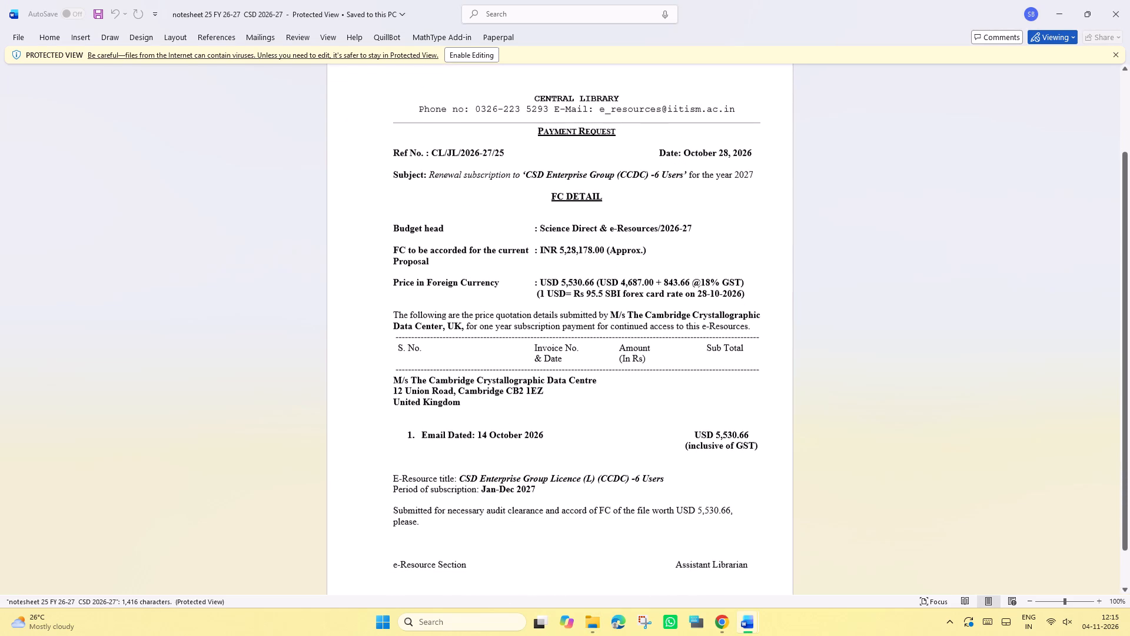
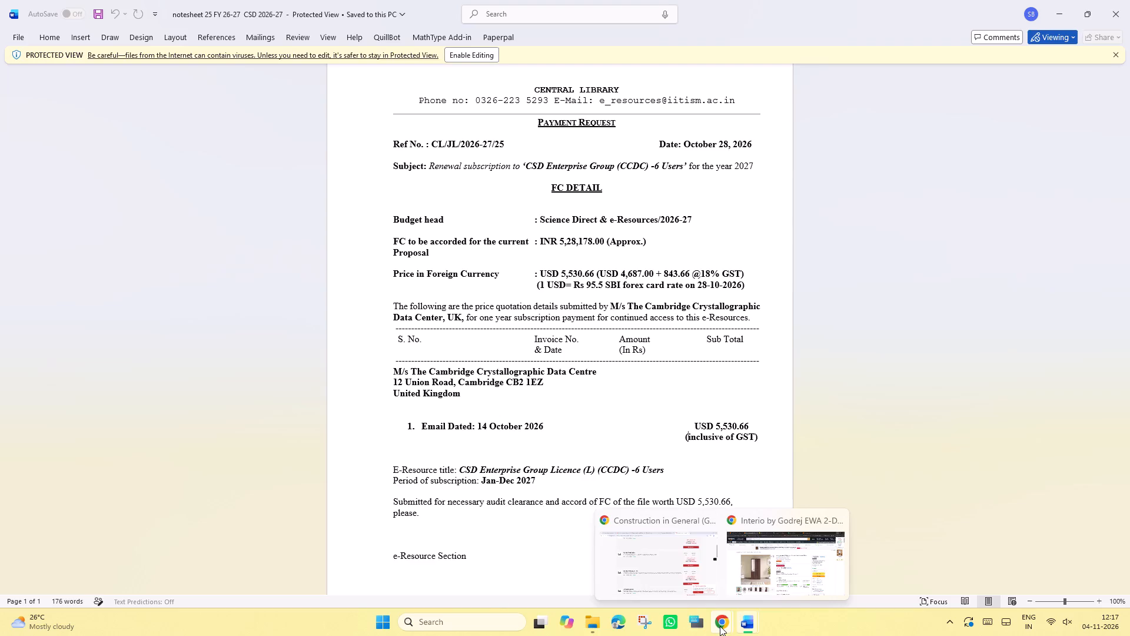
# Switch to Chrome, search the web for sbi forex rates, open the Official Forex Rates (SBI TT Rates) site and check the USD/INR TT Sell rate.
pyautogui.click(706, 566)
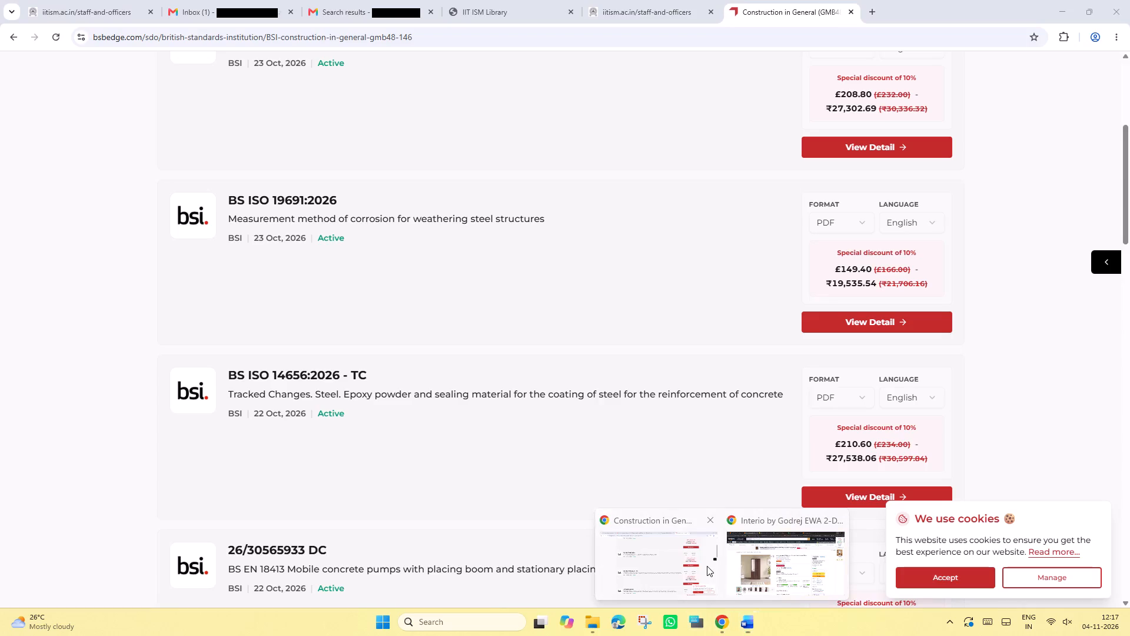
pyautogui.click(727, 618)
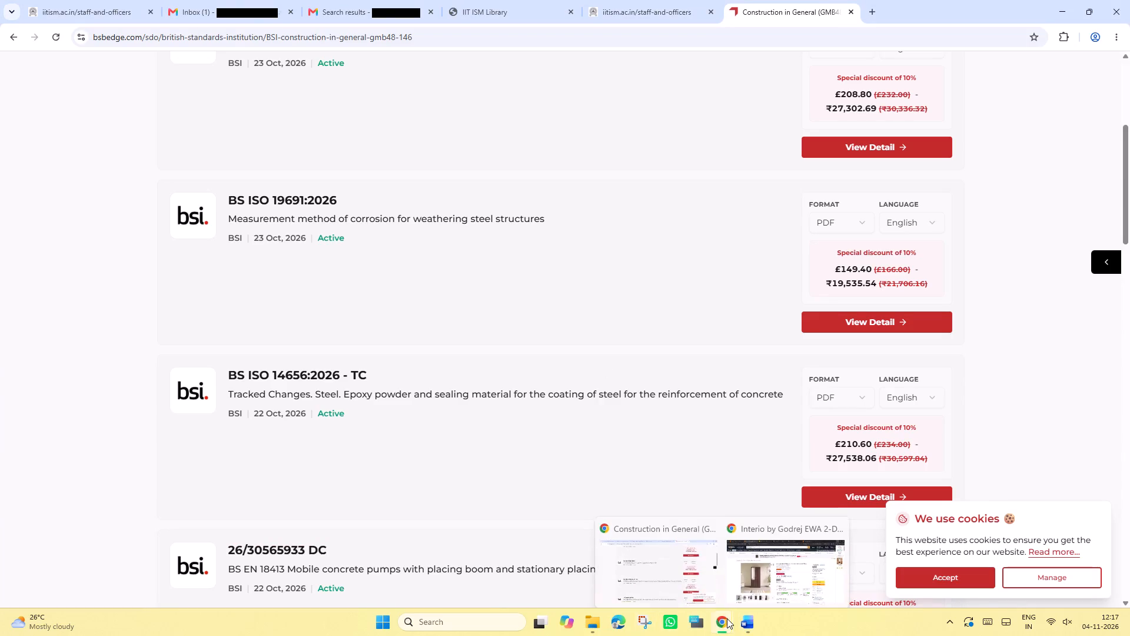
pyautogui.click(632, 560)
pyautogui.click(878, 8)
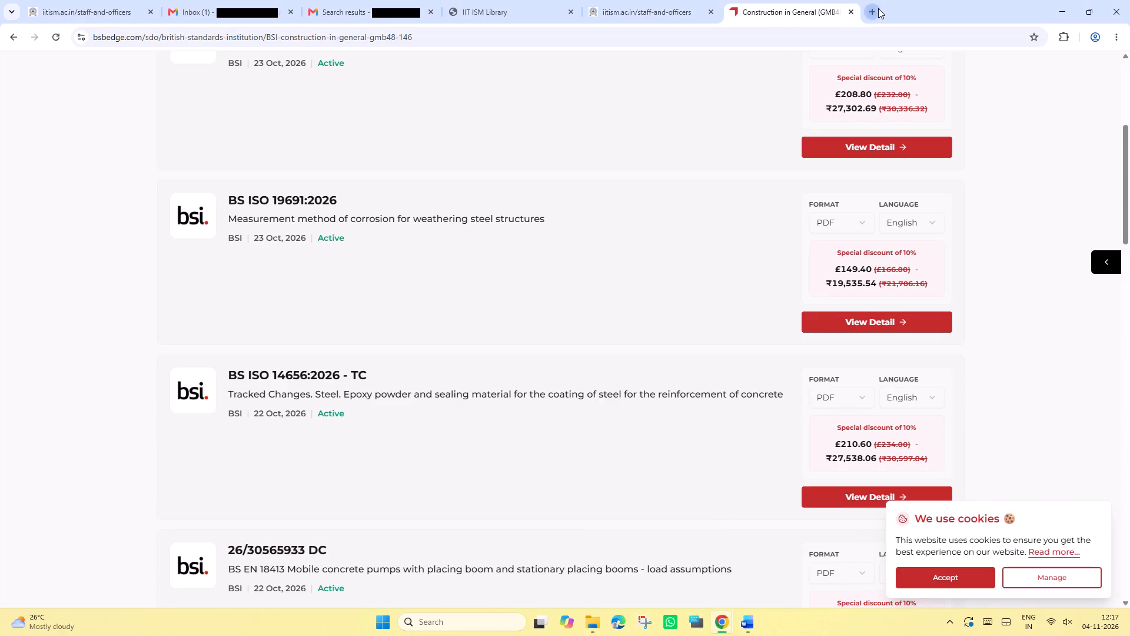
pyautogui.click(809, 38)
pyautogui.write('sbi forex')
pyautogui.press('space')
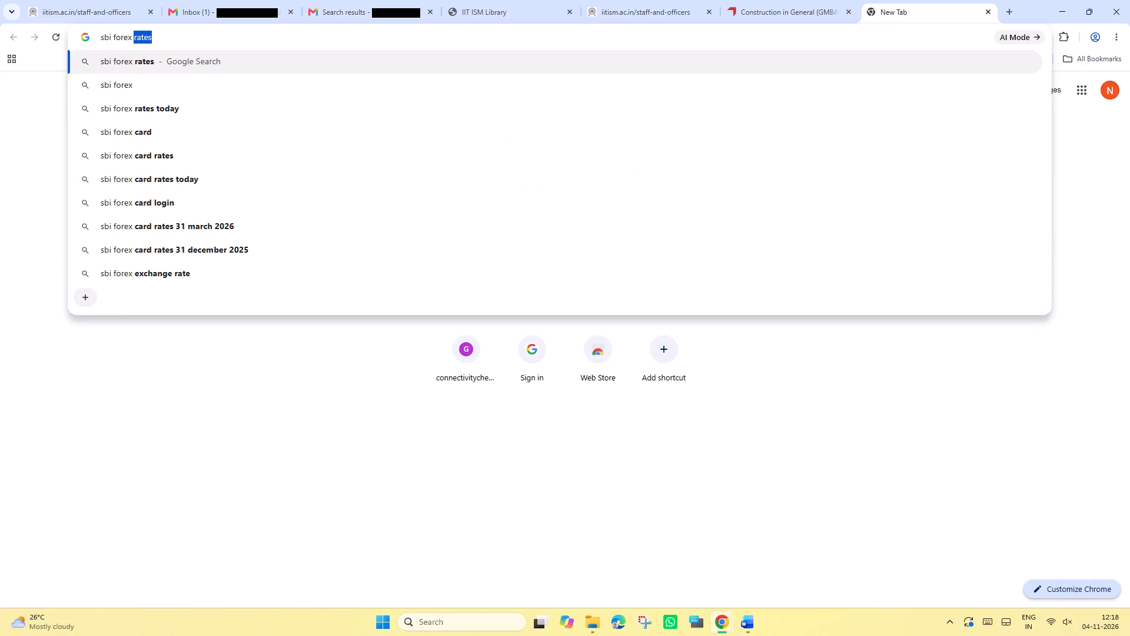
pyautogui.press('Return')
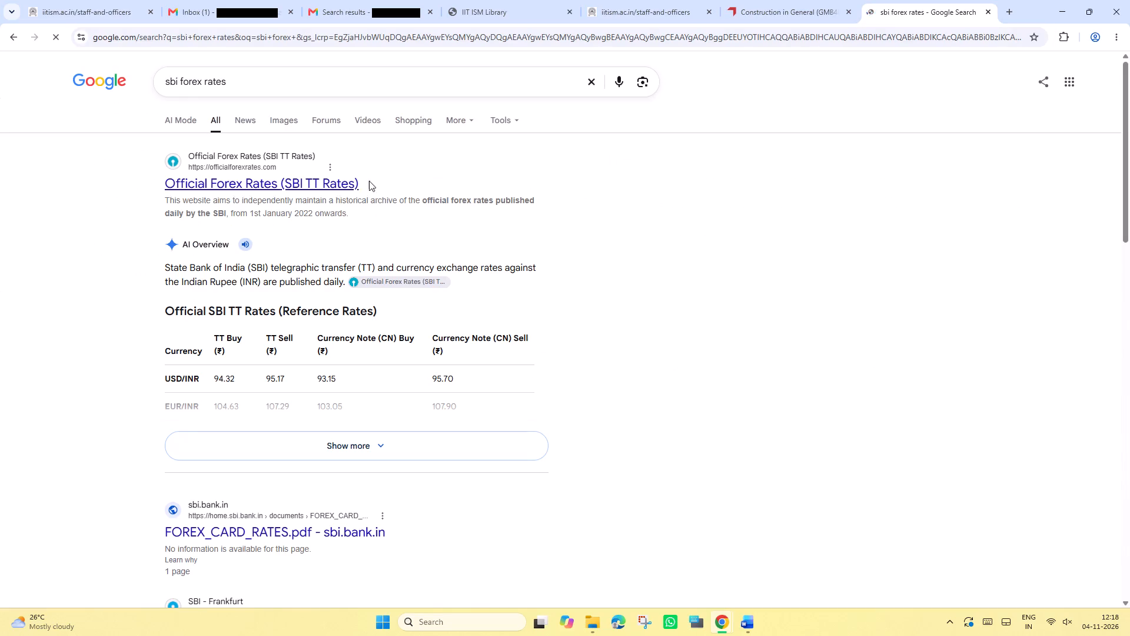
pyautogui.click(310, 185)
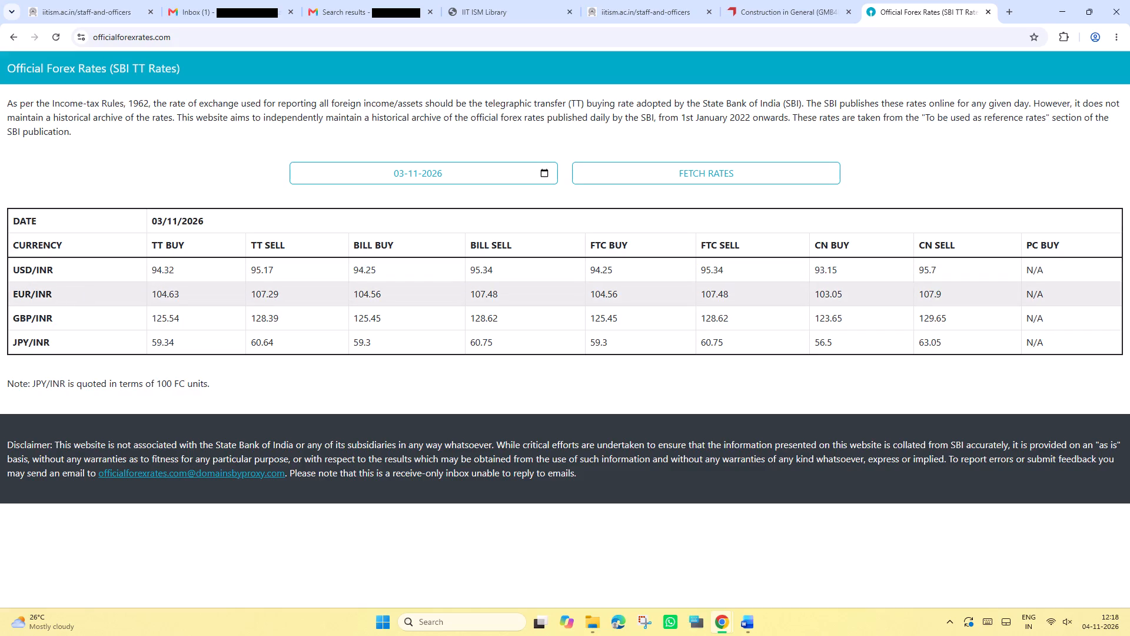
pyautogui.moveTo(282, 269); pyautogui.dragTo(230, 270)
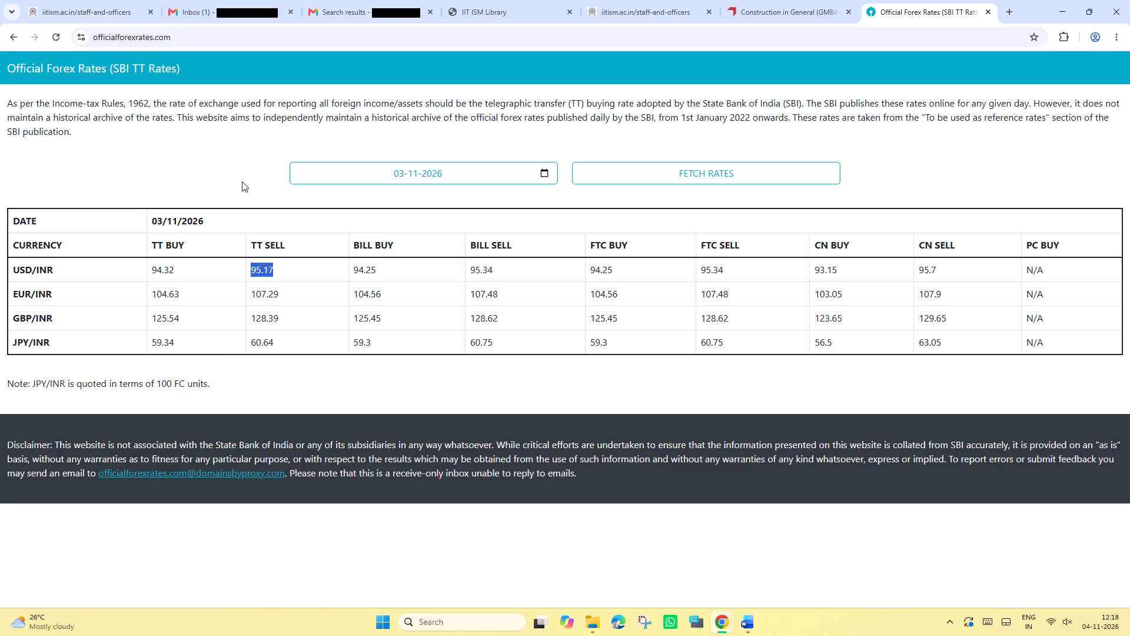
# Fetch the SBI forex rates for 29-10-2026 and check the USD/INR TT Sell rate.
pyautogui.click(543, 171)
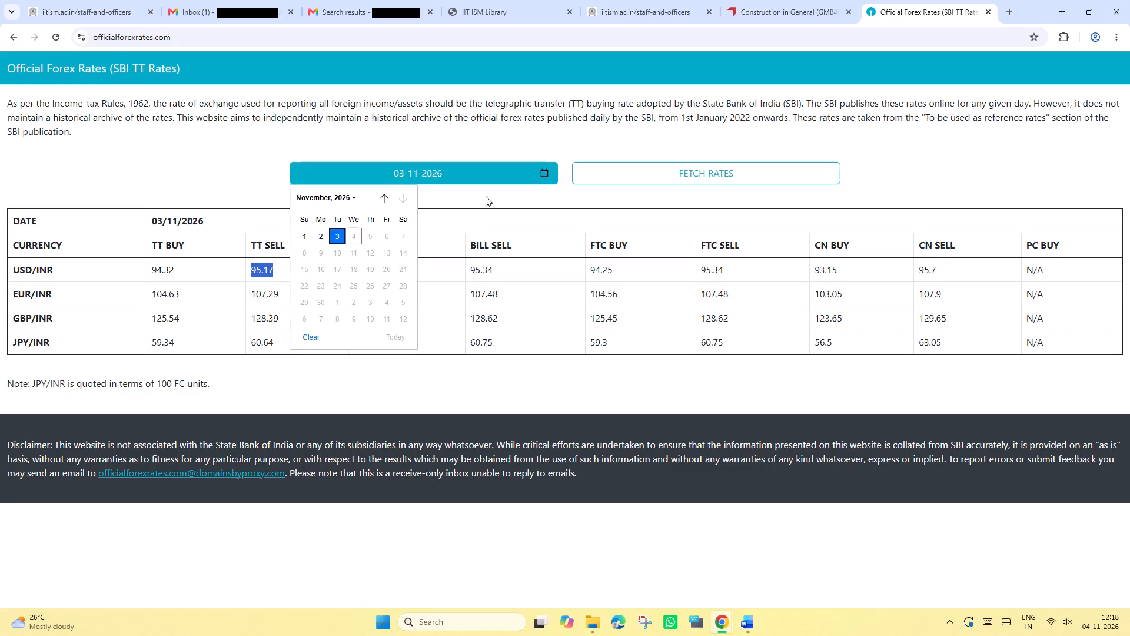
pyautogui.click(379, 197)
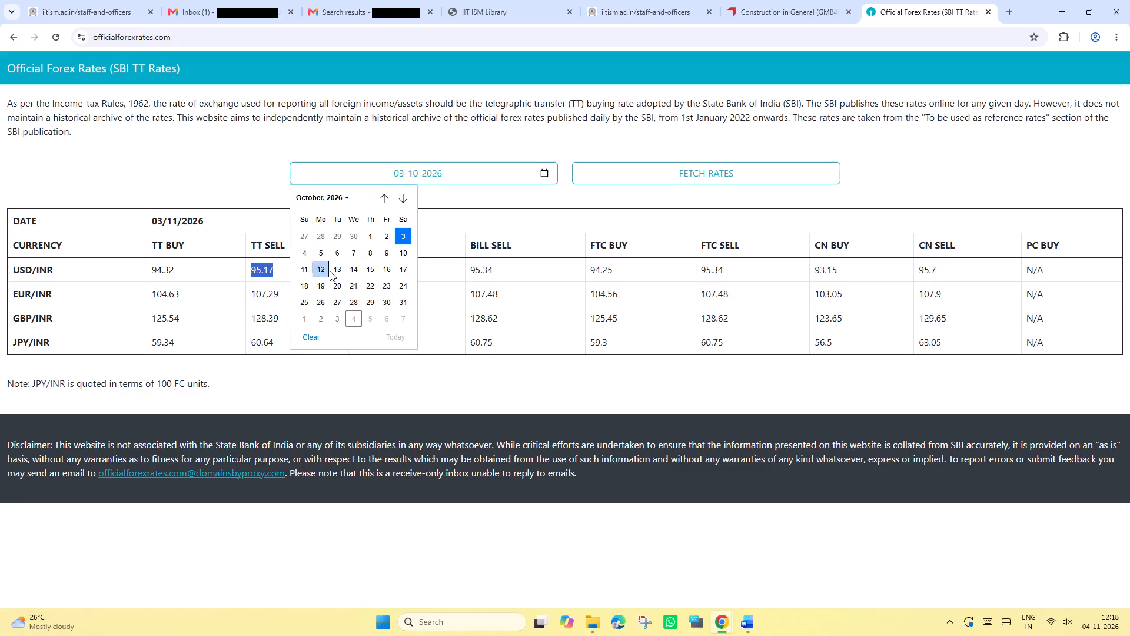
pyautogui.click(365, 302)
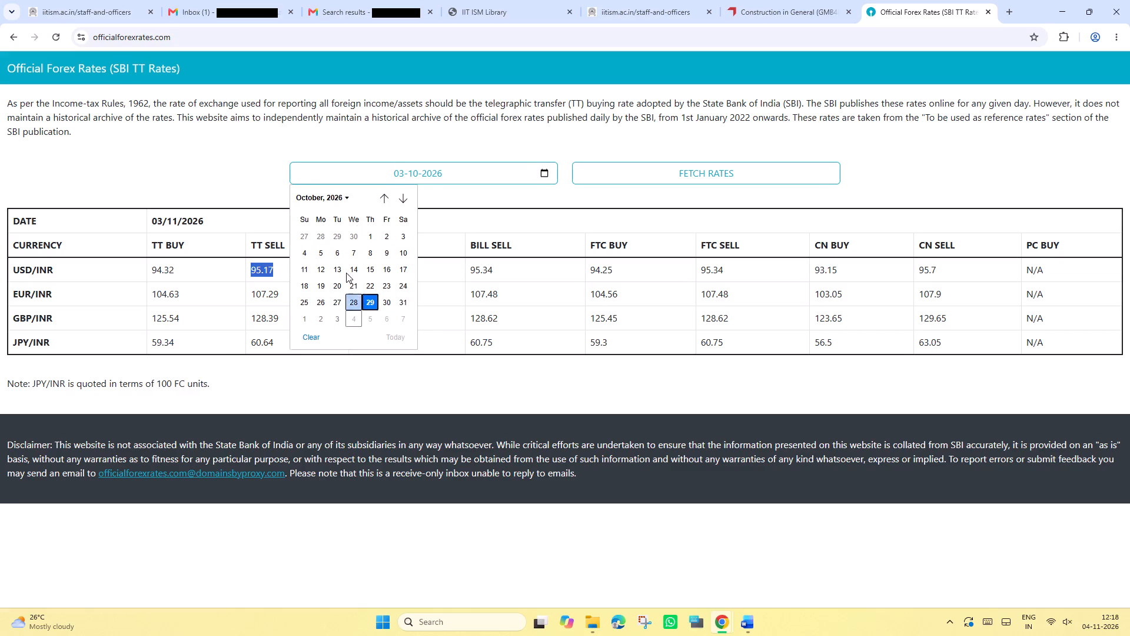
pyautogui.click(243, 172)
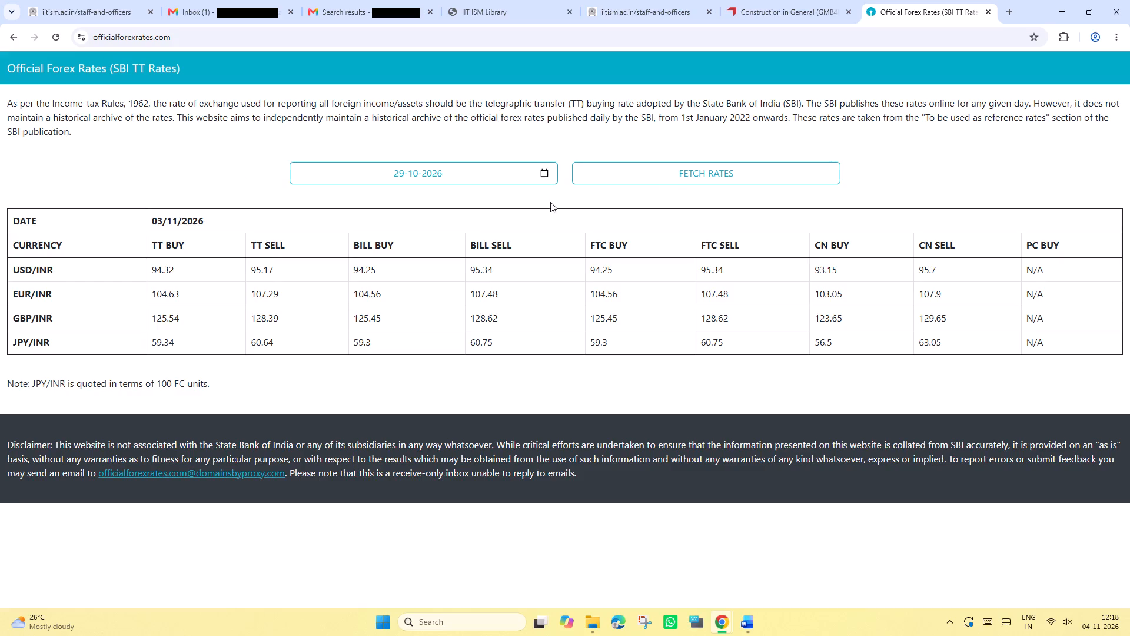
pyautogui.click(682, 176)
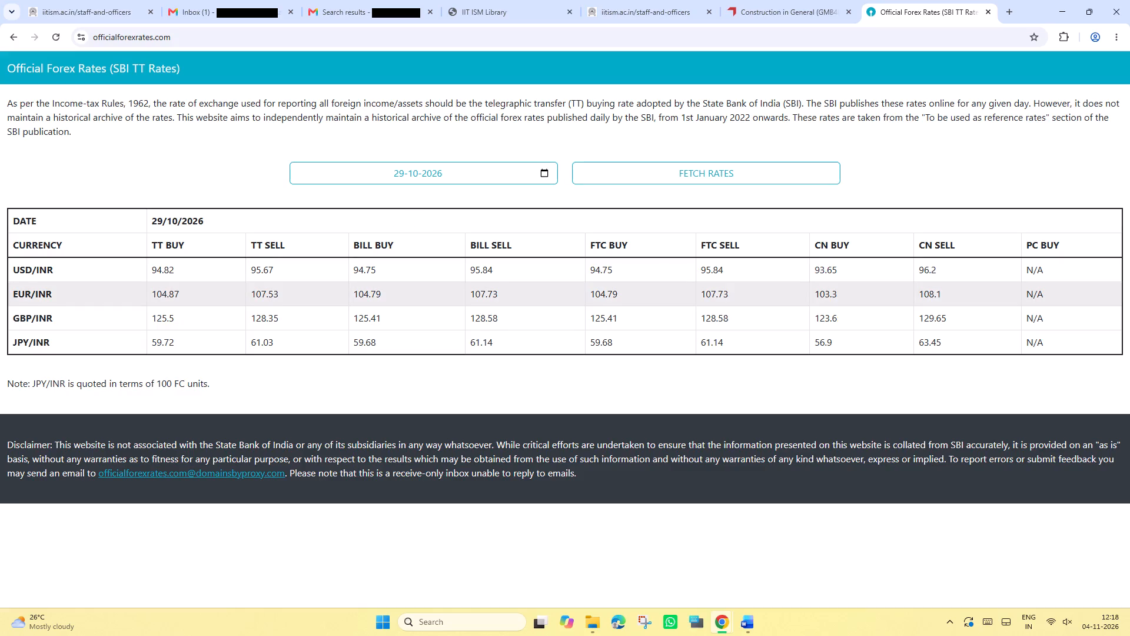
pyautogui.moveTo(284, 267); pyautogui.dragTo(253, 270)
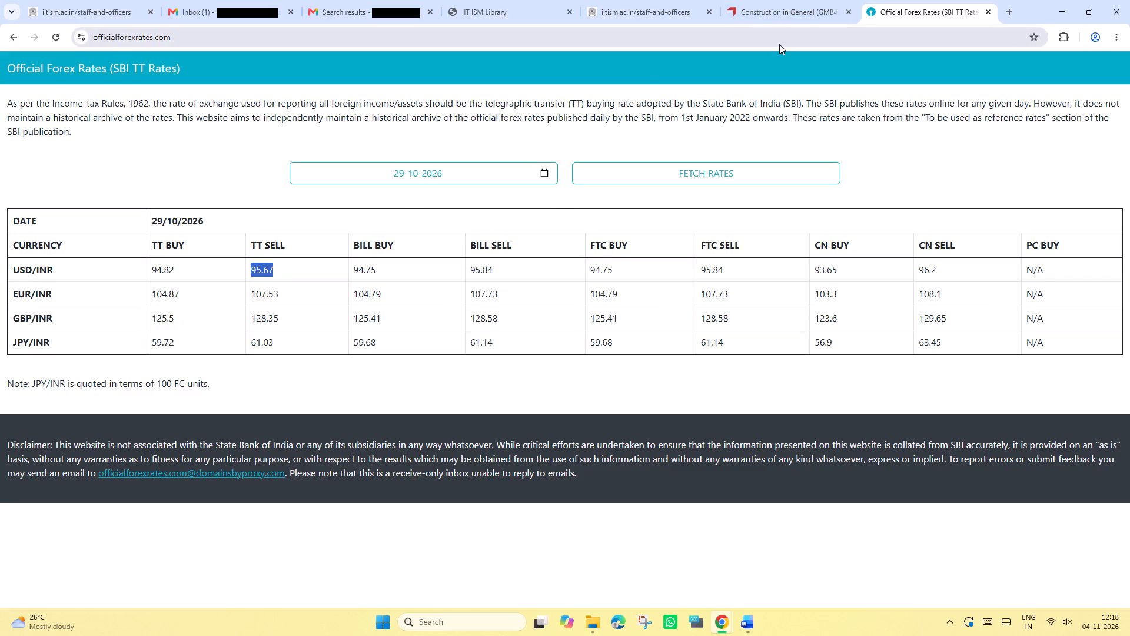
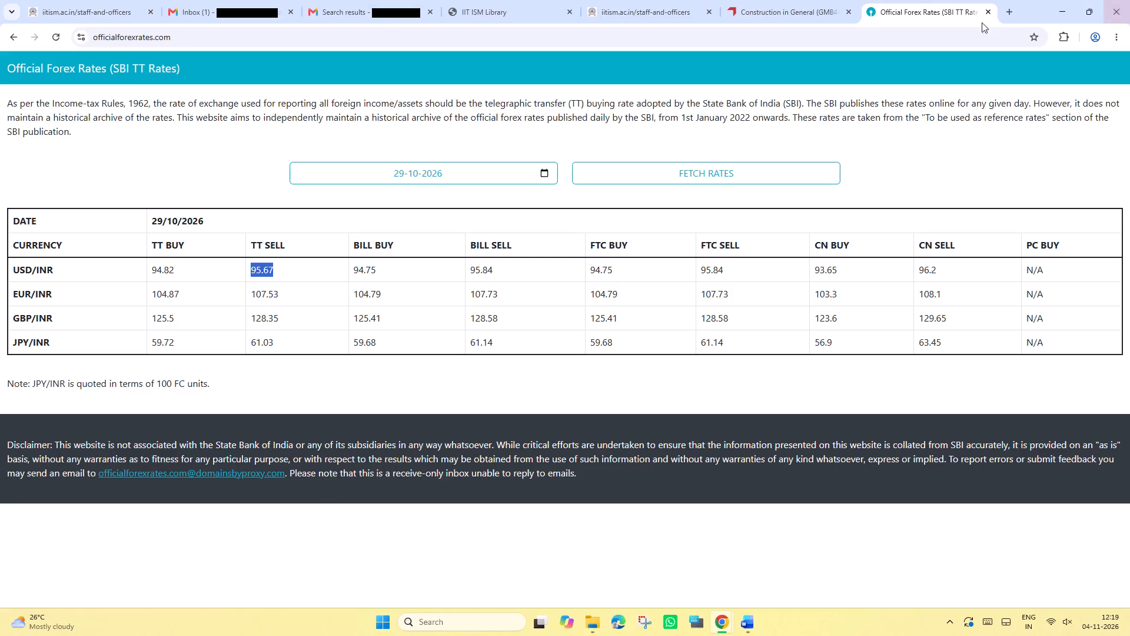
# Search the web for canara forex rates in a new tab and open Canara Bank's Forex Card Rates page.
pyautogui.click(1012, 8)
pyautogui.click(676, 35)
pyautogui.write('ca')
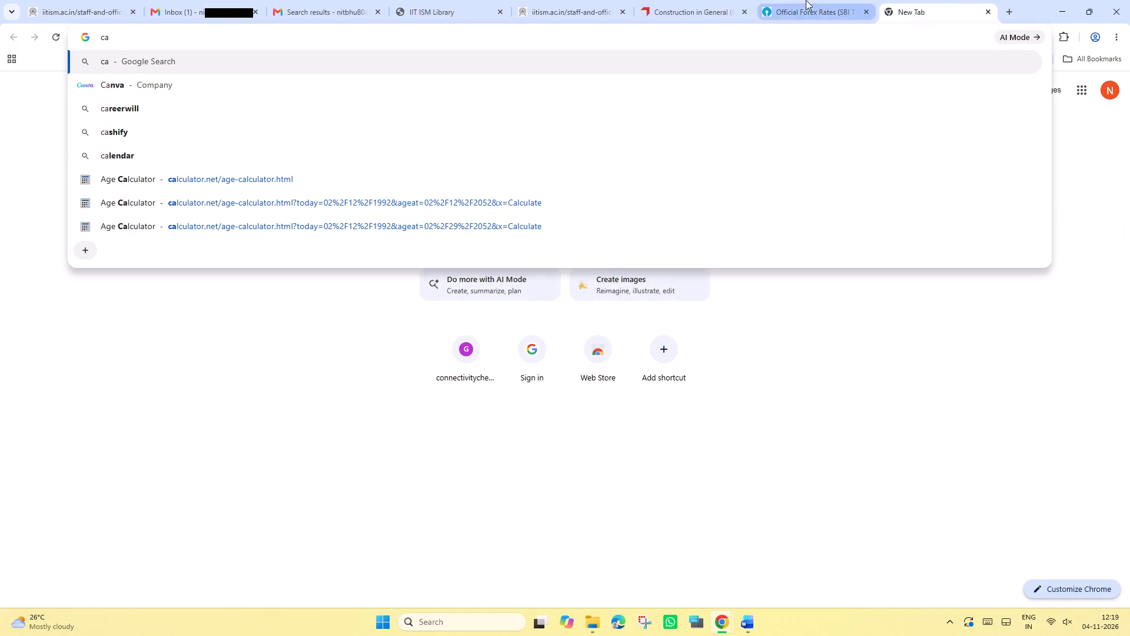
pyautogui.click(799, 0)
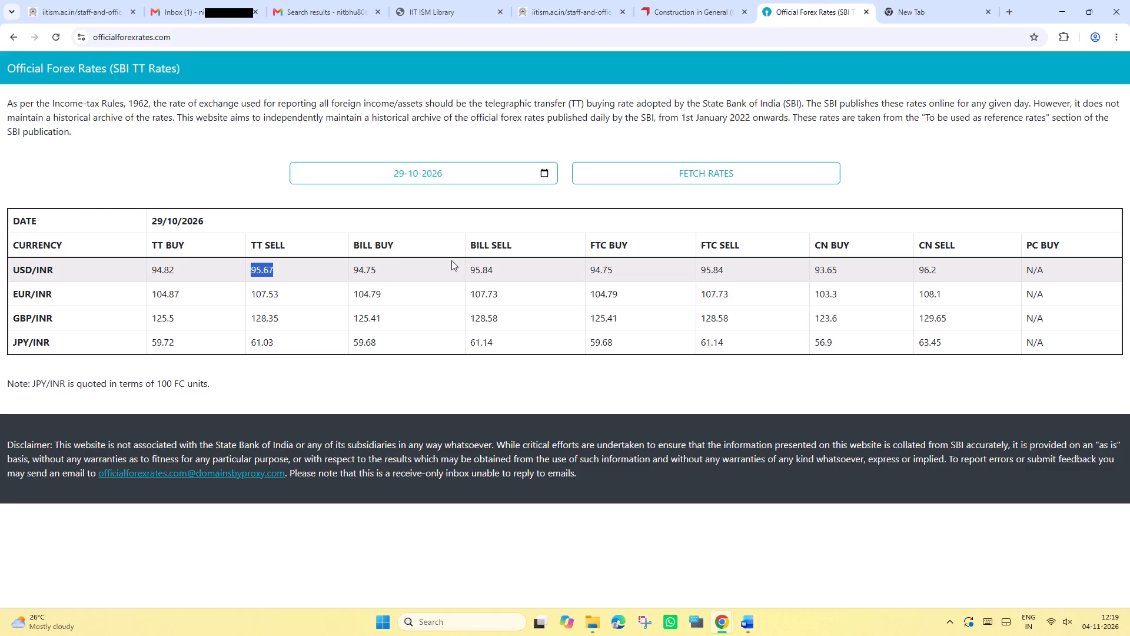
pyautogui.click(938, 0)
pyautogui.click(813, 40)
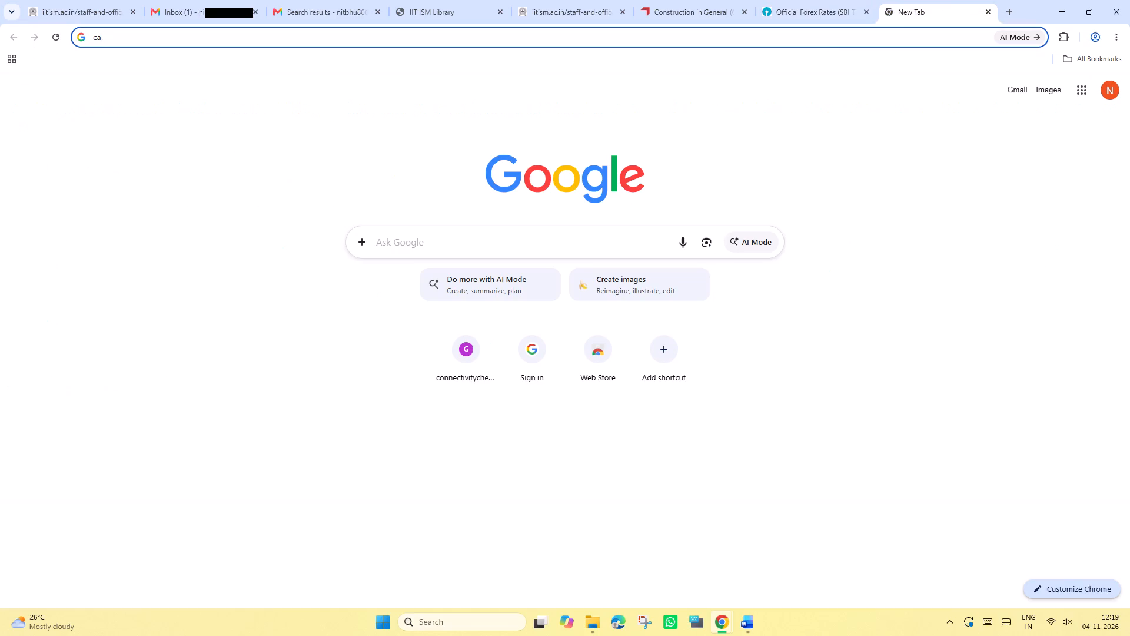
pyautogui.write('nara')
pyautogui.press('space')
pyautogui.write('fore')
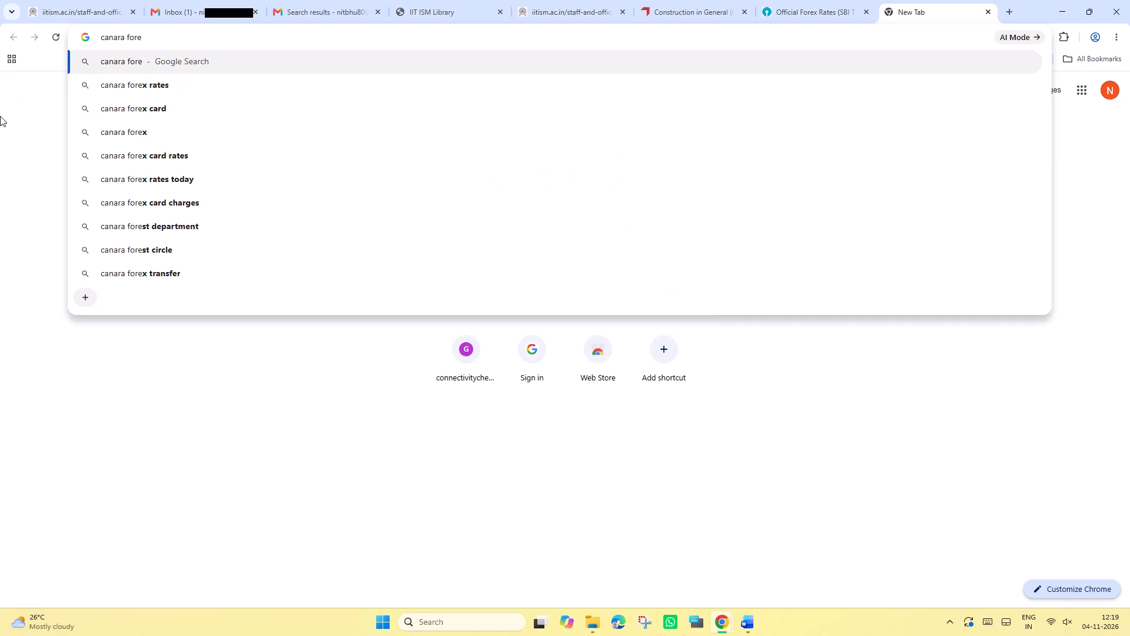
pyautogui.click(217, 85)
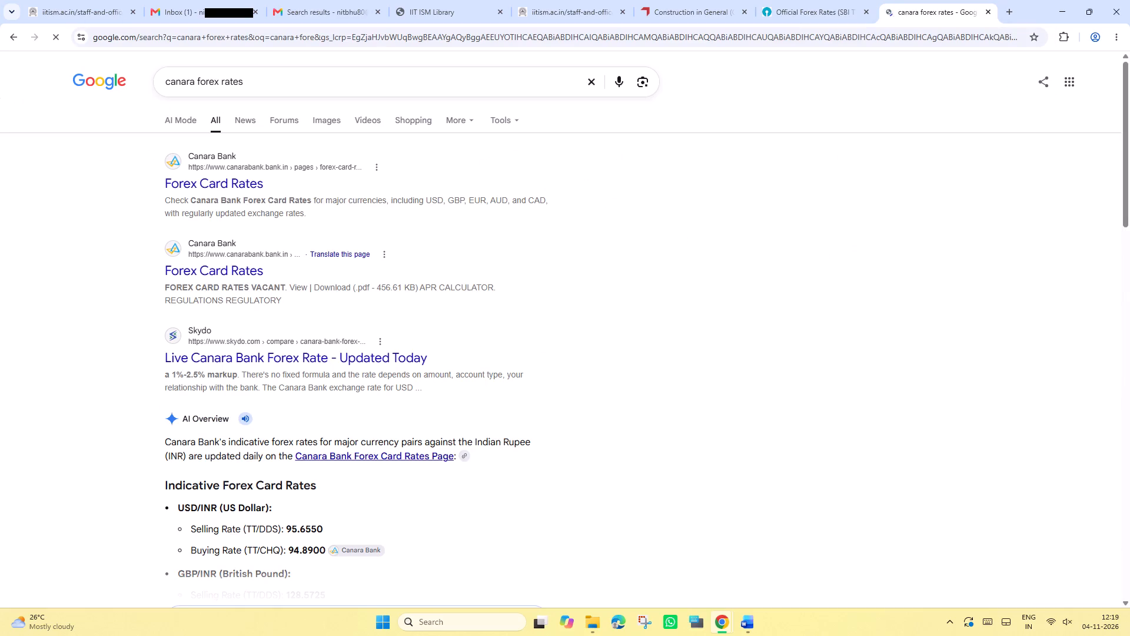
pyautogui.click(248, 183)
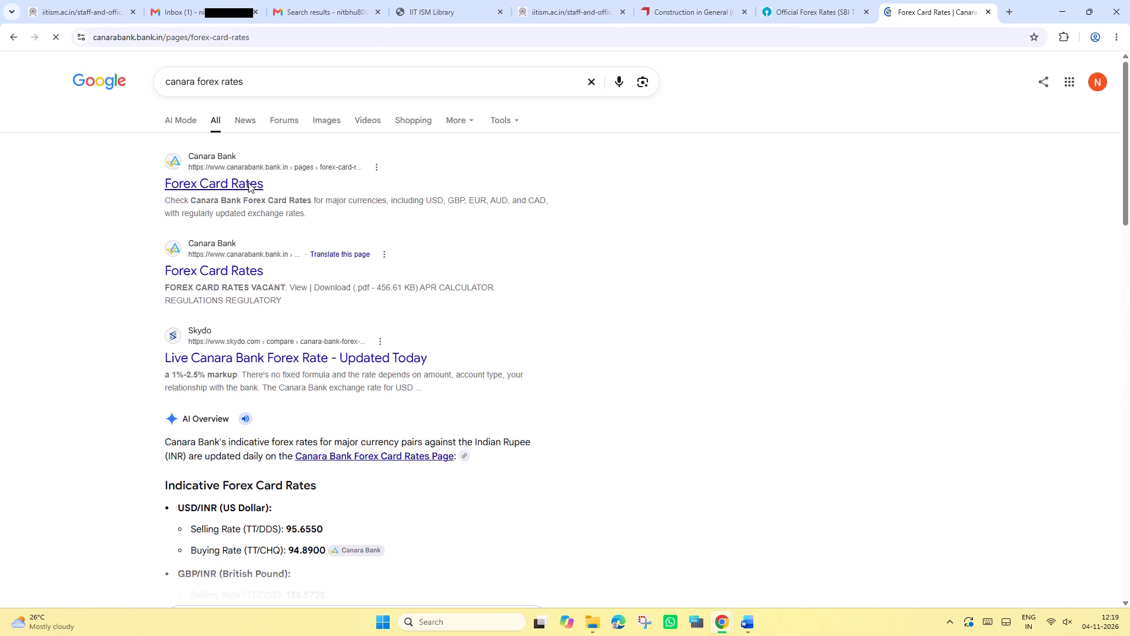
# Examine Canara Bank's selling, buying and international prepaid rate tables and check the date of the rates.
pyautogui.scroll(-4, 506, 324)
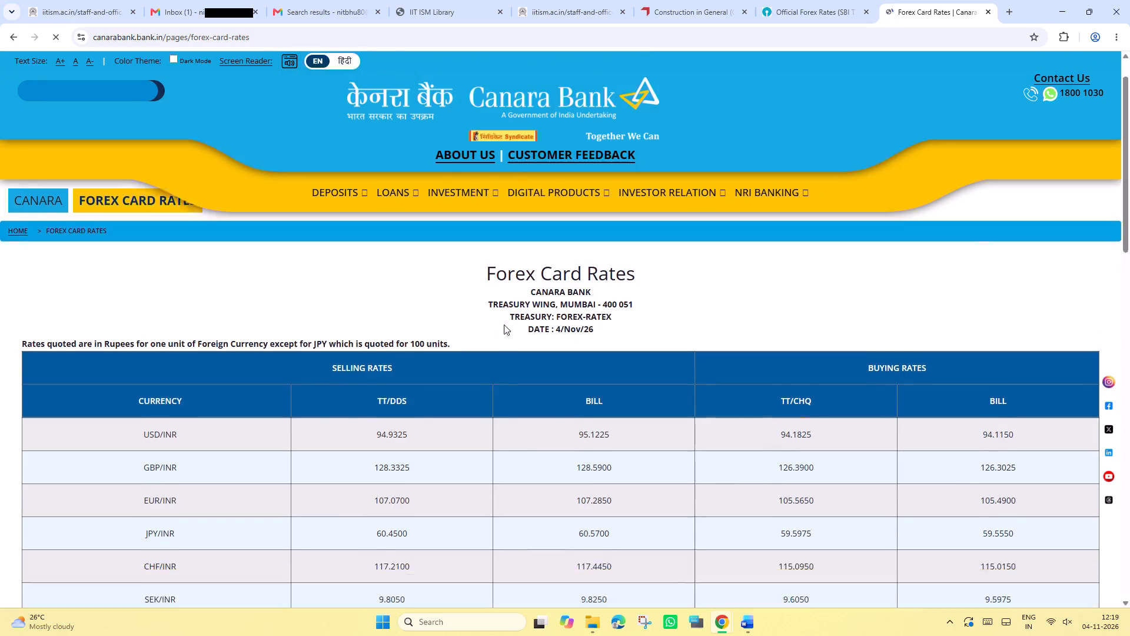
pyautogui.scroll(4, 496, 315)
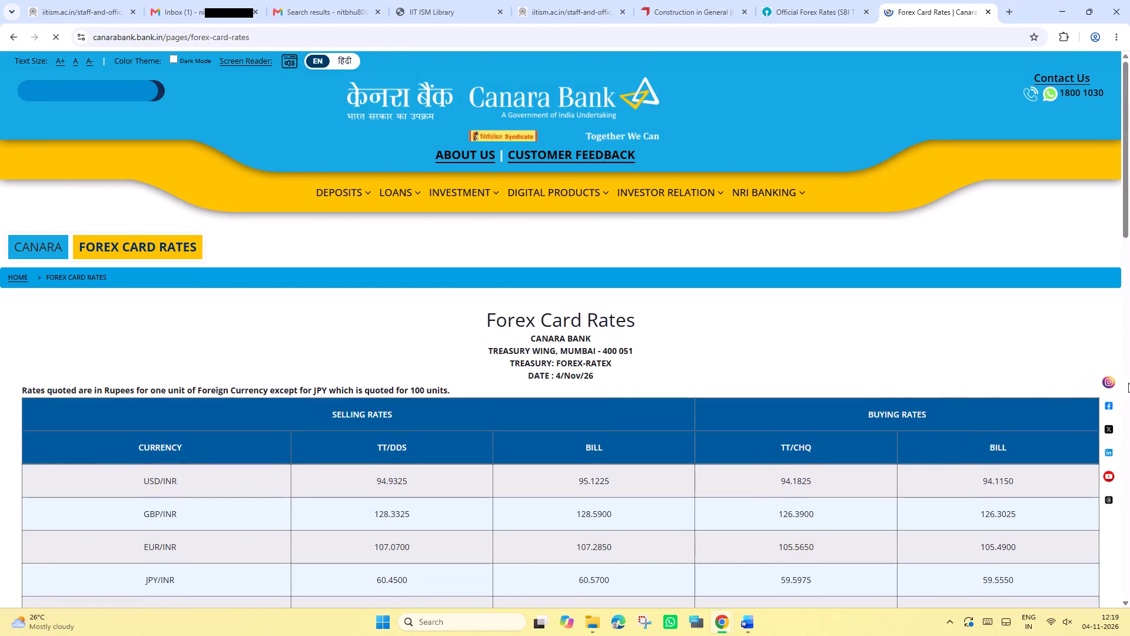
pyautogui.scroll(-3, 631, 375)
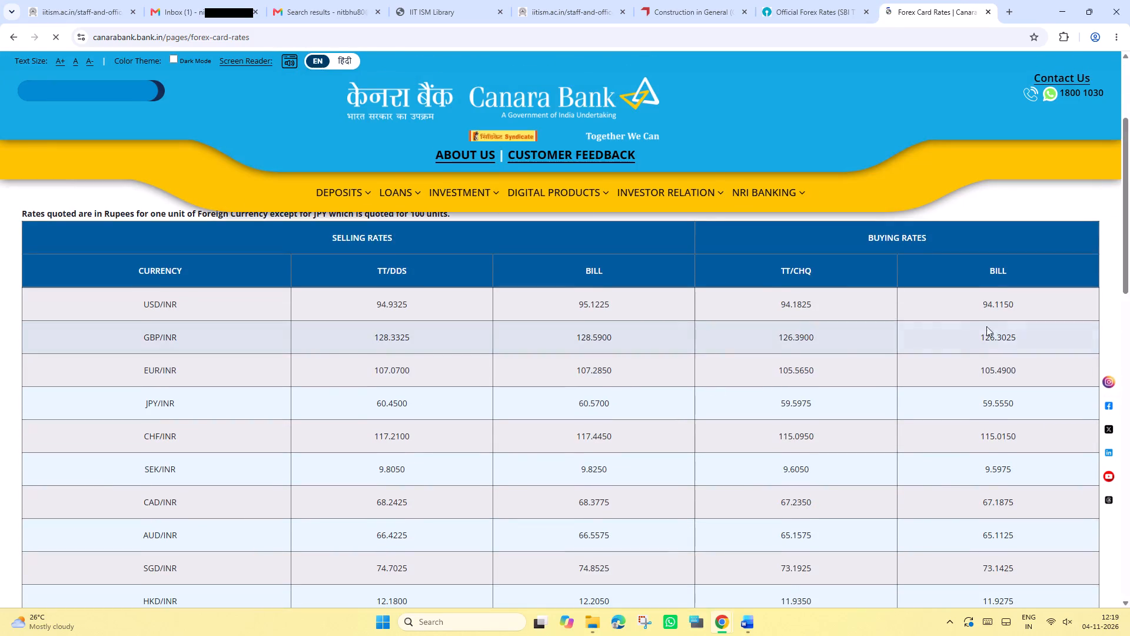
pyautogui.scroll(-3, 258, 377)
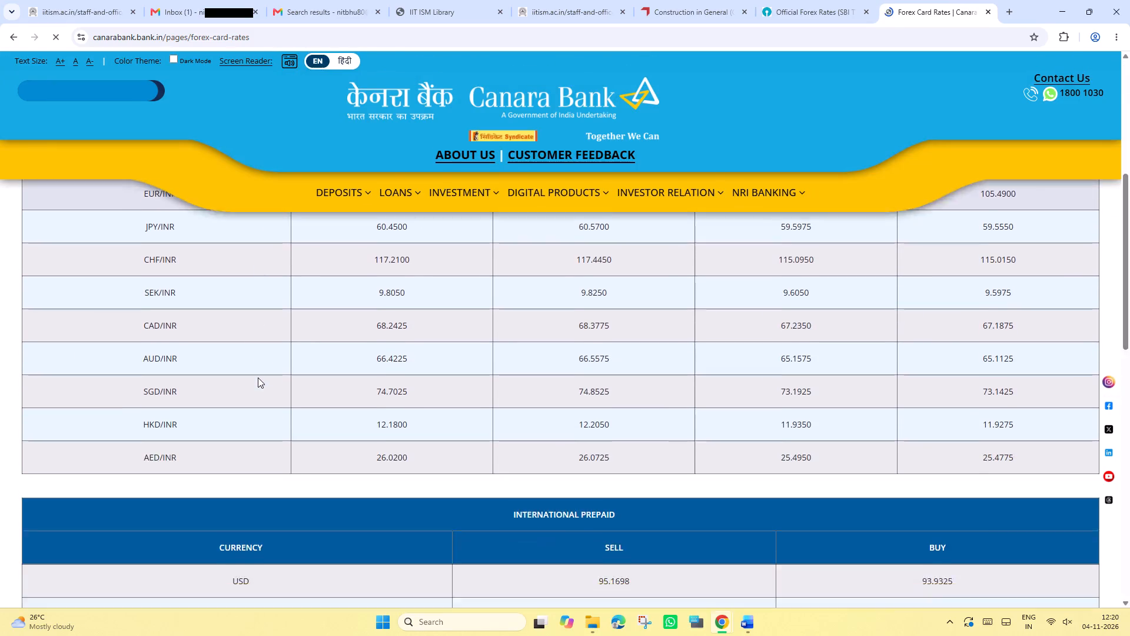
pyautogui.scroll(-3, 258, 377)
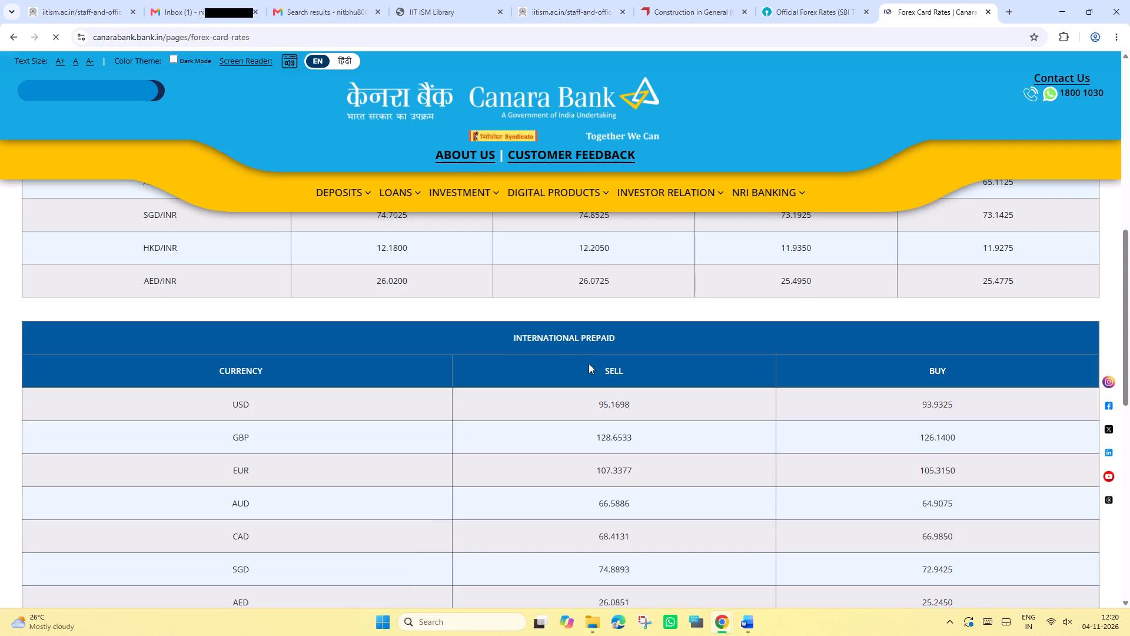
pyautogui.scroll(-7, 610, 343)
pyautogui.scroll(4, 420, 365)
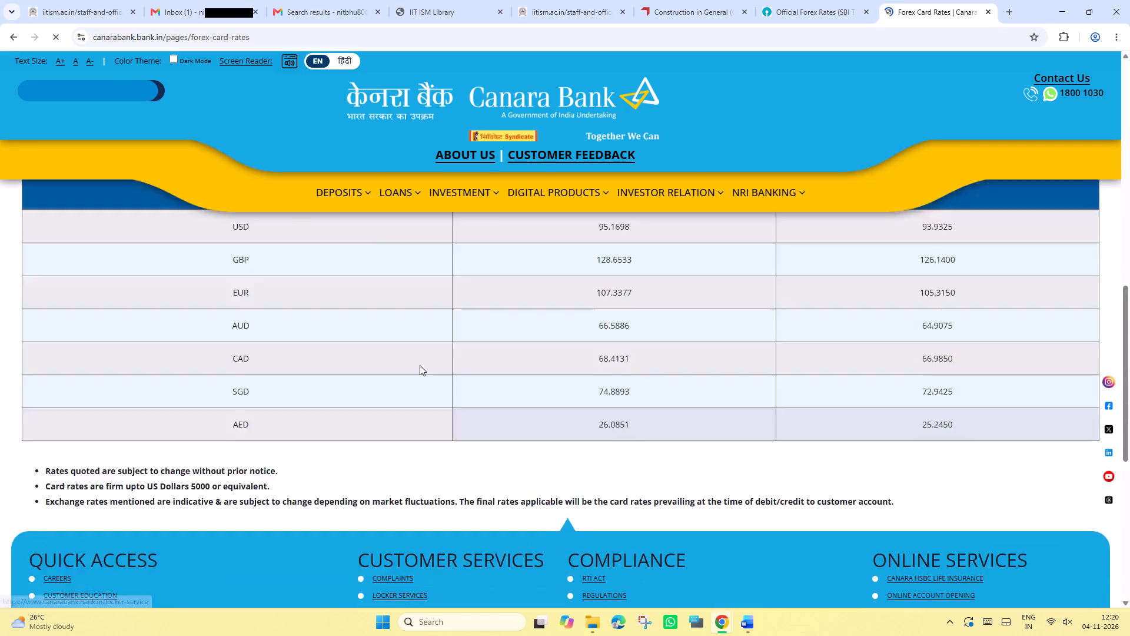
pyautogui.scroll(16, 420, 365)
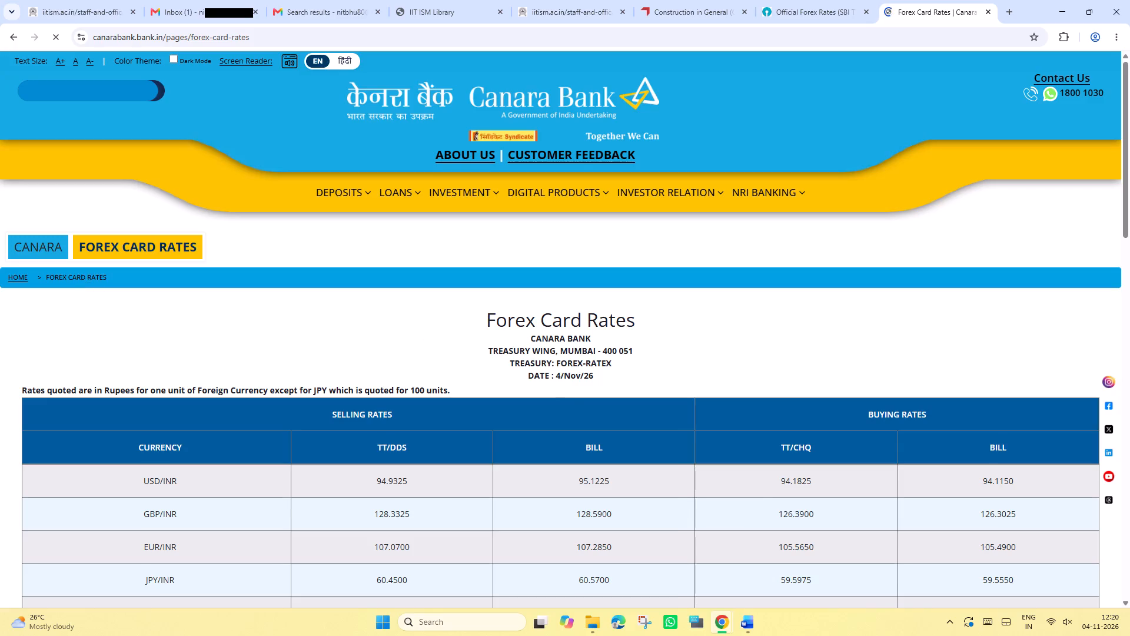
pyautogui.moveTo(560, 374); pyautogui.dragTo(604, 374)
pyautogui.click(310, 339)
# Look through the rest of the Forex Card Rates page, including the notes and the footer links.
pyautogui.scroll(-8, 310, 339)
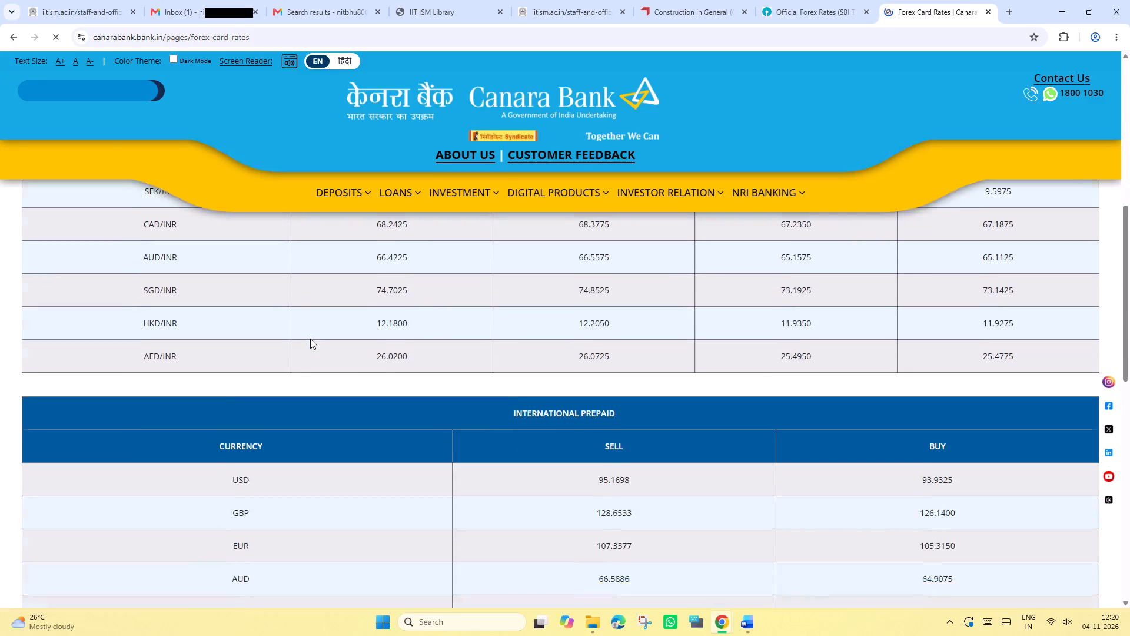
pyautogui.scroll(-8, 310, 339)
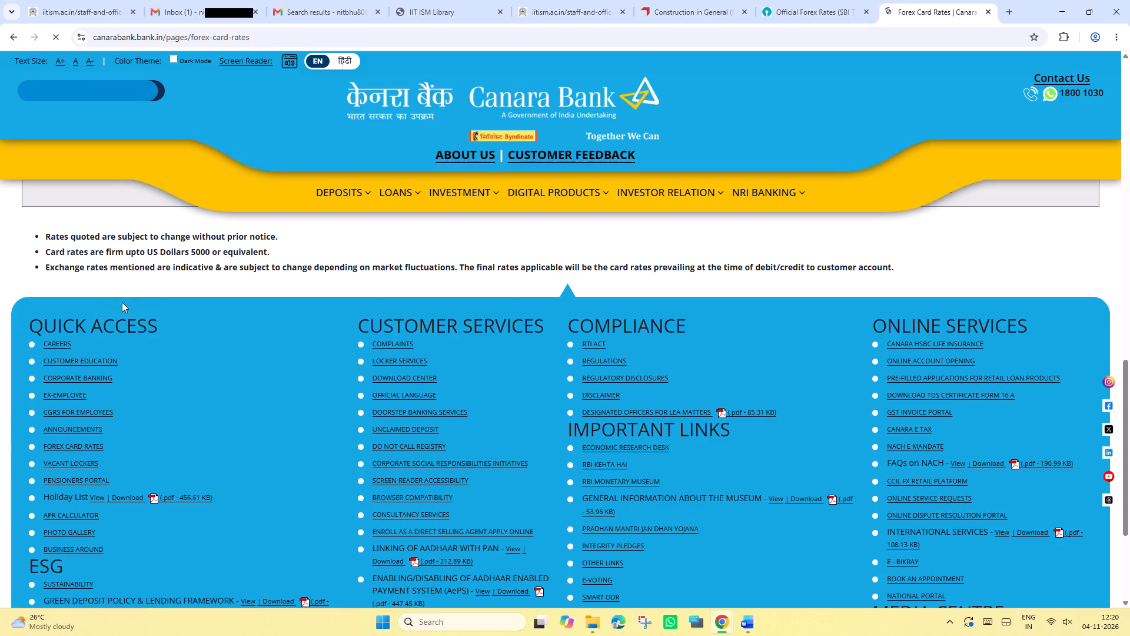
pyautogui.scroll(-6, 427, 270)
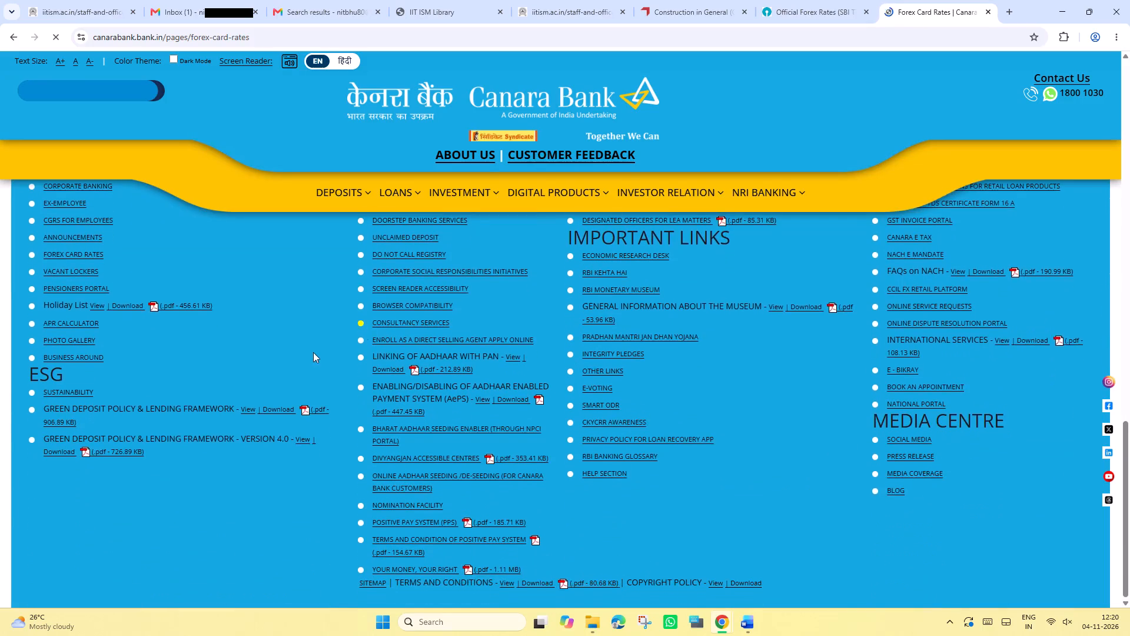
pyautogui.scroll(11, 311, 353)
pyautogui.scroll(15, 403, 342)
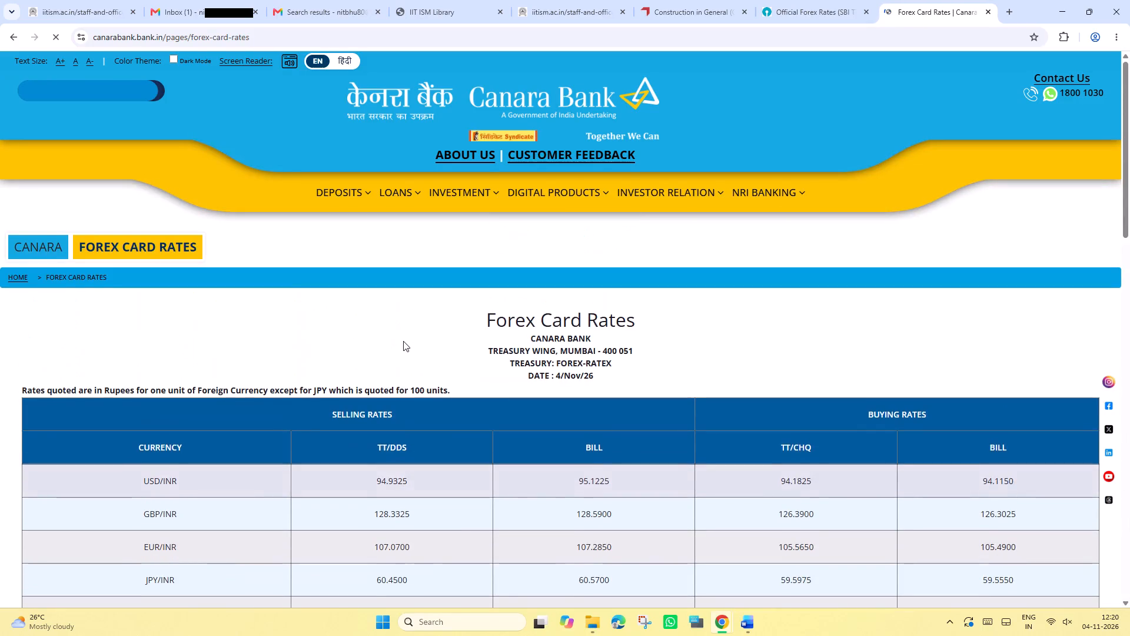
pyautogui.scroll(-17, 431, 332)
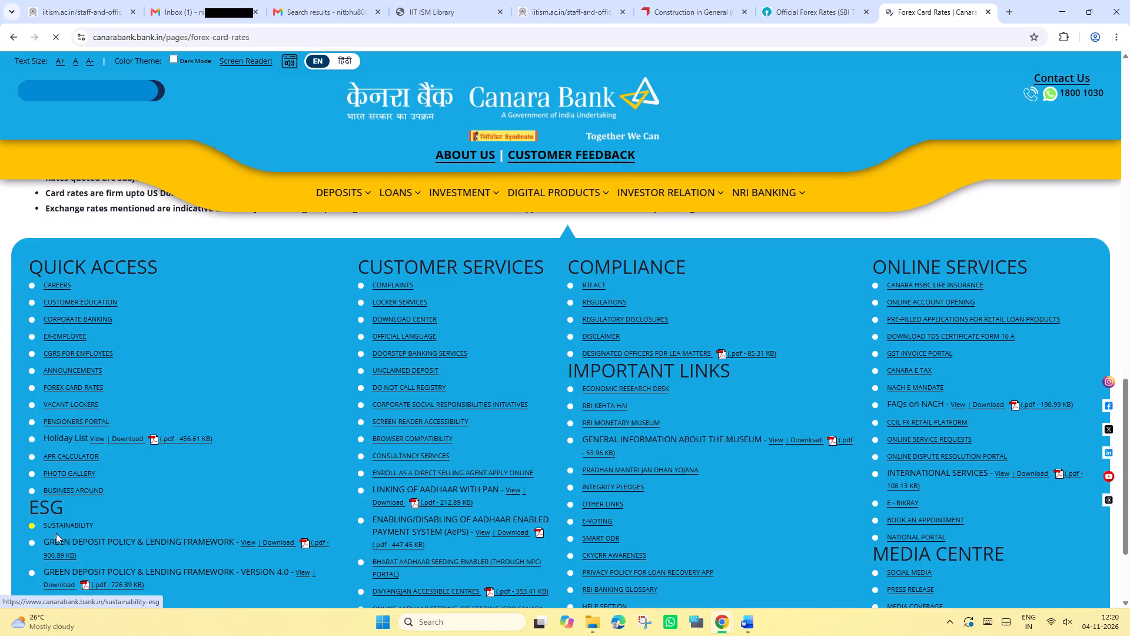
pyautogui.scroll(-2, 231, 520)
pyautogui.scroll(3, 210, 471)
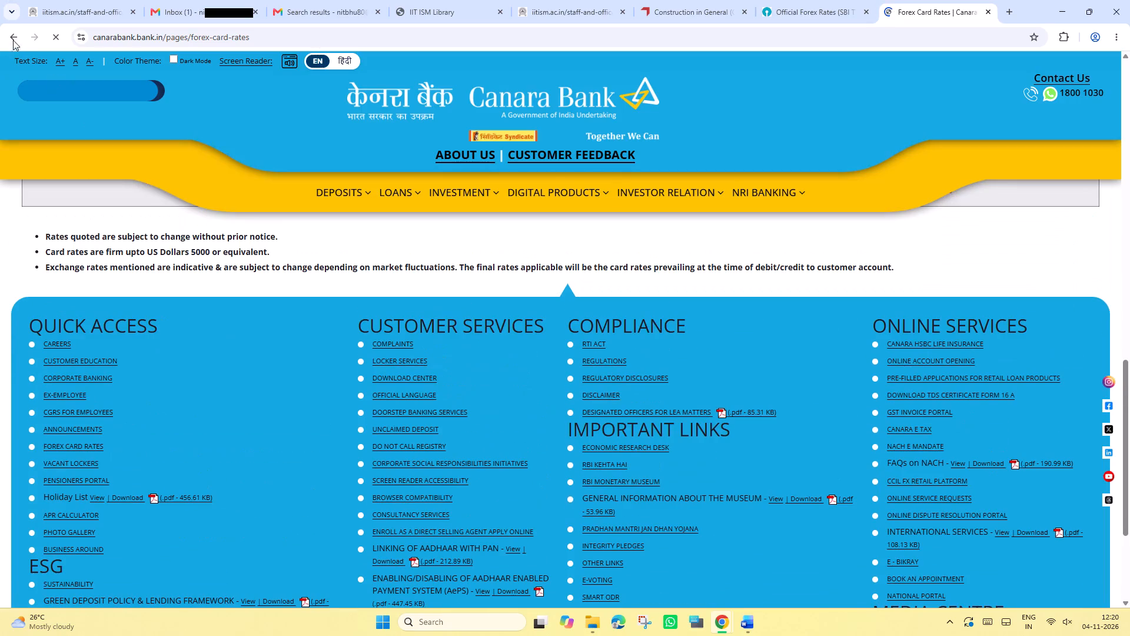
# Return to the search results, open the second Canara Bank result in English, go to its Forex Card Rates and check their date.
pyautogui.click(13, 38)
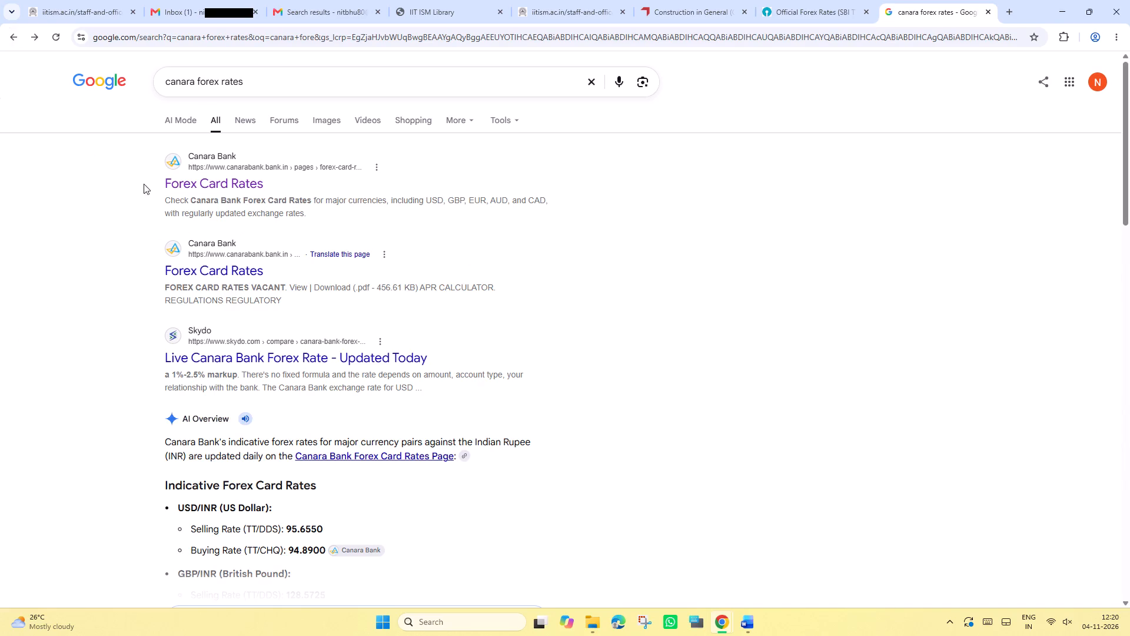
pyautogui.click(224, 270)
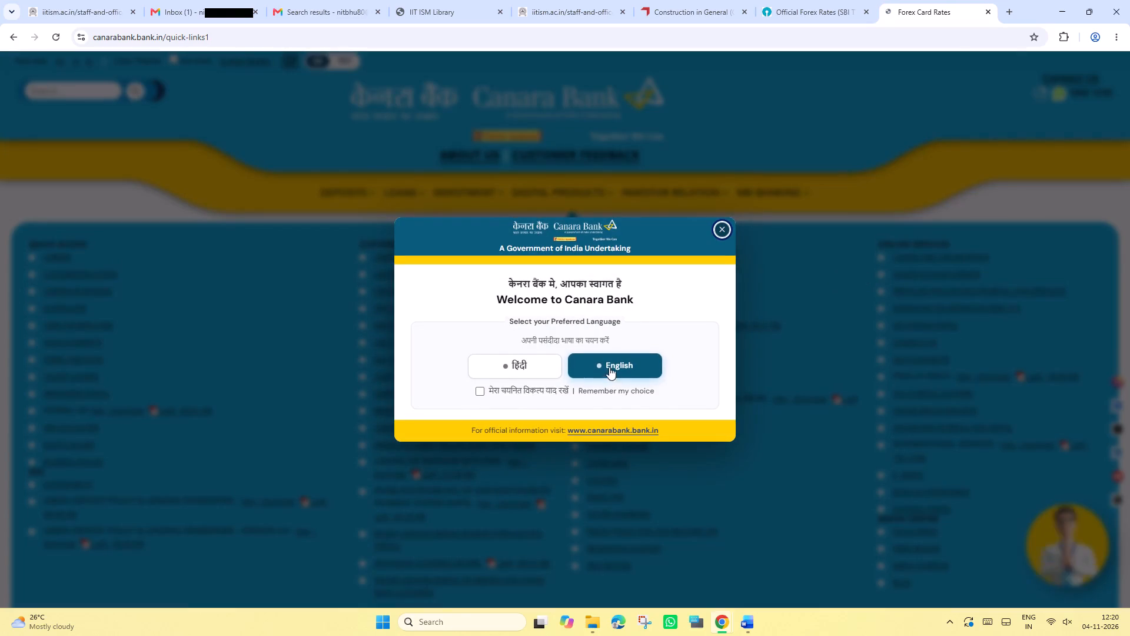
pyautogui.click(609, 367)
pyautogui.scroll(6, 347, 313)
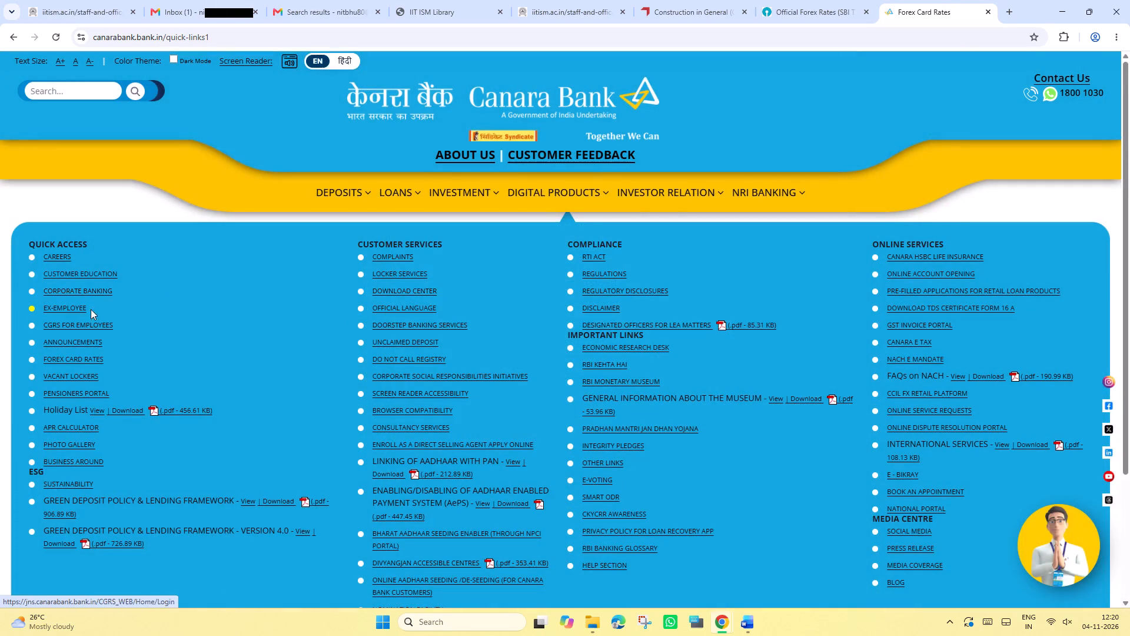
pyautogui.click(84, 359)
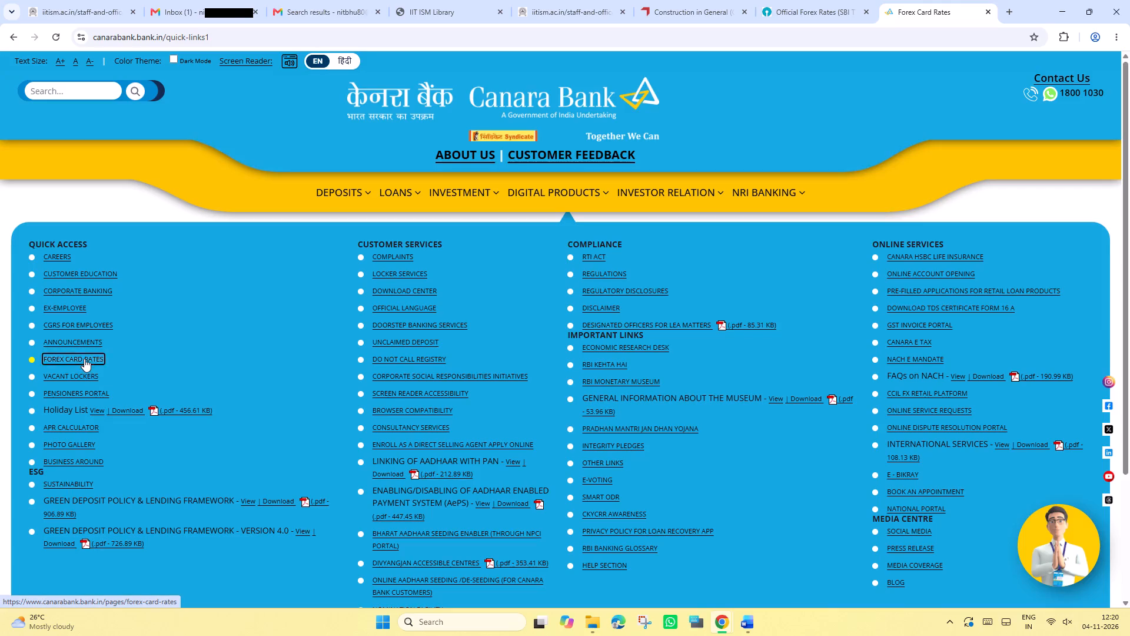
pyautogui.scroll(-1, 430, 340)
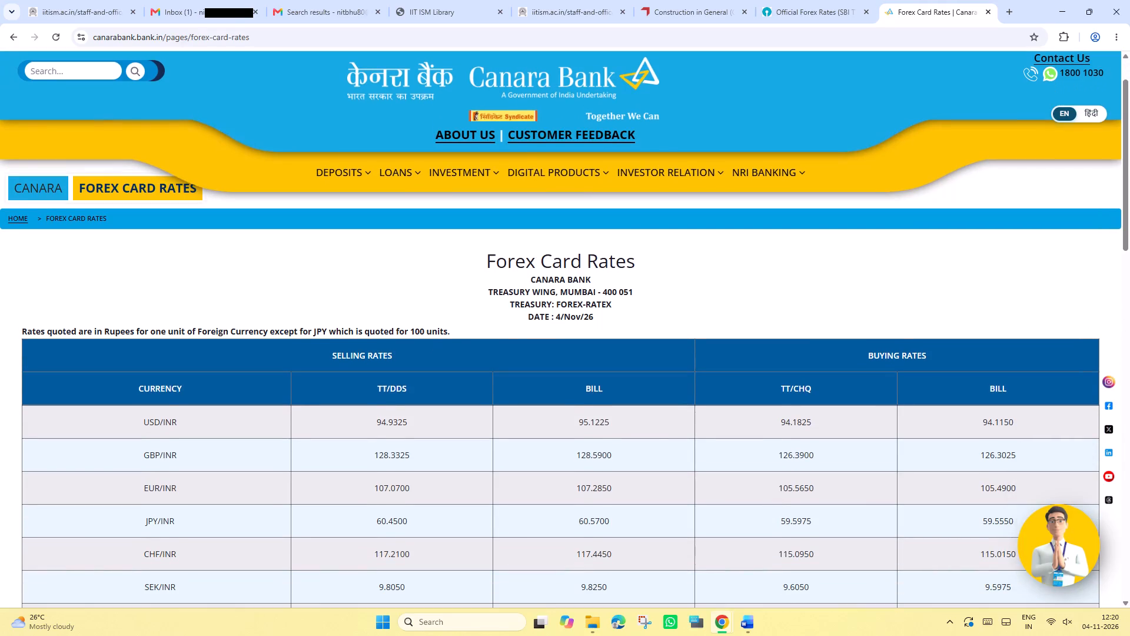
pyautogui.moveTo(551, 313); pyautogui.dragTo(643, 314)
# Return to the search results and search for canara forex rates on 29 oct 2026.
pyautogui.click(6, 32)
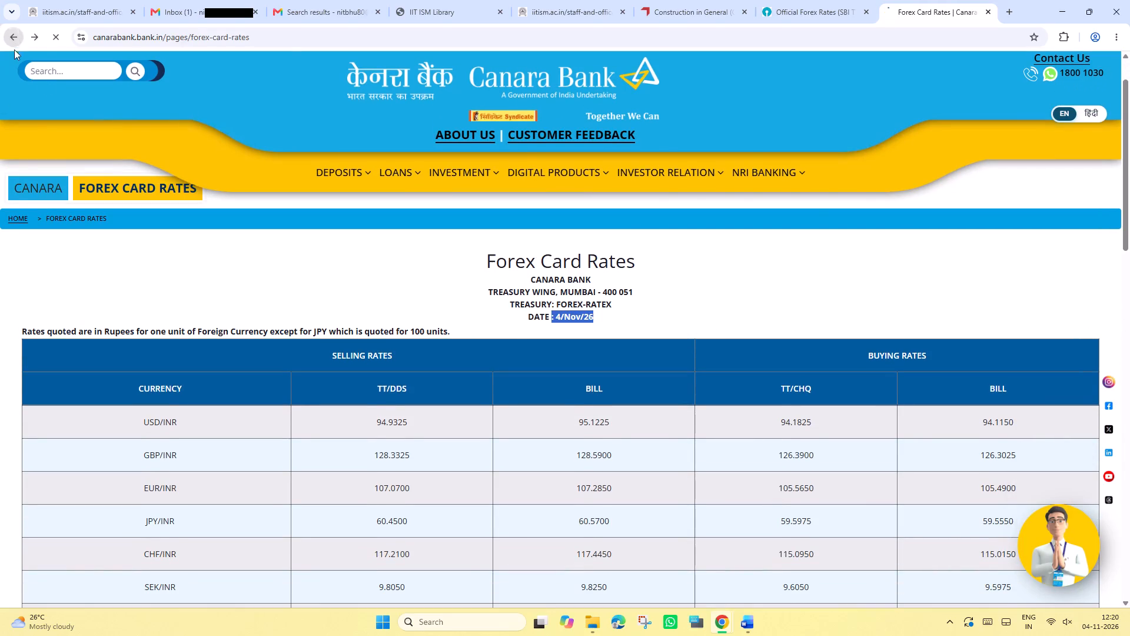
pyautogui.click(10, 35)
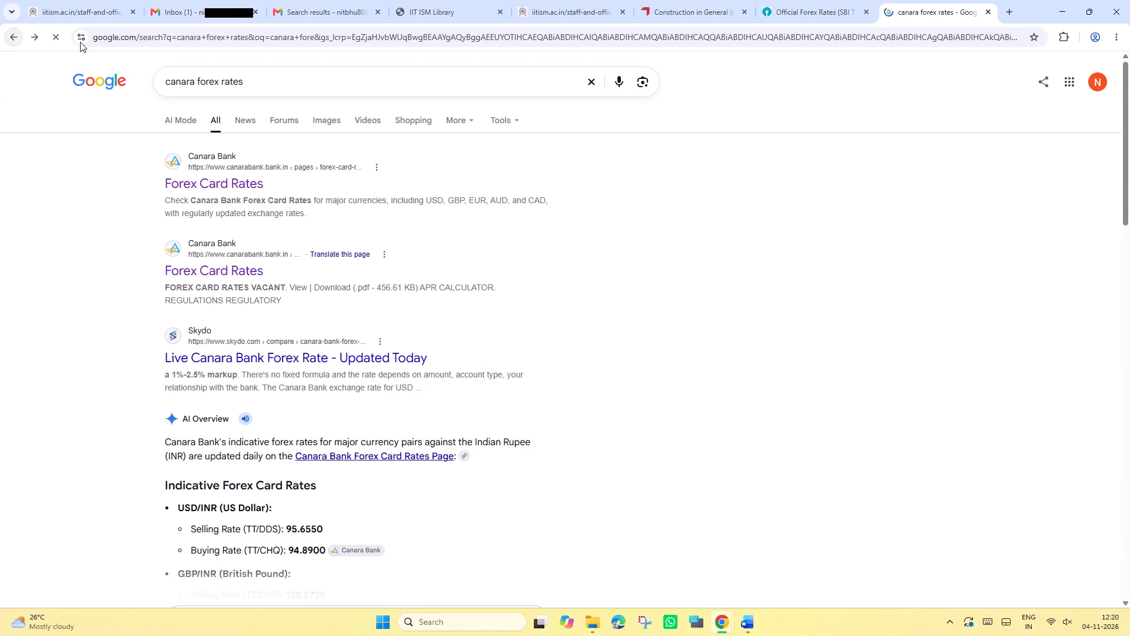
pyautogui.click(278, 85)
pyautogui.press('space')
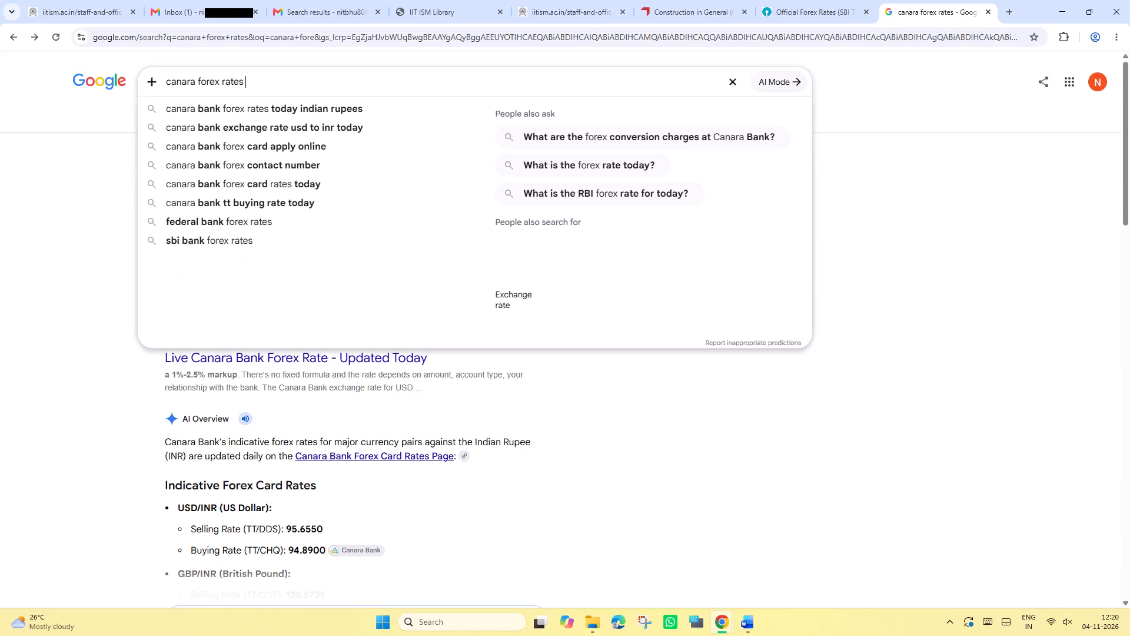
pyautogui.write('on')
pyautogui.press('space')
pyautogui.write('29')
pyautogui.press('space')
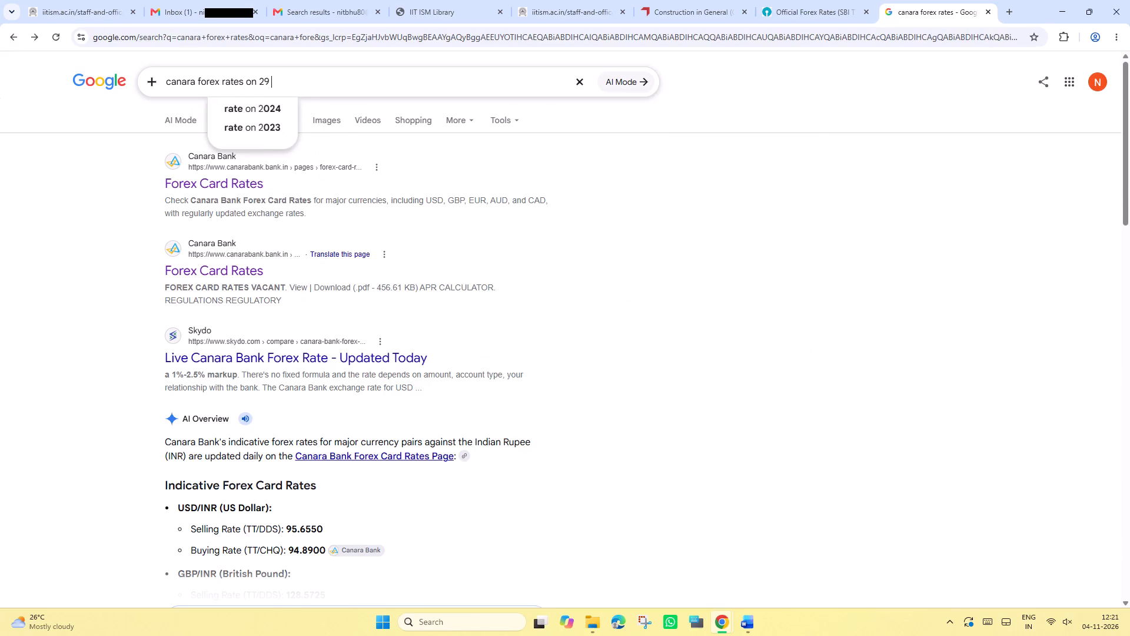
pyautogui.write('ot')
pyautogui.press('BackSpace')
pyautogui.write('ct 2026')
pyautogui.press('Return')
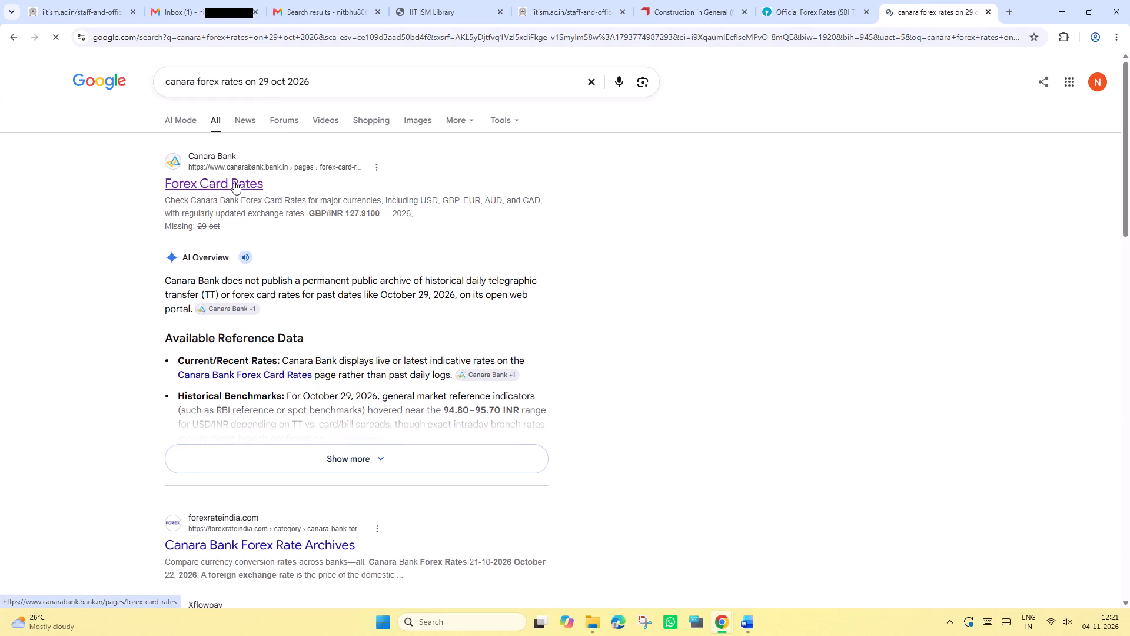
# Open forexrateindia.com's Canara Bank Forex Rate Archives from the results and dismiss the request to allow ads.
pyautogui.scroll(-4, 69, 281)
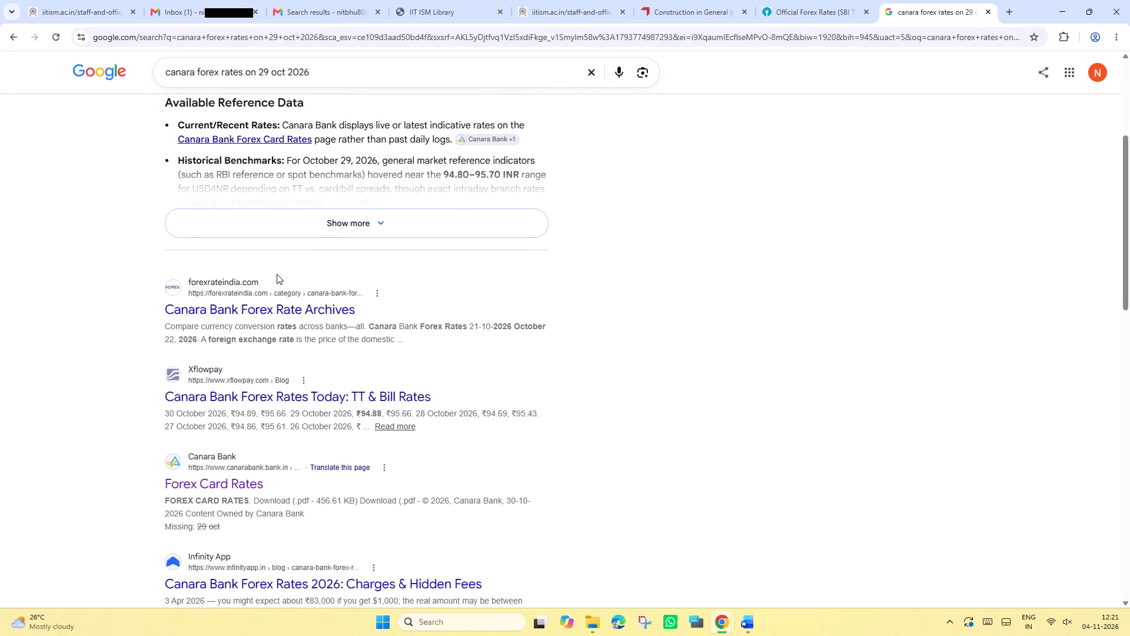
pyautogui.click(275, 310)
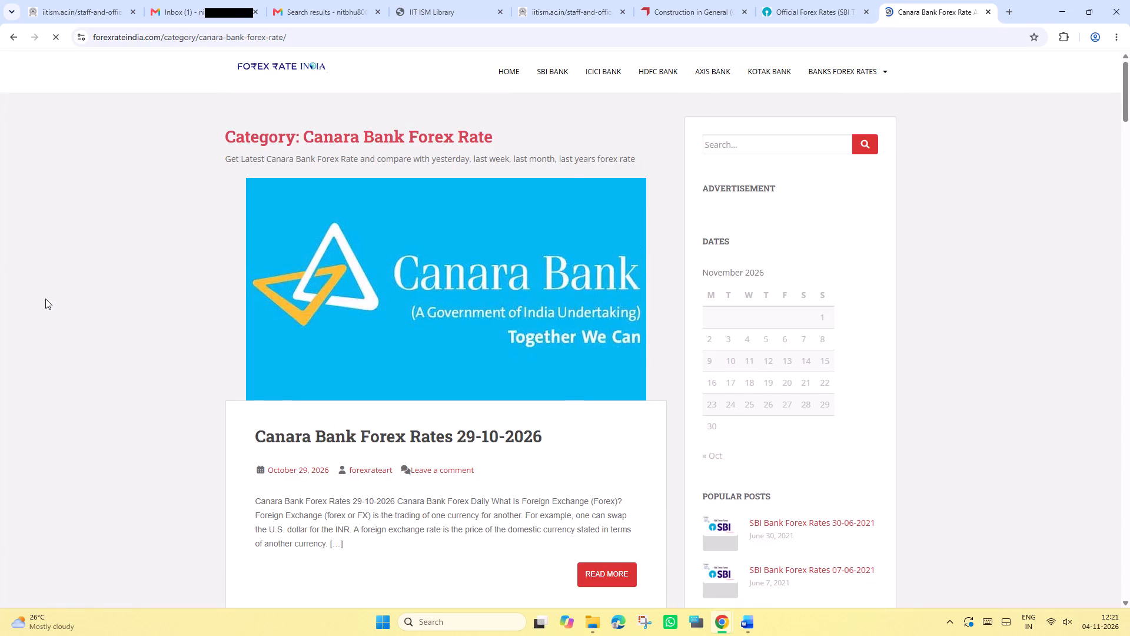
pyautogui.scroll(-3, 48, 299)
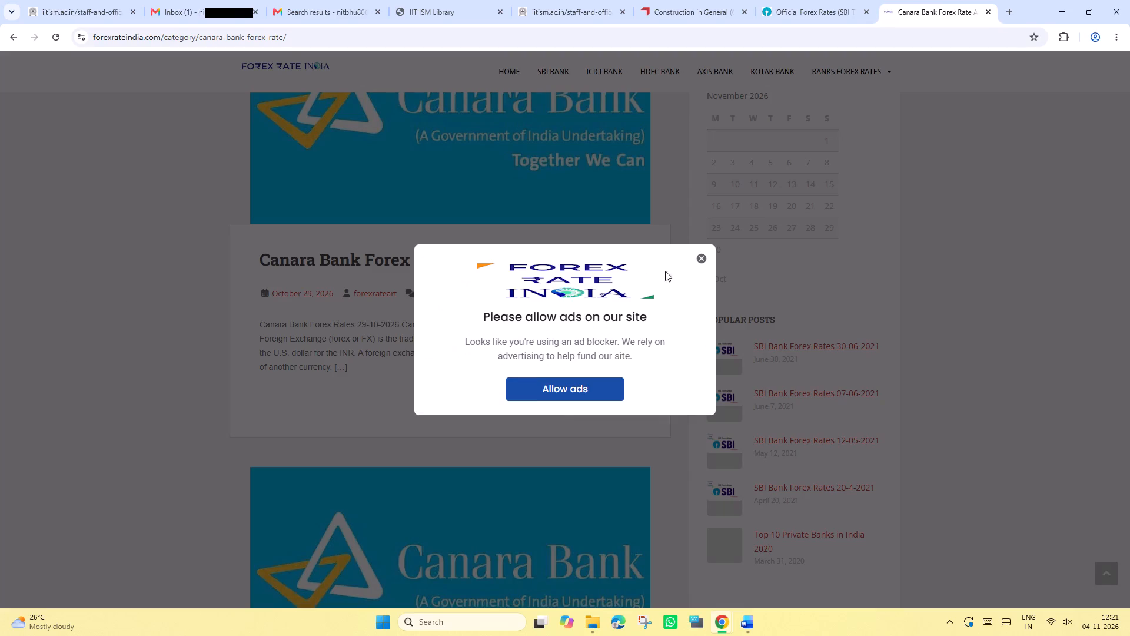
pyautogui.click(702, 255)
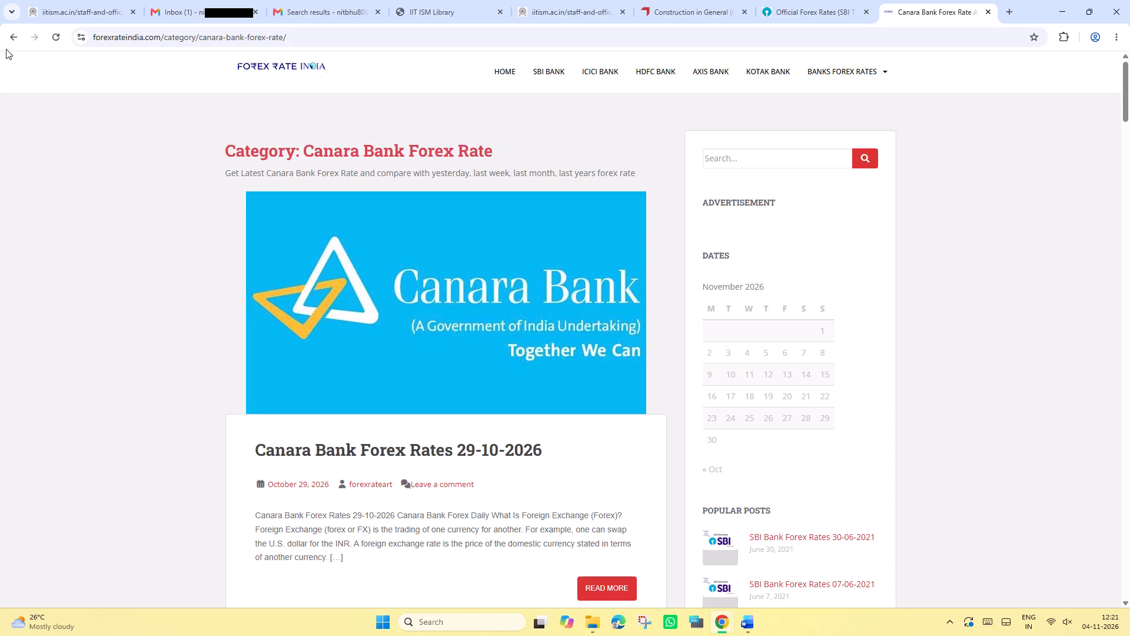
# Return to the search results, open Canara Bank's own Forex Card Rates page and check the date of its rates.
pyautogui.click(9, 36)
pyautogui.scroll(3, 68, 335)
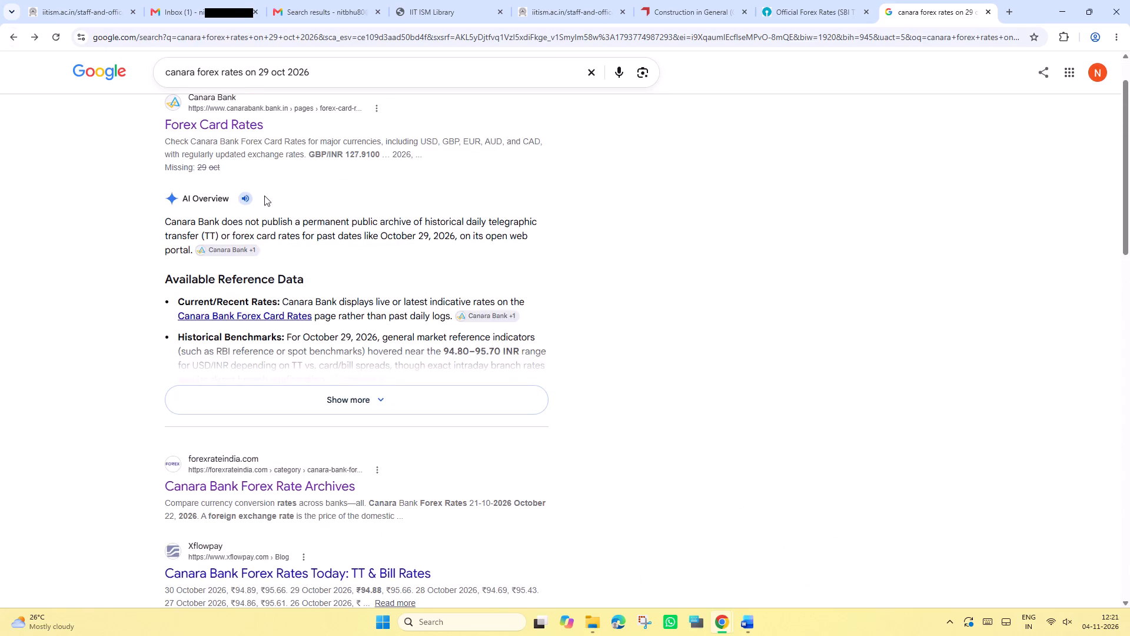
pyautogui.scroll(2, 274, 164)
pyautogui.click(222, 182)
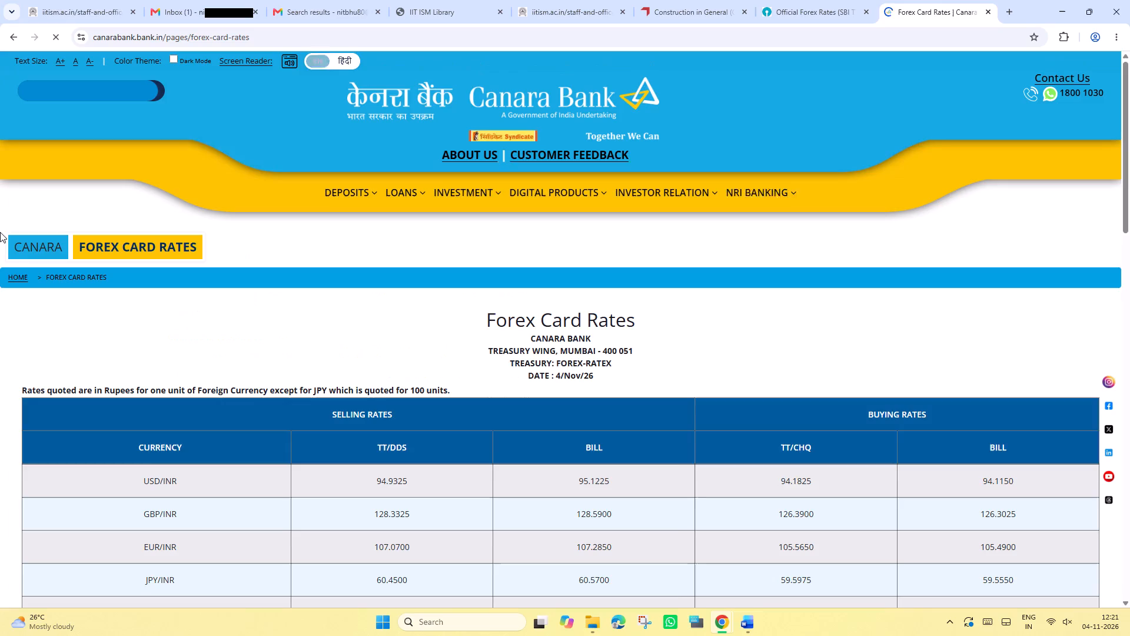
pyautogui.moveTo(611, 376); pyautogui.dragTo(499, 379)
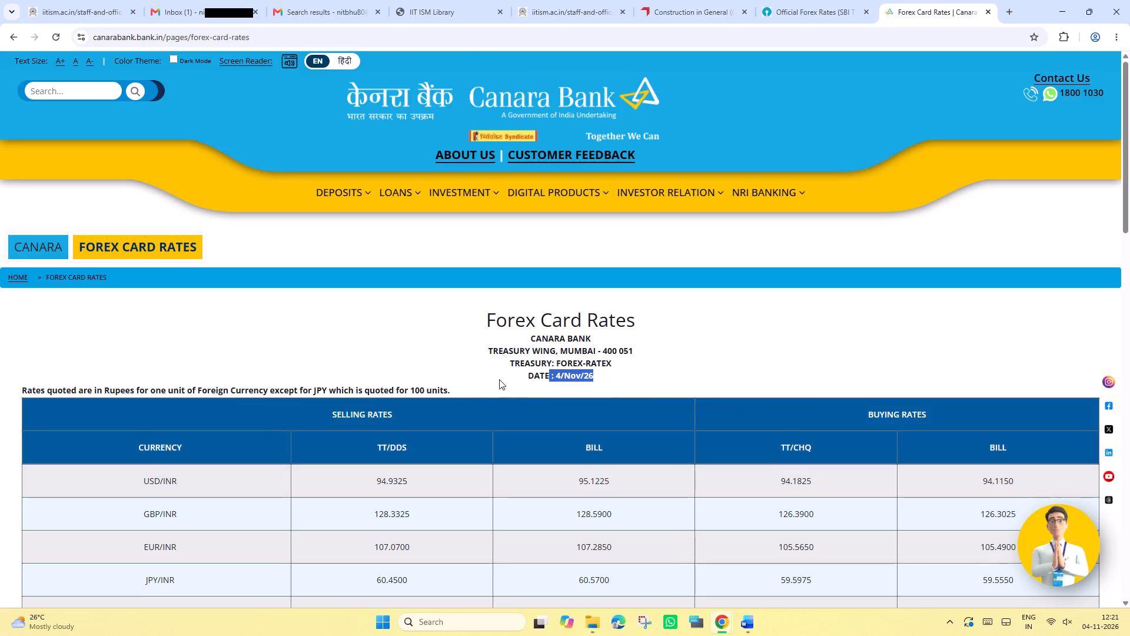
pyautogui.moveTo(499, 379); pyautogui.dragTo(496, 379)
pyautogui.click(367, 338)
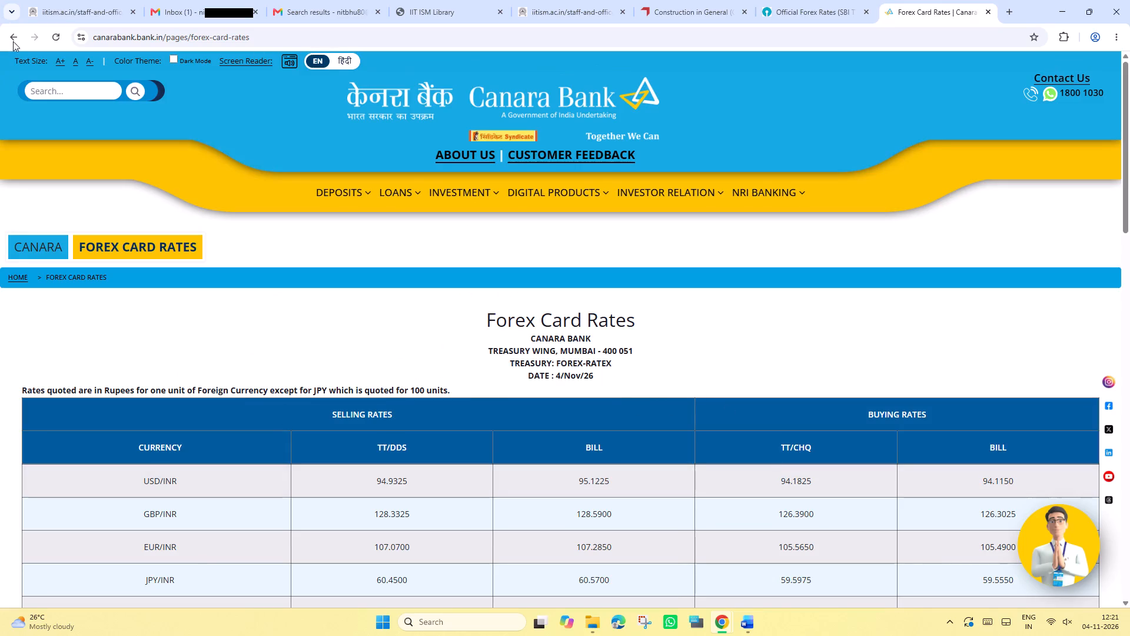
# Return to the results, reopen forexrateindia.com's Canara Bank archives, dismiss the ads request and open the full 29-10-2026 rates post.
pyautogui.click(13, 38)
pyautogui.scroll(-4, 174, 334)
pyautogui.click(262, 310)
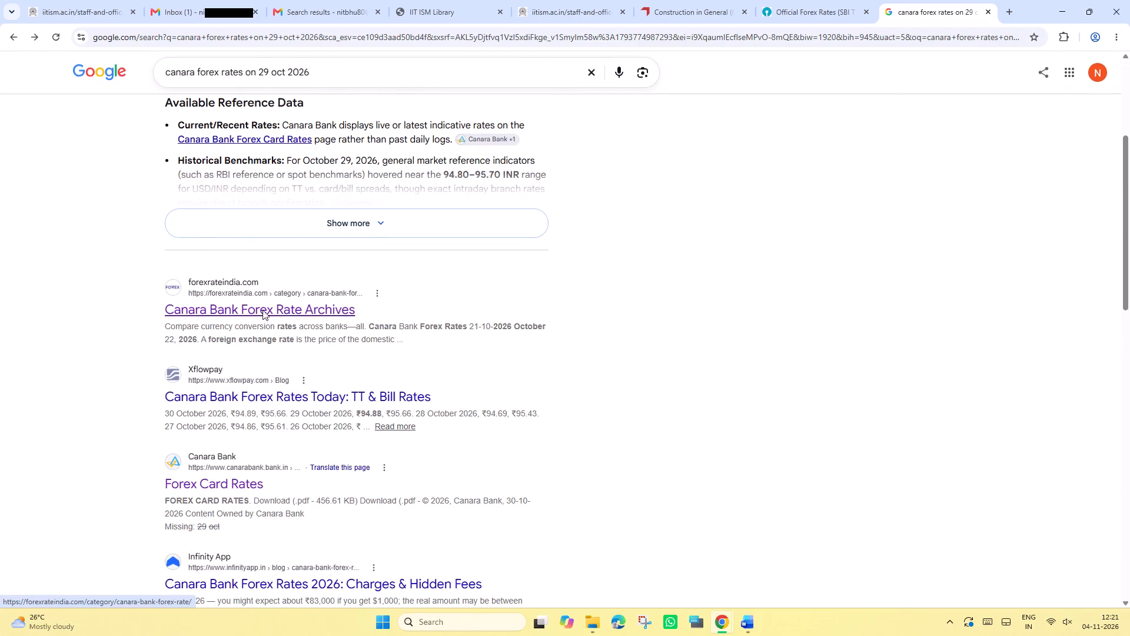
pyautogui.scroll(-4, 370, 340)
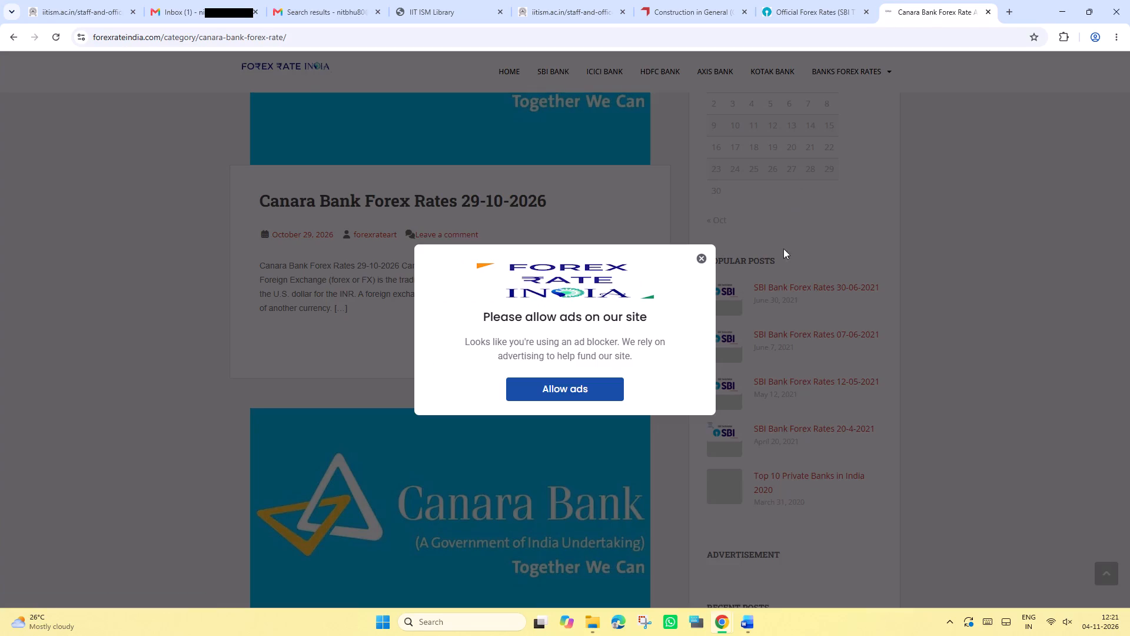
pyautogui.click(701, 254)
pyautogui.scroll(4, 730, 273)
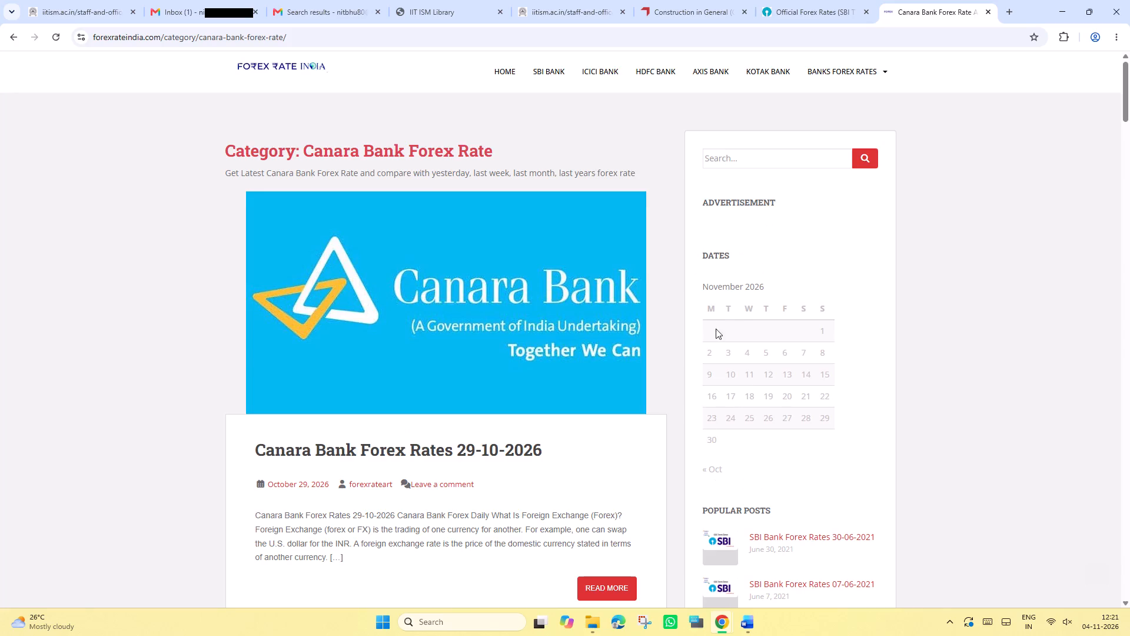
pyautogui.scroll(-4, 214, 439)
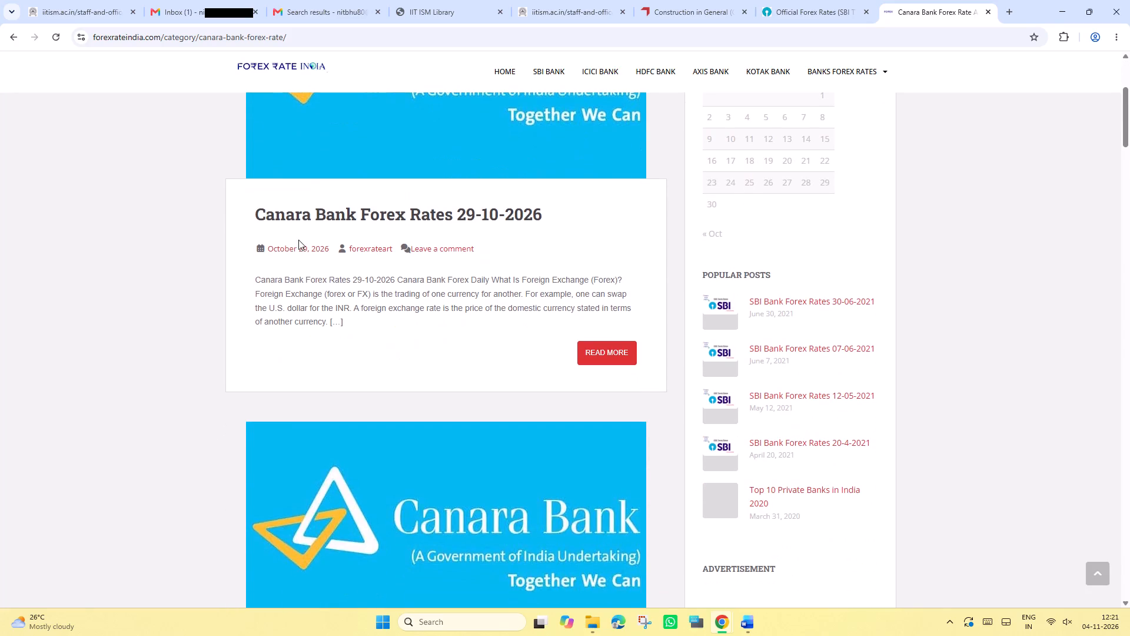
pyautogui.scroll(-2, 467, 328)
pyautogui.click(593, 237)
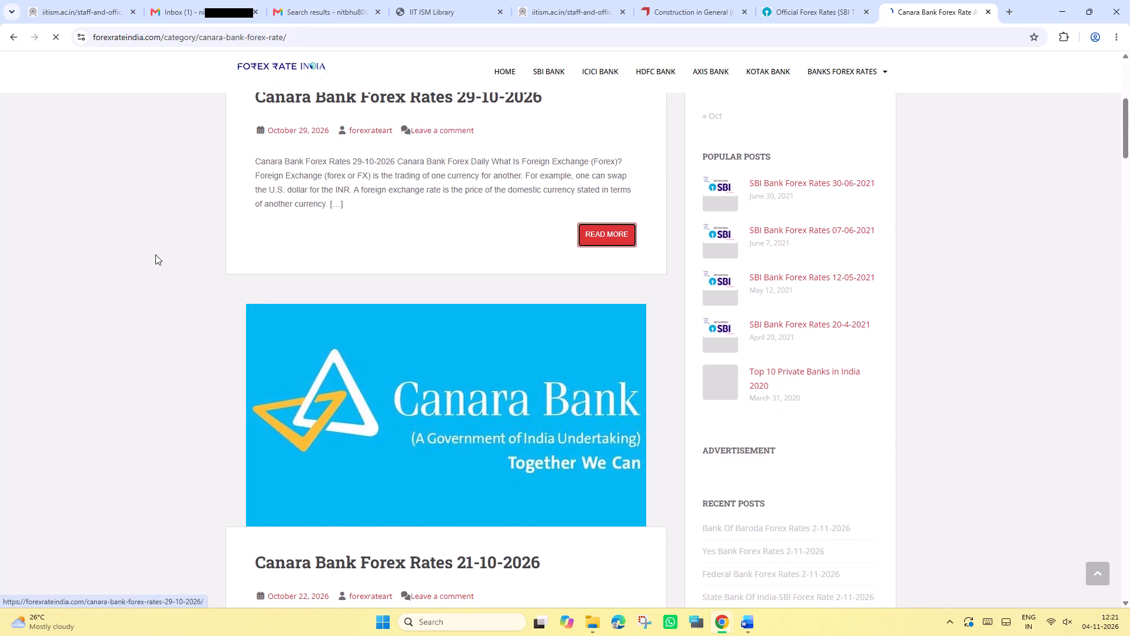
# Dismiss the ads request and examine the USD/INR TT/DDS selling rate in the Canara Bank Forex Rates table.
pyautogui.scroll(-6, 127, 280)
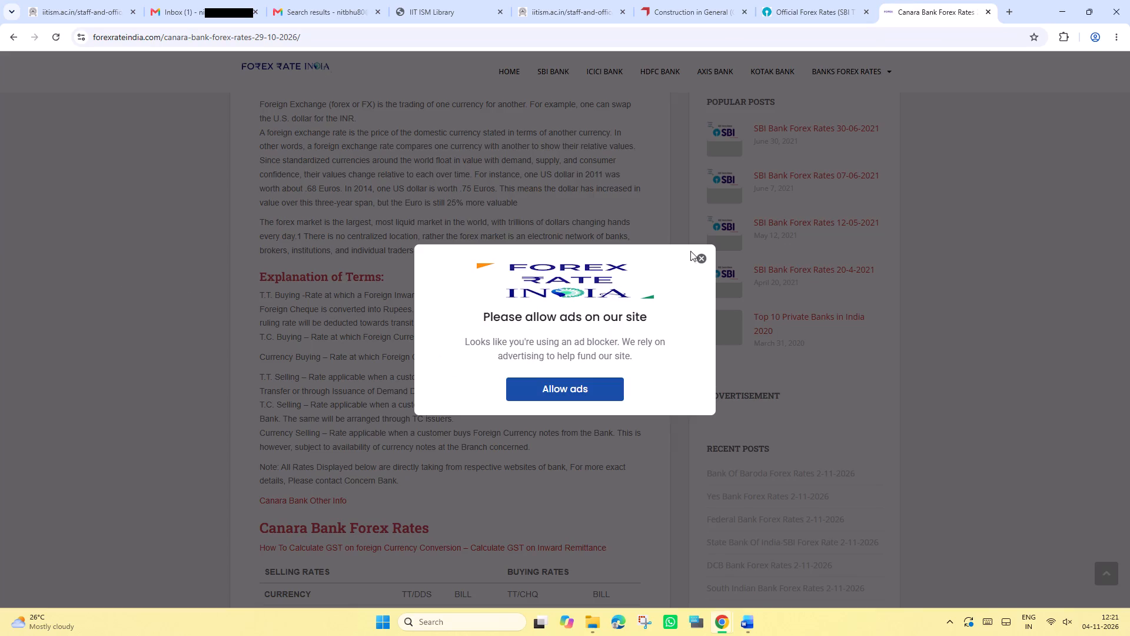
pyautogui.click(704, 259)
pyautogui.scroll(-5, 132, 335)
pyautogui.scroll(-6, 180, 323)
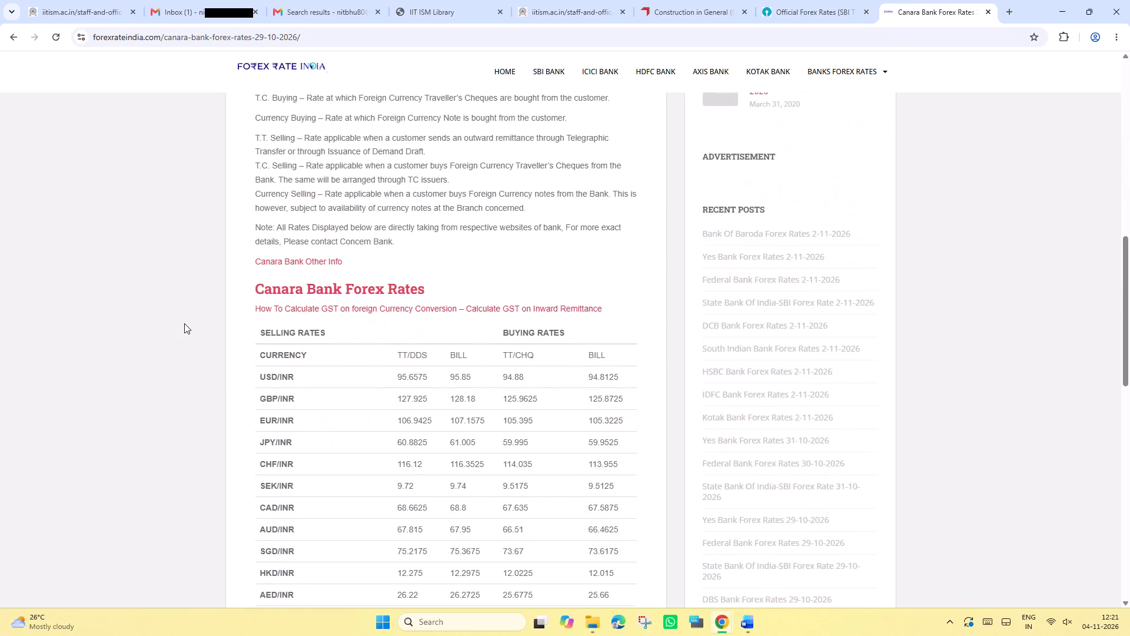
pyautogui.scroll(-2, 184, 323)
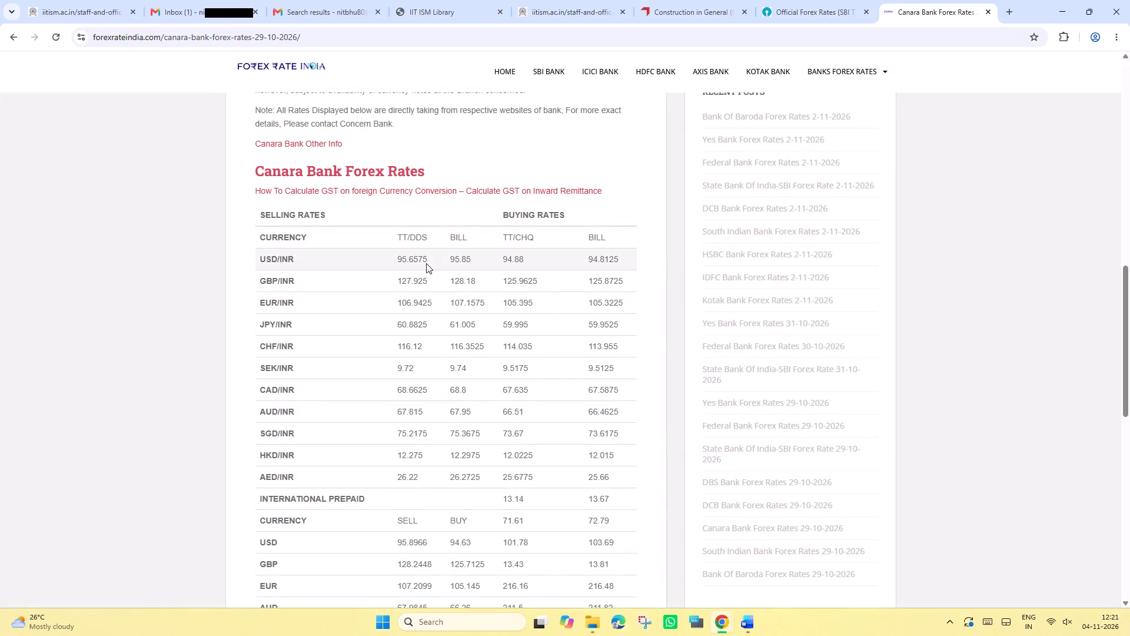
pyautogui.moveTo(427, 257); pyautogui.dragTo(398, 257)
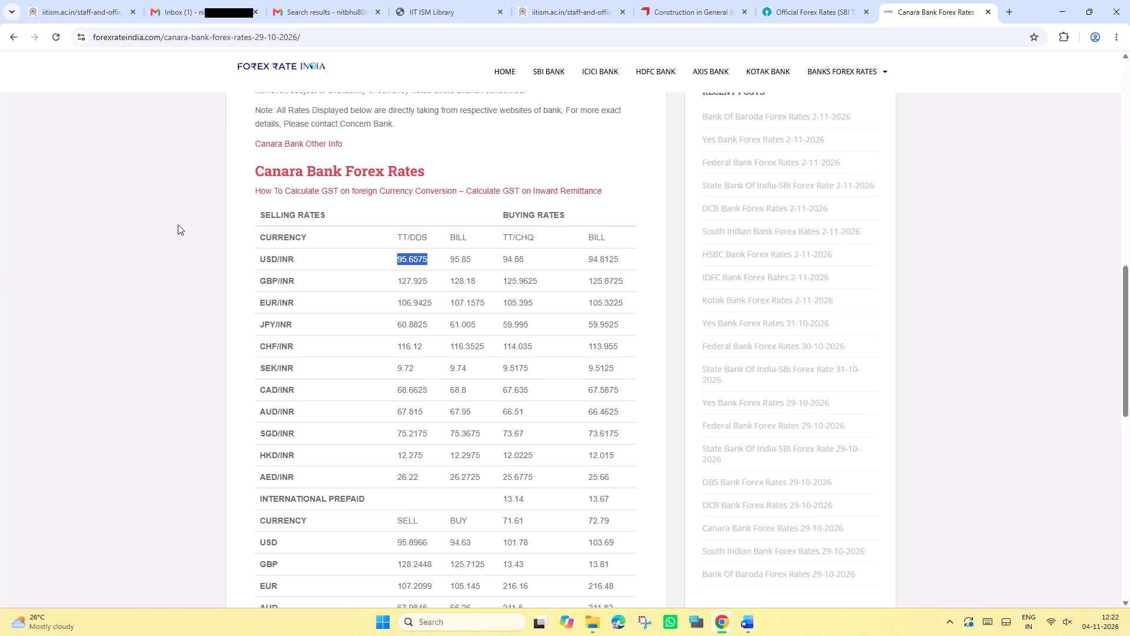
pyautogui.click(186, 253)
pyautogui.moveTo(430, 259); pyautogui.dragTo(388, 259)
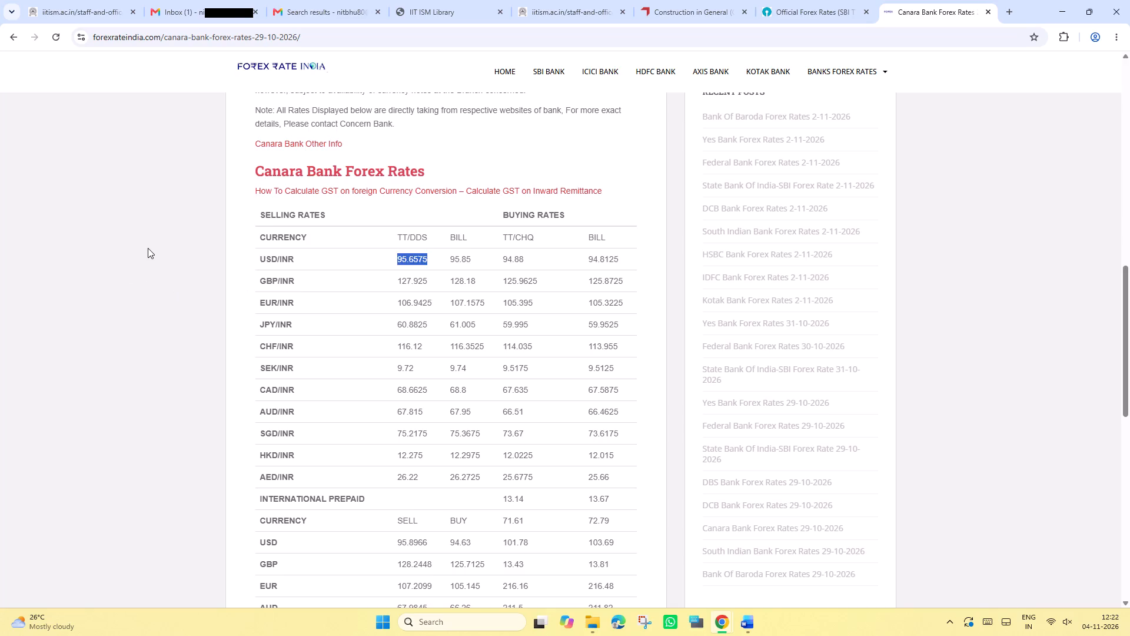
pyautogui.click(148, 248)
# Look over the rest of the Canara Bank rates post and check the date in its heading.
pyautogui.scroll(-8, 152, 283)
pyautogui.scroll(11, 155, 296)
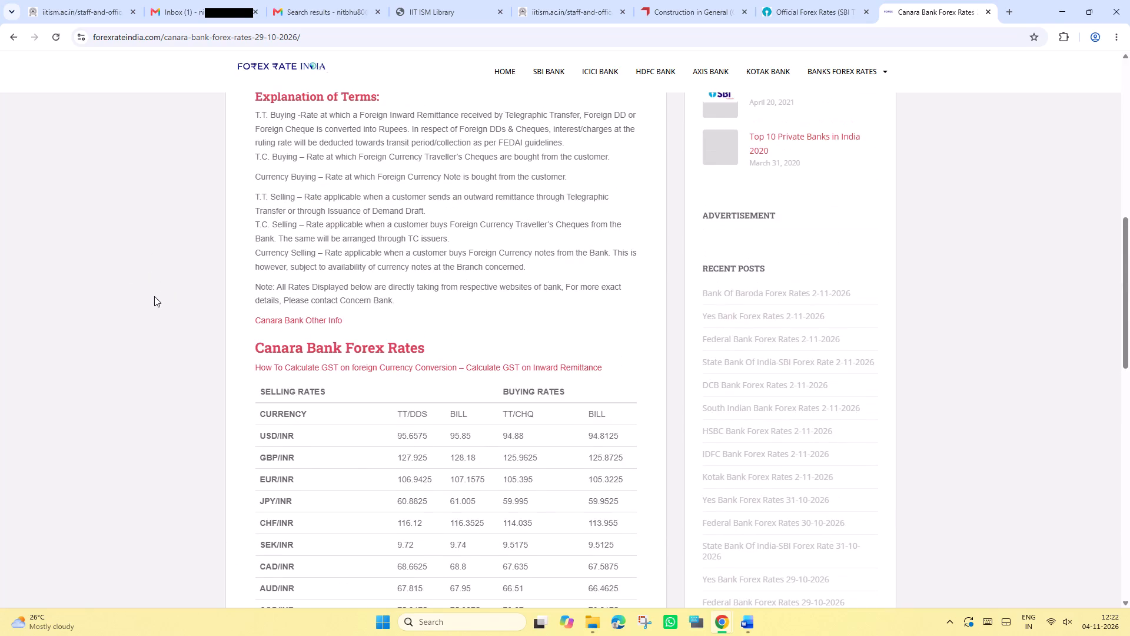
pyautogui.click(154, 296)
pyautogui.scroll(14, 179, 276)
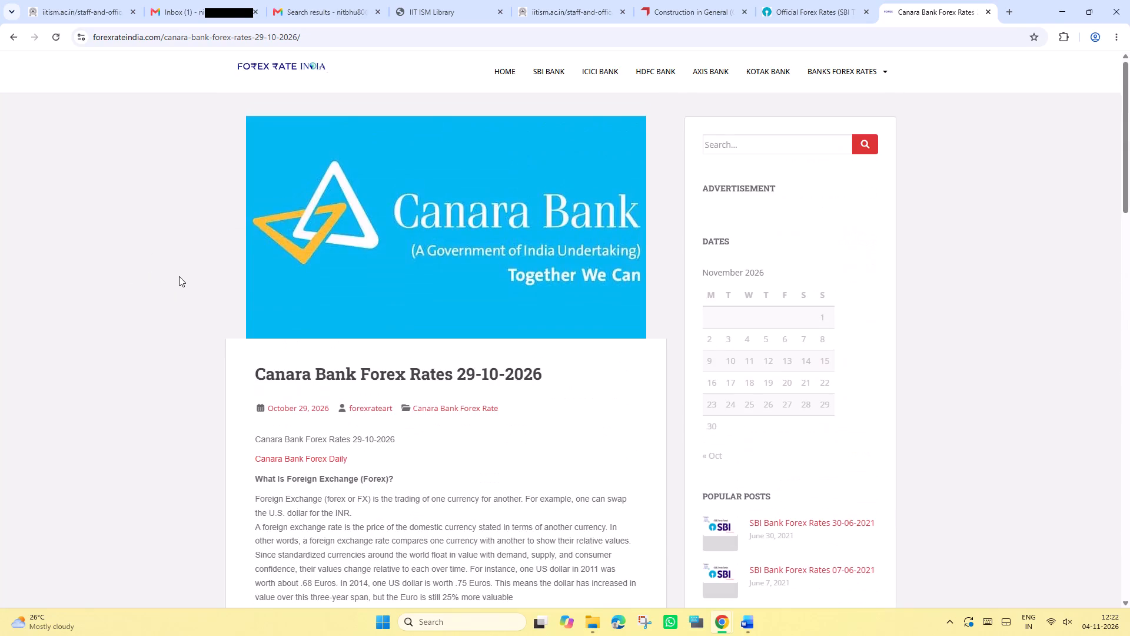
pyautogui.scroll(1, 179, 276)
# Switch back to the Official Forex Rates (SBI TT Rates) page showing the 29-10-2026 rates.
pyautogui.click(810, 0)
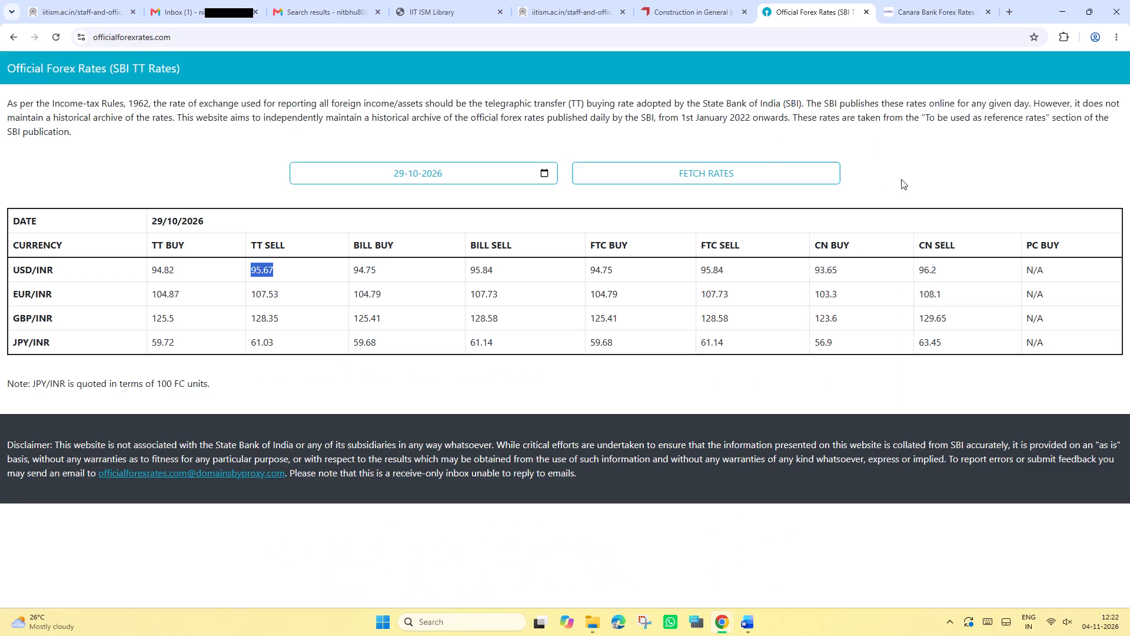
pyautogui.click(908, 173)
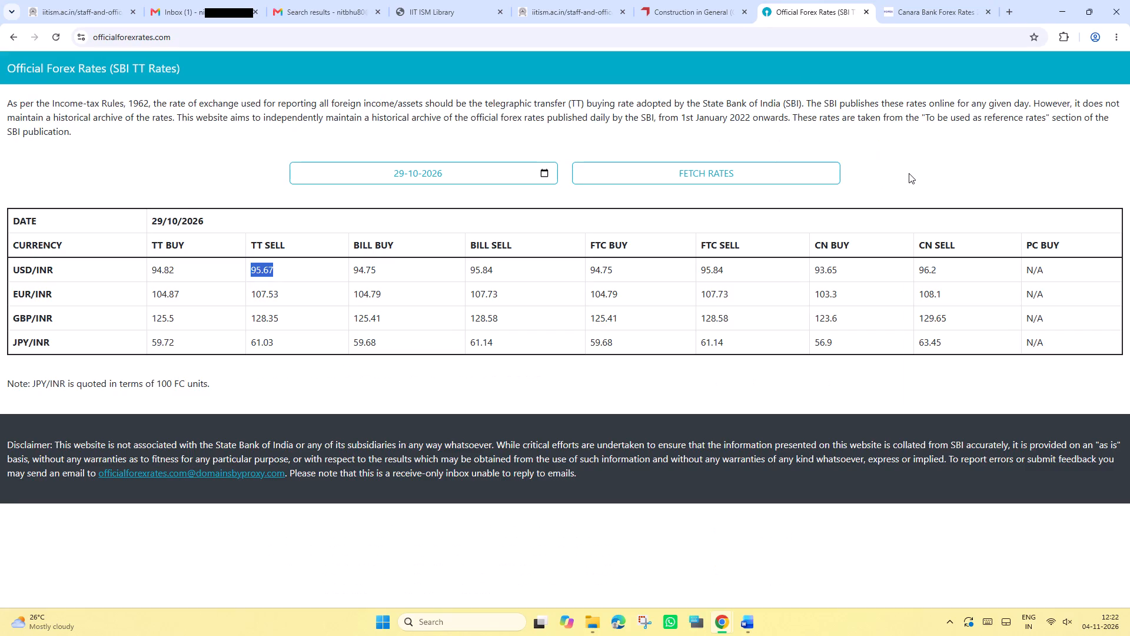
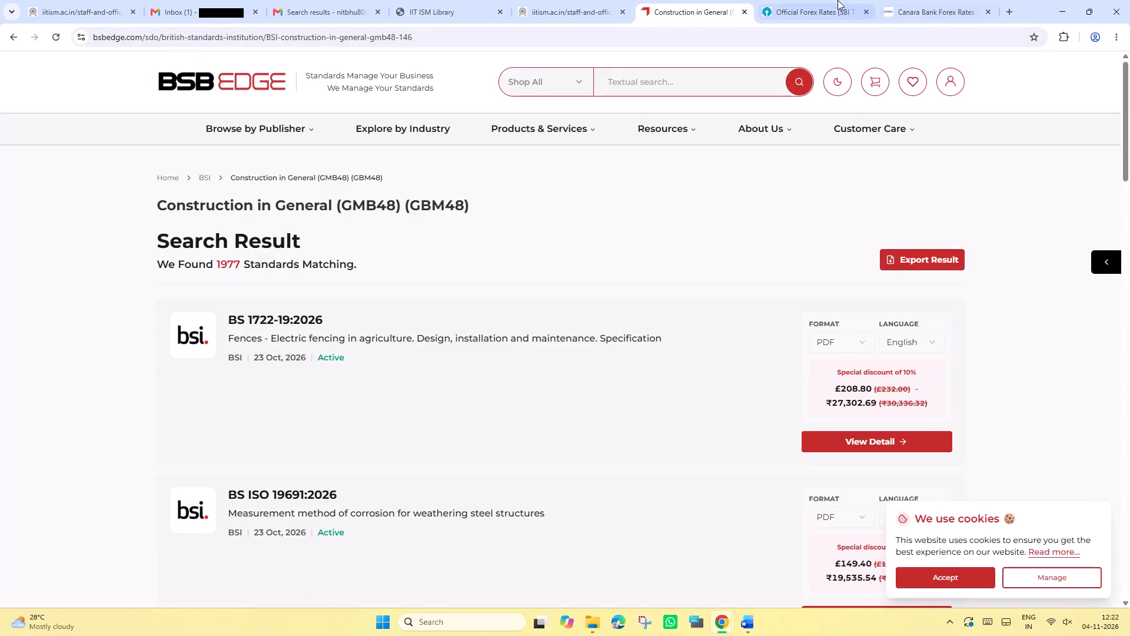
# Switch back to the Canara Bank Forex Rates 29-10-2026 page.
pyautogui.click(805, 0)
pyautogui.click(919, 6)
pyautogui.click(0, 319)
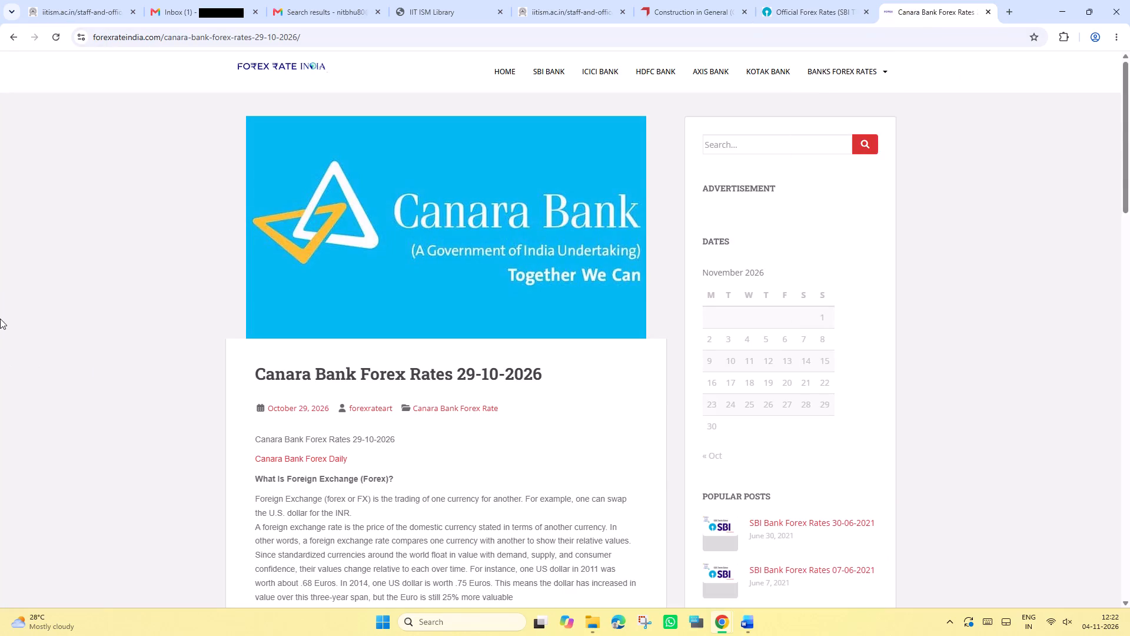
# Look through the names, sections and designations on the IIT (ISM) Staff and Officers page, including its List of Staff & Officers heading.
pyautogui.click(61, 0)
pyautogui.click(125, 253)
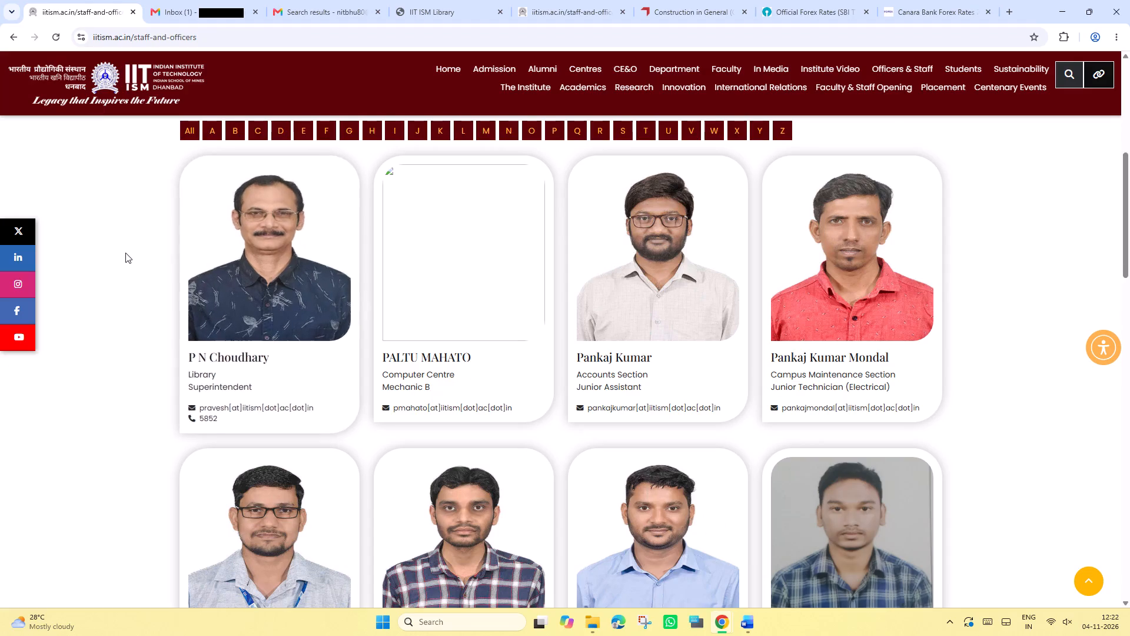
pyautogui.scroll(-7, 127, 280)
pyautogui.scroll(-14, 264, 287)
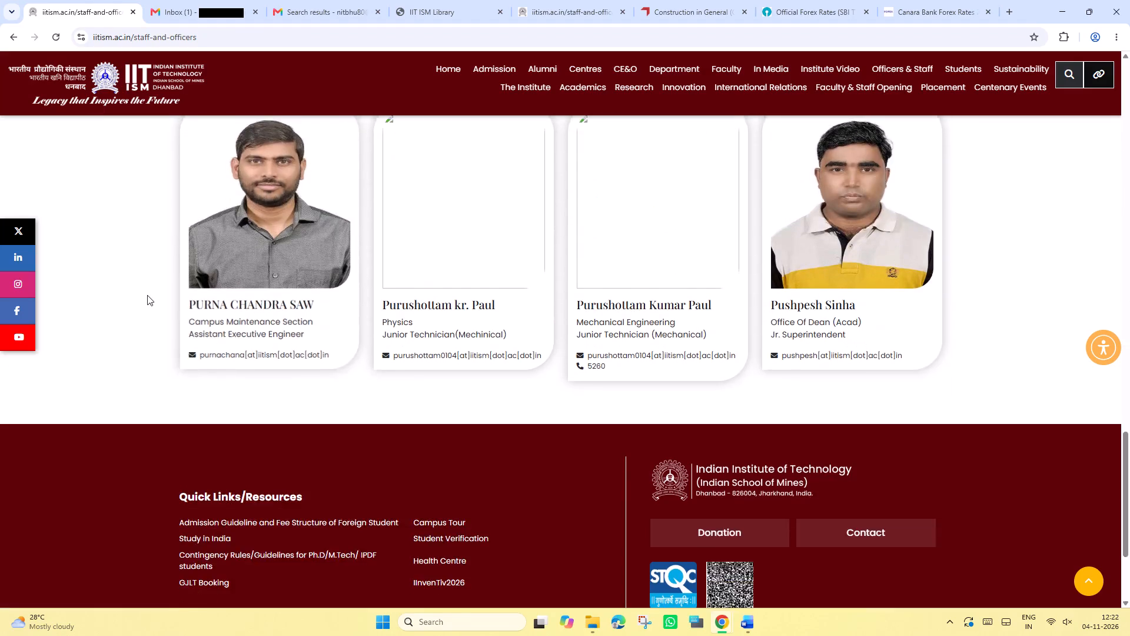
pyautogui.scroll(-2, 147, 295)
pyautogui.scroll(15, 147, 295)
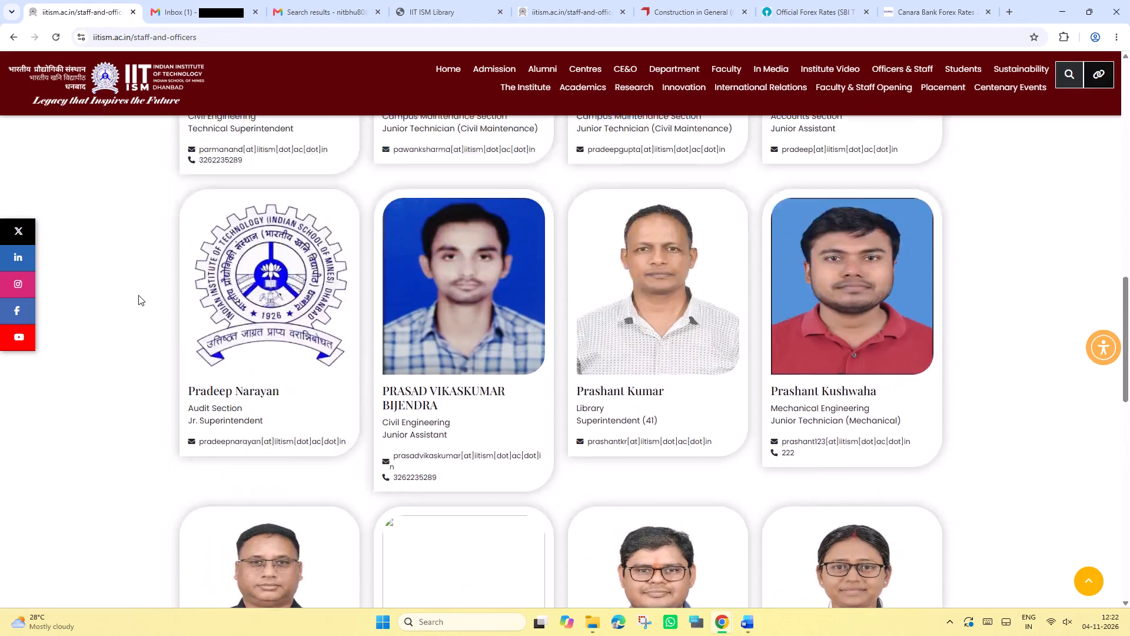
pyautogui.scroll(18, 138, 295)
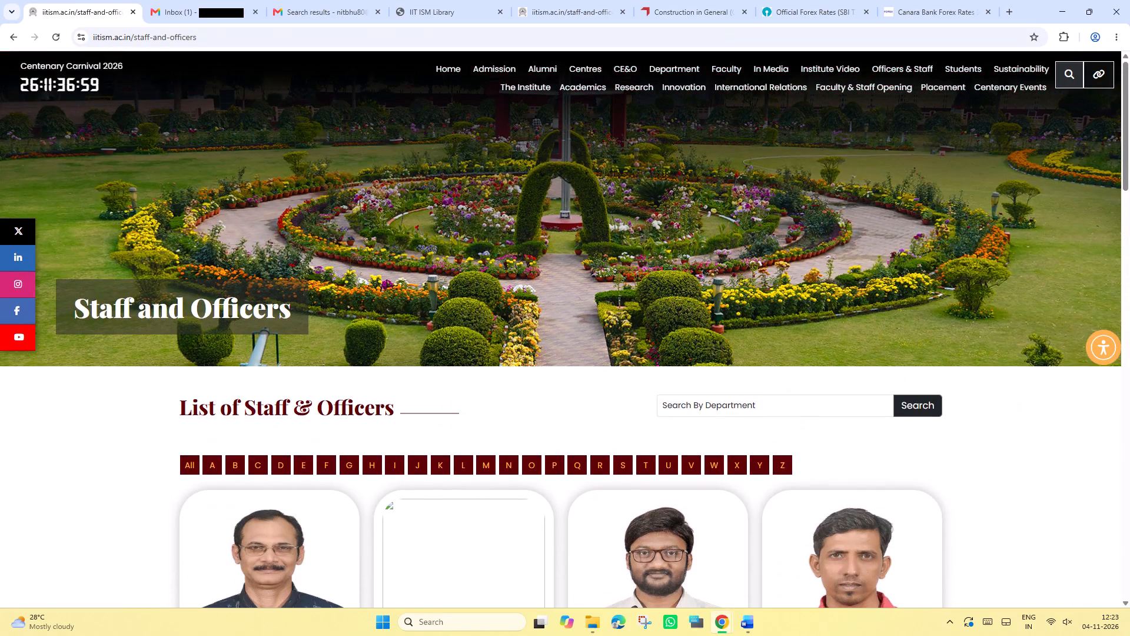
pyautogui.moveTo(175, 405); pyautogui.dragTo(361, 404)
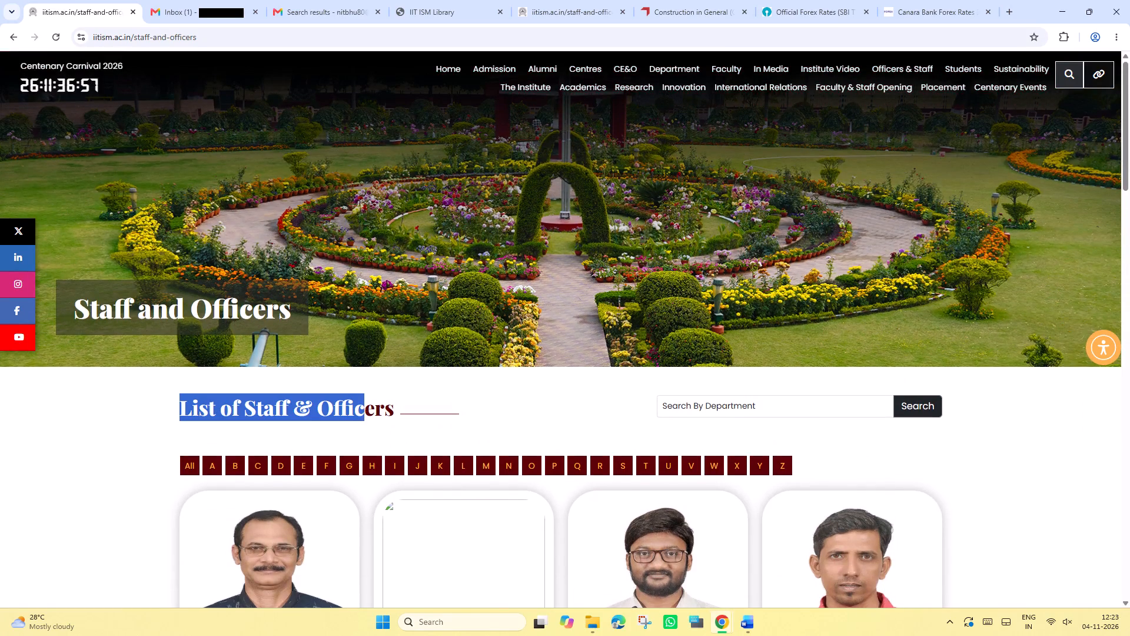
pyautogui.moveTo(361, 404); pyautogui.dragTo(390, 401)
pyautogui.click(0, 408)
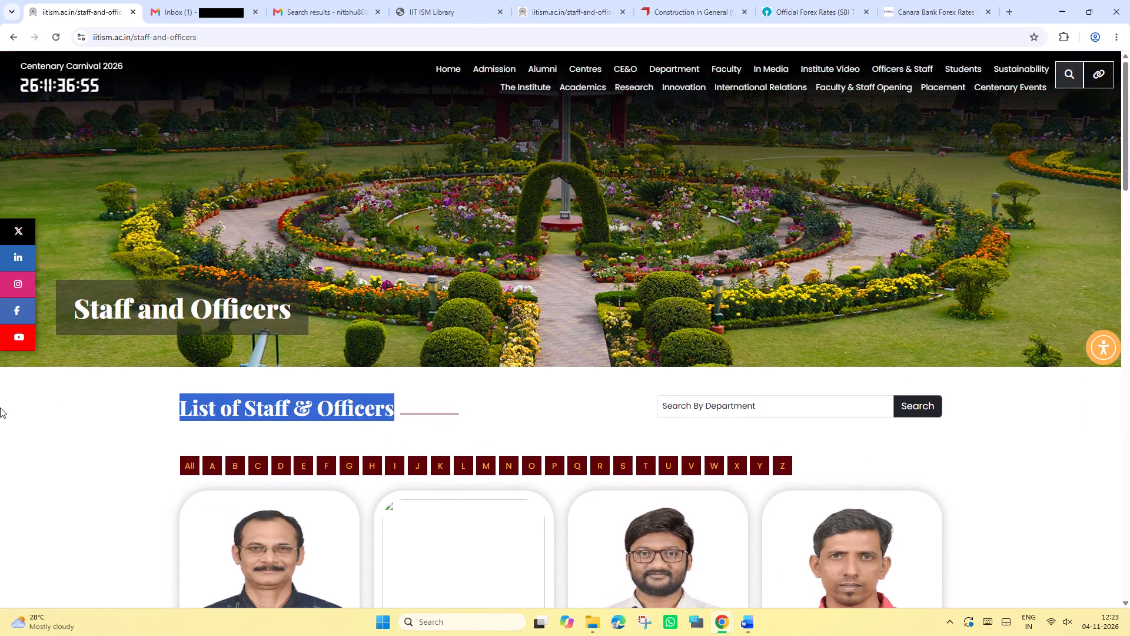
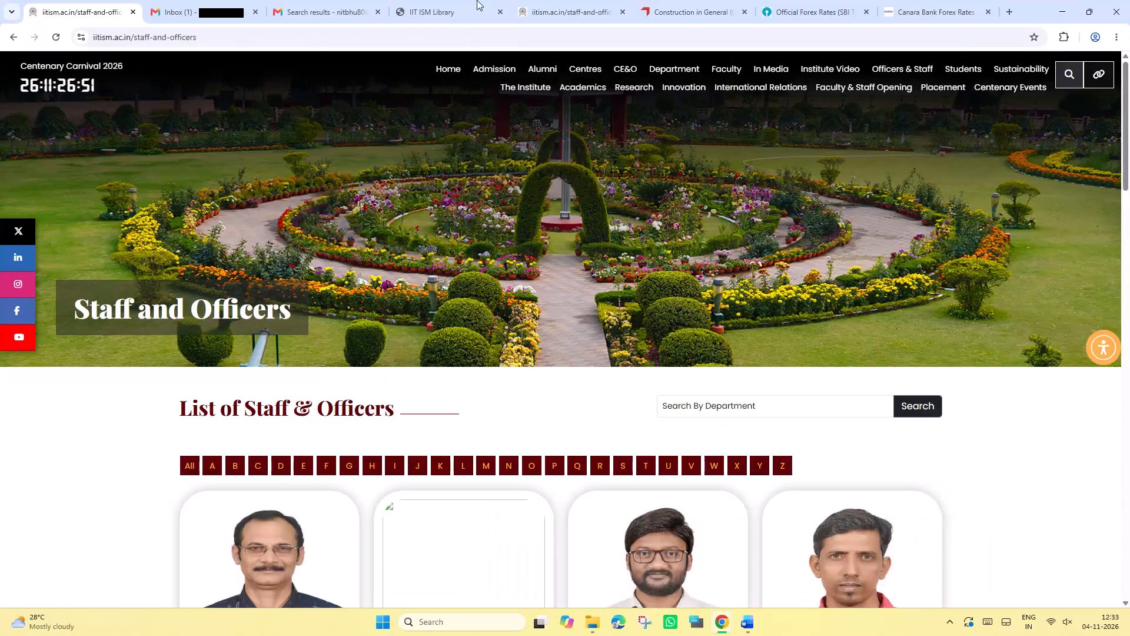
# Switch to Word and look over the BSI Construction - Eurocode notesheet and the CSD 2026-27 notesheet.
pyautogui.click(747, 620)
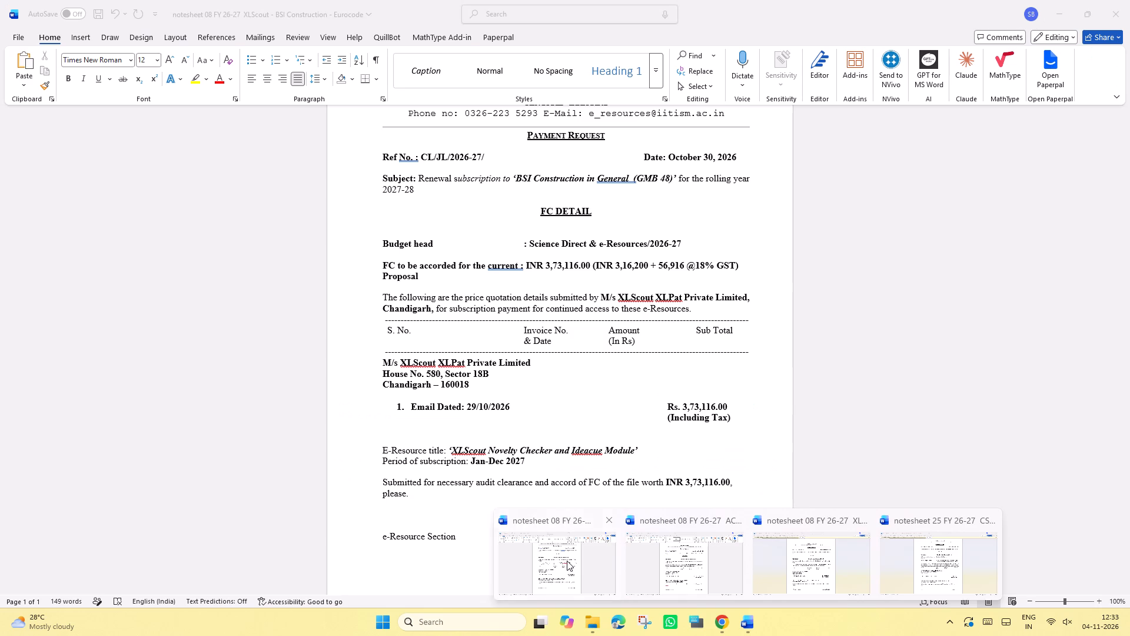
pyautogui.click(567, 561)
pyautogui.scroll(11, 556, 200)
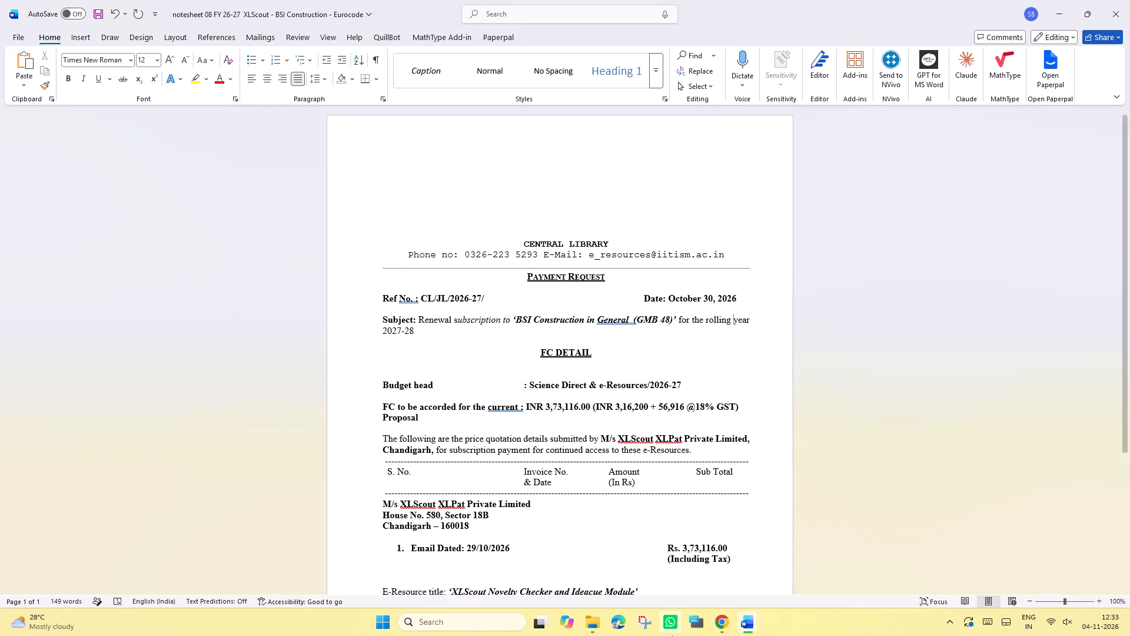
pyautogui.click(745, 621)
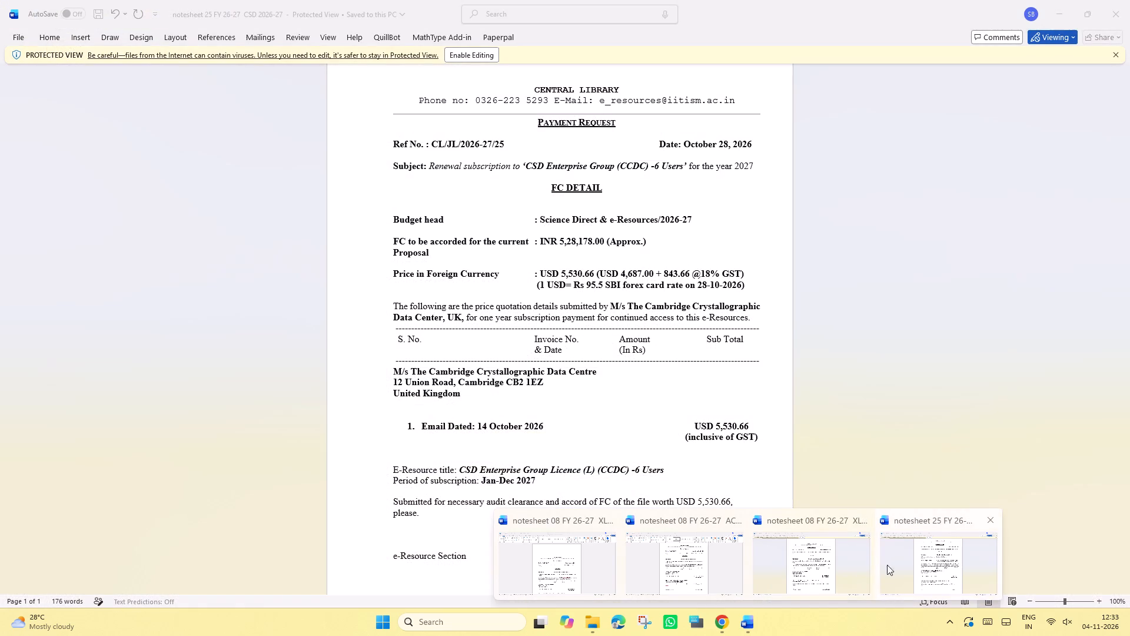
pyautogui.click(903, 561)
pyautogui.scroll(5, 575, 346)
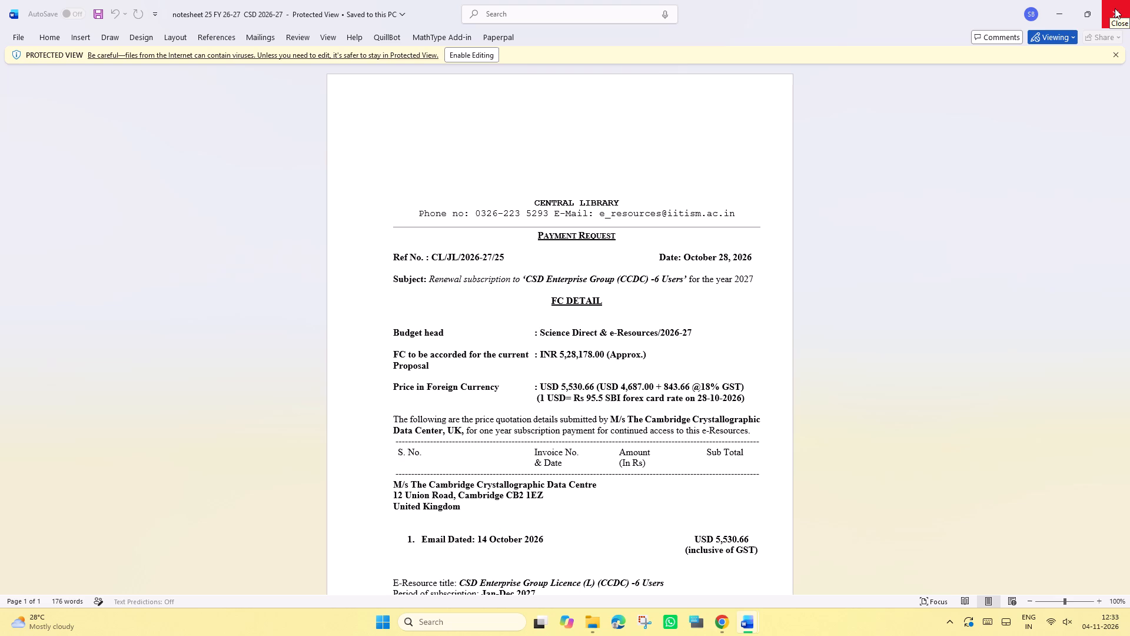
pyautogui.click(652, 351)
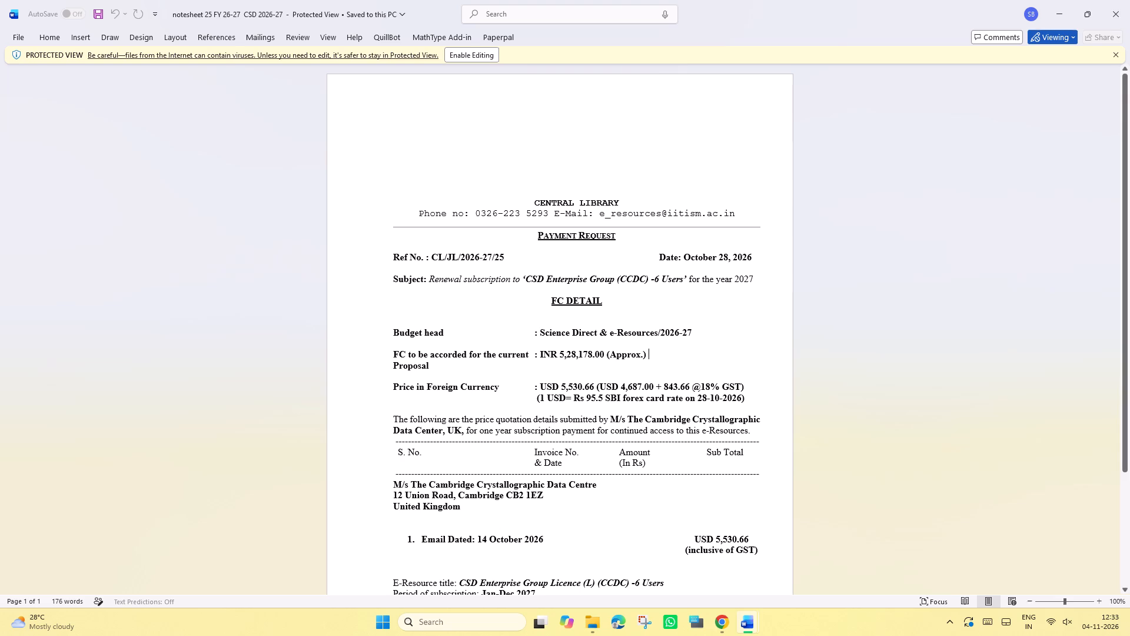
pyautogui.scroll(-3, 623, 386)
# Look over the original XLScout notesheet, and close both it and the CSD 2026-27 notesheet.
pyautogui.click(750, 619)
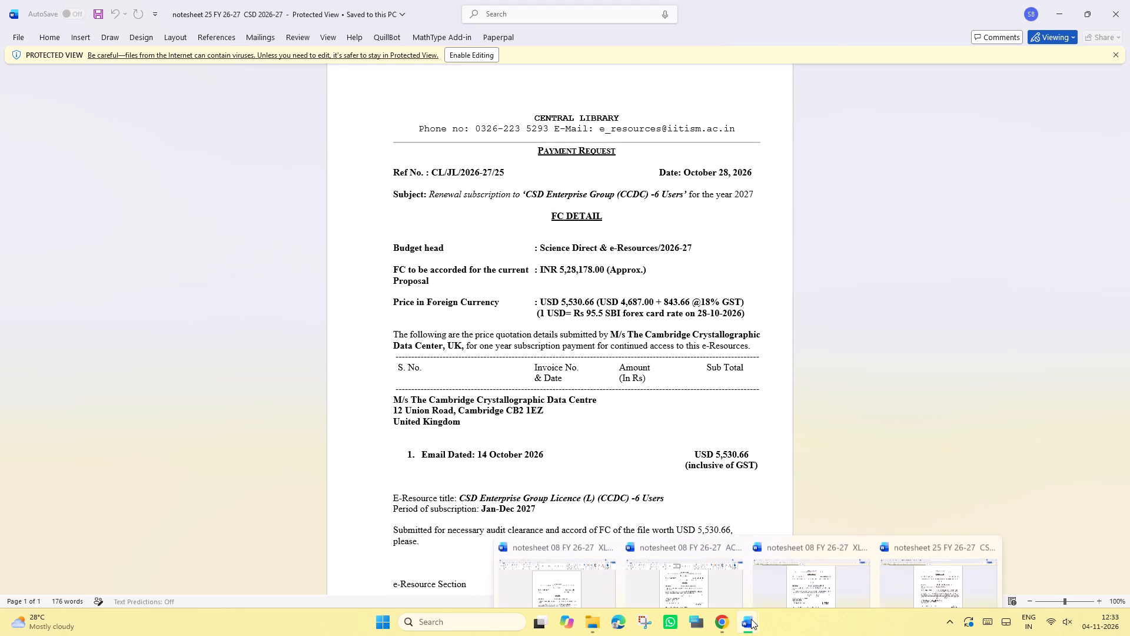
pyautogui.click(831, 568)
pyautogui.scroll(2, 534, 416)
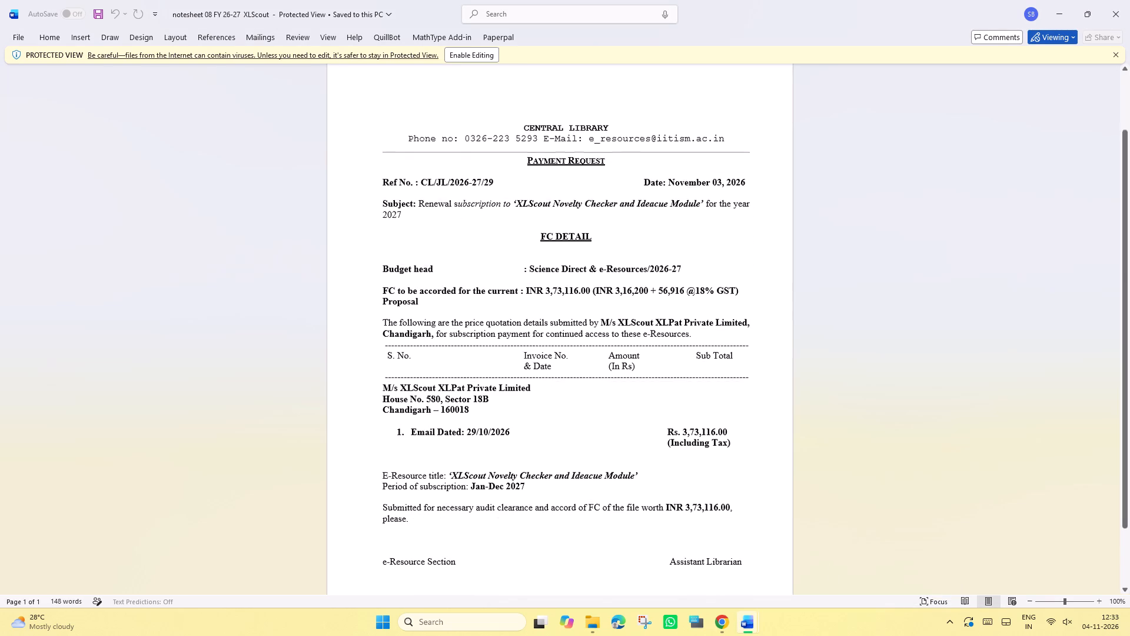
pyautogui.scroll(2, 534, 416)
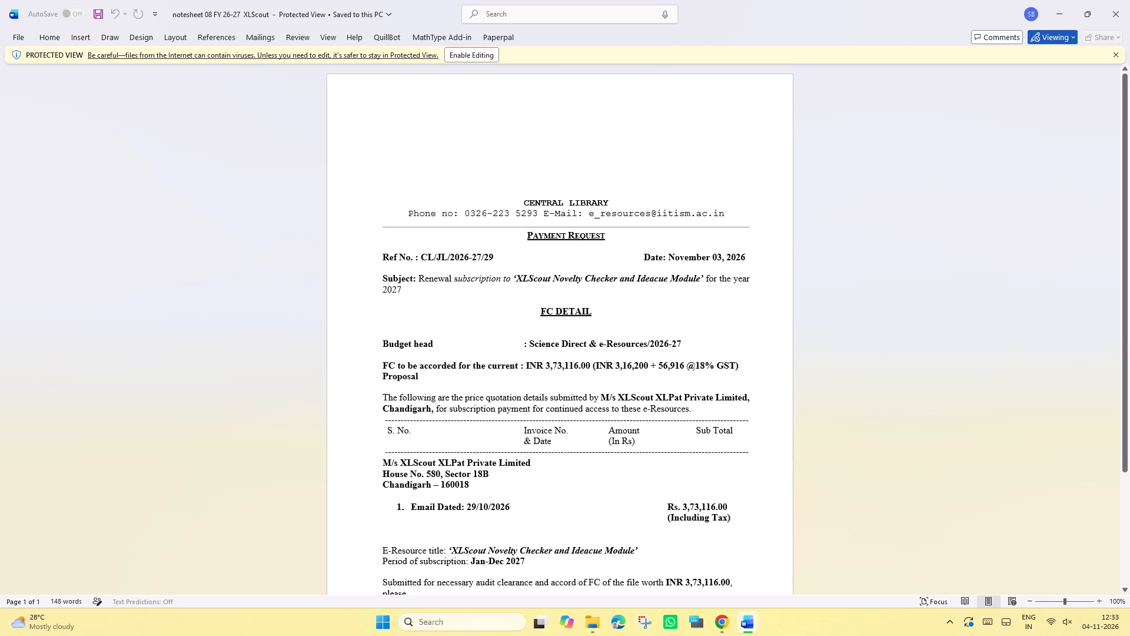
pyautogui.scroll(-10, 546, 408)
pyautogui.scroll(5, 558, 408)
pyautogui.click(1115, 16)
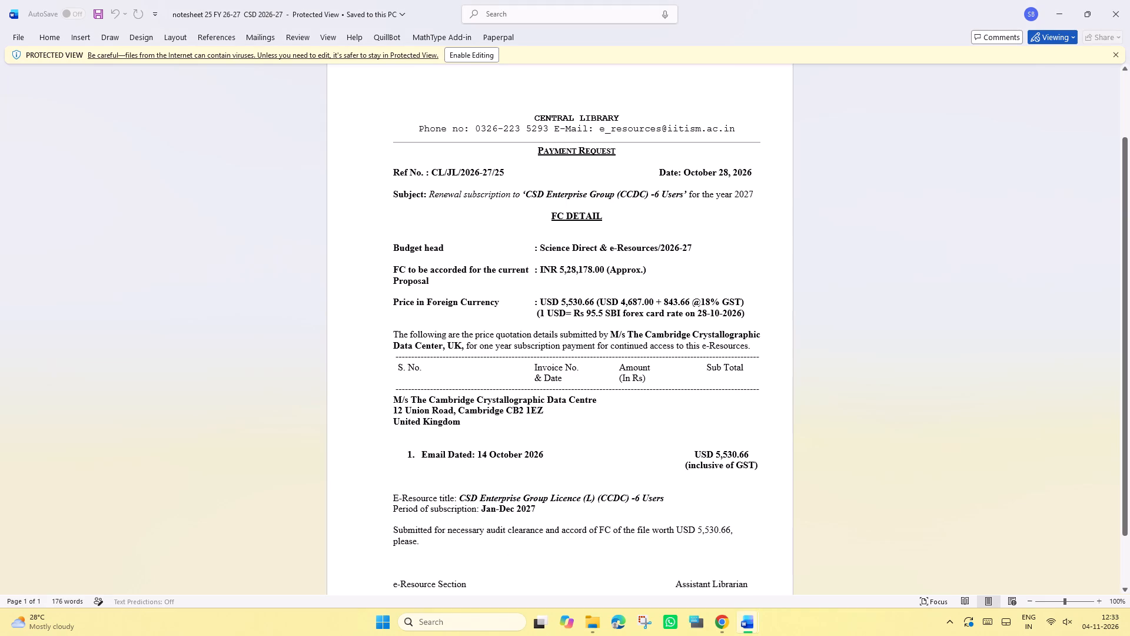
pyautogui.click(1123, 8)
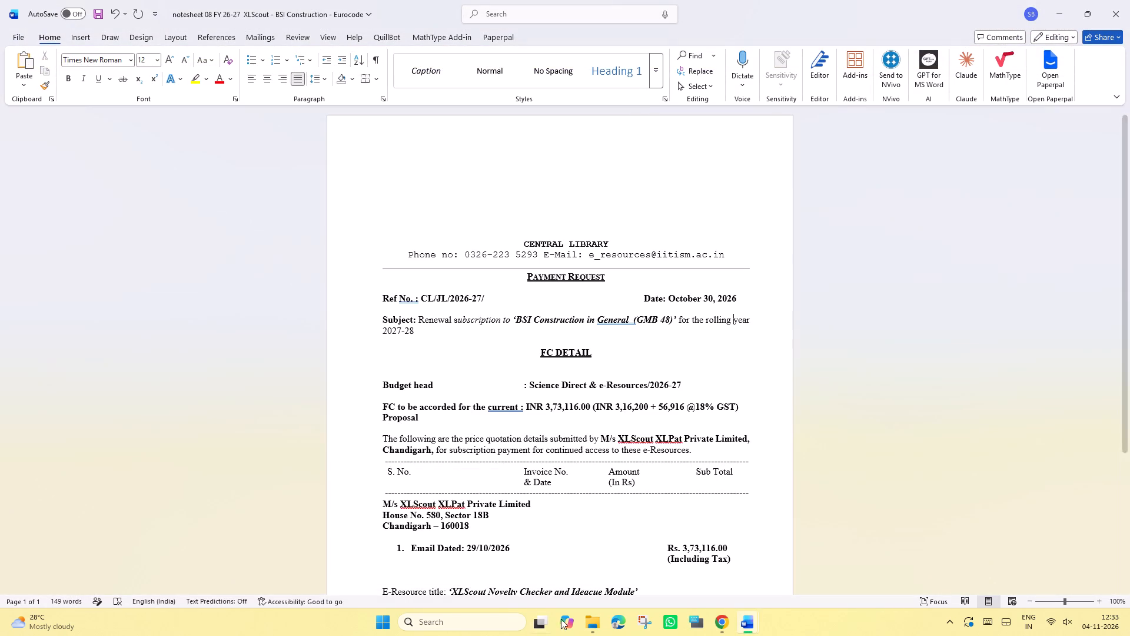
# Review the ACI journals notesheet and close it without saving its changes.
pyautogui.click(747, 619)
pyautogui.click(785, 572)
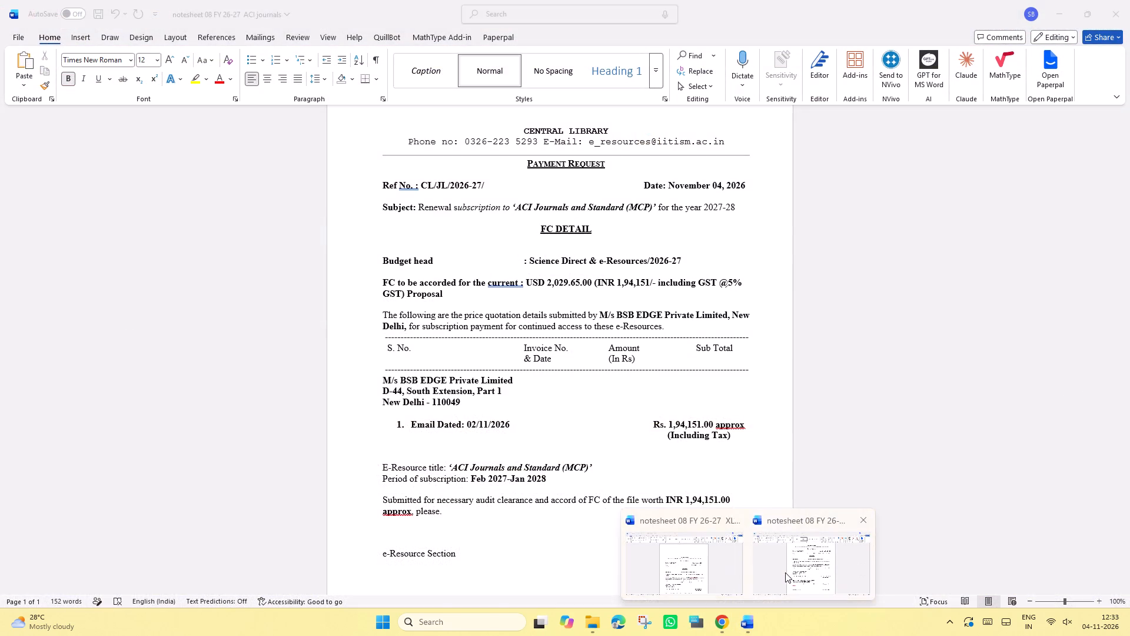
pyautogui.scroll(5, 565, 477)
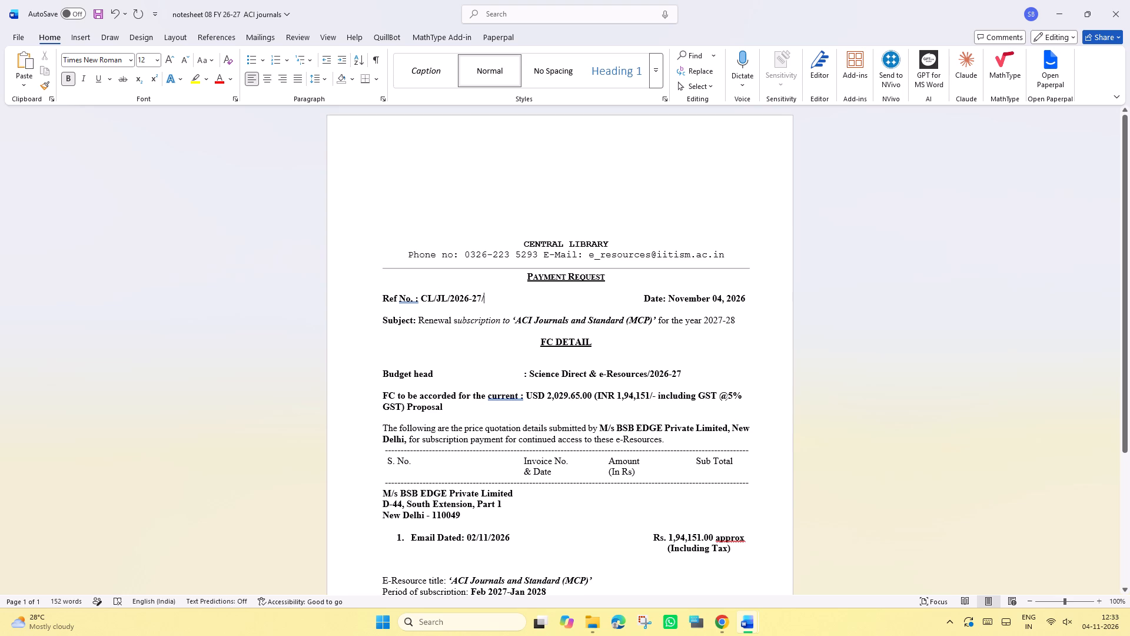
pyautogui.scroll(-4, 487, 349)
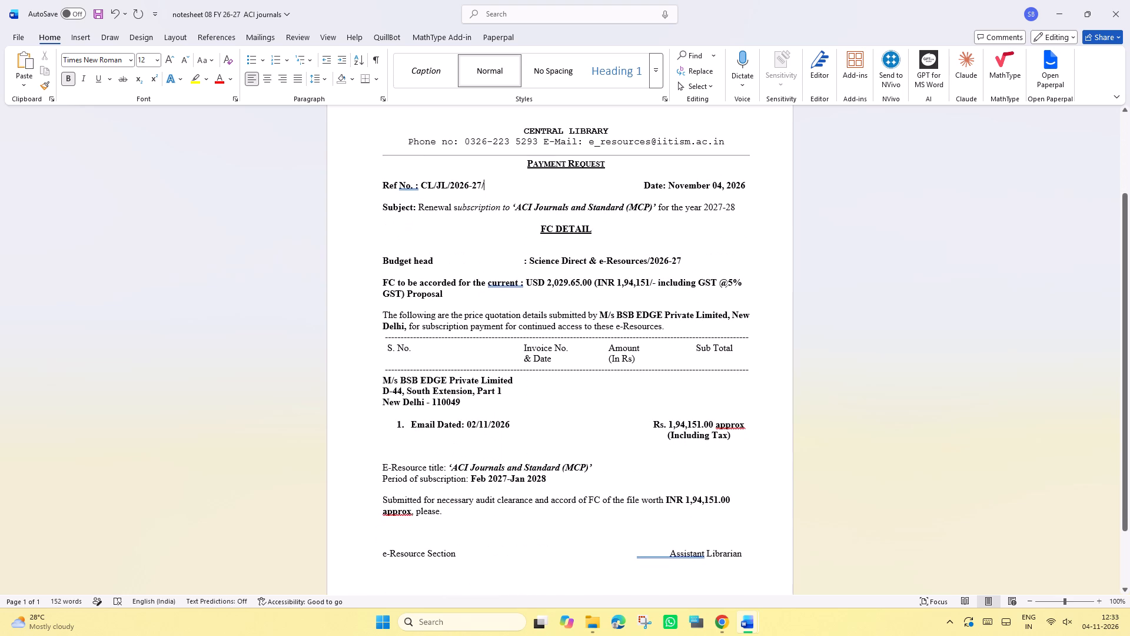
pyautogui.click(1109, 8)
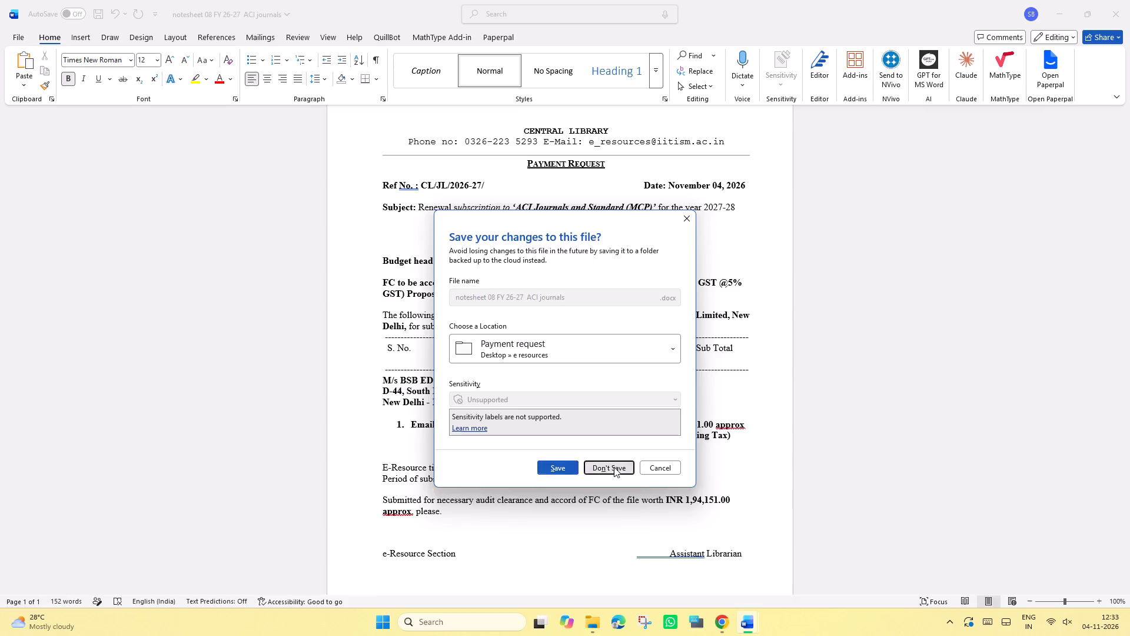
pyautogui.click(614, 467)
# Look over the edited BSI Construction - Eurocode notesheet and close it, discarding the changes.
pyautogui.scroll(-12, 622, 390)
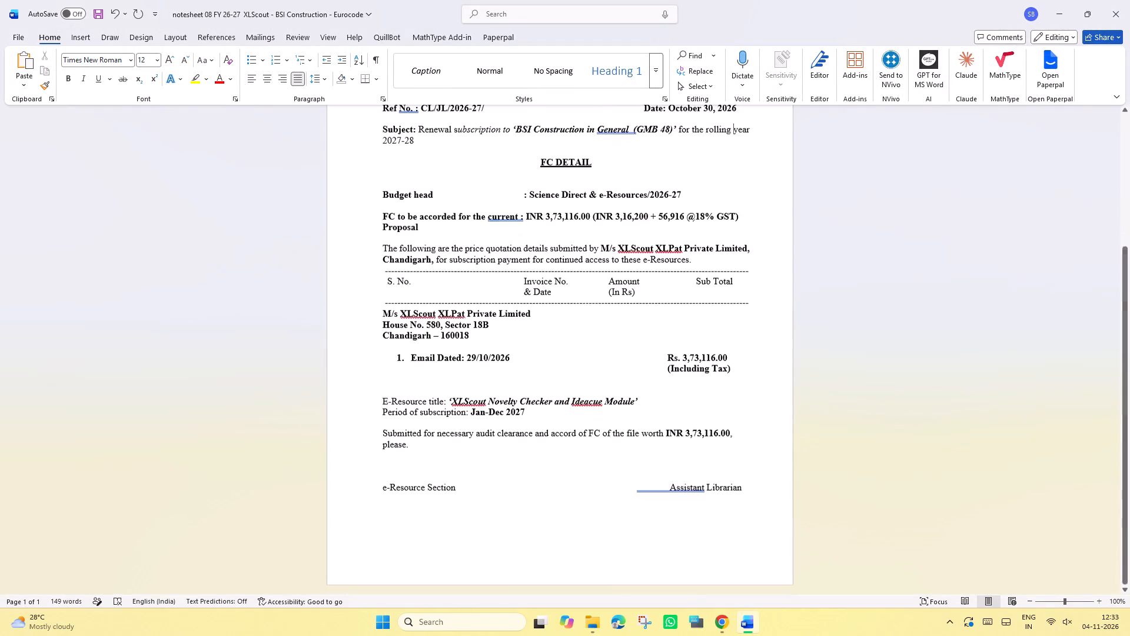
pyautogui.click(748, 618)
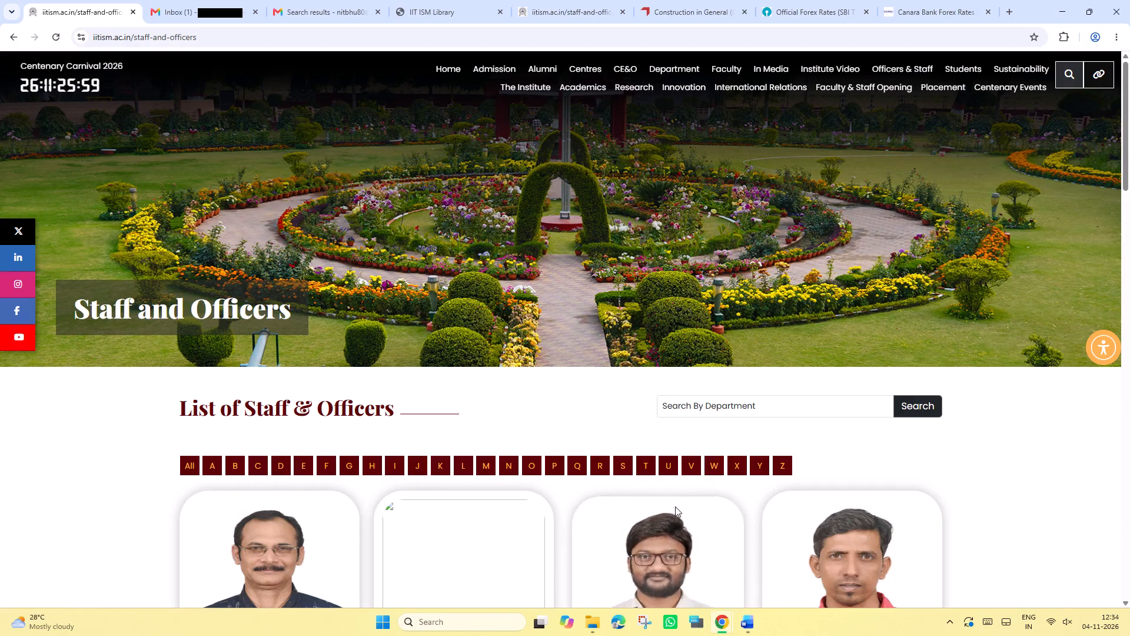
pyautogui.click(748, 621)
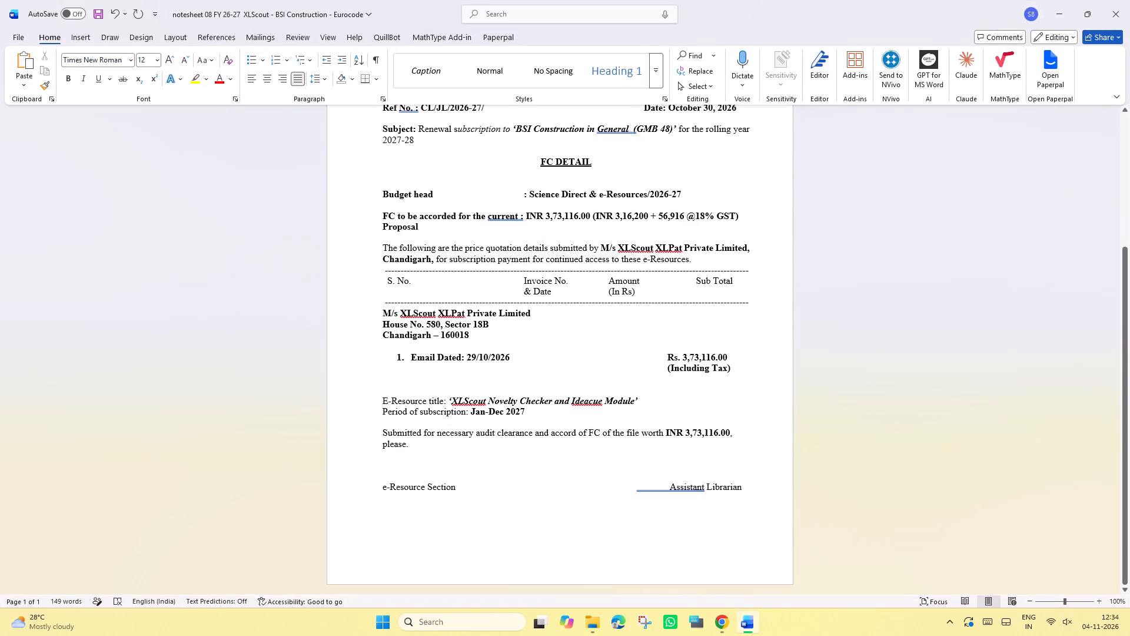
pyautogui.scroll(4, 559, 463)
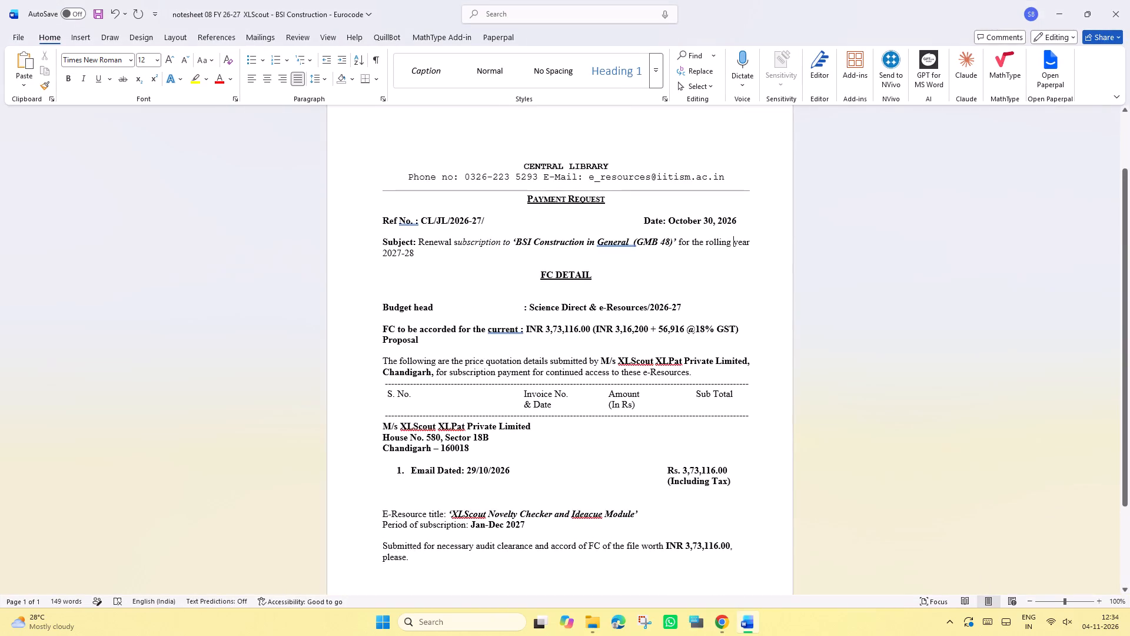
pyautogui.scroll(-2, 573, 430)
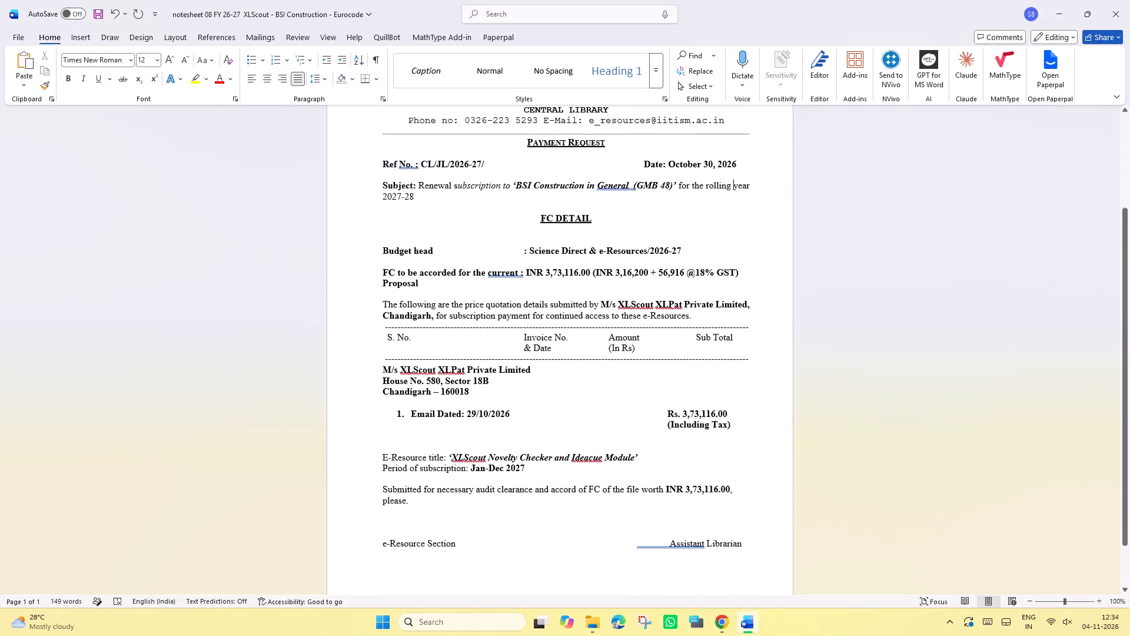
pyautogui.scroll(5, 630, 413)
pyautogui.click(1122, 2)
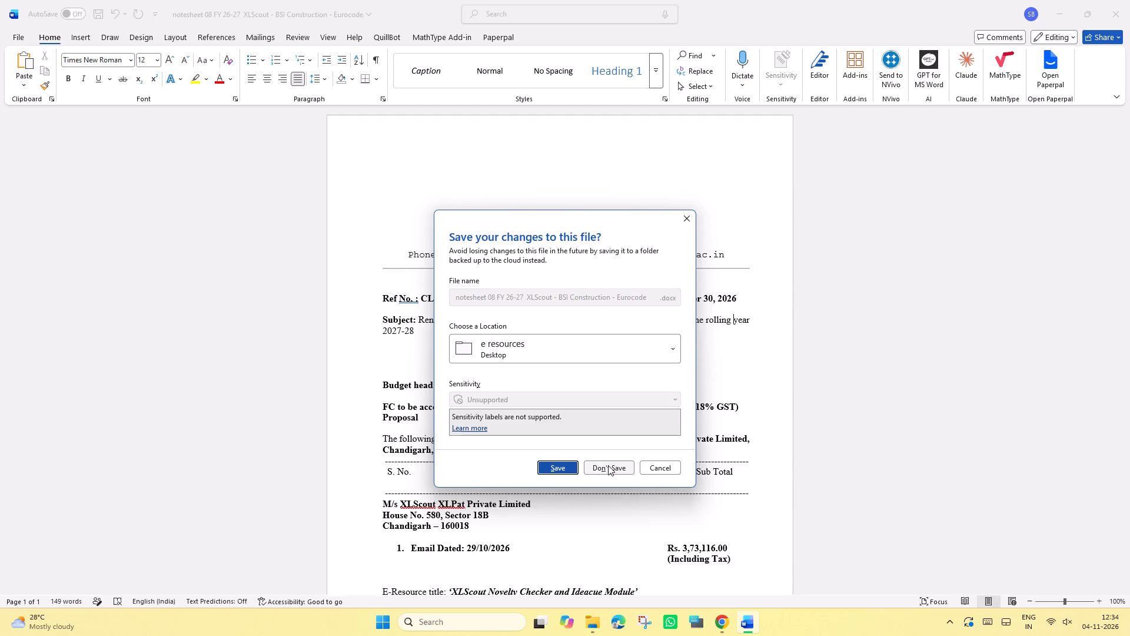
pyautogui.click(608, 465)
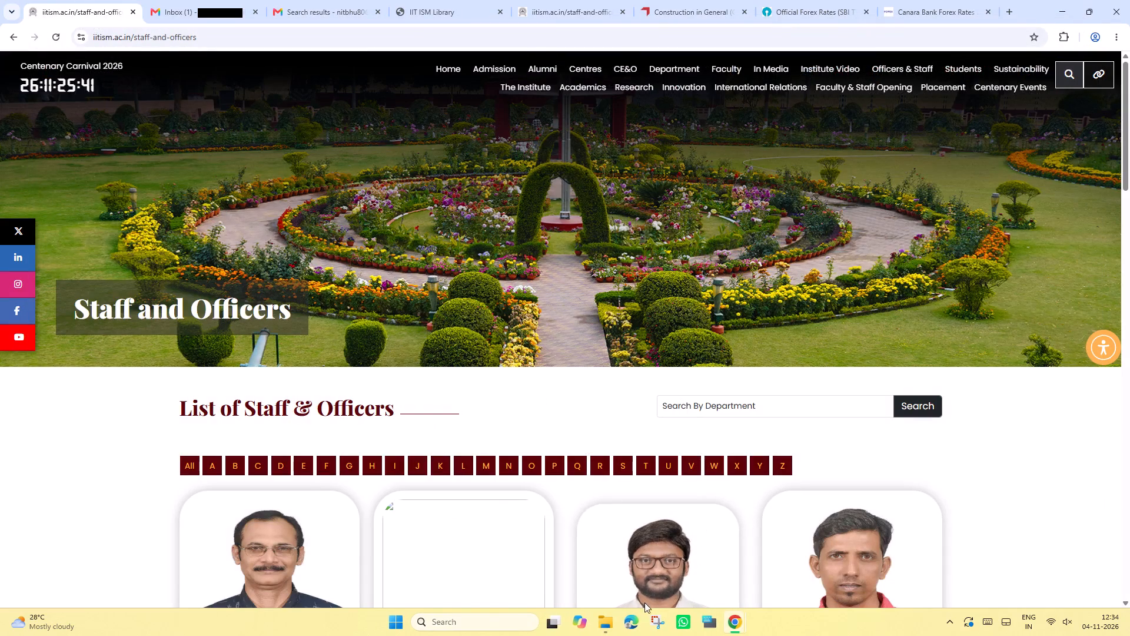
# Switch to the e resources folder in File Explorer and widen the Name column to fit the full file names.
pyautogui.click(603, 620)
pyautogui.click(620, 565)
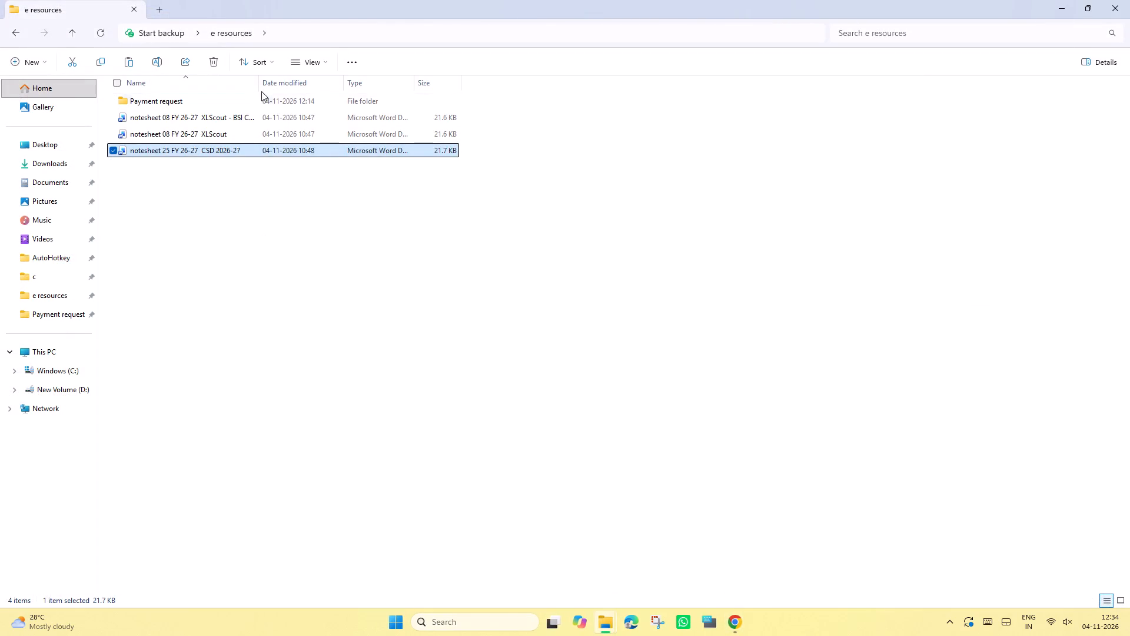
pyautogui.moveTo(261, 82); pyautogui.dragTo(383, 100)
pyautogui.click(267, 213)
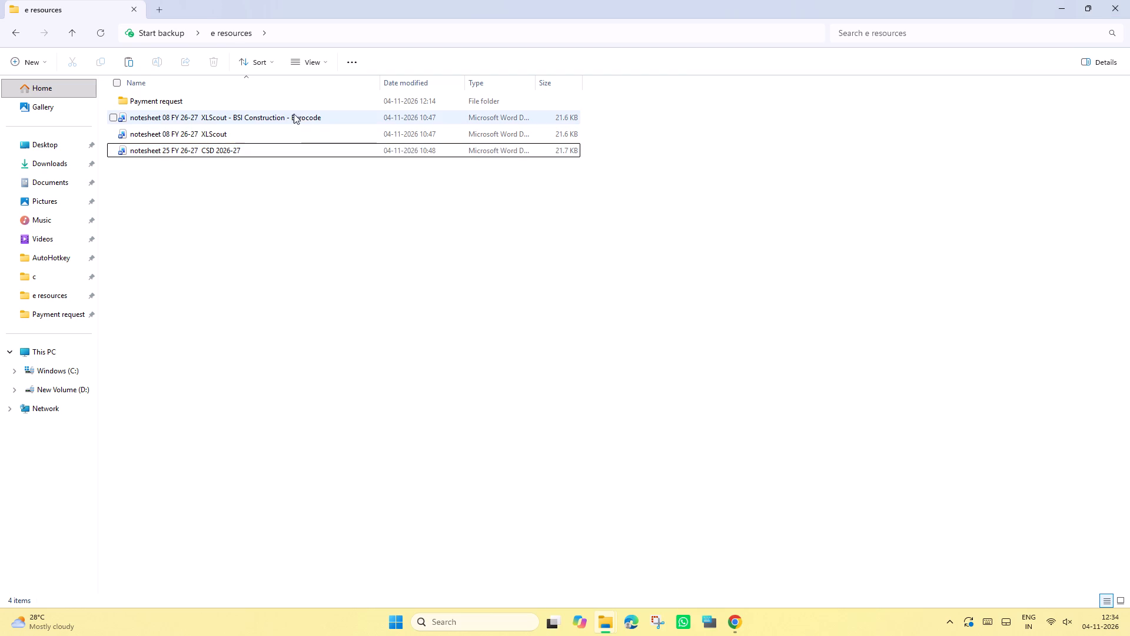
# Check the contents of the XLScout - BSI Construction - Eurocode notesheet, close it and delete the file from the e resources folder.
pyautogui.click(241, 117)
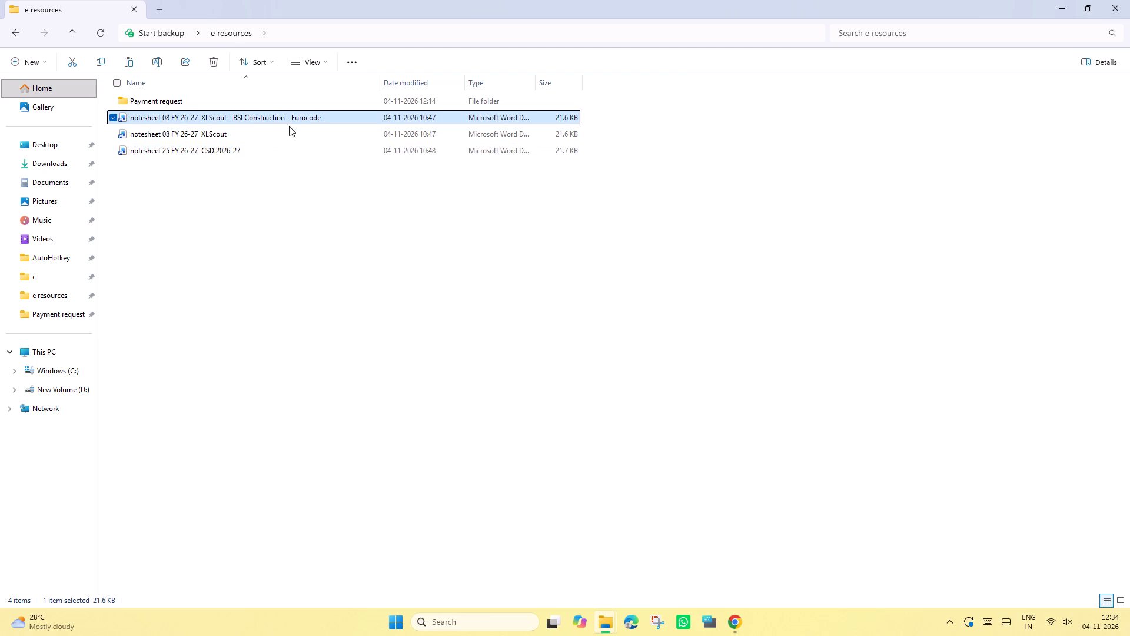
pyautogui.doubleClick(287, 118)
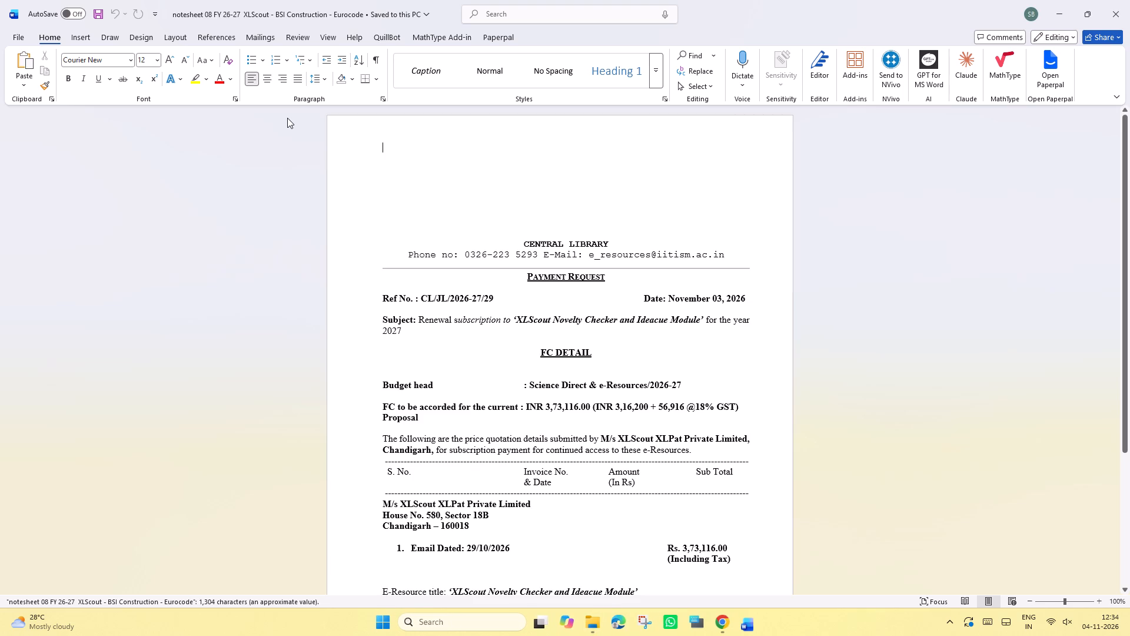
pyautogui.scroll(-7, 459, 193)
pyautogui.scroll(-7, 482, 264)
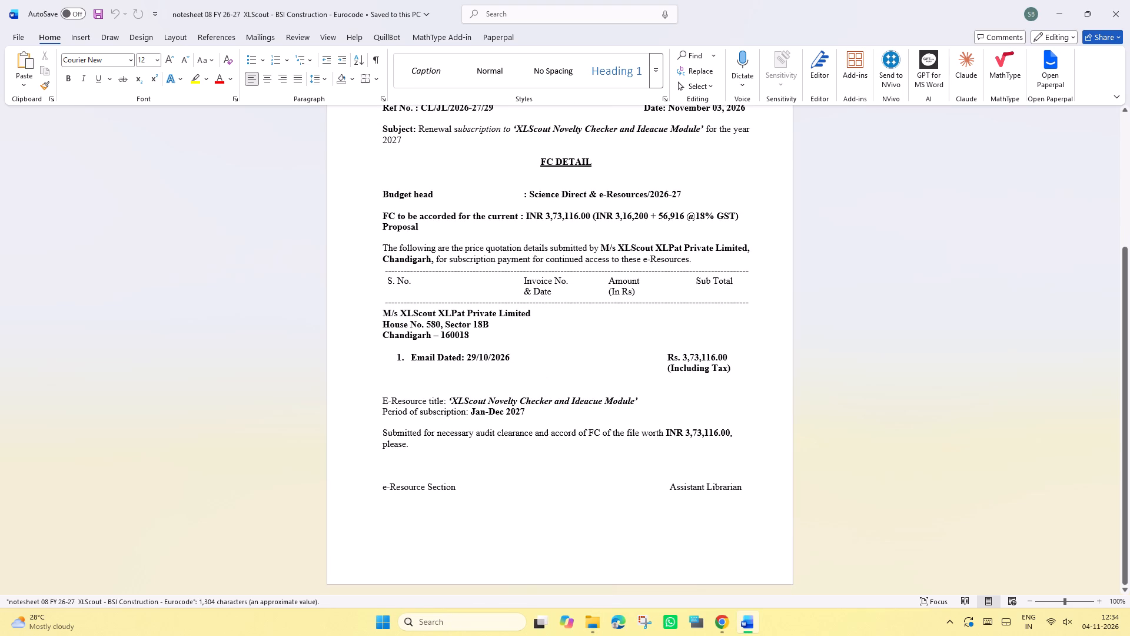
pyautogui.scroll(3, 588, 315)
pyautogui.click(1115, 10)
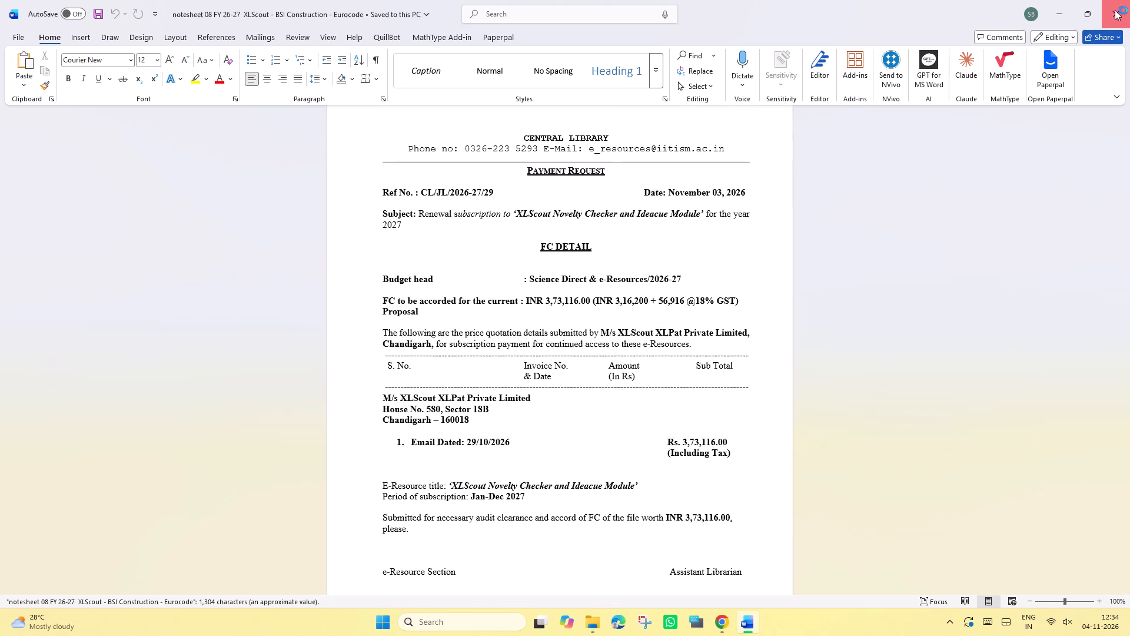
pyautogui.press('Delete')
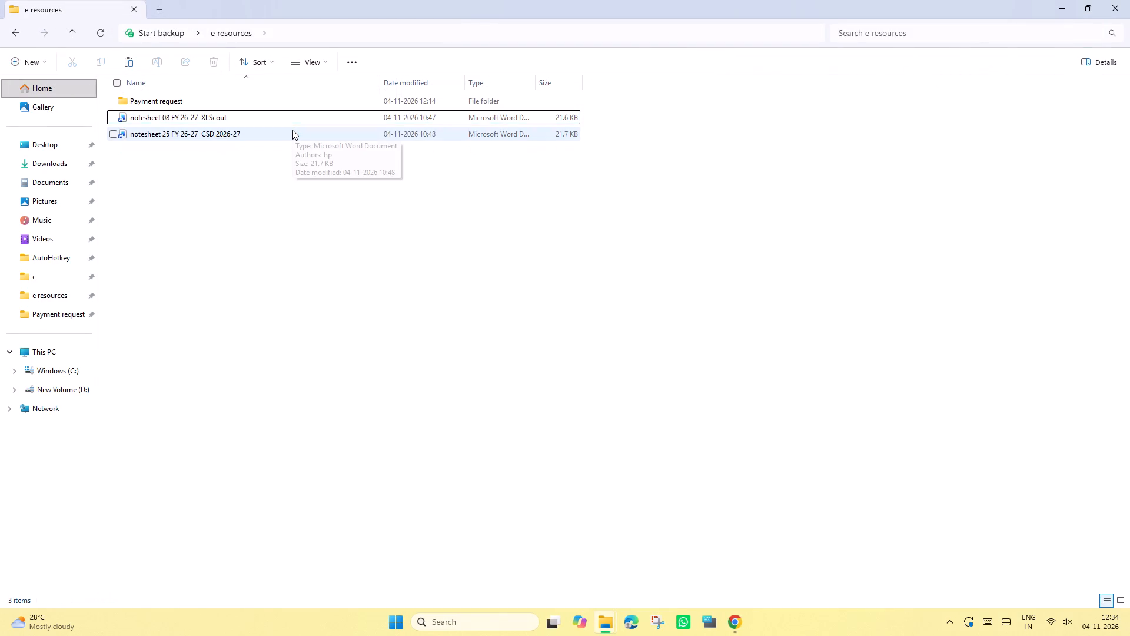
# Duplicate the CSD 2026-27 notesheet file within the e resources folder.
pyautogui.click(230, 132)
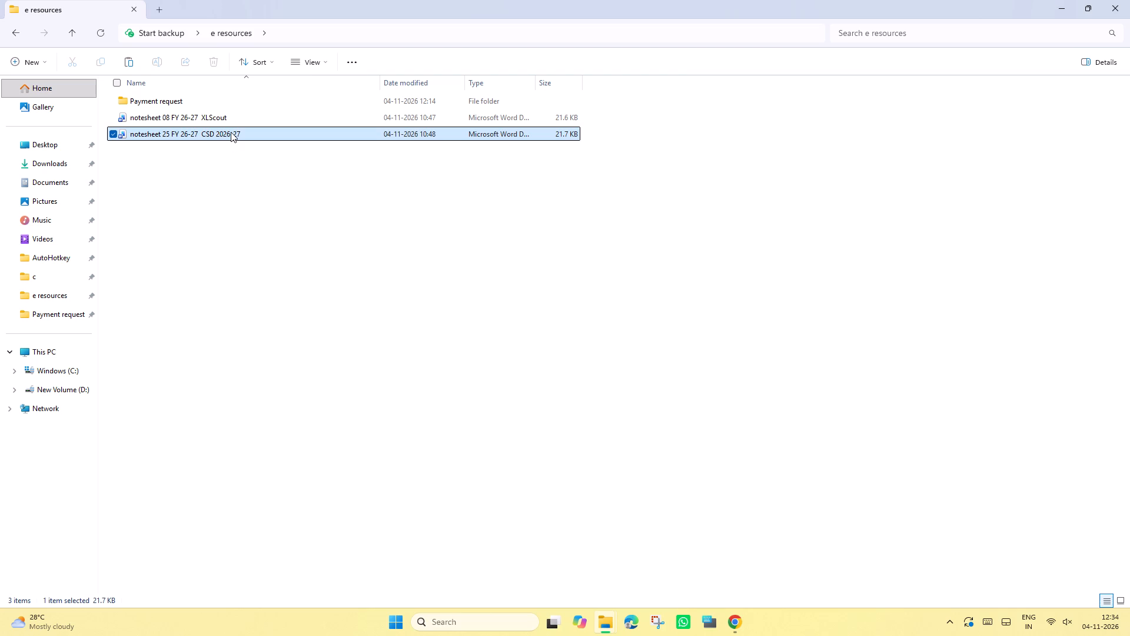
pyautogui.hotkey('ctrl', 'c')
pyautogui.hotkey('ctrl', 'v')
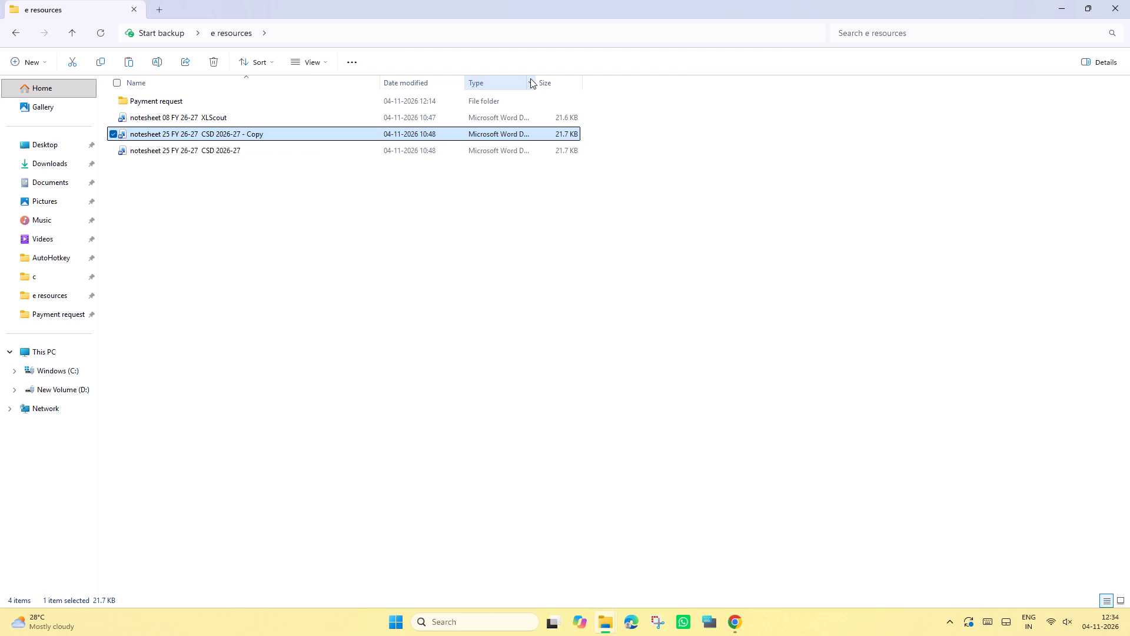
# Rename the copied CSD notesheet as "notesheet 25 FY 26-27 CSD 2026-27 Overleaf".
pyautogui.press('F2')
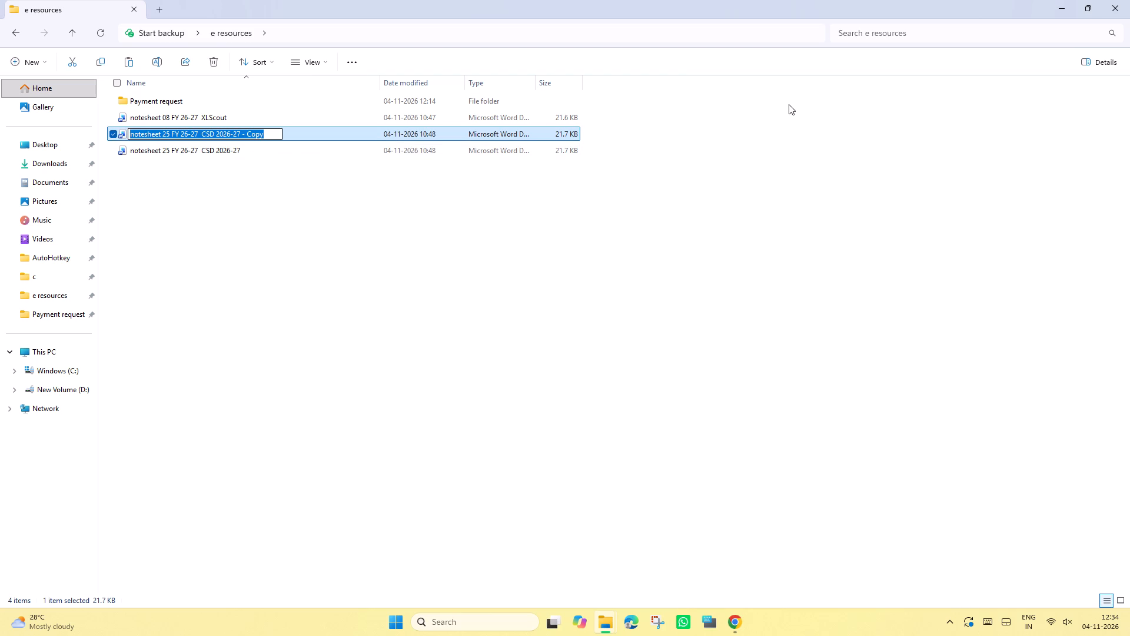
pyautogui.press('Right')
pyautogui.press('BackSpace')
pyautogui.press('BackSpace')
pyautogui.press('BackSpace')
pyautogui.press('BackSpace')
pyautogui.press('BackSpace')
pyautogui.press('BackSpace')
pyautogui.press('BackSpace')
pyautogui.press('BackSpace')
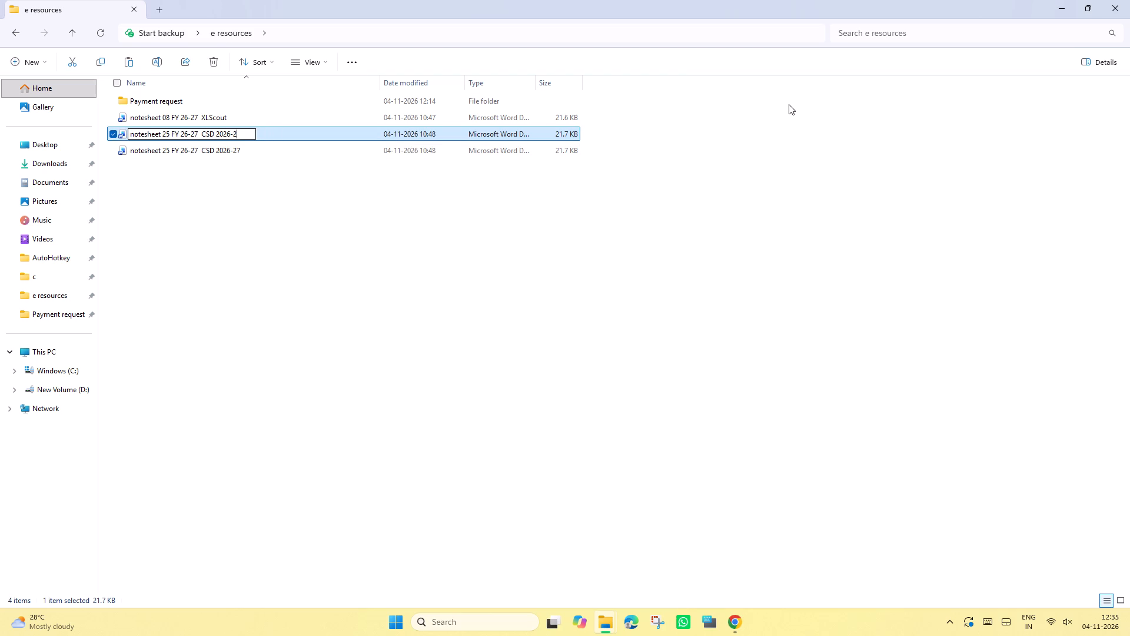
pyautogui.press('7')
pyautogui.press('space')
pyautogui.write('Overleaf')
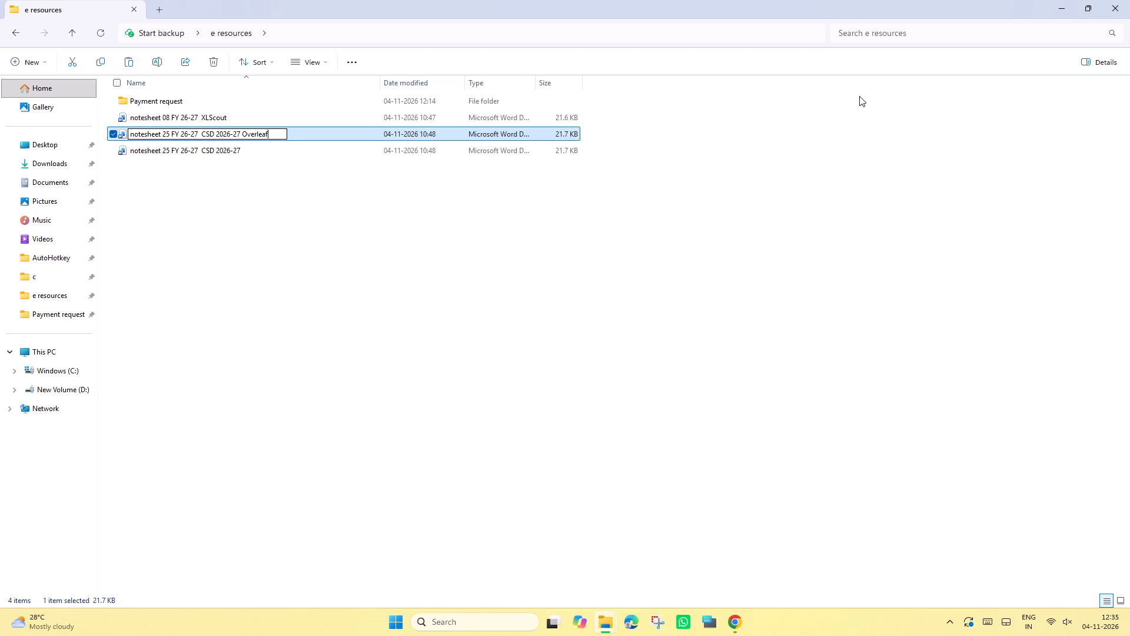
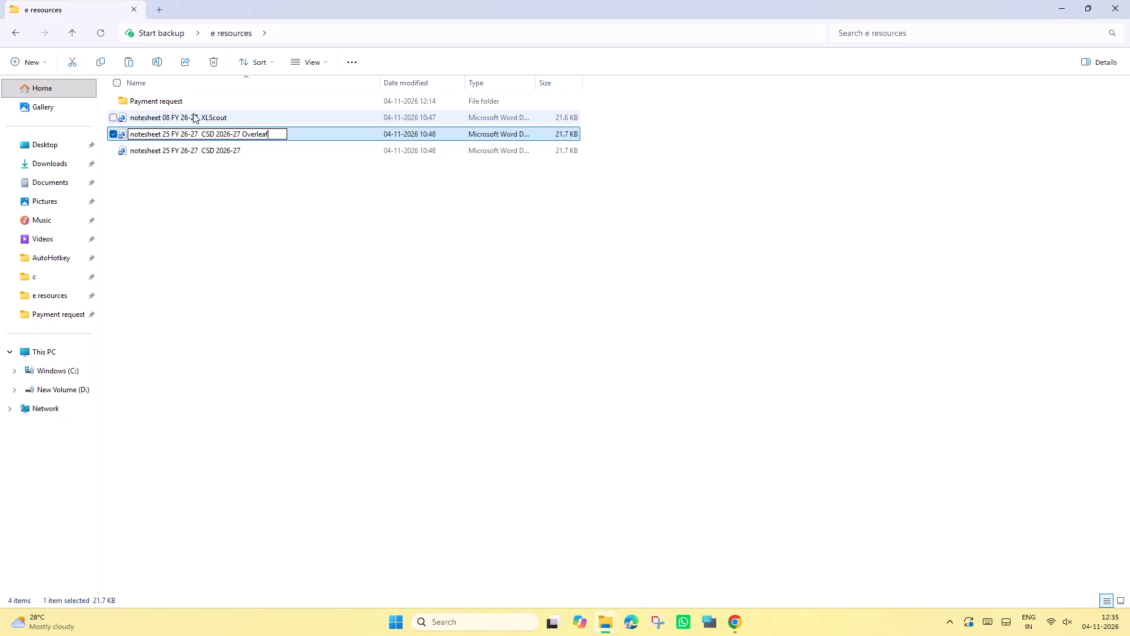
# Change the copied CSD notesheet's file name to "notesheet 25 FY 26-27 CSD 2026-27 BSI Construction".
pyautogui.press('BackSpace')
pyautogui.press('BackSpace')
pyautogui.press('BackSpace')
pyautogui.press('BackSpace')
pyautogui.press('BackSpace')
pyautogui.press('BackSpace')
pyautogui.press('BackSpace')
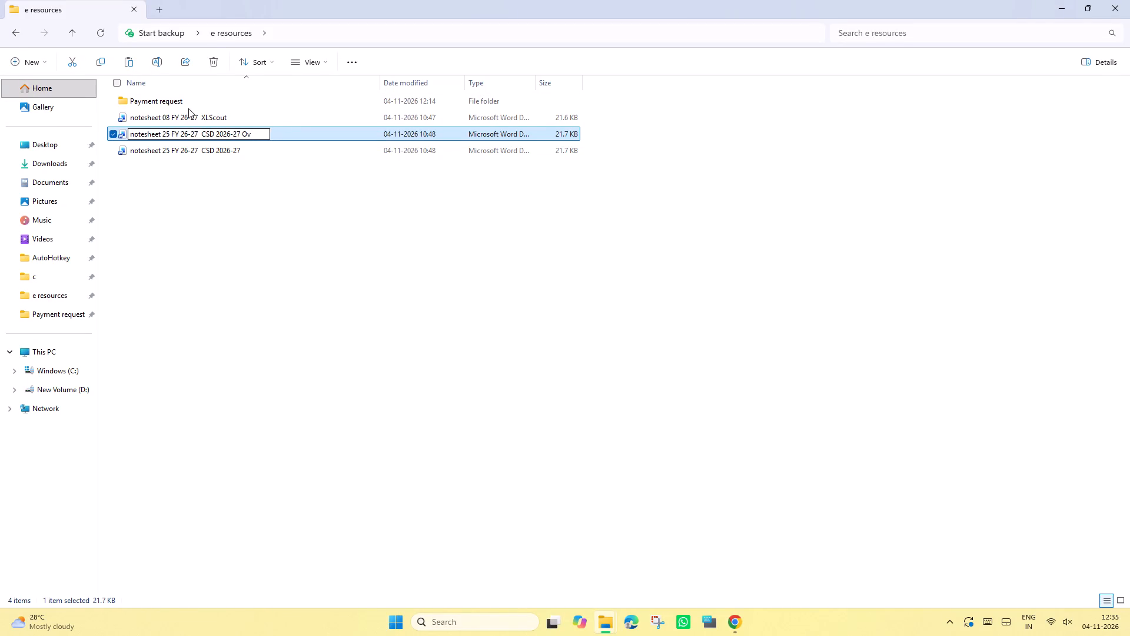
pyautogui.press('BackSpace')
pyautogui.write('BSI')
pyautogui.press('space')
pyautogui.write('Cond')
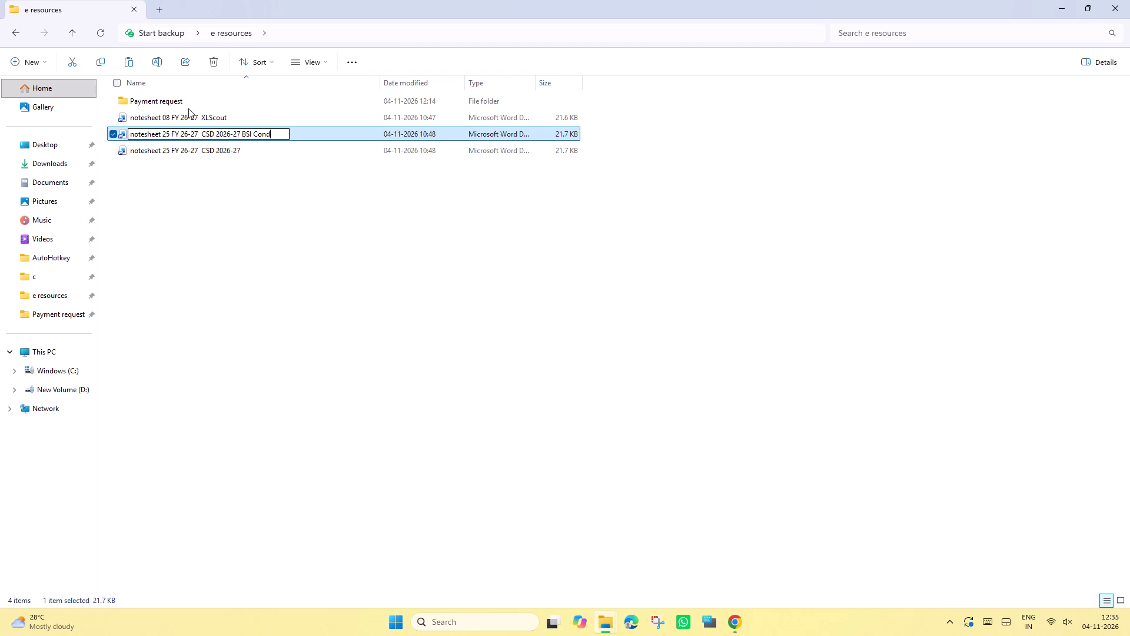
pyautogui.press('BackSpace')
pyautogui.write('struction')
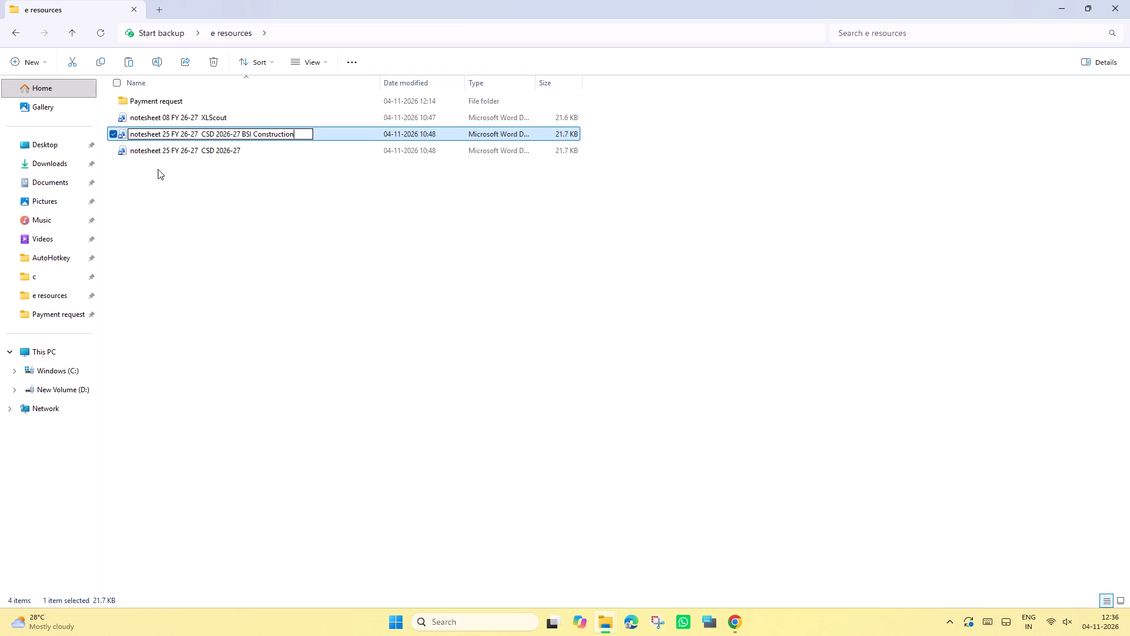
pyautogui.click(214, 216)
# Open the BSI Construction notesheet in Word and enable editing.
pyautogui.doubleClick(236, 135)
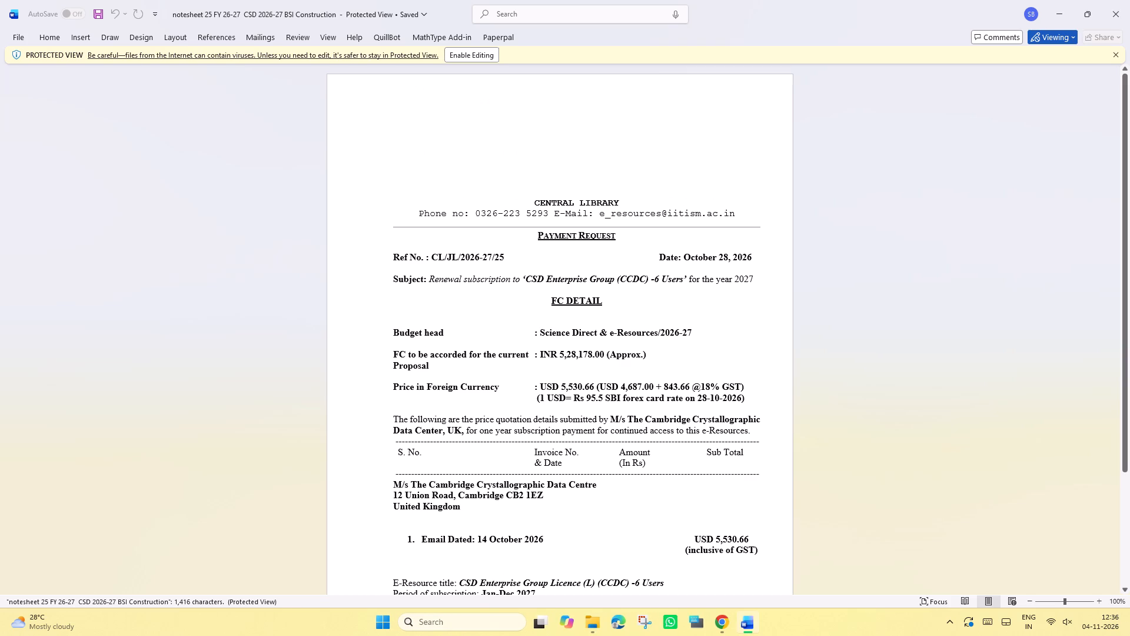
pyautogui.click(472, 53)
# Remove the serial number 25 from the end of the notesheet's reference number, leaving "CL/JL/2026-27/".
pyautogui.scroll(-1, 683, 232)
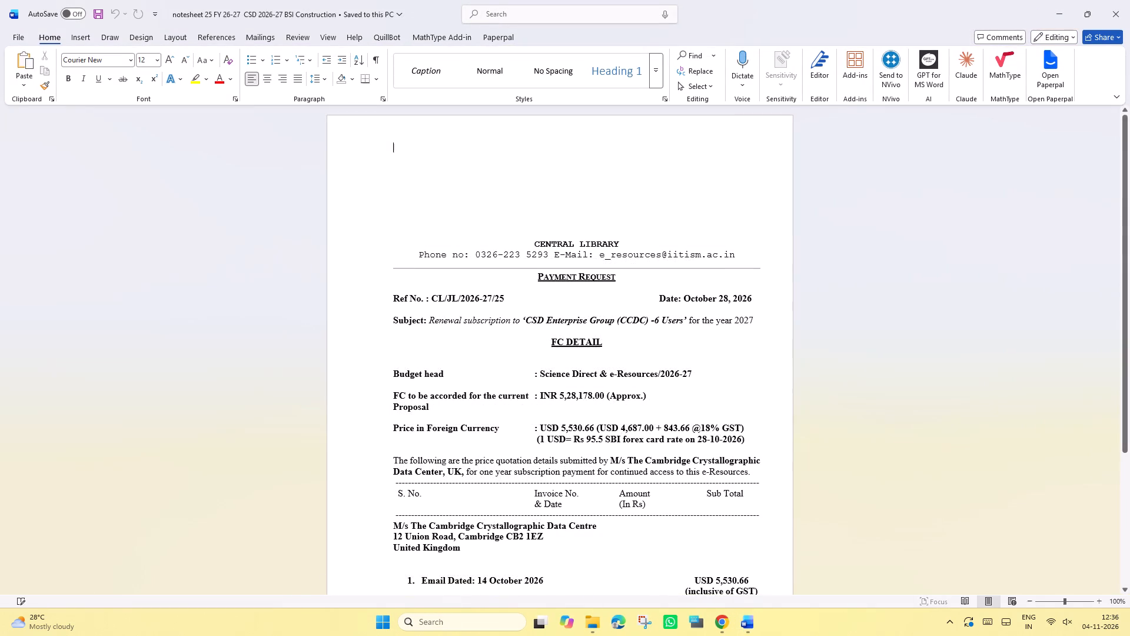
pyautogui.scroll(-3, 467, 280)
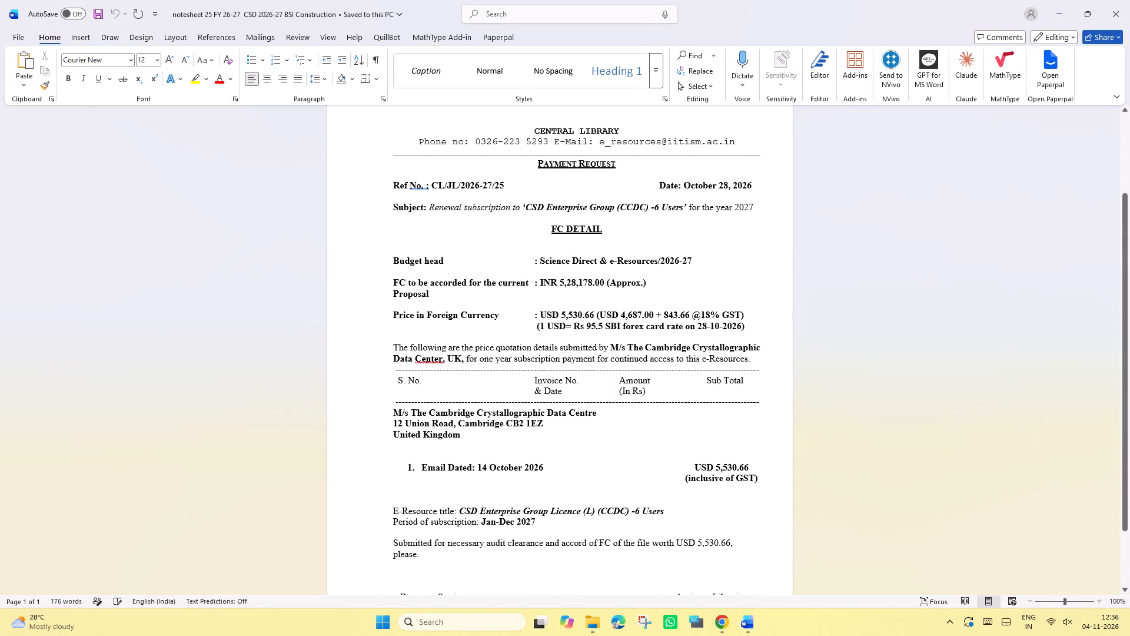
pyautogui.click(503, 181)
pyautogui.press('BackSpace')
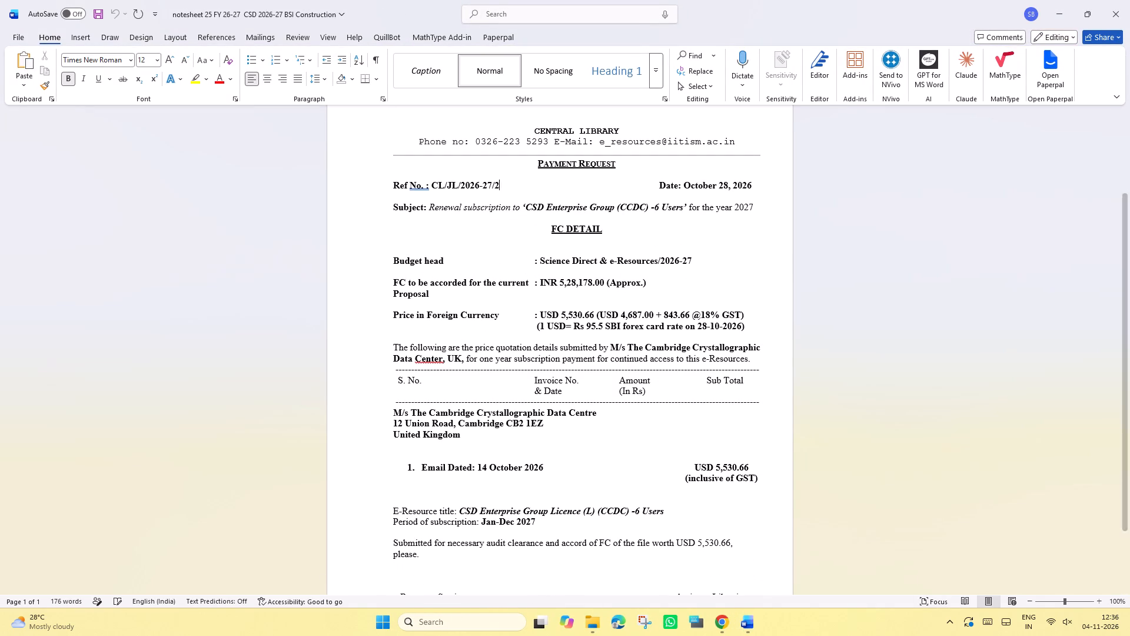
pyautogui.press('BackSpace')
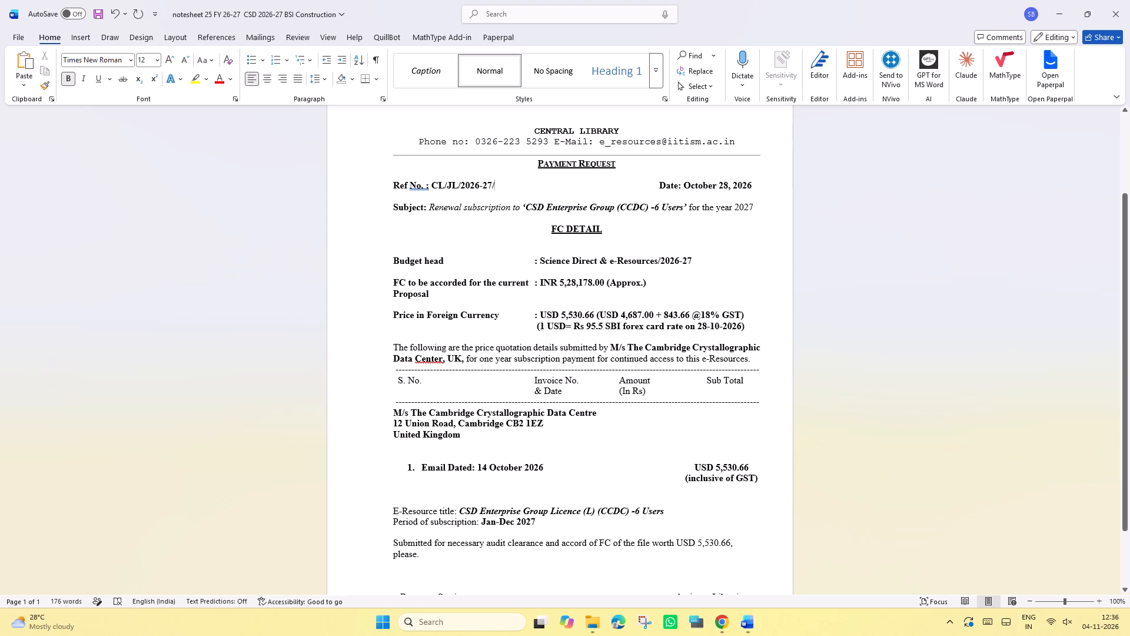
# Set the payment request's date to November 04, 2026.
pyautogui.click(728, 182)
pyautogui.press('BackSpace')
pyautogui.press('BackSpace')
pyautogui.write('04')
pyautogui.press('Left')
pyautogui.press('Left')
pyautogui.press('Left')
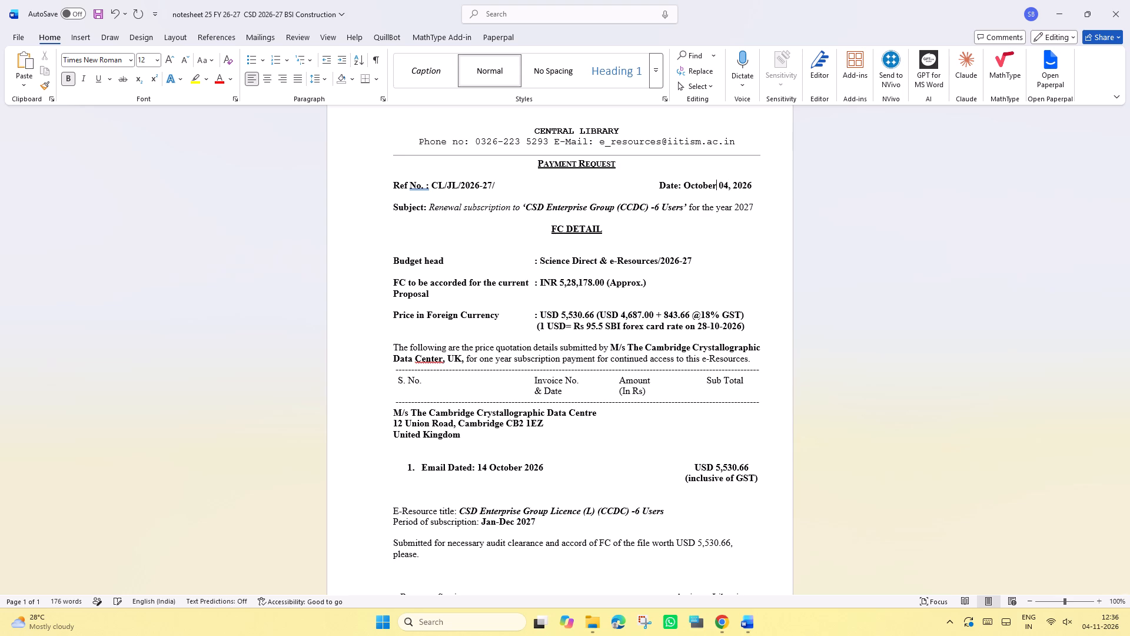
pyautogui.press('Left')
pyautogui.press('Left')
pyautogui.press('Right')
pyautogui.press('Right')
pyautogui.press('BackSpace')
pyautogui.press('BackSpace')
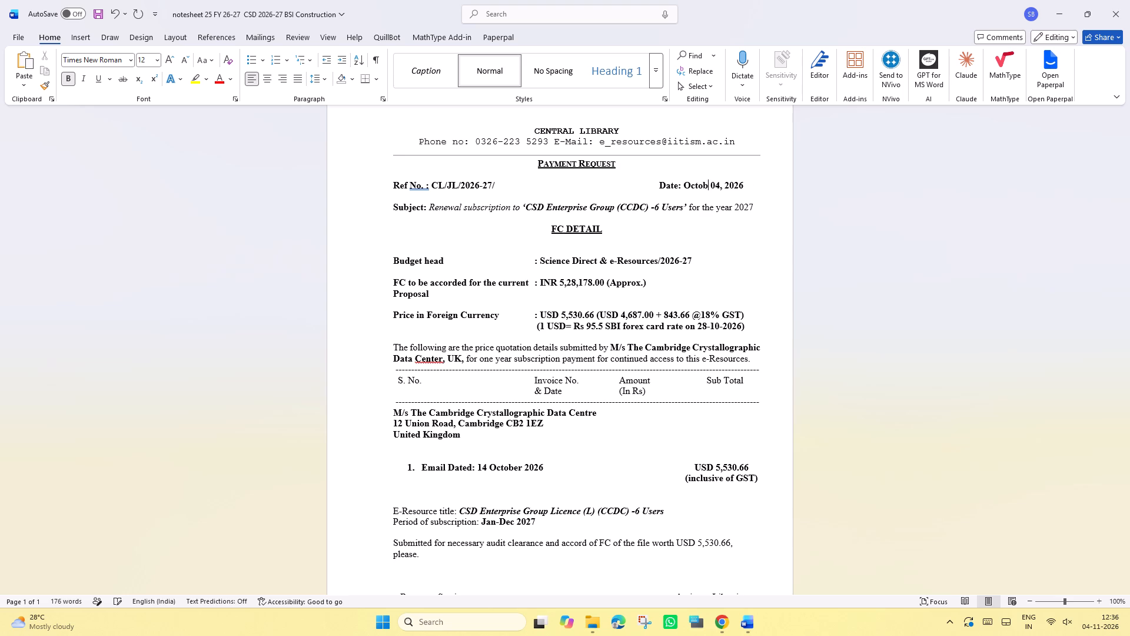
pyautogui.press('BackSpace')
pyautogui.press('BackSpace')
pyautogui.press('BackSpace')
pyautogui.press('BackSpace')
pyautogui.press('BackSpace')
pyautogui.write('Novemwbr')
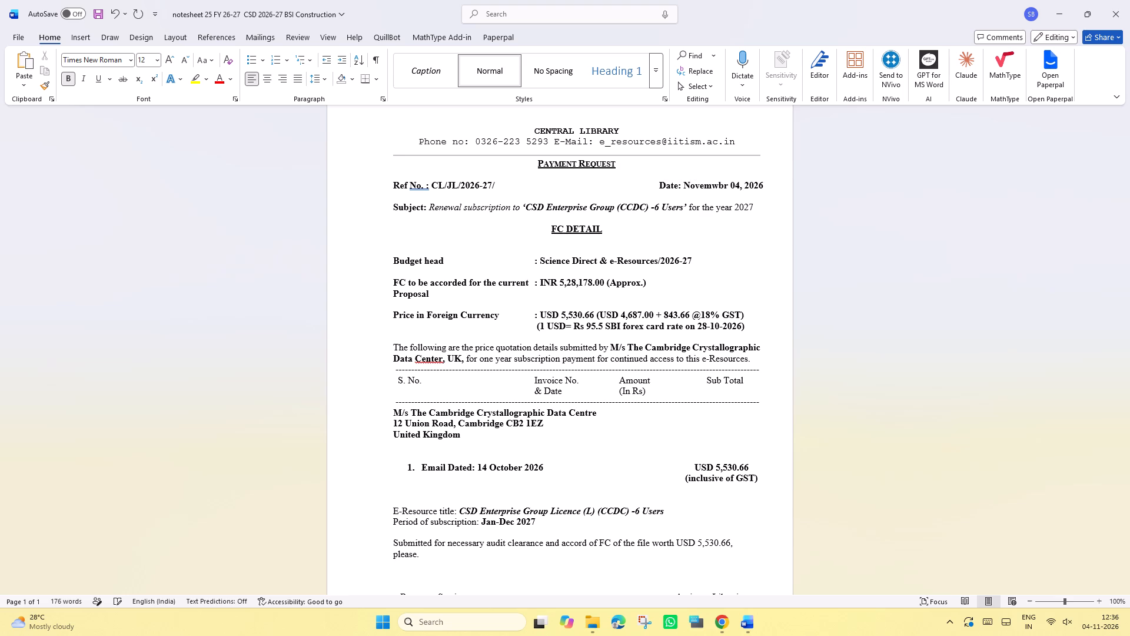
pyautogui.press('BackSpace')
pyautogui.press('BackSpace')
pyautogui.press('BackSpace')
pyautogui.press('BackSpace')
pyautogui.write('mber')
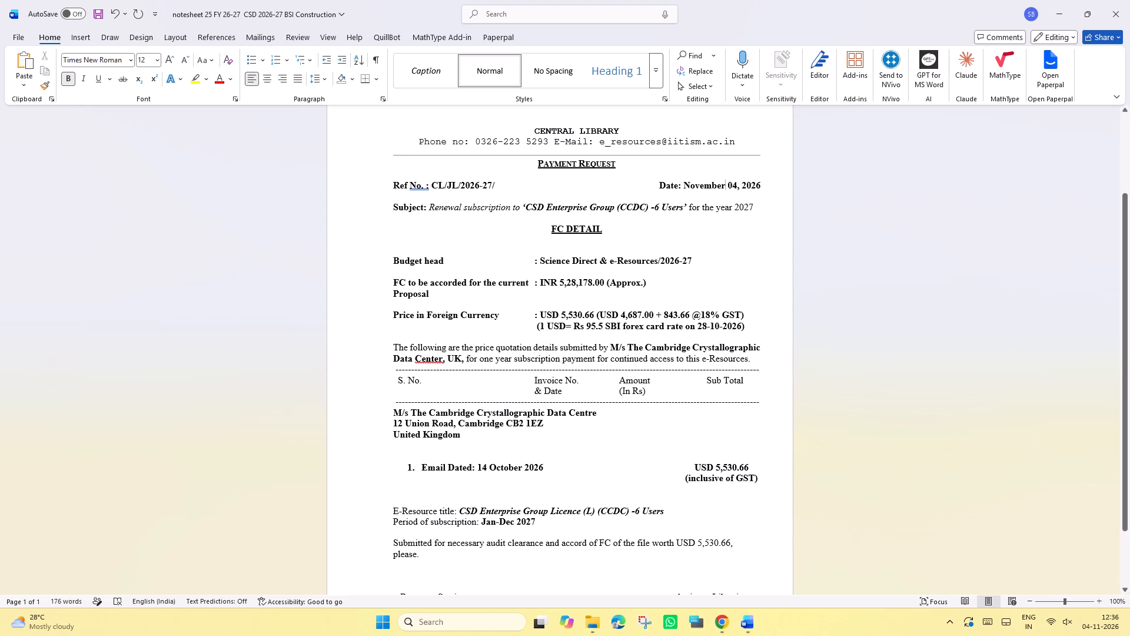
# Replace the quoted resource title in the Subject line with "BSI Construction in General (GMB 48)".
pyautogui.click(587, 211)
pyautogui.moveTo(683, 206); pyautogui.dragTo(681, 213)
pyautogui.press('BackSpace')
pyautogui.press('BackSpace')
pyautogui.press('BackSpace')
pyautogui.press('BackSpace')
pyautogui.press('BackSpace')
pyautogui.press('BackSpace')
pyautogui.press('BackSpace')
pyautogui.press('BackSpace')
pyautogui.press('BackSpace')
pyautogui.press('BackSpace')
pyautogui.press('BackSpace')
pyautogui.press('BackSpace')
pyautogui.press('BackSpace')
pyautogui.press('BackSpace')
pyautogui.press('BackSpace')
pyautogui.press('BackSpace')
pyautogui.press('BackSpace')
pyautogui.press('BackSpace')
pyautogui.press('BackSpace')
pyautogui.press('BackSpace')
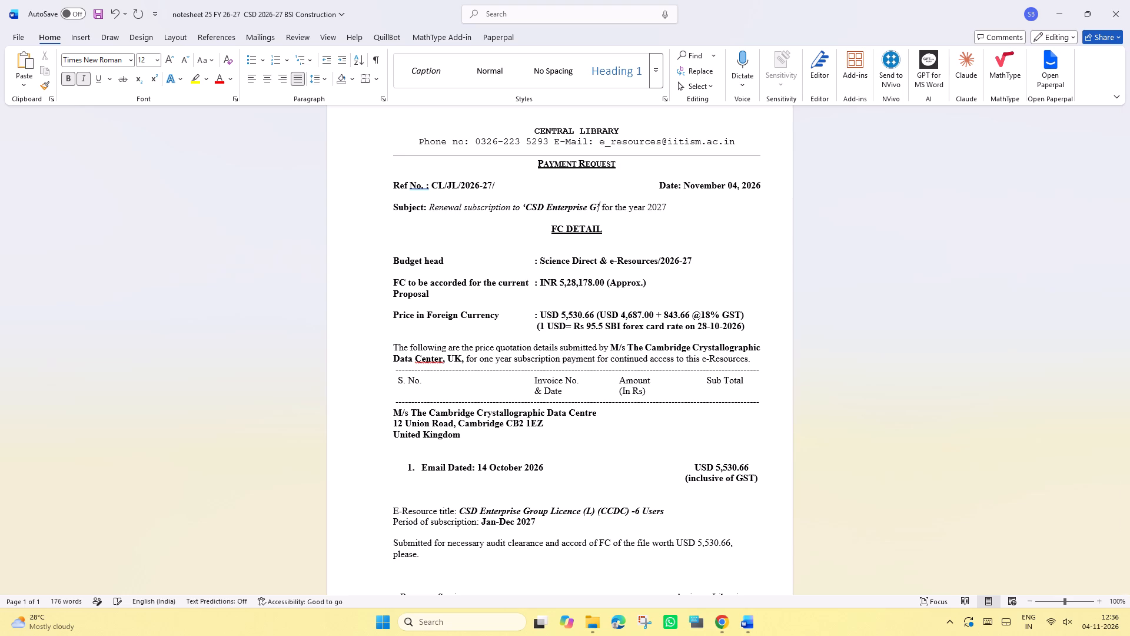
pyautogui.press('BackSpace')
pyautogui.press('BackSpace')
pyautogui.press('BackSpace')
pyautogui.press('BackSpace')
pyautogui.press('BackSpace')
pyautogui.press('BackSpace')
pyautogui.press('BackSpace')
pyautogui.press('BackSpace')
pyautogui.press('BackSpace')
pyautogui.press('BackSpace')
pyautogui.press('BackSpace')
pyautogui.press('BackSpace')
pyautogui.press('BackSpace')
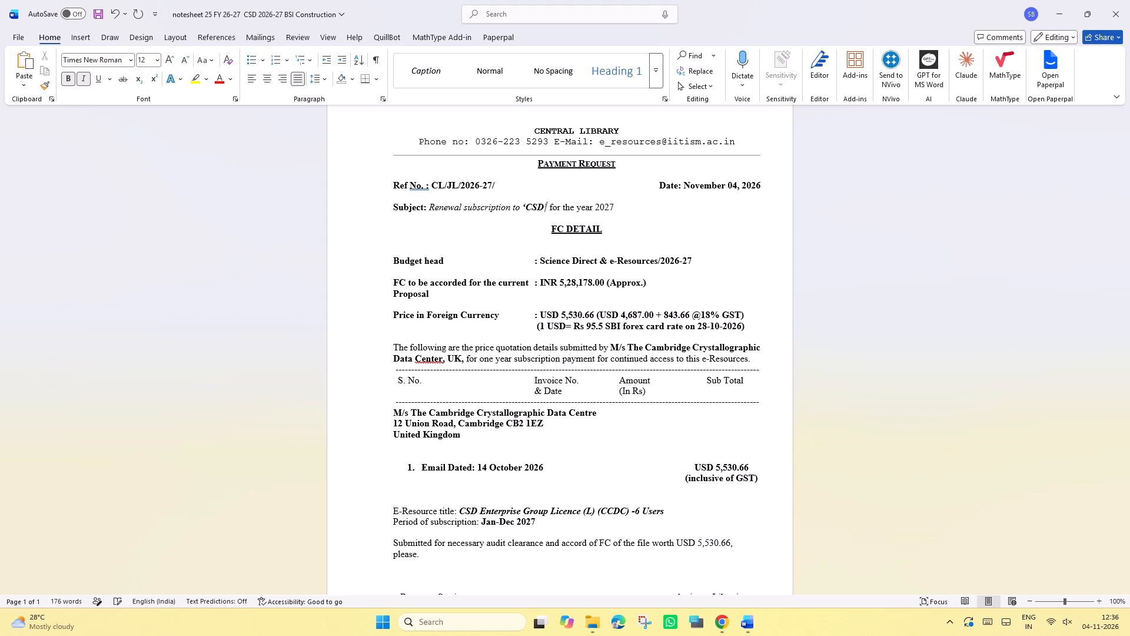
pyautogui.press('BackSpace')
pyautogui.press('BackSpace')
pyautogui.press('BackSpace')
pyautogui.write('BSI')
pyautogui.press('space')
pyautogui.write('con')
pyautogui.press('BackSpace')
pyautogui.press('BackSpace')
pyautogui.press('BackSpace')
pyautogui.write('Construction')
pyautogui.press('space')
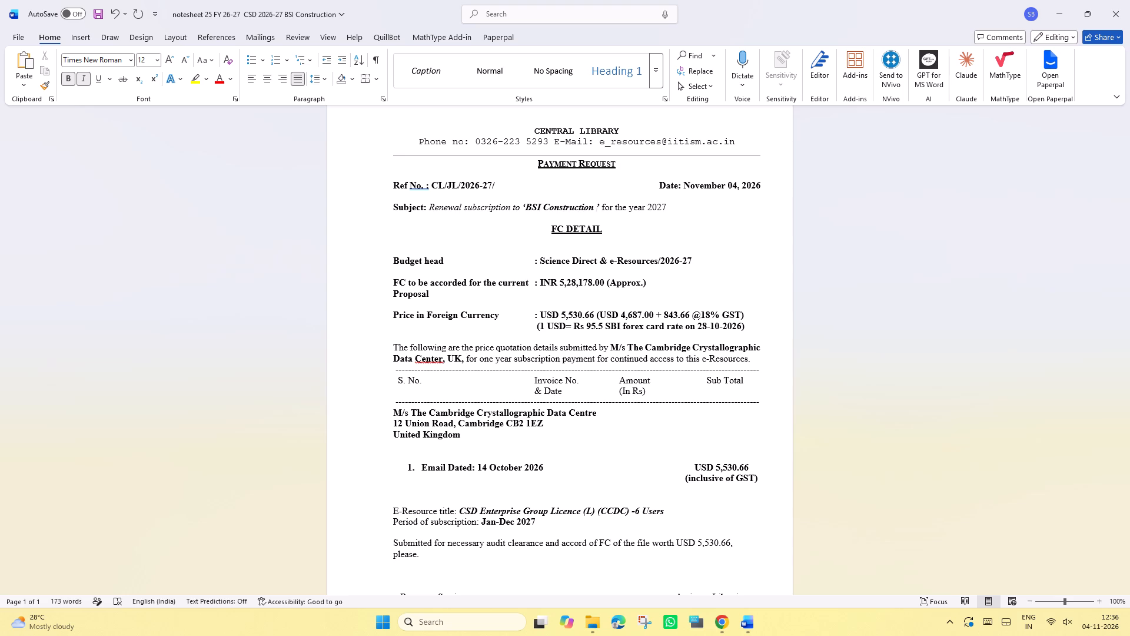
pyautogui.write('in')
pyautogui.press('space')
pyautogui.write('General')
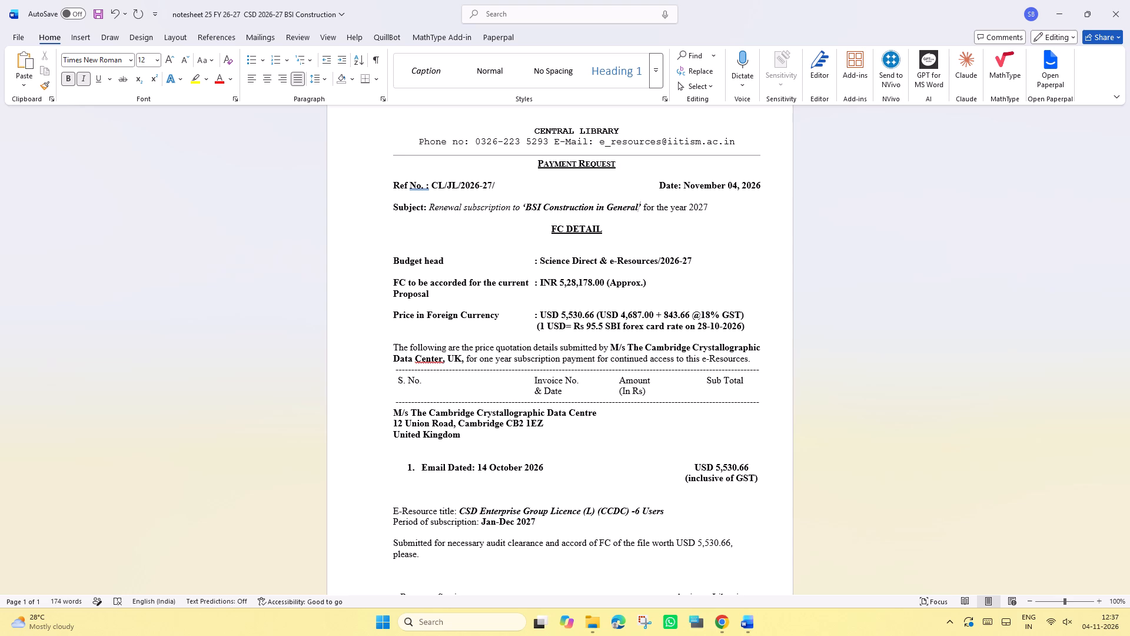
pyautogui.press('space')
pyautogui.write('(GMB')
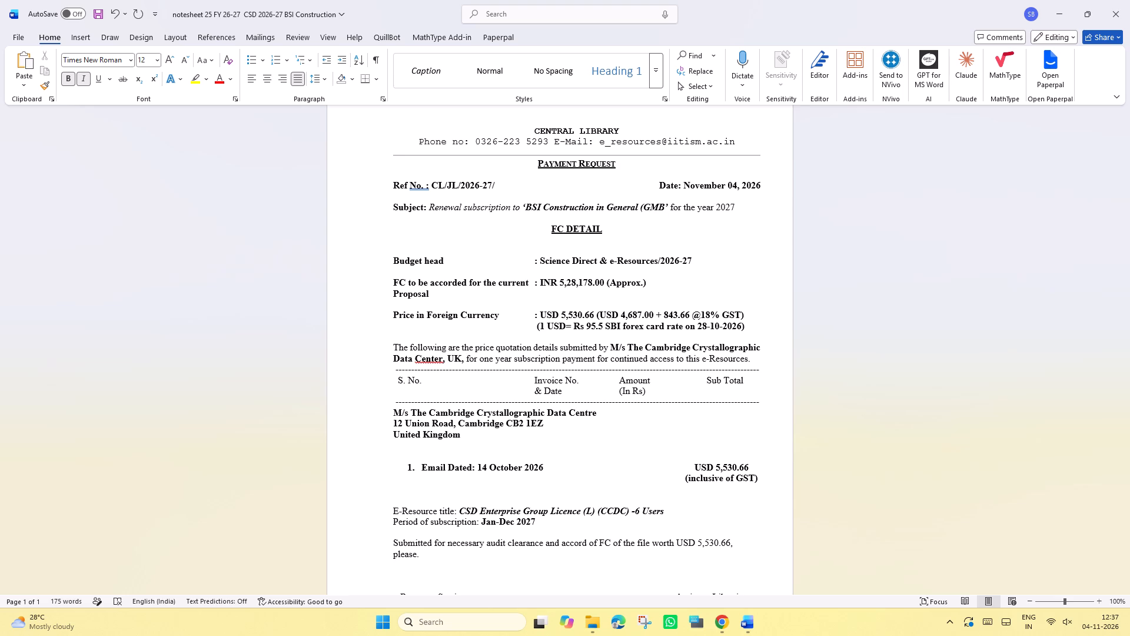
pyautogui.press('space')
pyautogui.write('48)')
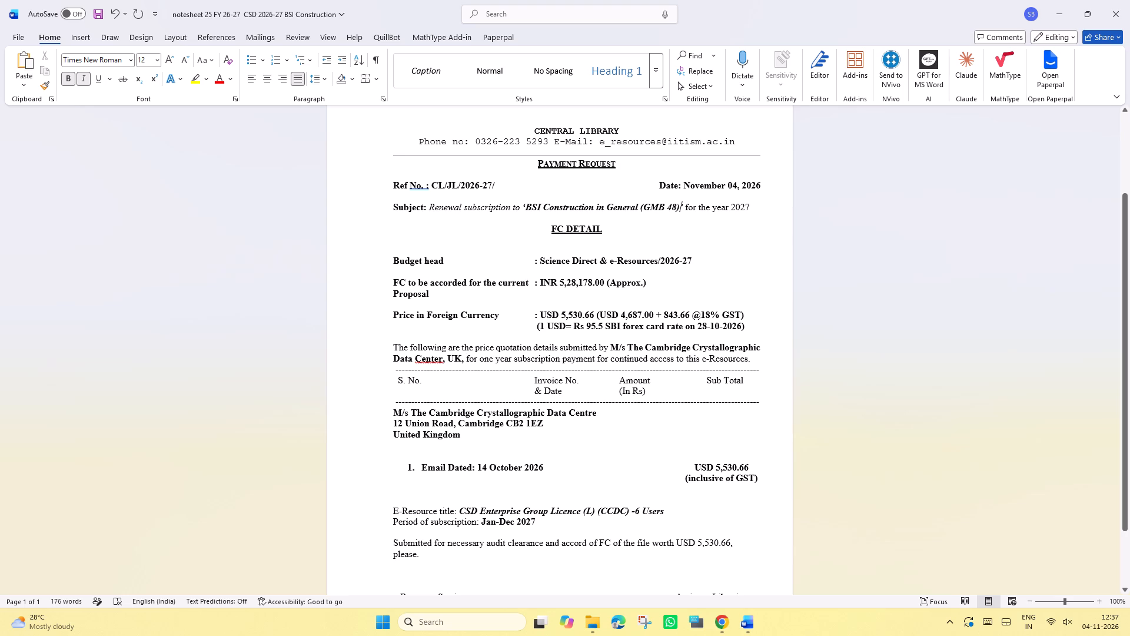
# Reword the end of the Subject line to read "for the rolling year 2027-28".
pyautogui.click(712, 206)
pyautogui.write('rolling')
pyautogui.press('space')
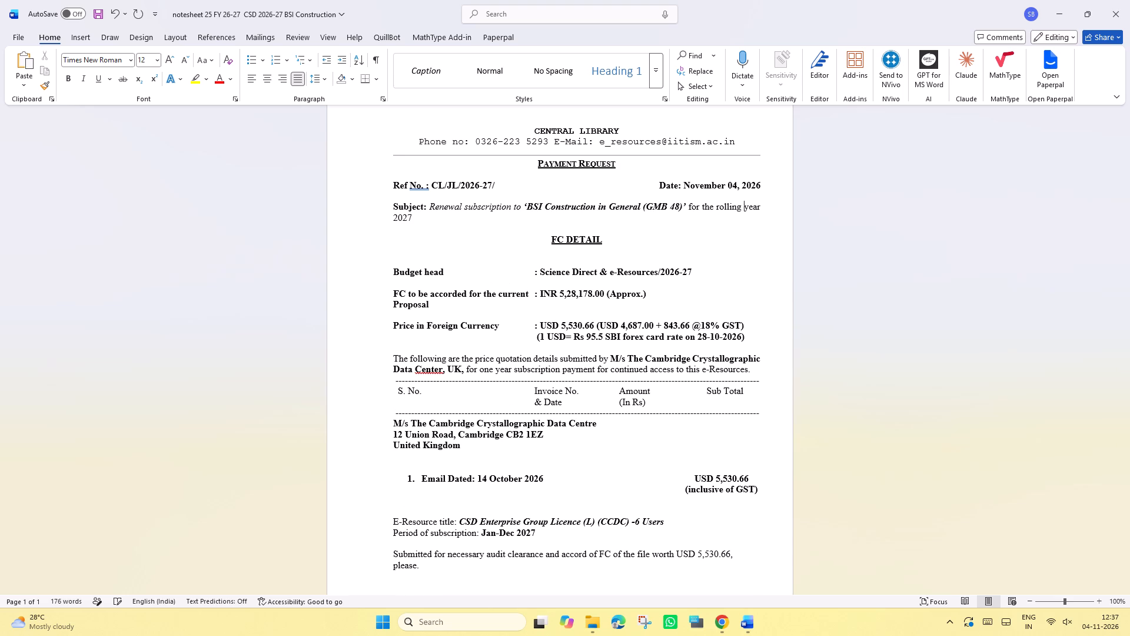
pyautogui.click(418, 207)
pyautogui.click(421, 219)
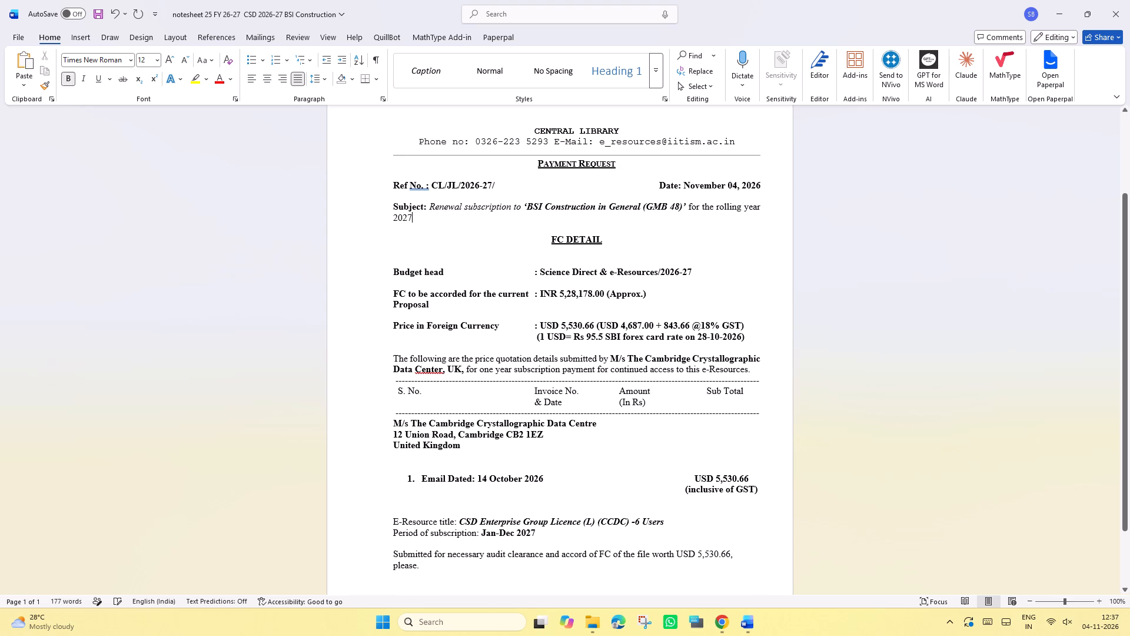
pyautogui.write('-28')
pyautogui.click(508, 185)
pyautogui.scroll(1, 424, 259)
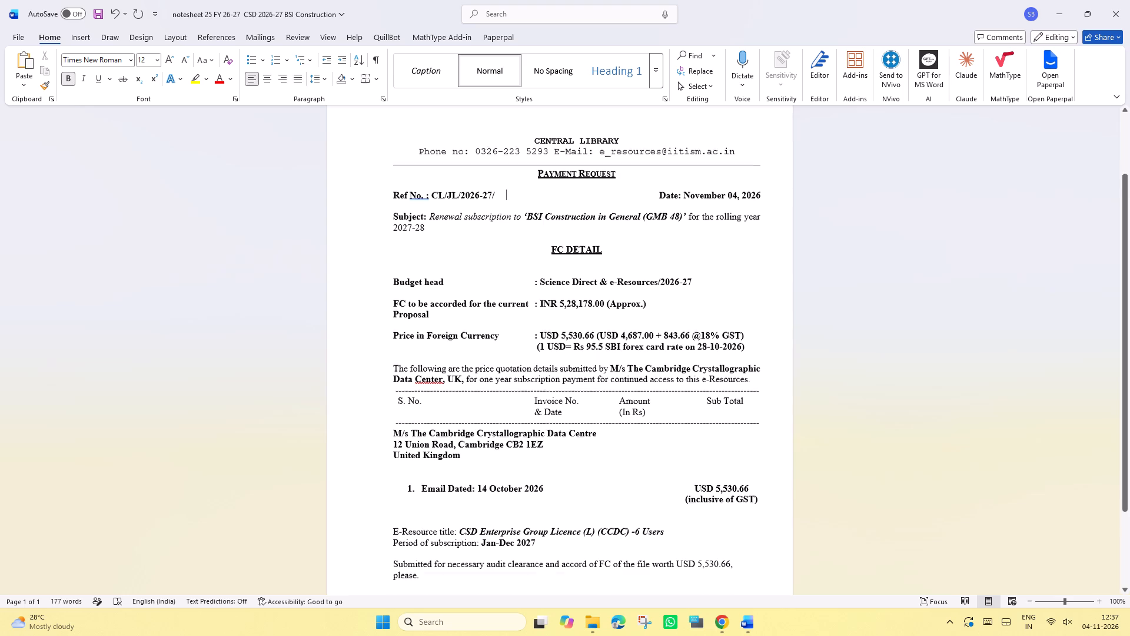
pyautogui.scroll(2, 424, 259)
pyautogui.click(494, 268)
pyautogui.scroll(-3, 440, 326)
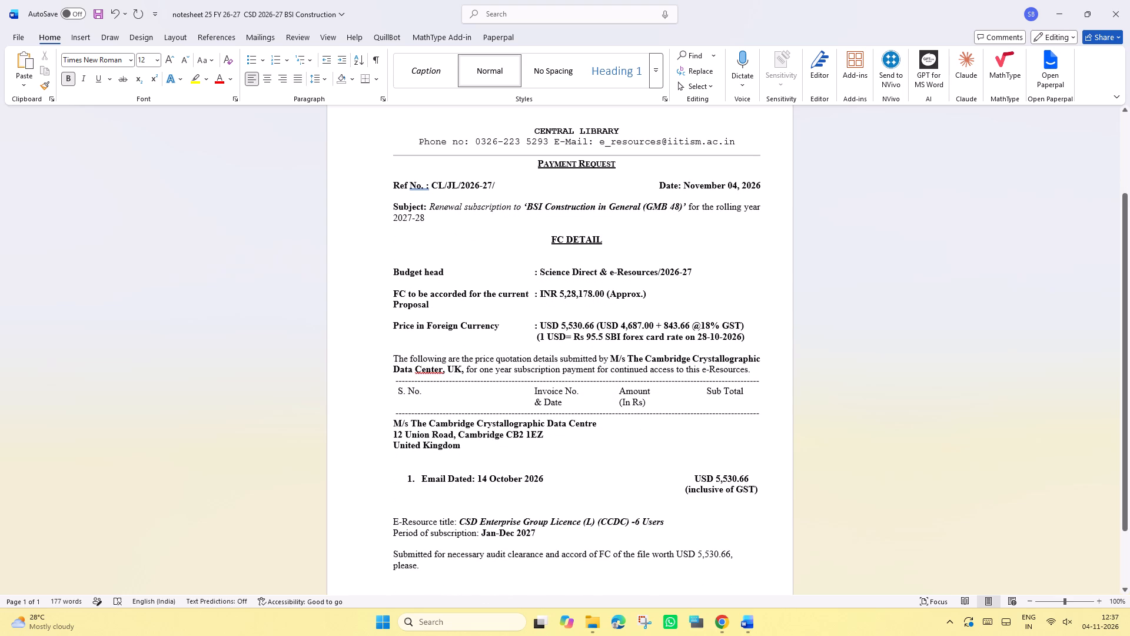
# Set the FC to be accorded for the current proposal to INR 6,74,234.00, keeping the (Approx.) note.
pyautogui.scroll(-2, 606, 265)
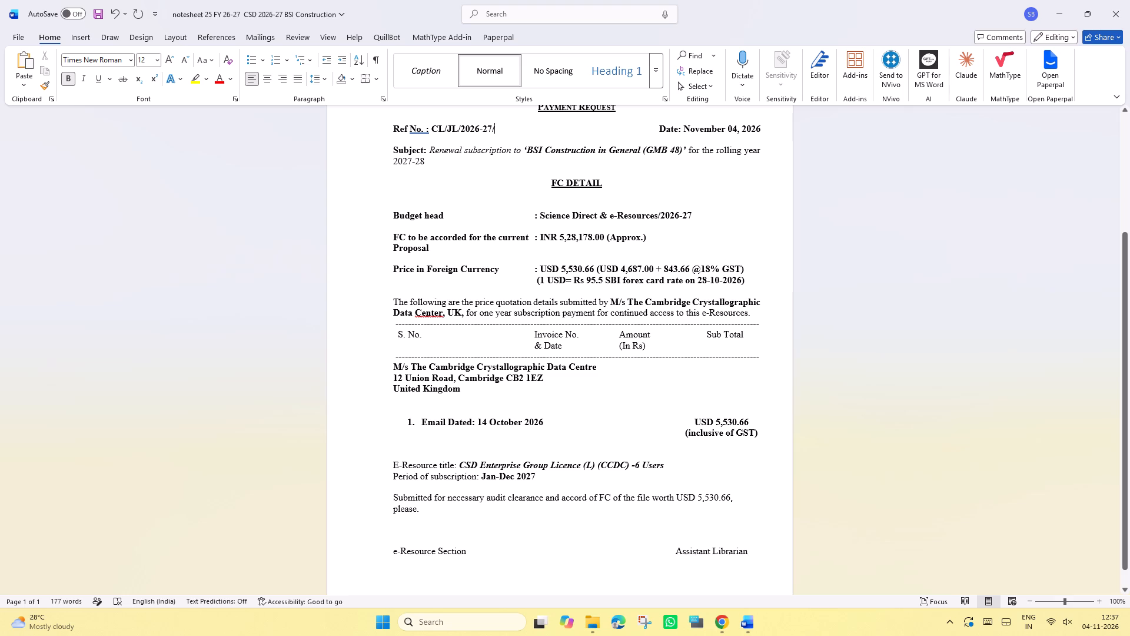
pyautogui.scroll(-1, 446, 256)
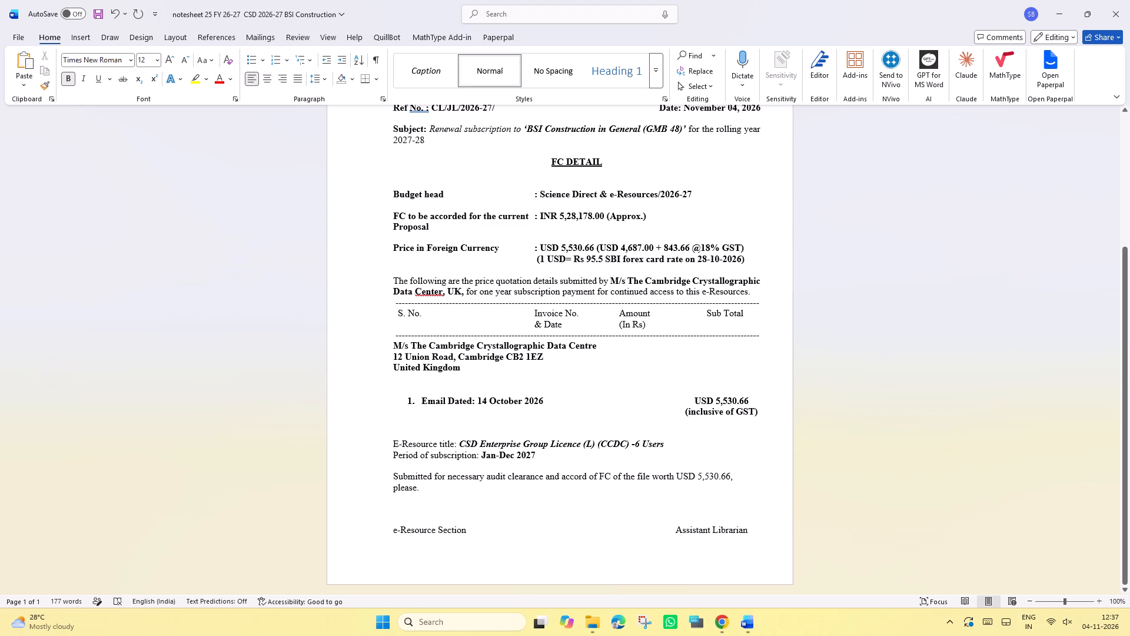
pyautogui.click(561, 211)
pyautogui.press('Delete')
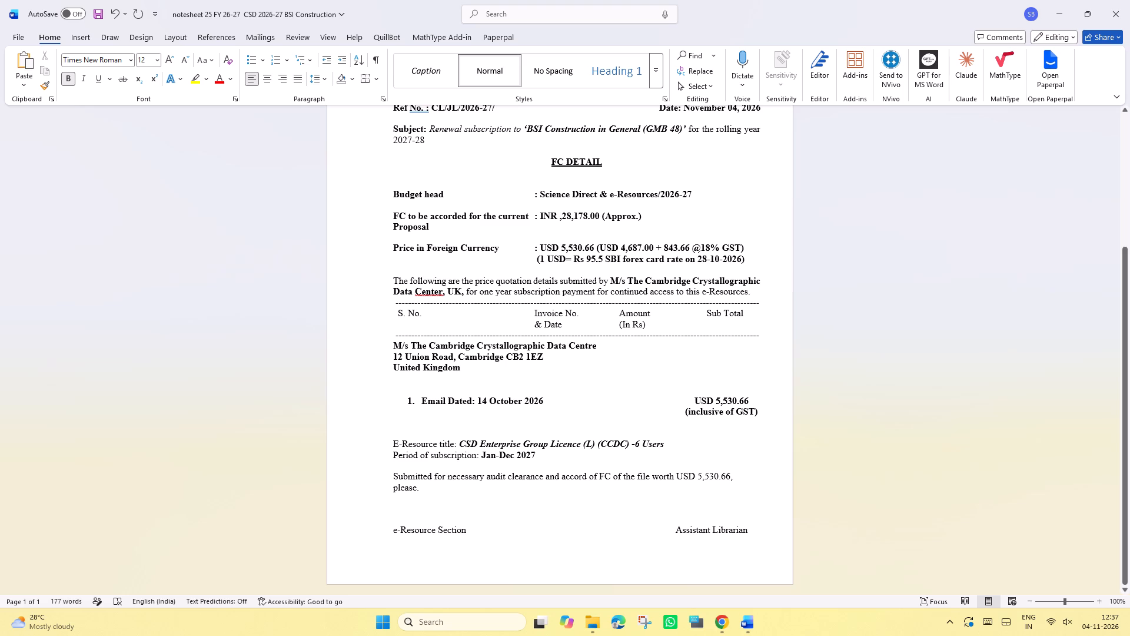
pyautogui.press('6')
pyautogui.press('Right')
pyautogui.press('Right')
pyautogui.press('Right')
pyautogui.press('Right')
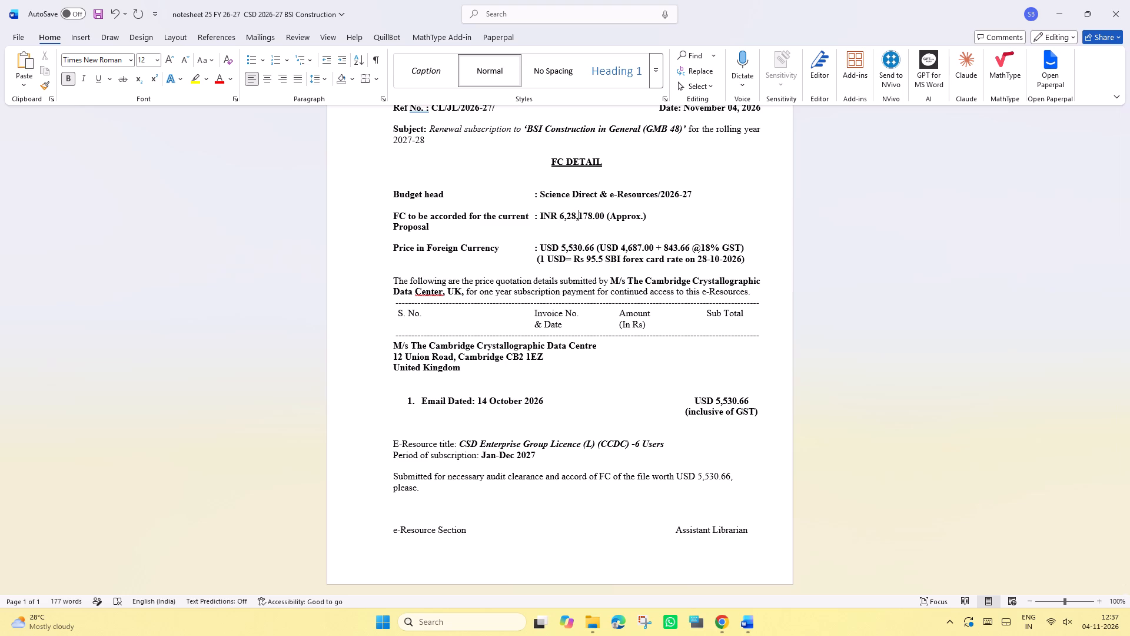
pyautogui.press('Left')
pyautogui.press('BackSpace')
pyautogui.press('BackSpace')
pyautogui.write('74')
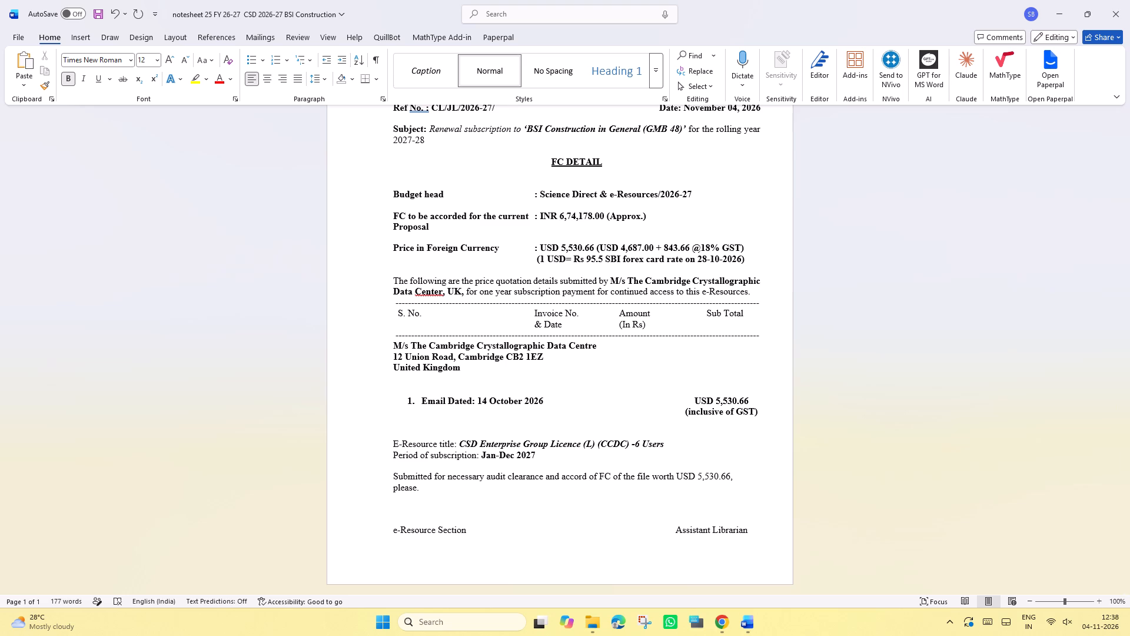
pyautogui.press('Right')
pyautogui.press('Right')
pyautogui.press('Right')
pyautogui.press('Right')
pyautogui.press('BackSpace')
pyautogui.press('BackSpace')
pyautogui.press('BackSpace')
pyautogui.write('234')
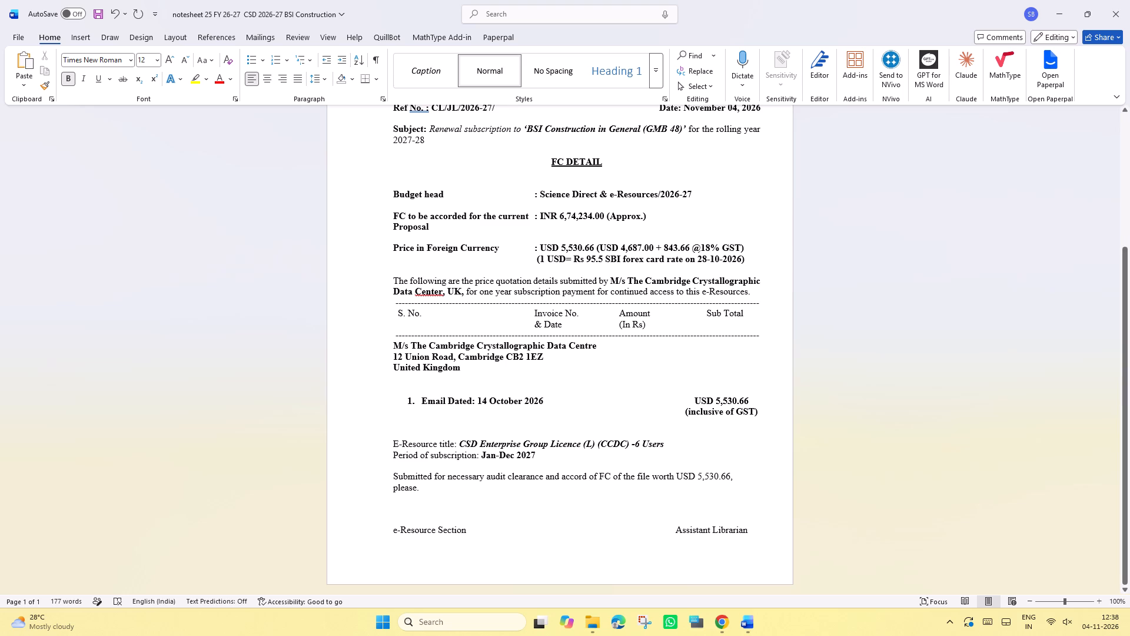
# Change the currency code of the leading total in the Price in Foreign Currency line to GBP.
pyautogui.scroll(-1, 500, 256)
pyautogui.moveTo(557, 244); pyautogui.dragTo(558, 250)
pyautogui.press('BackSpace')
pyautogui.press('BackSpace')
pyautogui.press('BackSpace')
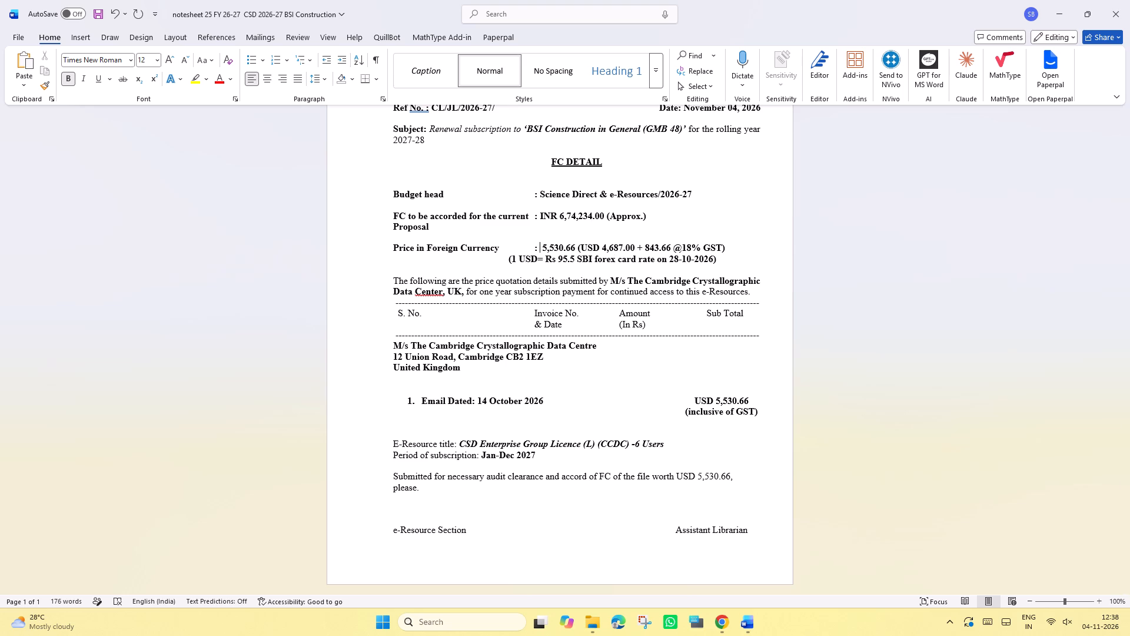
pyautogui.write('GBP')
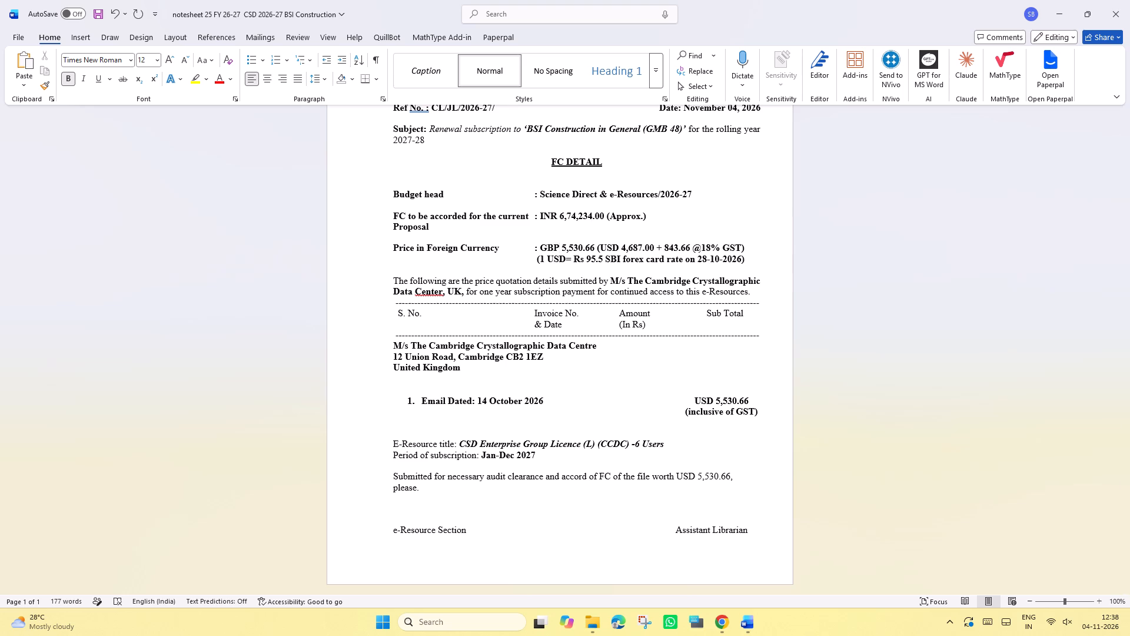
# Set the leading total in the Price in Foreign Currency line to 5,270.54.
pyautogui.press('Right')
pyautogui.press('Right')
pyautogui.press('Right')
pyautogui.press('Right')
pyautogui.press('Right')
pyautogui.press('Right')
pyautogui.press('Right')
pyautogui.press('Left')
pyautogui.press('Right')
pyautogui.press('Right')
pyautogui.press('Right')
pyautogui.press('BackSpace')
pyautogui.press('BackSpace')
pyautogui.press('BackSpace')
pyautogui.press('BackSpace')
pyautogui.press('BackSpace')
pyautogui.press('BackSpace')
pyautogui.press('BackSpace')
pyautogui.press('BackSpace')
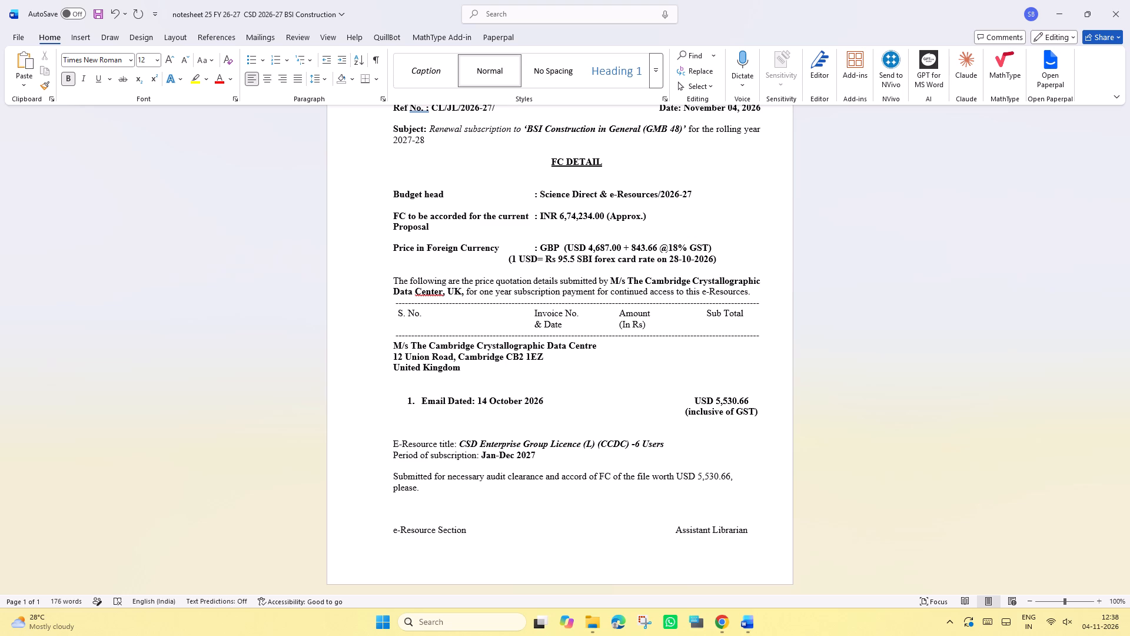
pyautogui.write('5,')
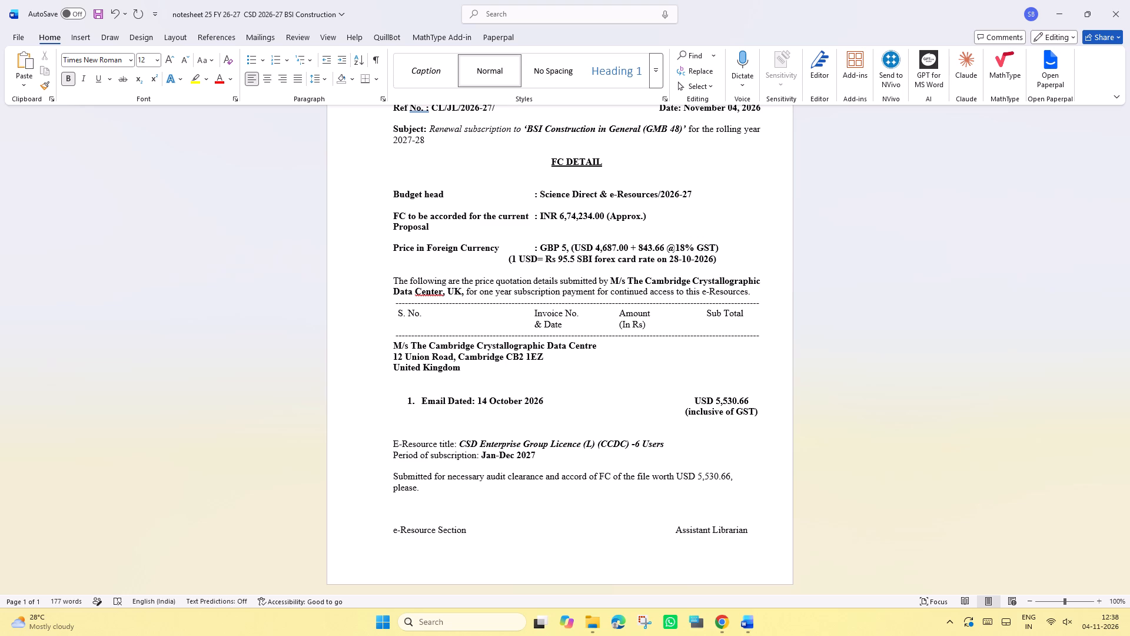
pyautogui.write('270')
pyautogui.press('.')
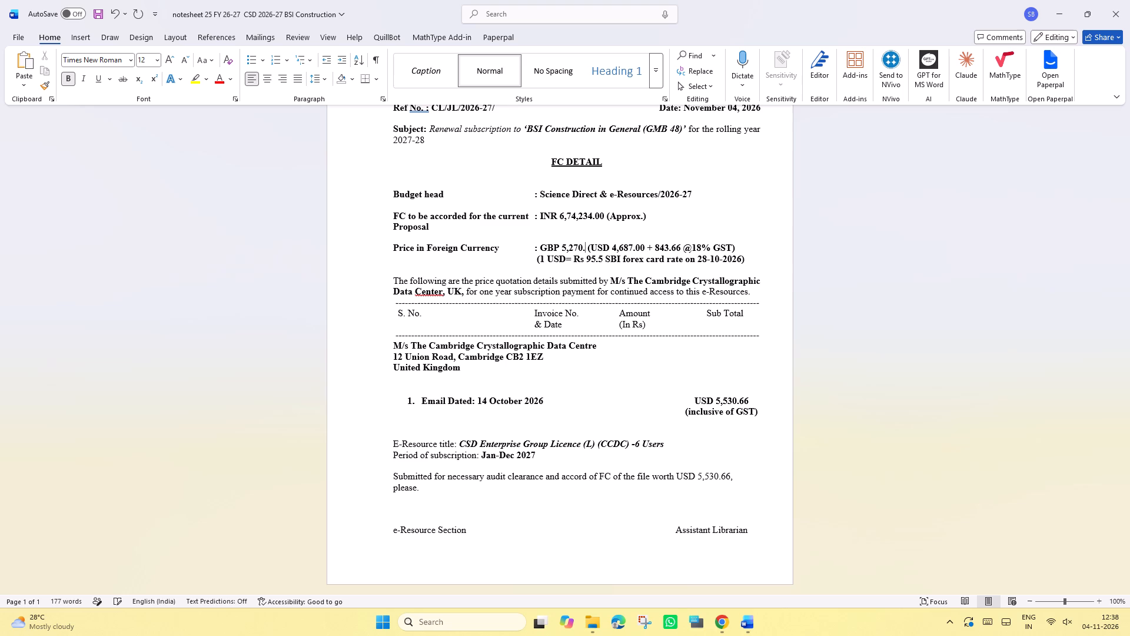
pyautogui.write('54')
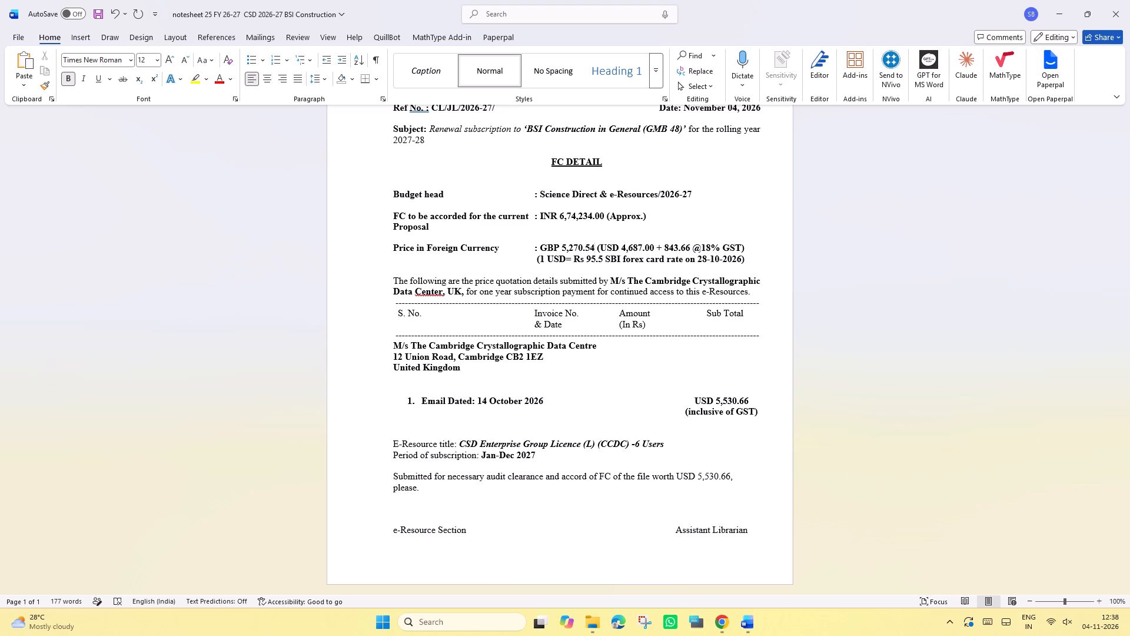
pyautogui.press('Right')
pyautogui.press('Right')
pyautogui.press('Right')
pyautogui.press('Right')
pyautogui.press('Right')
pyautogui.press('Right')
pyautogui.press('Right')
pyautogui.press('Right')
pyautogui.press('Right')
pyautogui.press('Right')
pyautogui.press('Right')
# Open Calculator and multiply the total price 5270.54 by 0.05.
pyautogui.write('cal')
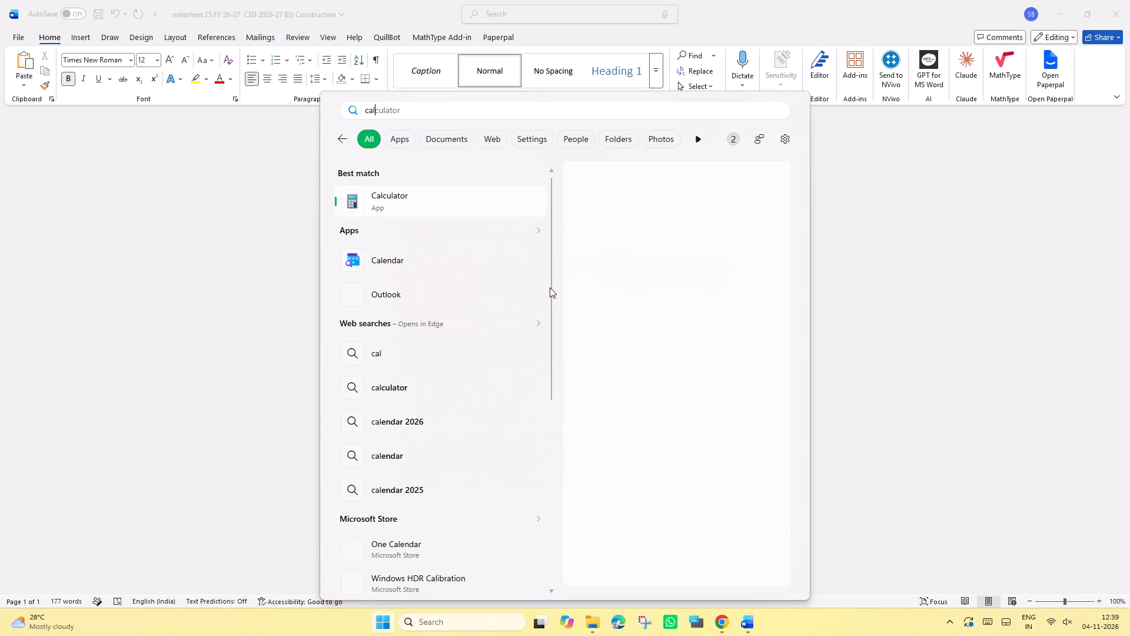
pyautogui.press('Return')
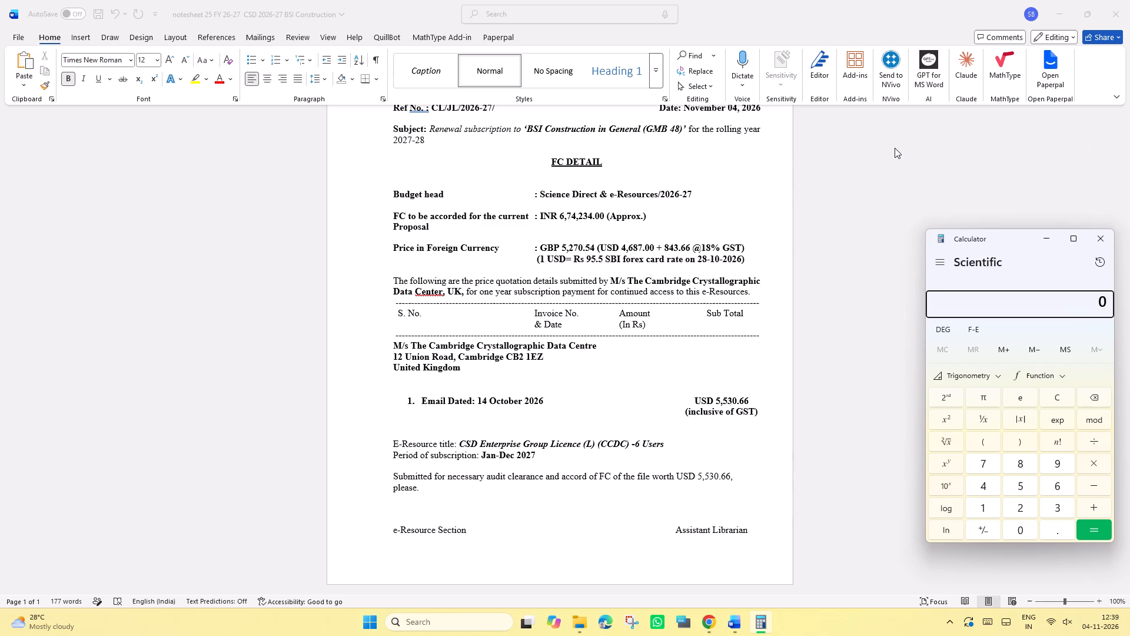
pyautogui.write('57')
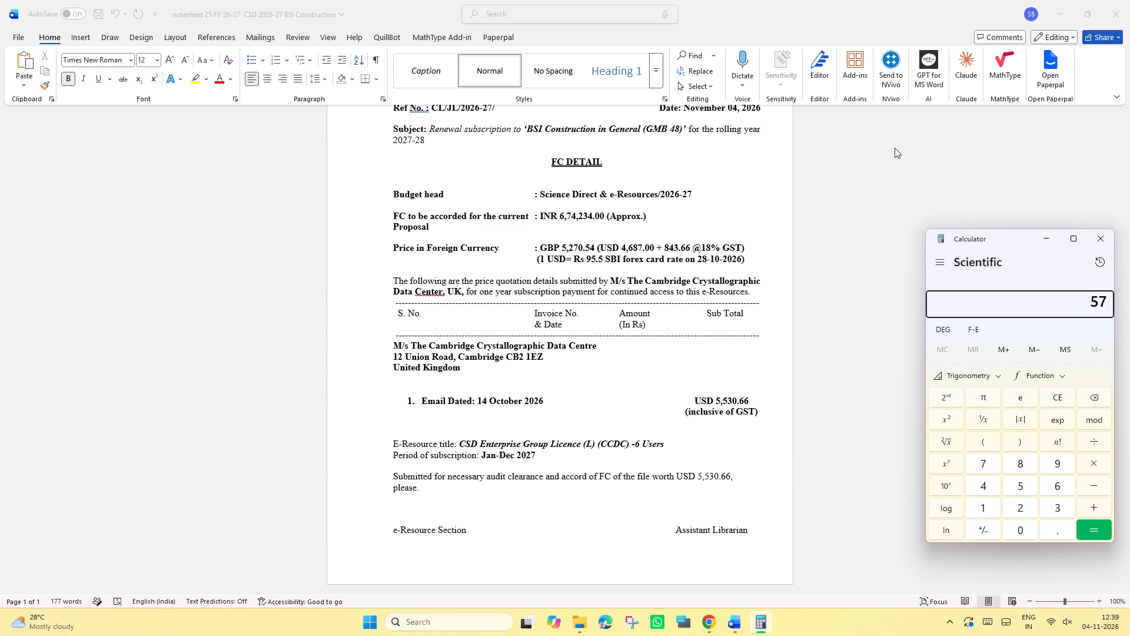
pyautogui.press('BackSpace')
pyautogui.press('2')
pyautogui.write('70')
pyautogui.write('.54')
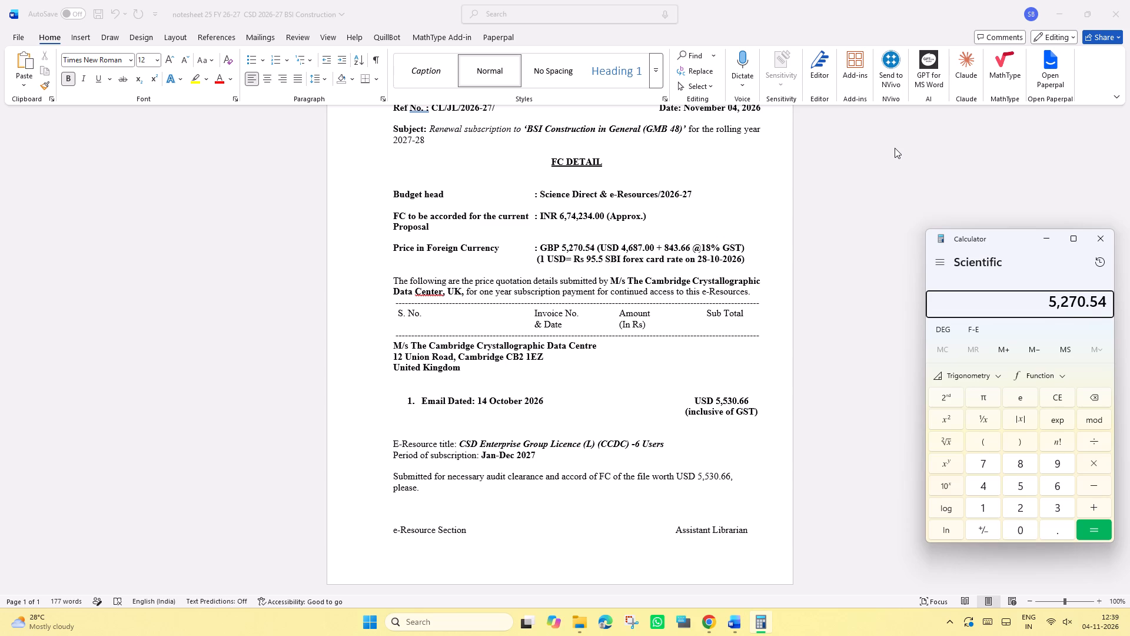
pyautogui.press('*')
pyautogui.press('0')
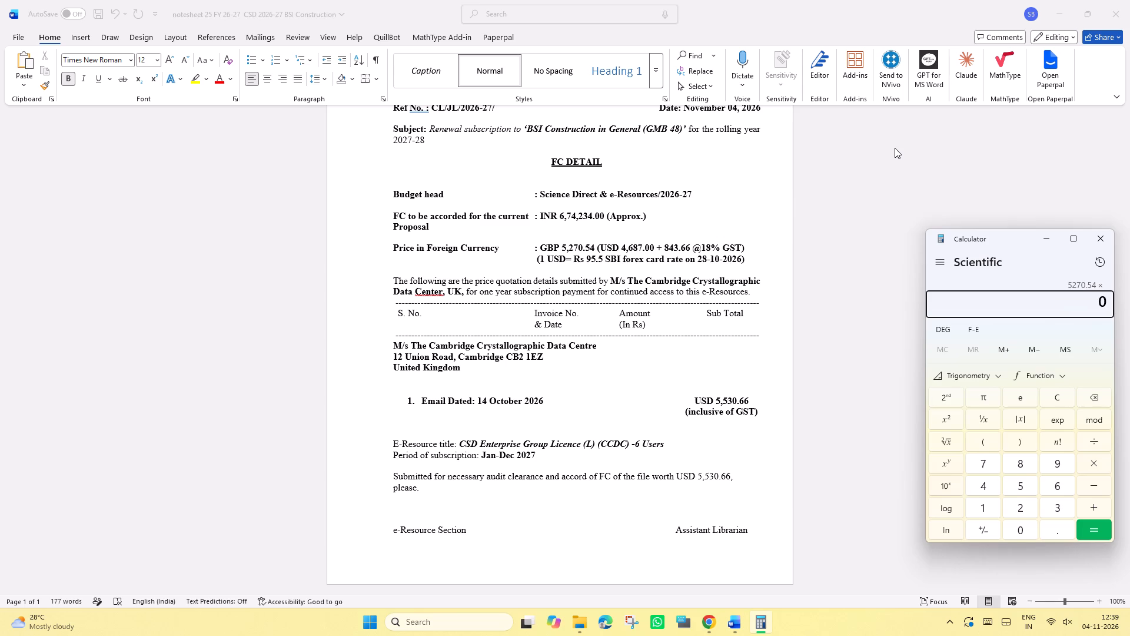
pyautogui.write('.05')
pyautogui.press('Return')
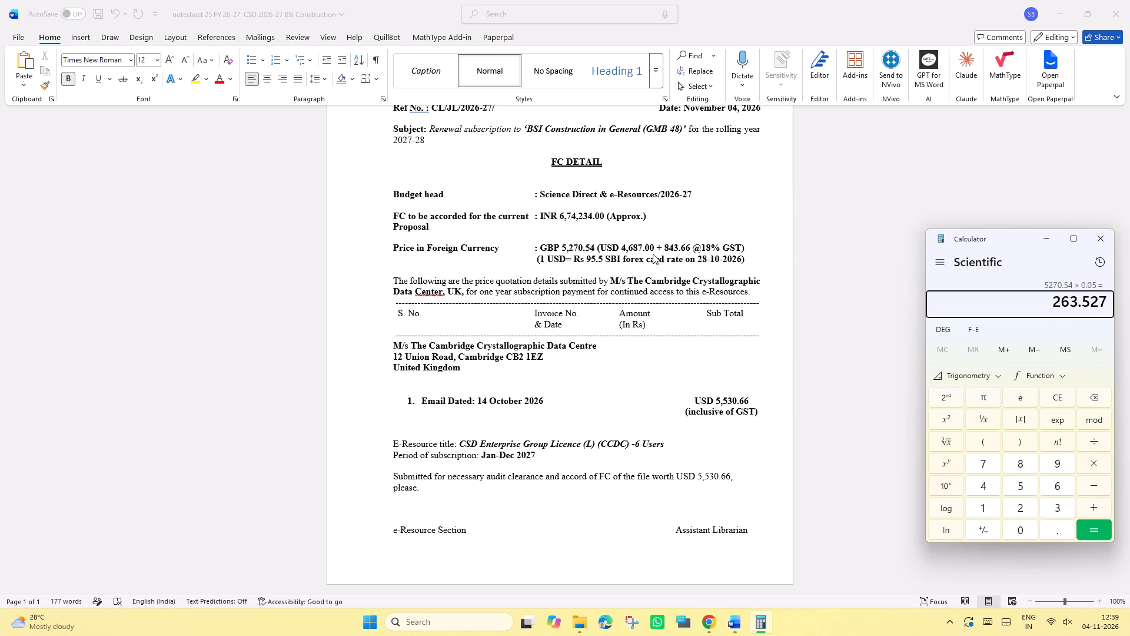
# In the Word notesheet, replace the GST amount in the Price in Foreign Currency line with 263.53, taken from the Calculator result.
pyautogui.click(677, 244)
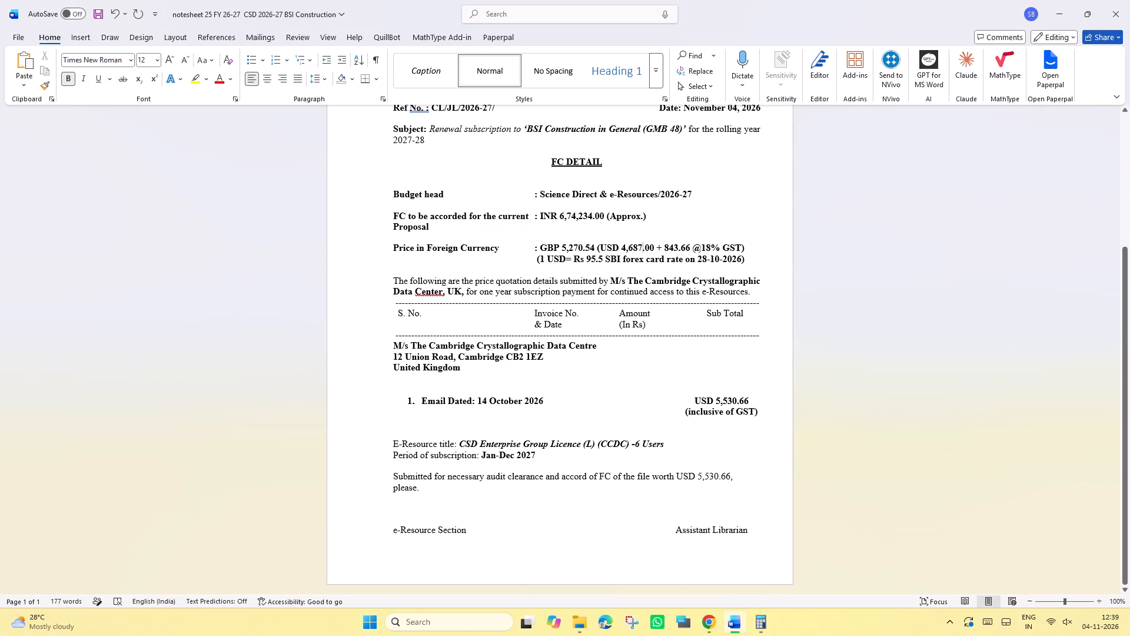
pyautogui.click(689, 246)
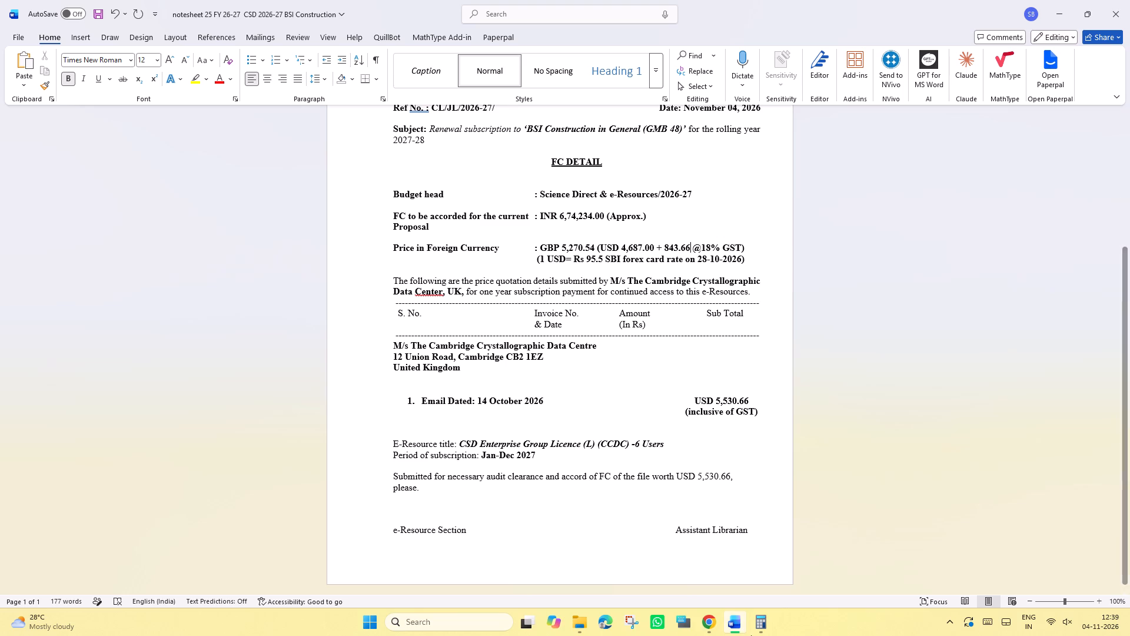
pyautogui.click(760, 622)
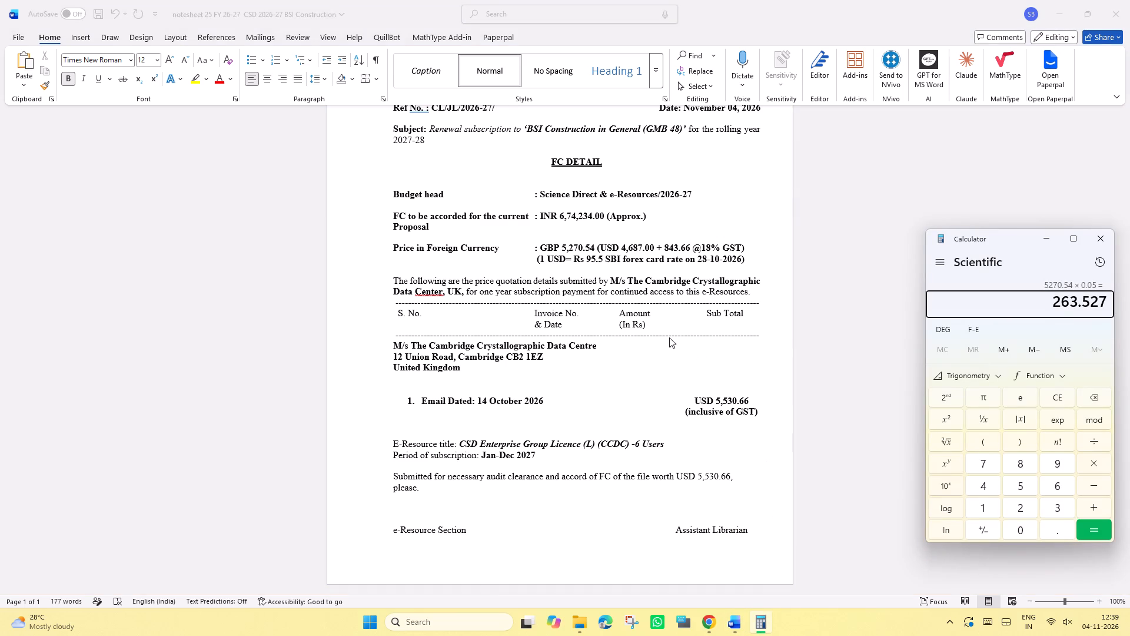
pyautogui.click(687, 249)
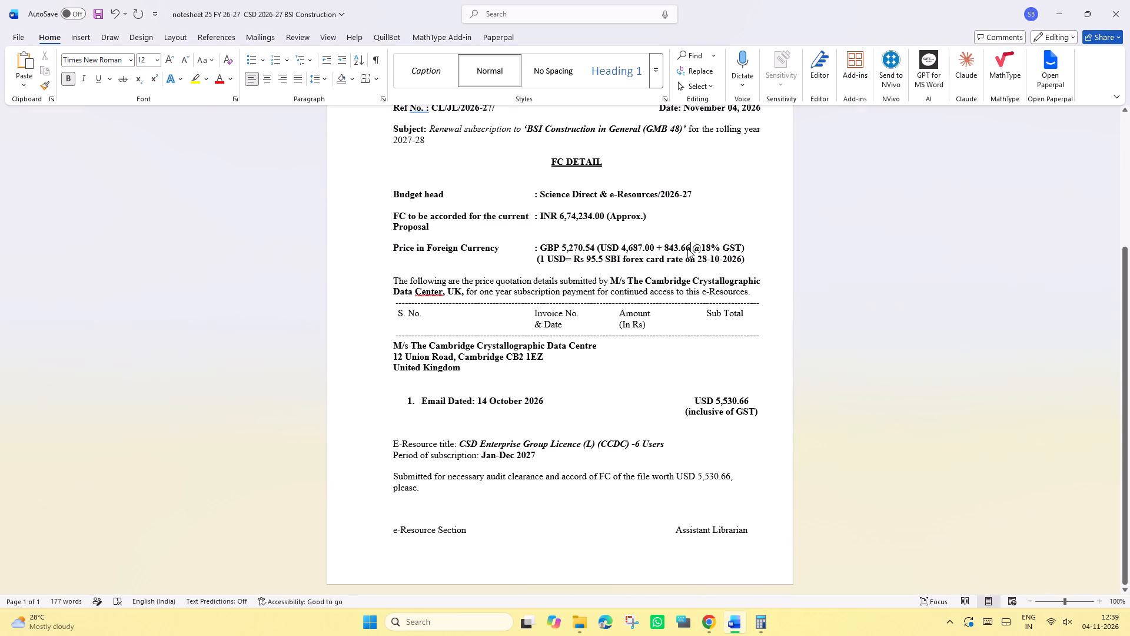
pyautogui.press('BackSpace')
pyautogui.press('BackSpace')
pyautogui.press('BackSpace')
pyautogui.press('BackSpace')
pyautogui.press('BackSpace')
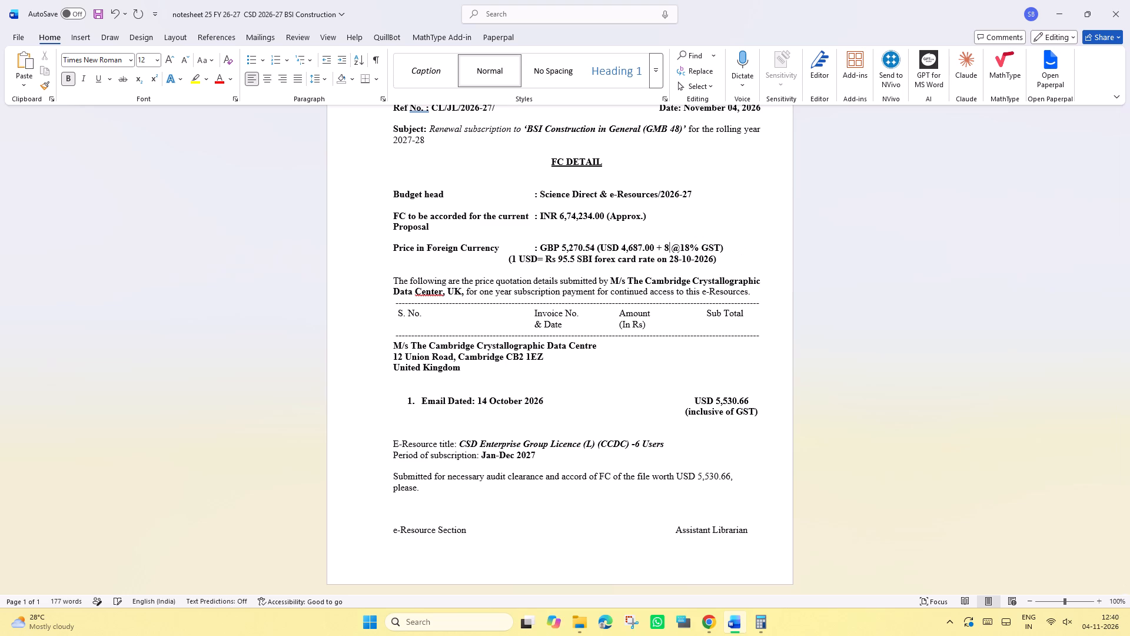
pyautogui.press('BackSpace')
pyautogui.write('263')
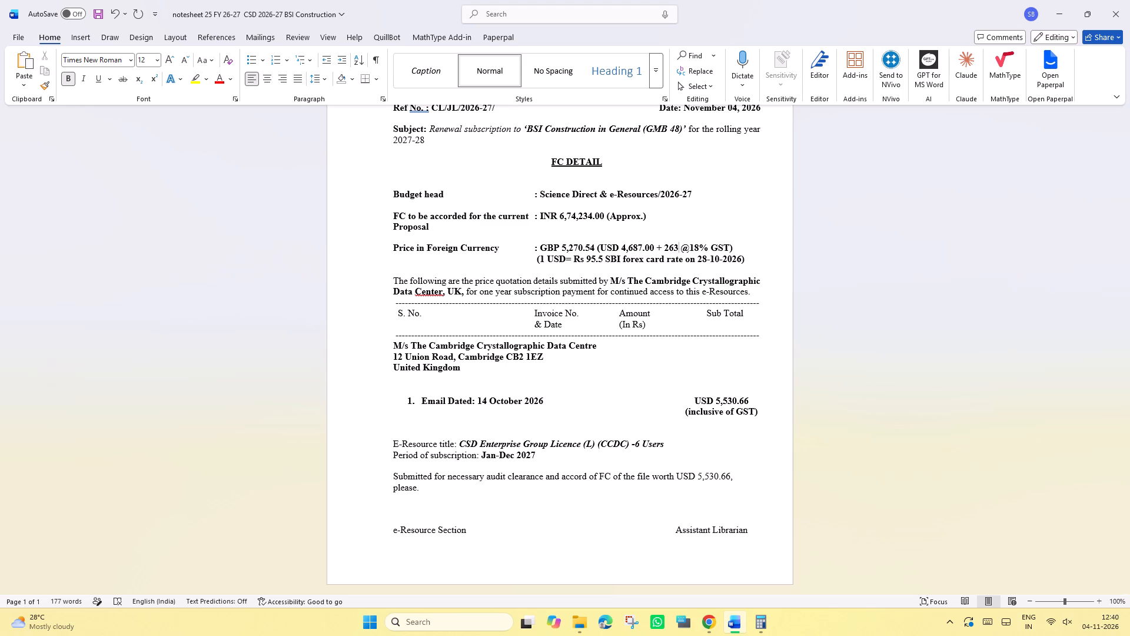
pyautogui.press('.')
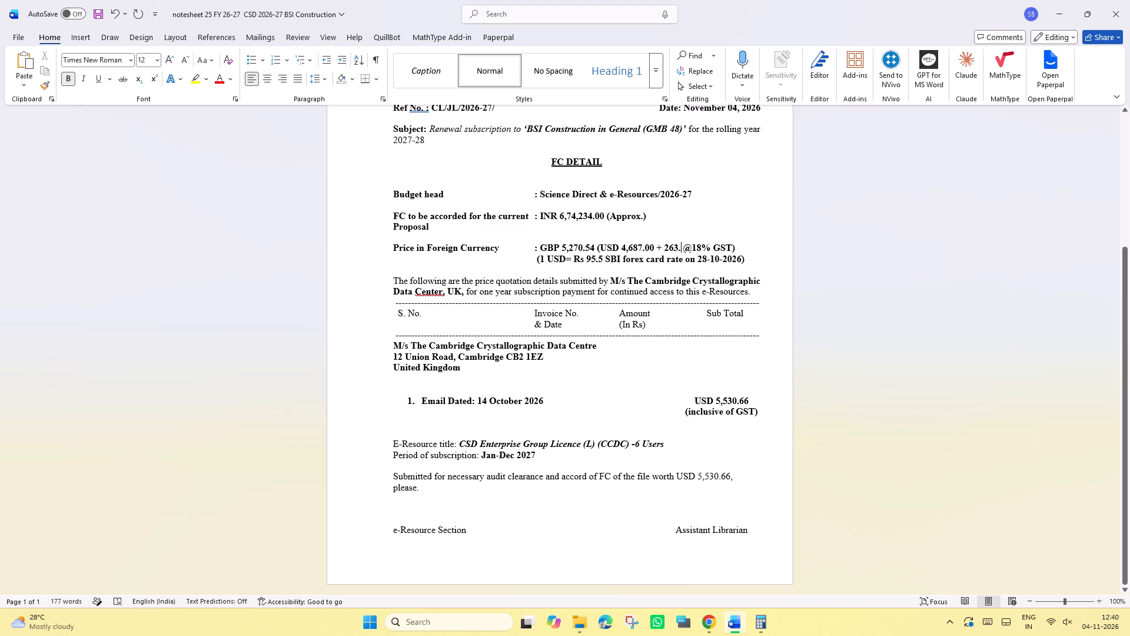
pyautogui.hotkey('alt', 'Tab')
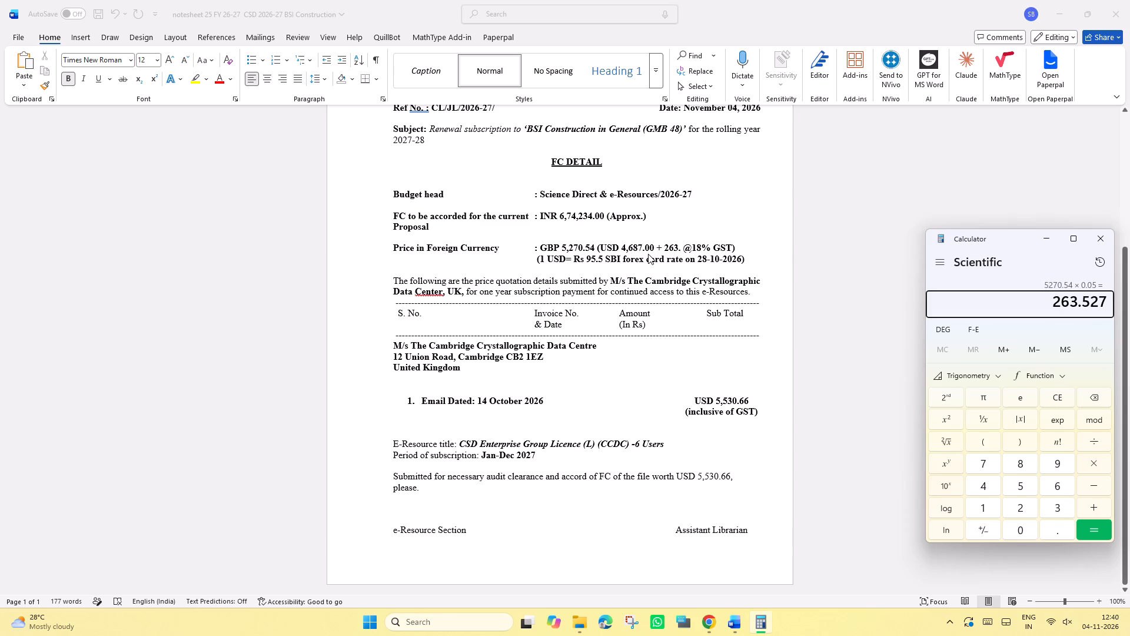
pyautogui.click(680, 247)
pyautogui.write('53')
pyautogui.click(709, 239)
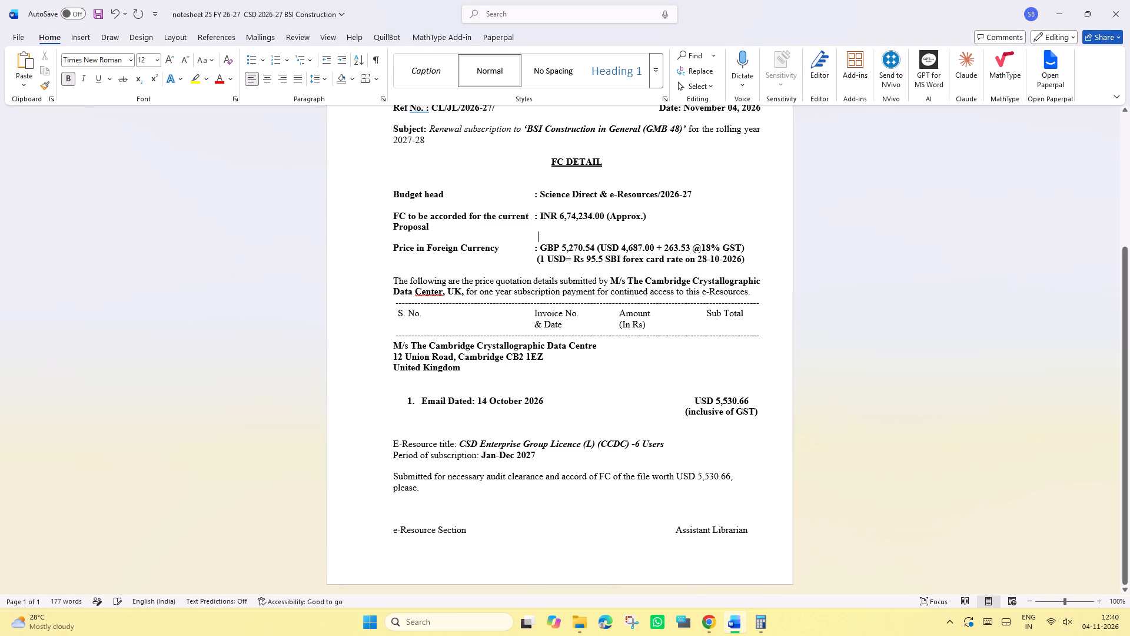
pyautogui.click(710, 246)
# Change the GST amount in the Price in Foreign Currency line to the unrounded 263.527.
pyautogui.click(688, 245)
pyautogui.press('BackSpace')
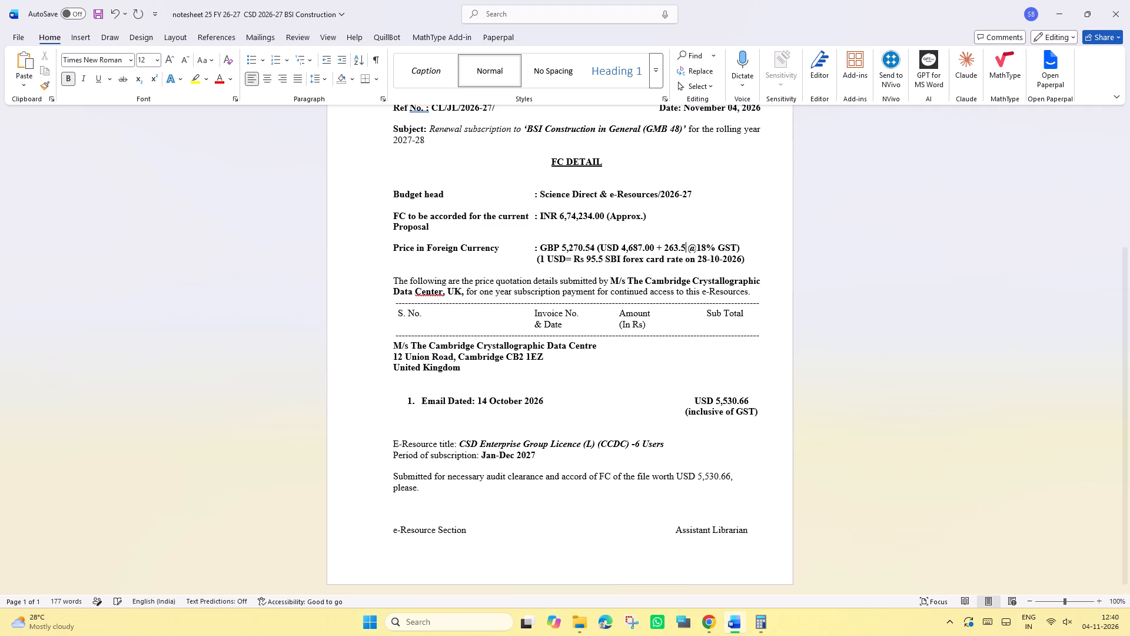
pyautogui.write('27')
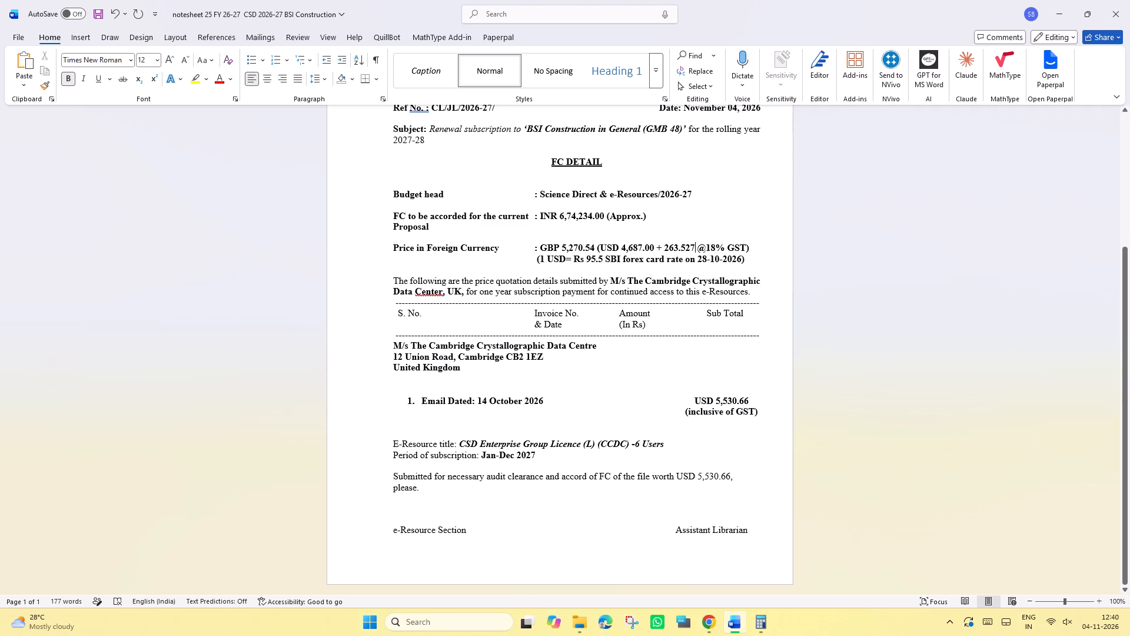
# Set the GST rate in the Price in Foreign Currency line to 5%.
pyautogui.click(714, 242)
pyautogui.press('BackSpace')
pyautogui.press('BackSpace')
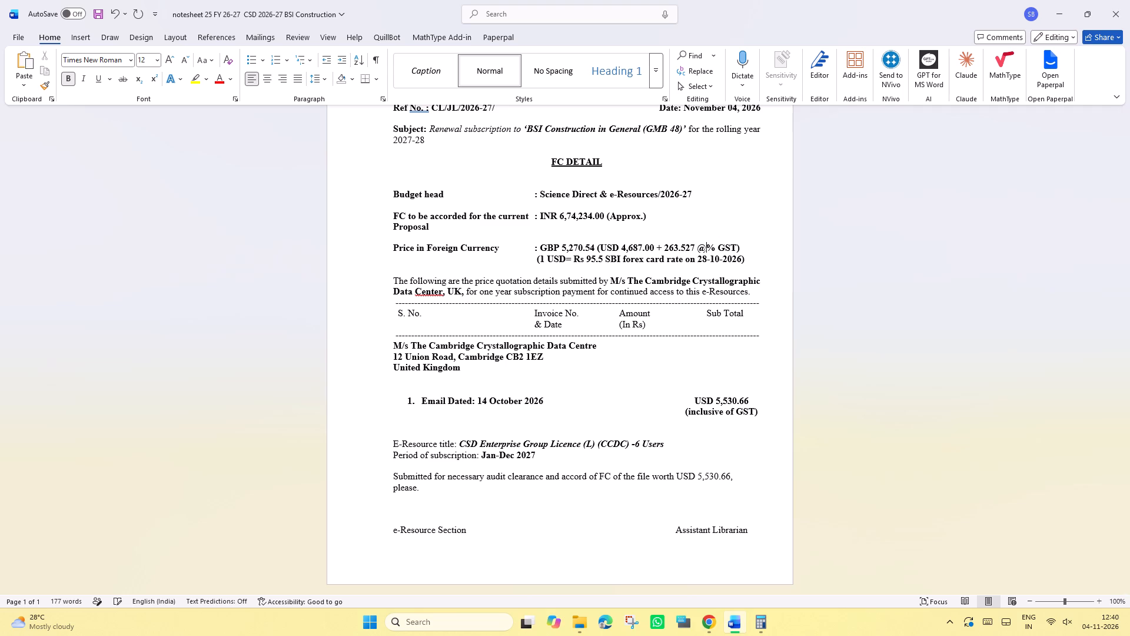
pyautogui.press('5')
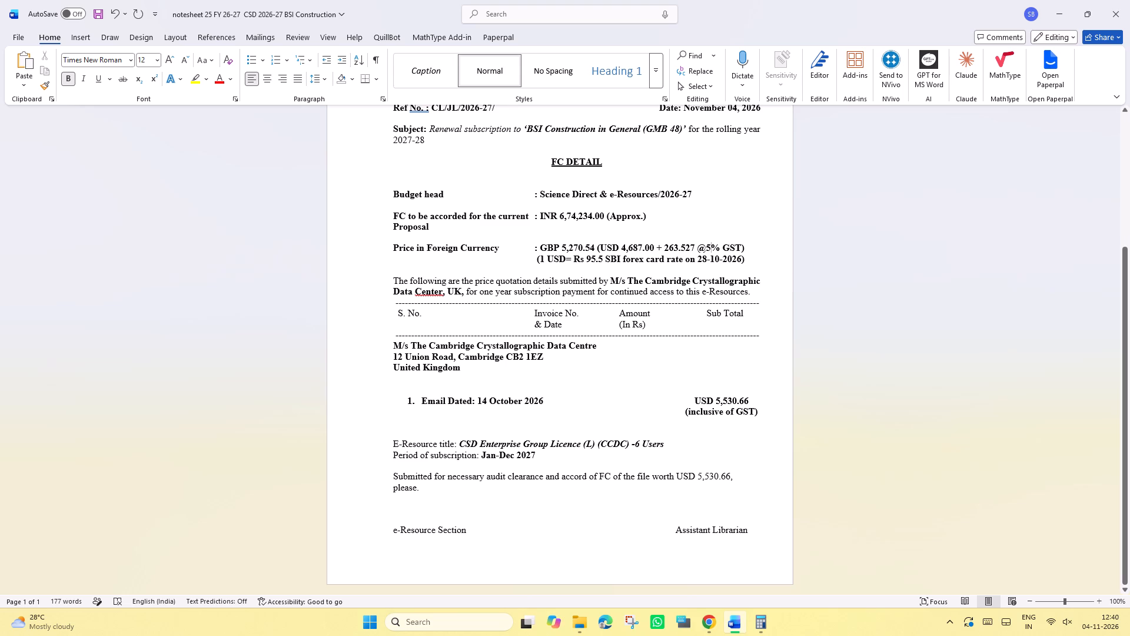
# Place the cursor in the base price before the GST amount in the Price in Foreign Currency line.
pyautogui.click(642, 246)
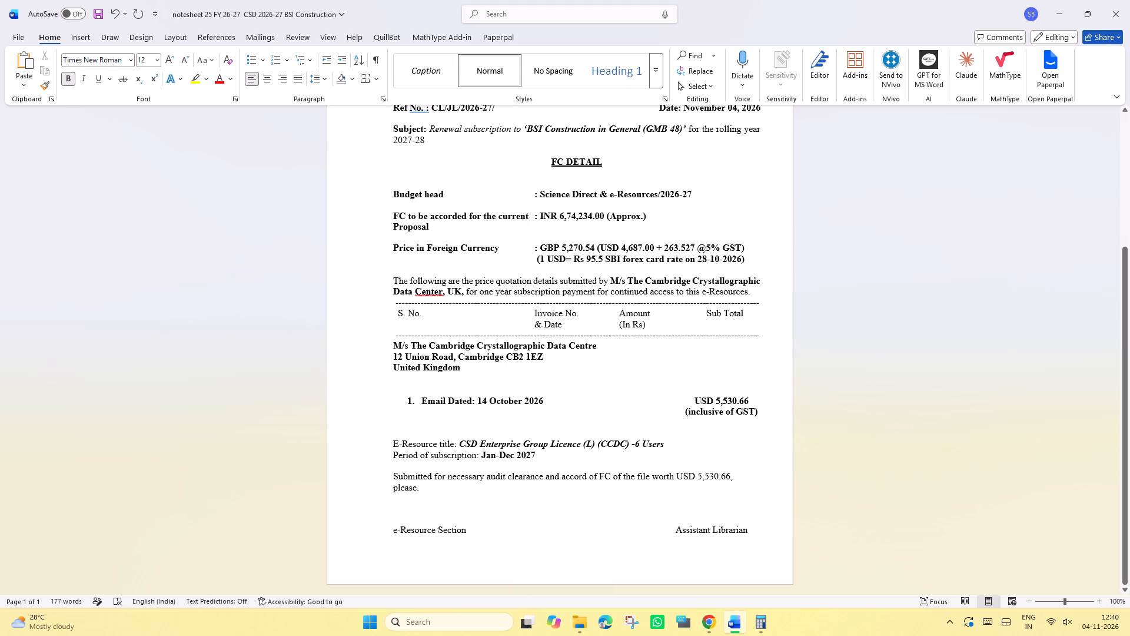
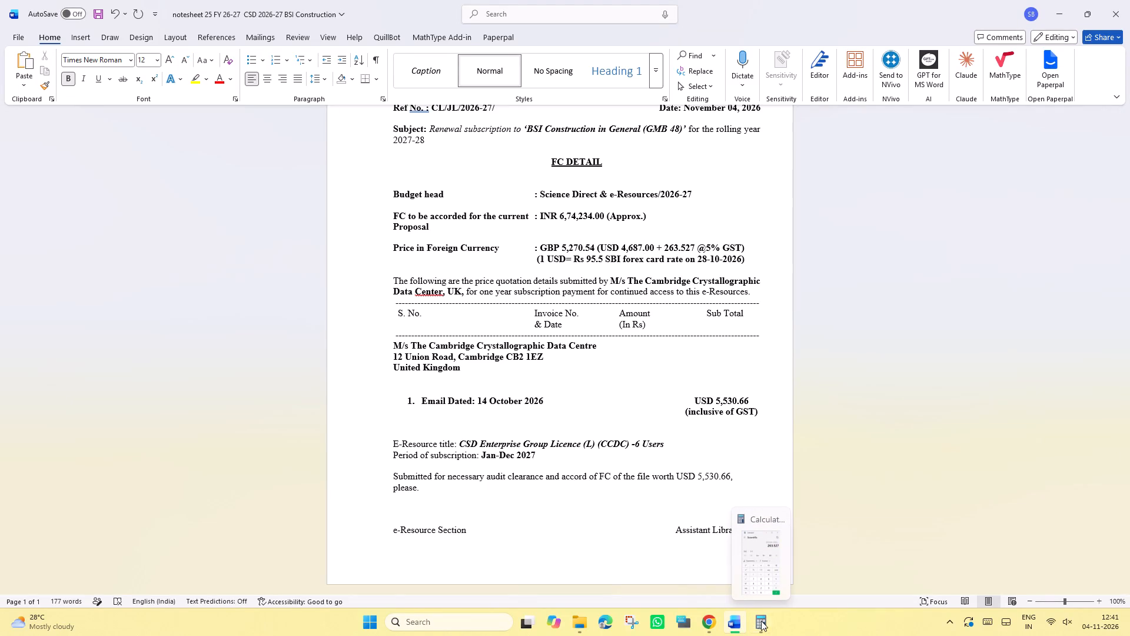
# Switch to Calculator and compute the 5% GST on a base price of 5122 by multiplying it by 0.05.
pyautogui.click(760, 620)
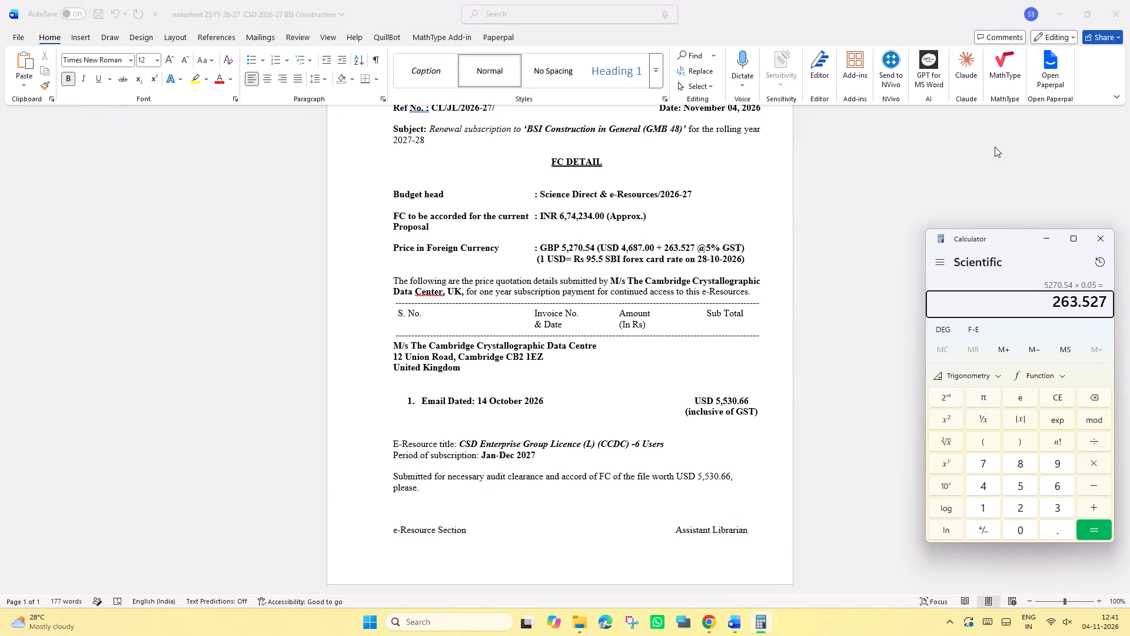
pyautogui.click(1056, 394)
pyautogui.write('51')
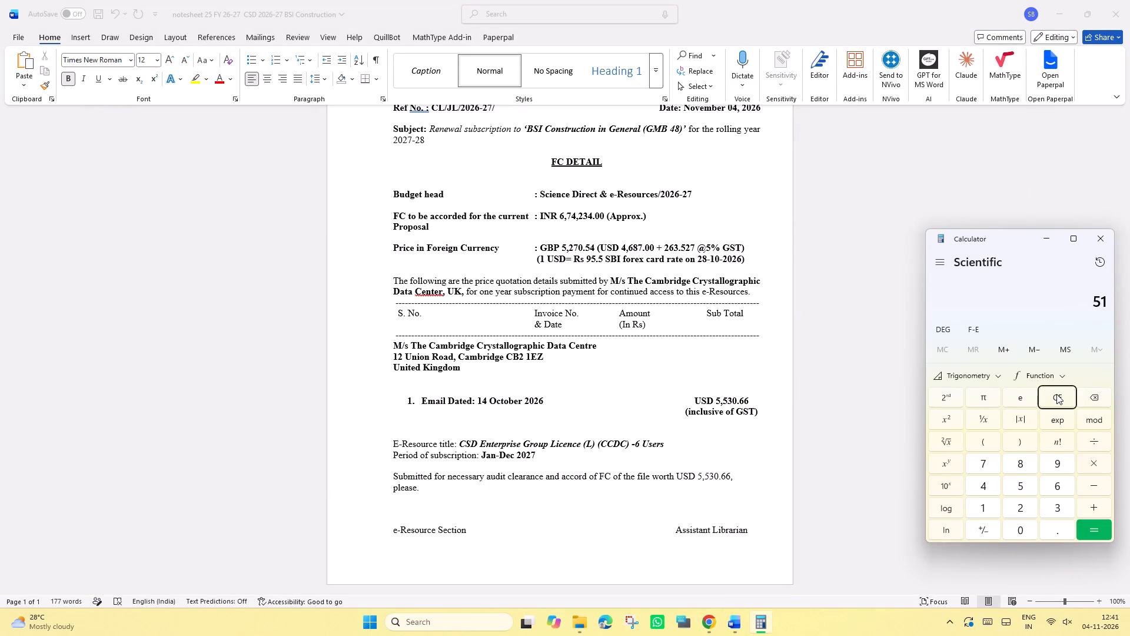
pyautogui.write('22')
pyautogui.press('*')
pyautogui.press('.')
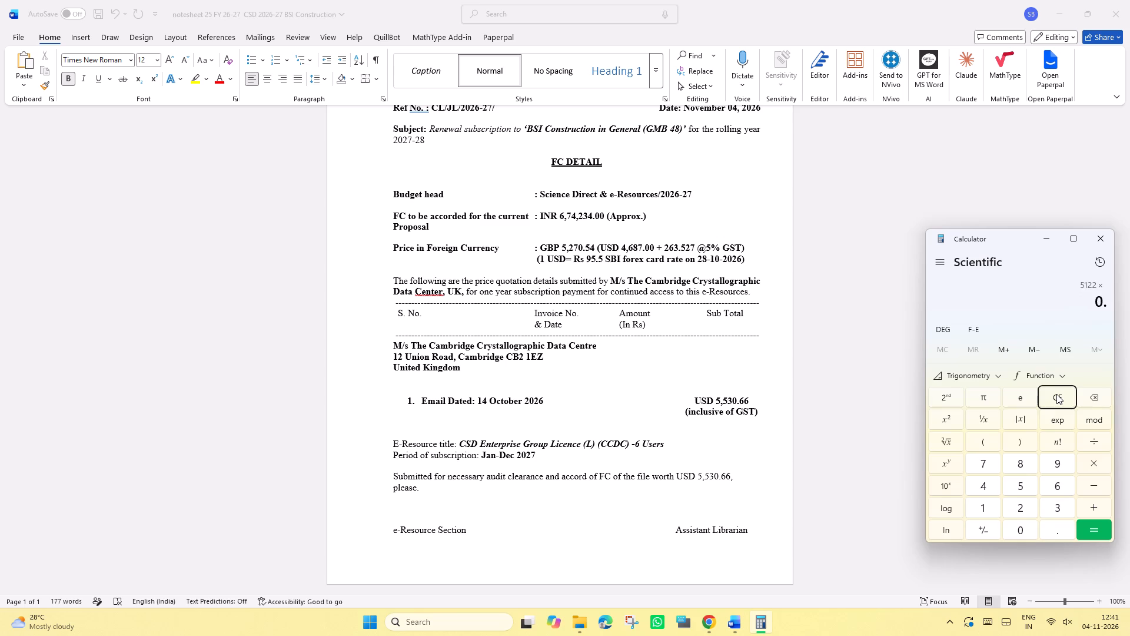
pyautogui.press('0')
pyautogui.press('5')
pyautogui.press('Return')
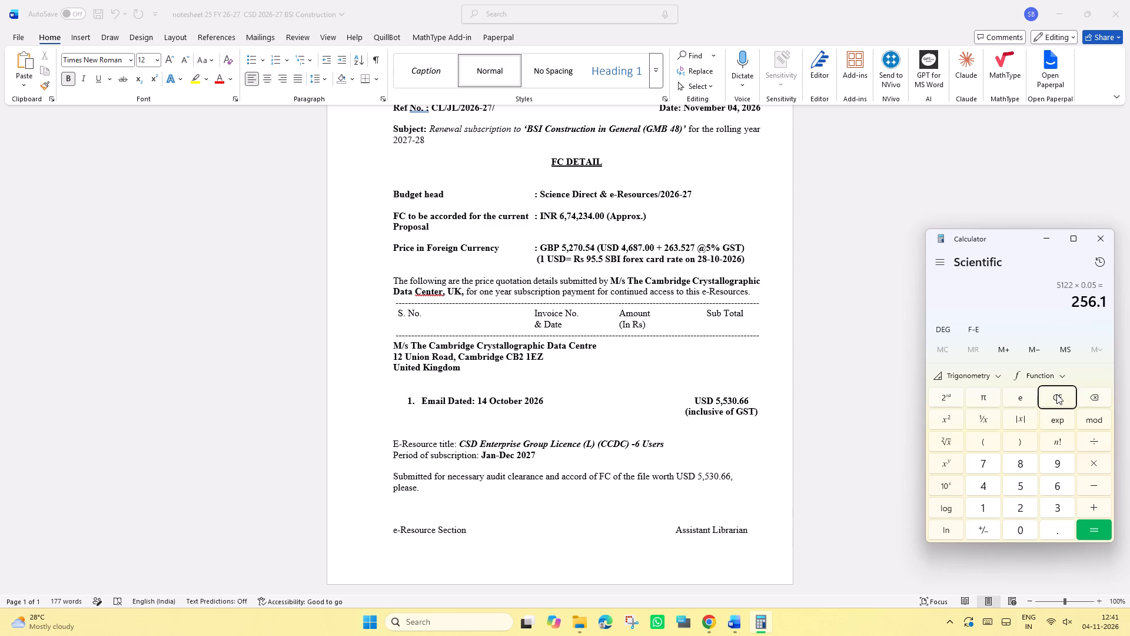
# Add the base price of 5122 to the calculated GST amount to get the GST-inclusive total.
pyautogui.press('+')
pyautogui.write('5122')
pyautogui.press('Return')
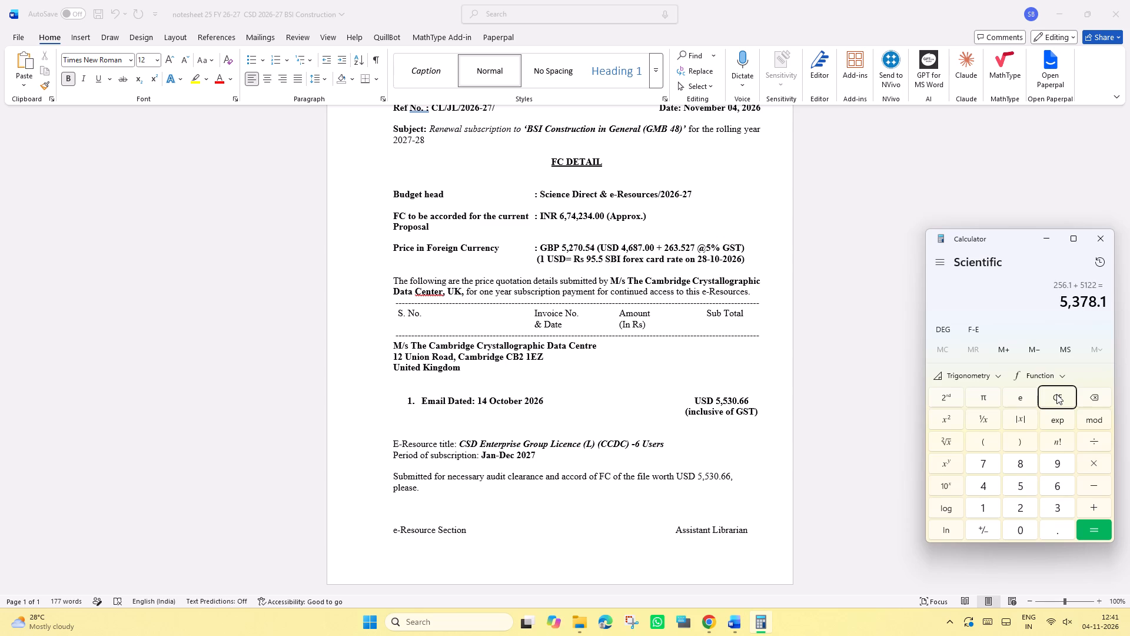
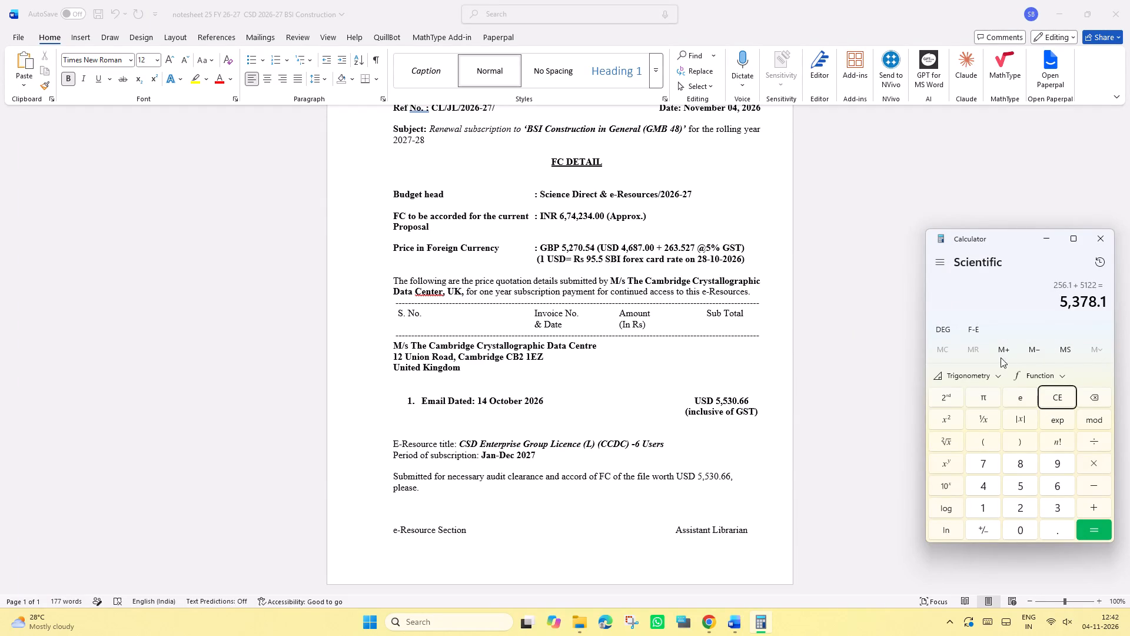
# Clear the calculator and subtract the GST amount of 263.53 from the total of 5270.54.
pyautogui.click(1059, 399)
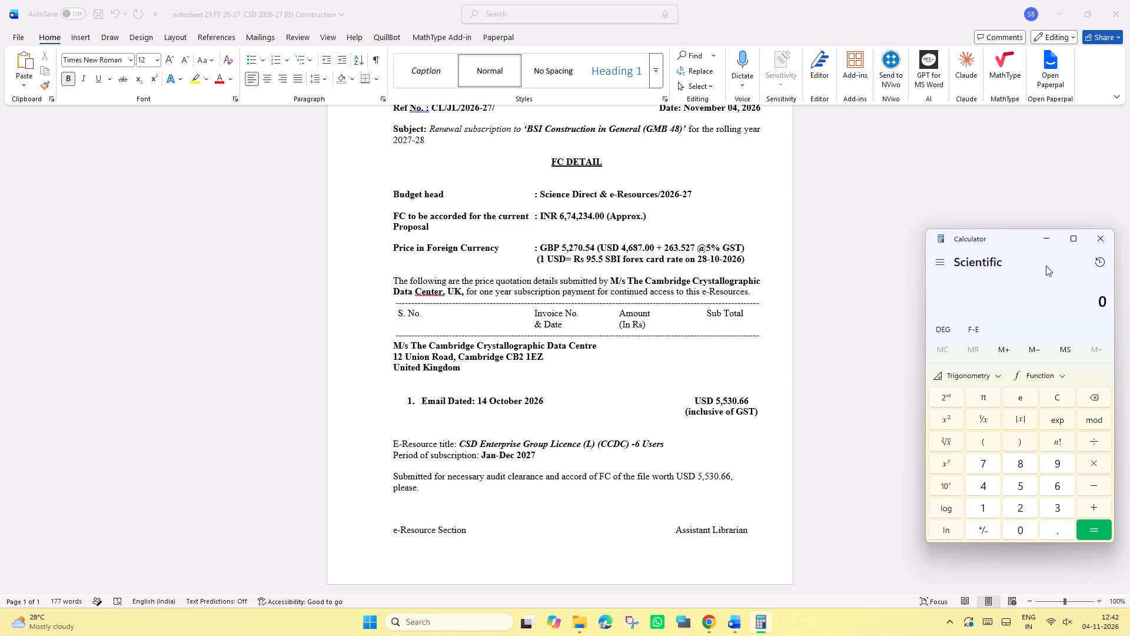
pyautogui.write('52')
pyautogui.write('70')
pyautogui.press('.')
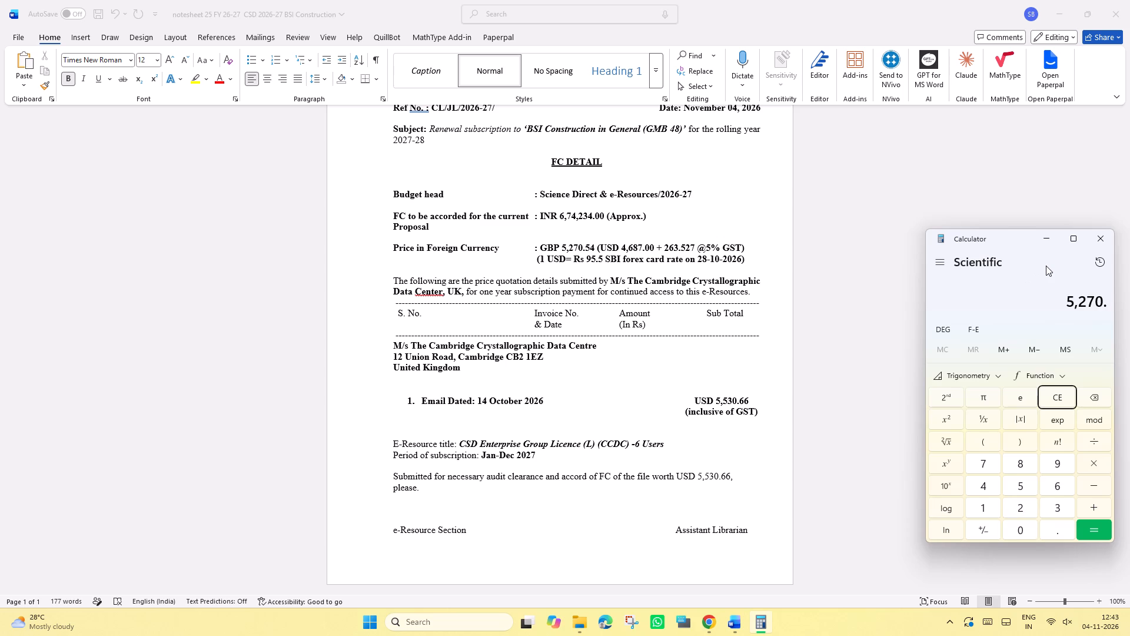
pyautogui.write('54-')
pyautogui.write('263')
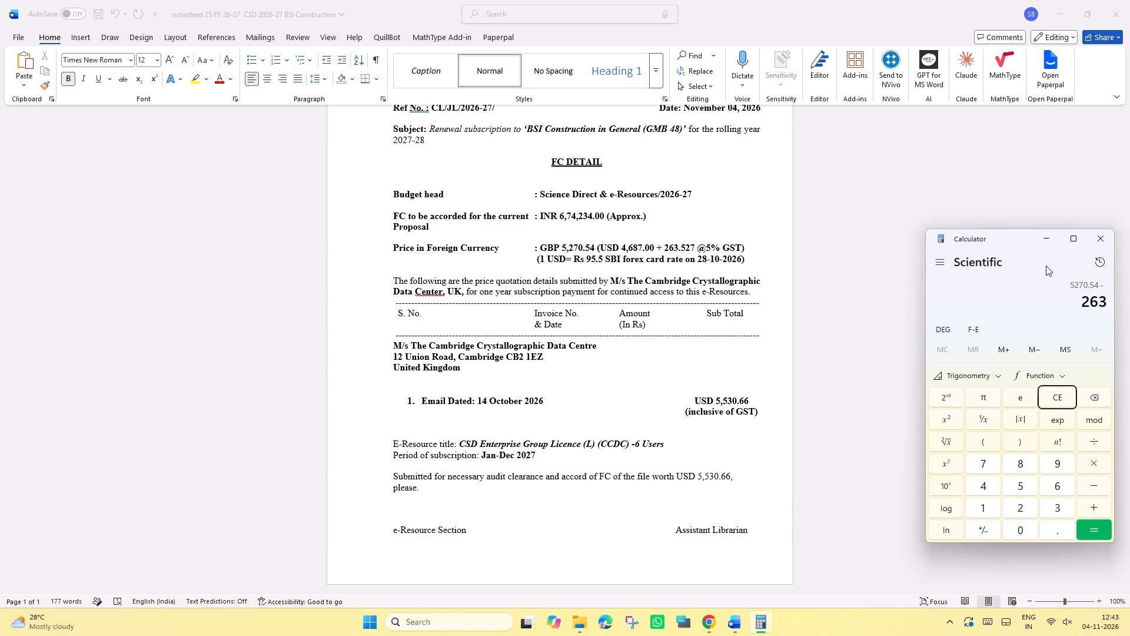
pyautogui.press('.')
pyautogui.write('53')
pyautogui.press('Return')
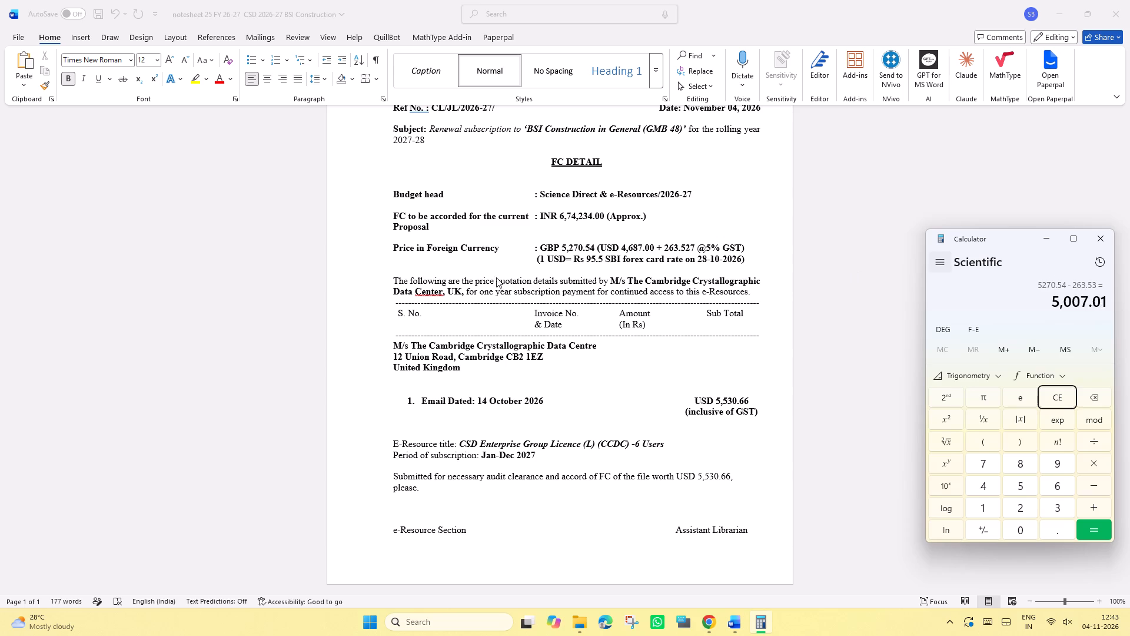
# Switch to Word and begin replacing the base price before the GST amount in the Price in Foreign Currency line with 5,0.
pyautogui.click(641, 246)
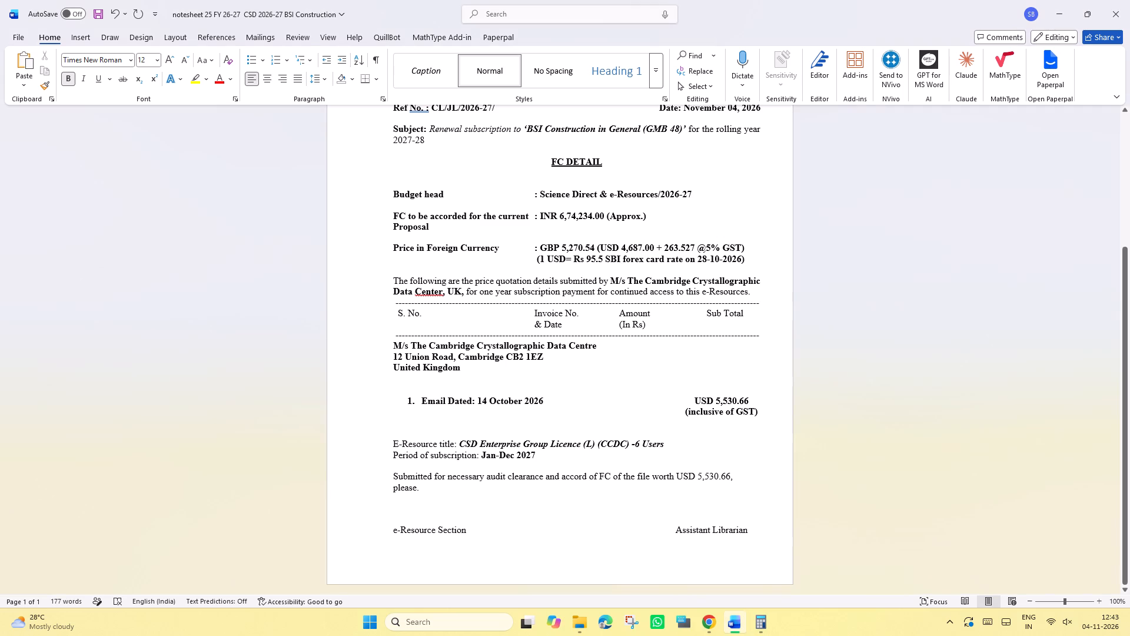
pyautogui.click(641, 244)
pyautogui.press('BackSpace')
pyautogui.press('BackSpace')
pyautogui.press('BackSpace')
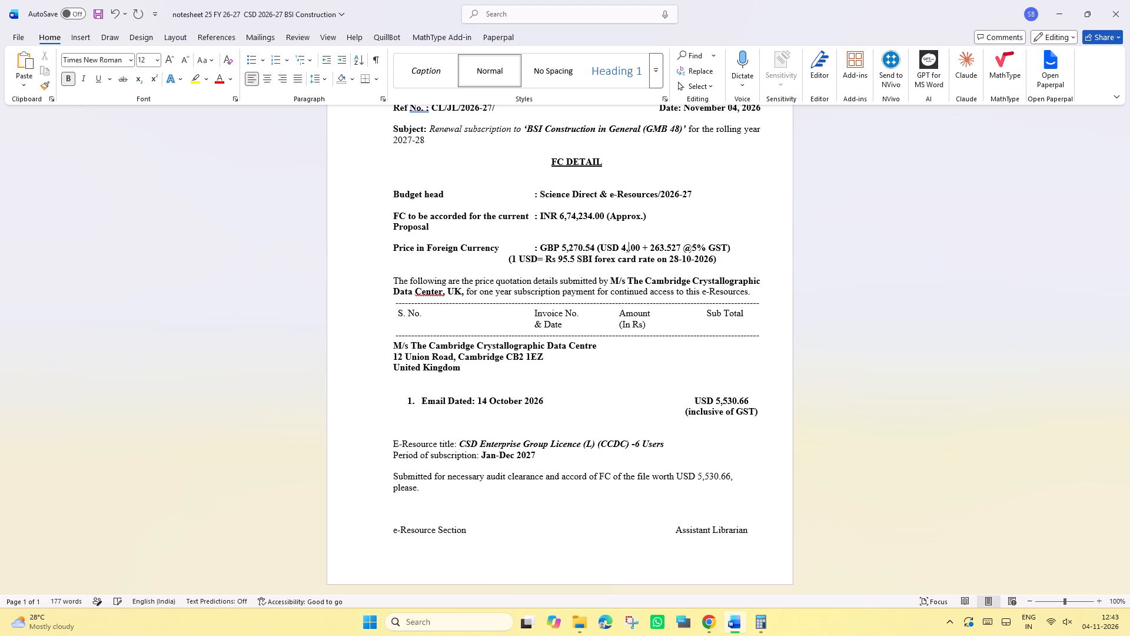
pyautogui.press('BackSpace')
pyautogui.press('BackSpace')
pyautogui.write('5,')
pyautogui.press('0')
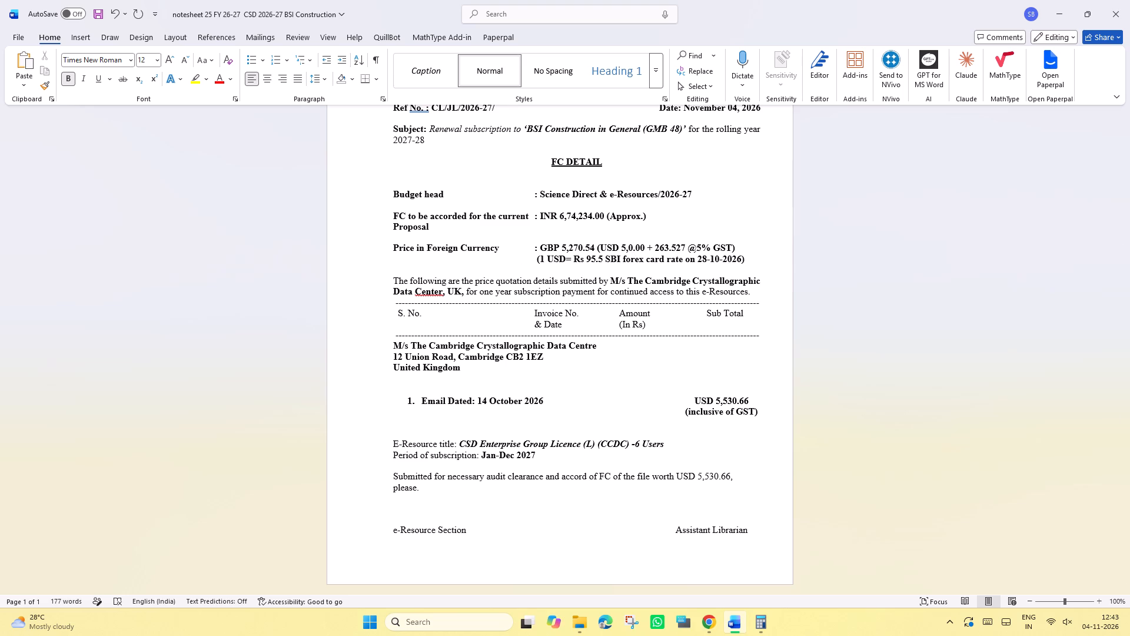
# Switch to Calculator and cross-check the base price by multiplying 5270.54 by 0.95.
pyautogui.hotkey('alt', 'Tab')
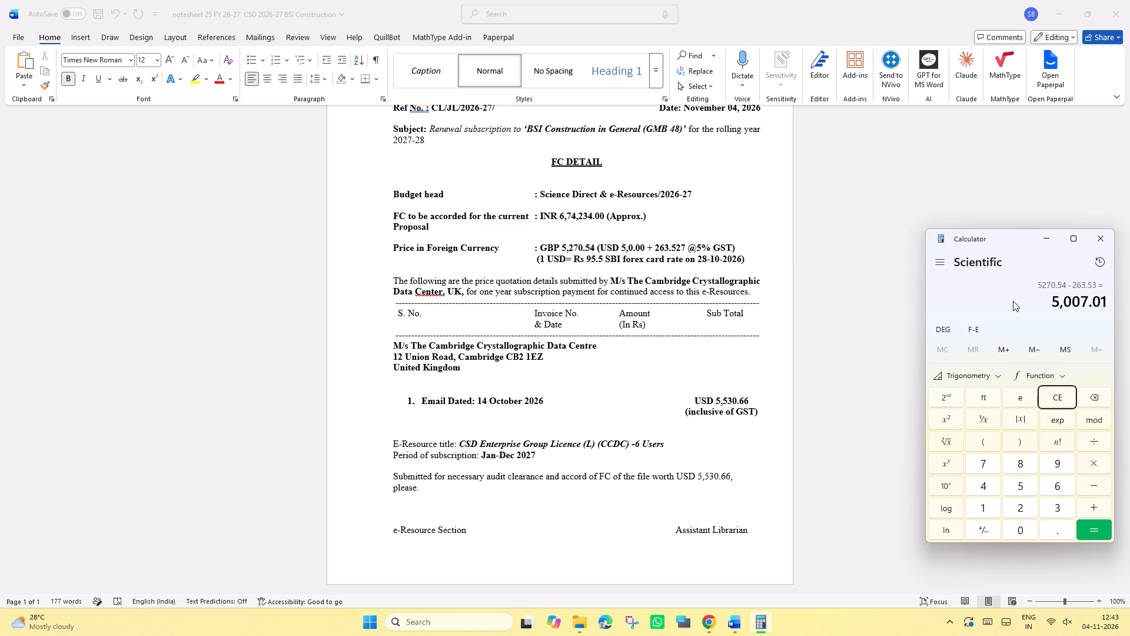
pyautogui.click(1046, 397)
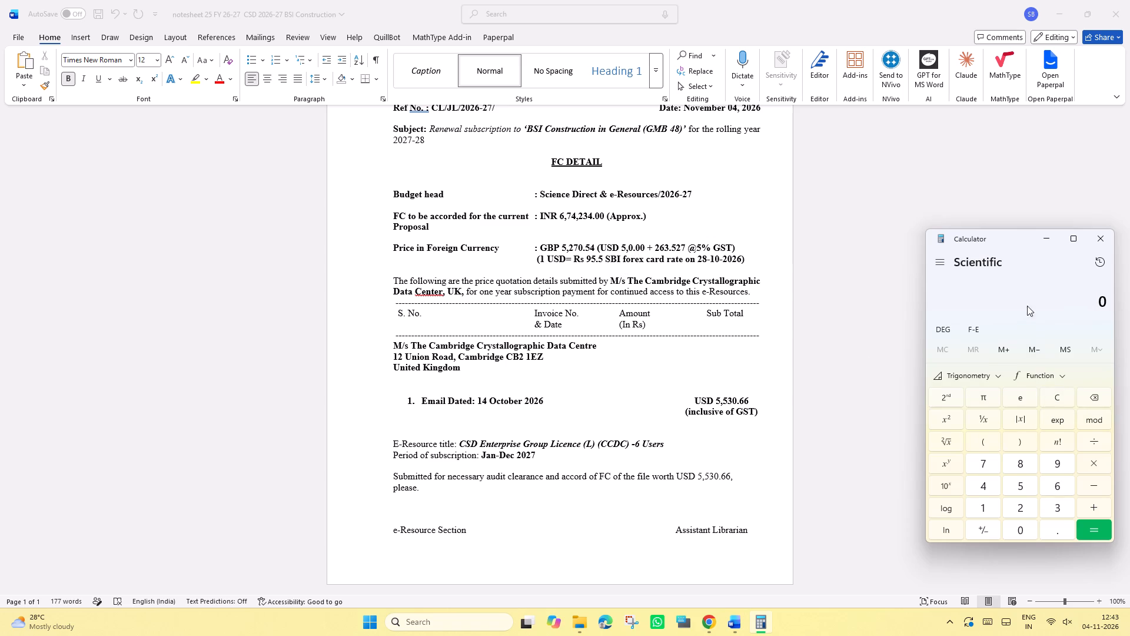
pyautogui.write('52')
pyautogui.write('70.')
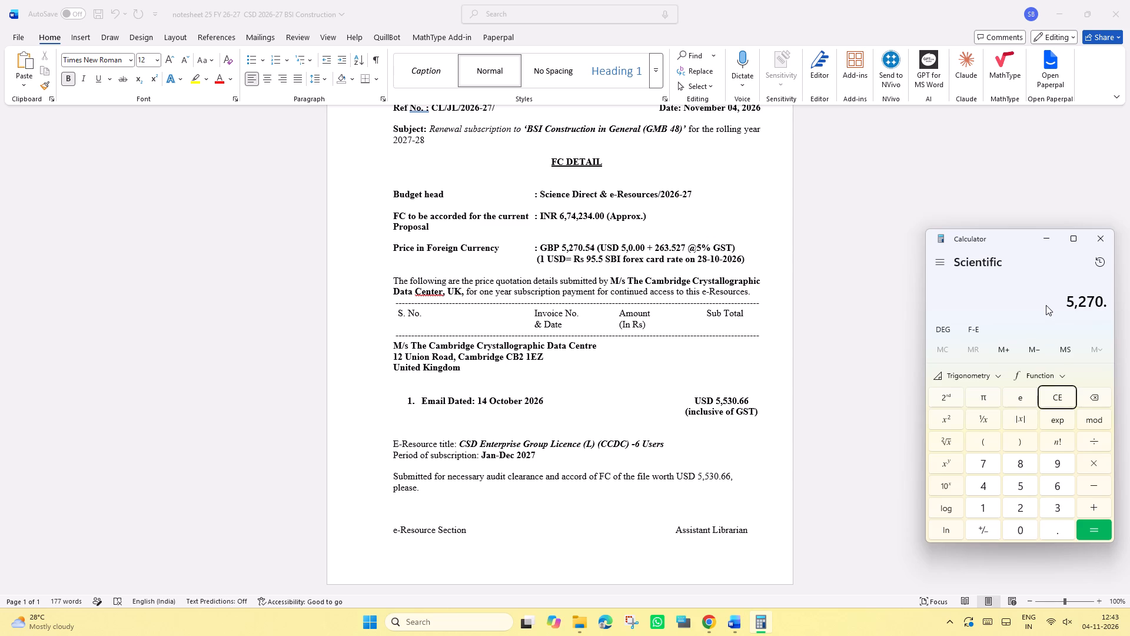
pyautogui.write('54')
pyautogui.press('*')
pyautogui.write('.95')
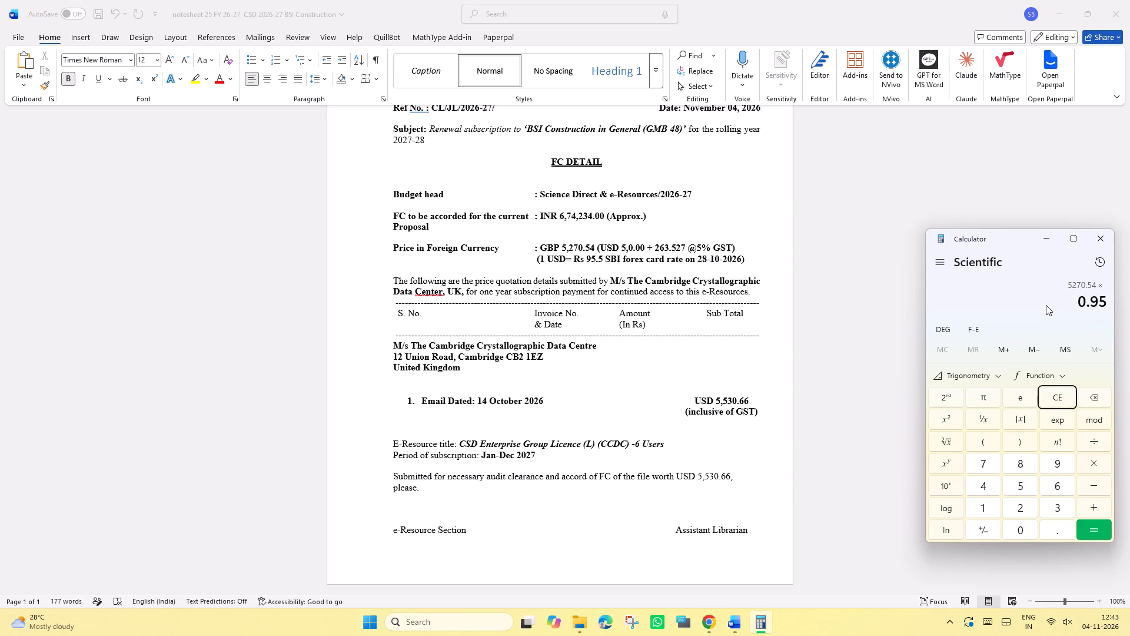
pyautogui.press('Return')
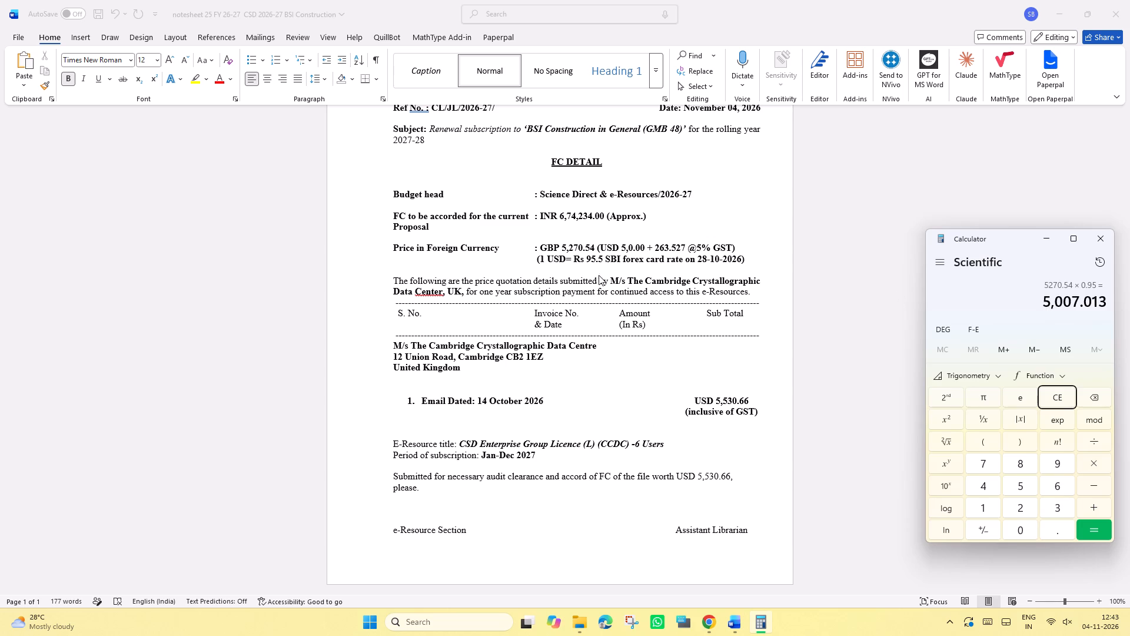
# Return to Word and complete the partly entered base price by inserting 07.01 after 5,0 in the Price in Foreign Currency line.
pyautogui.doubleClick(632, 249)
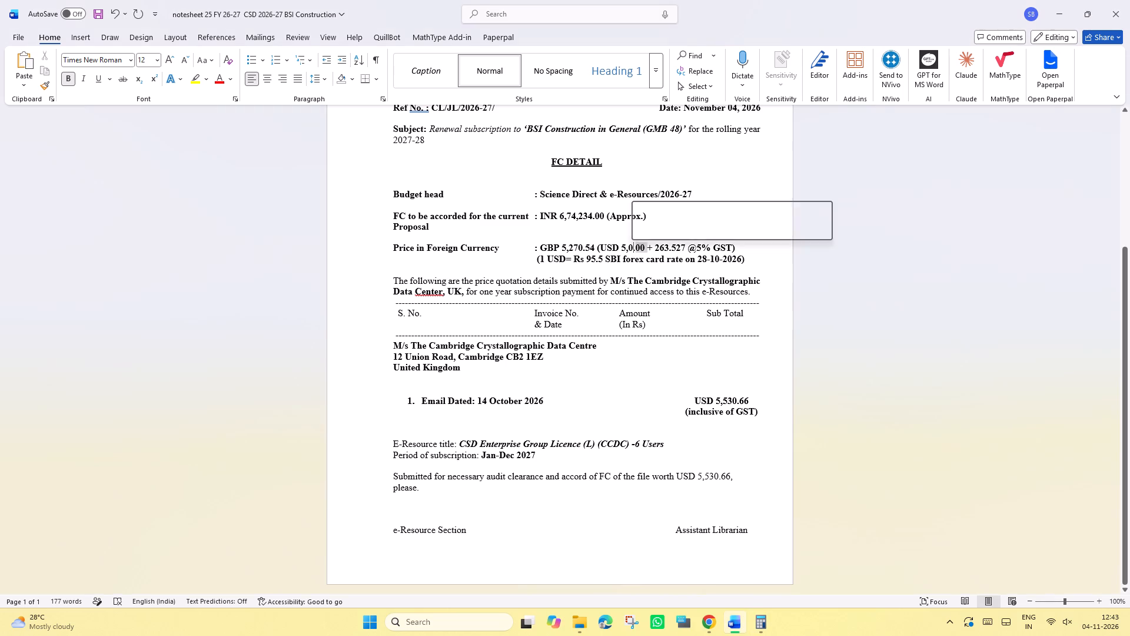
pyautogui.click(633, 241)
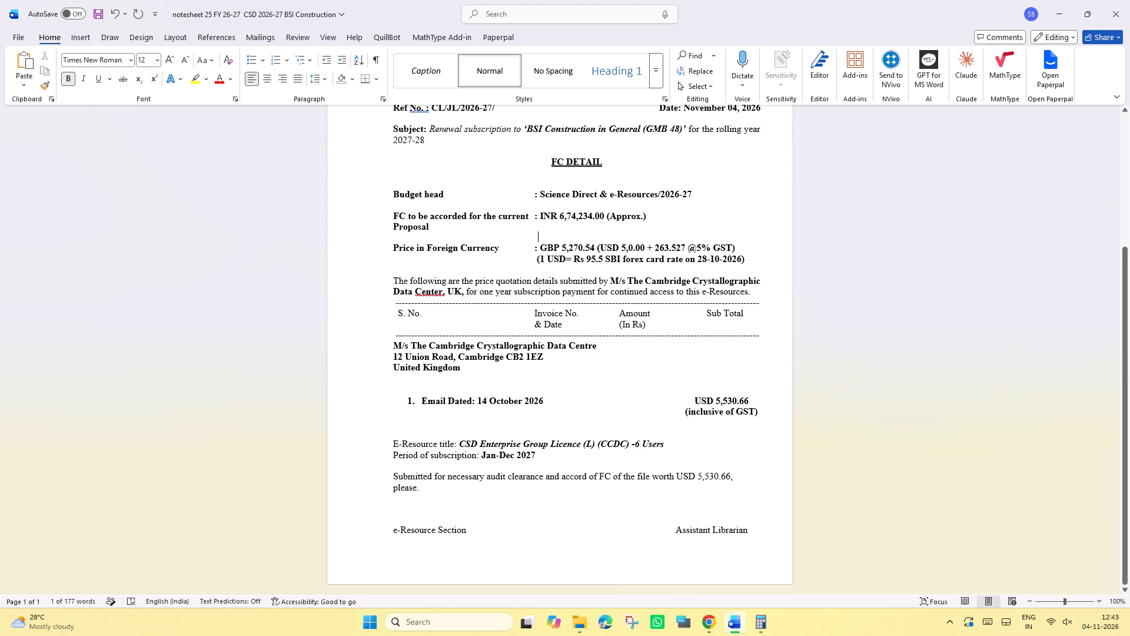
pyautogui.click(632, 247)
pyautogui.write('01')
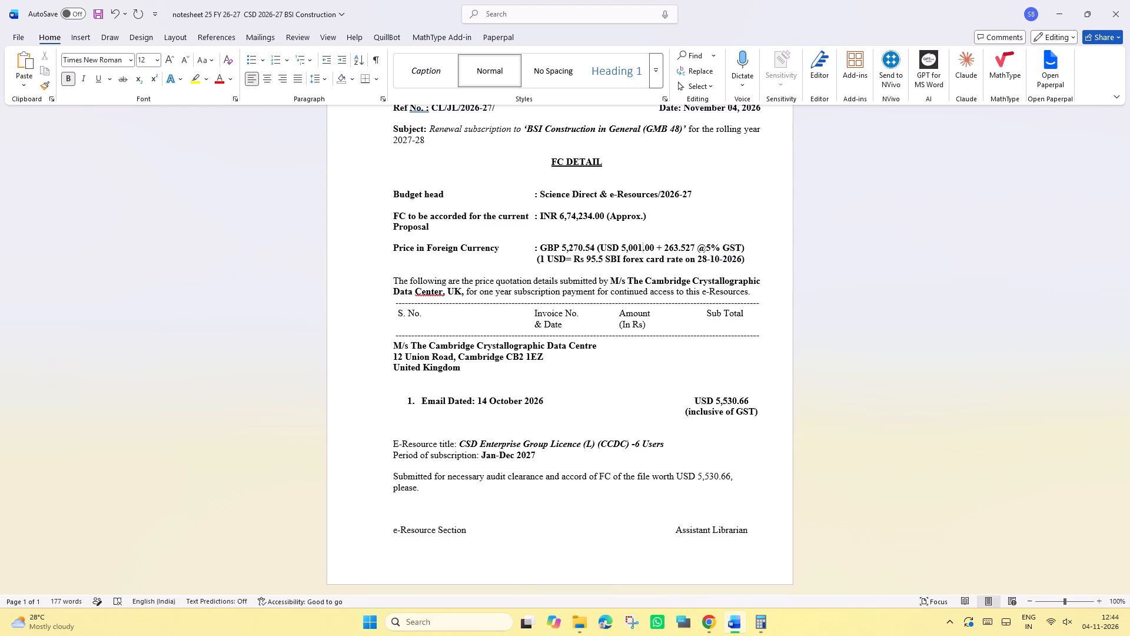
pyautogui.press('BackSpace')
pyautogui.write('7.01')
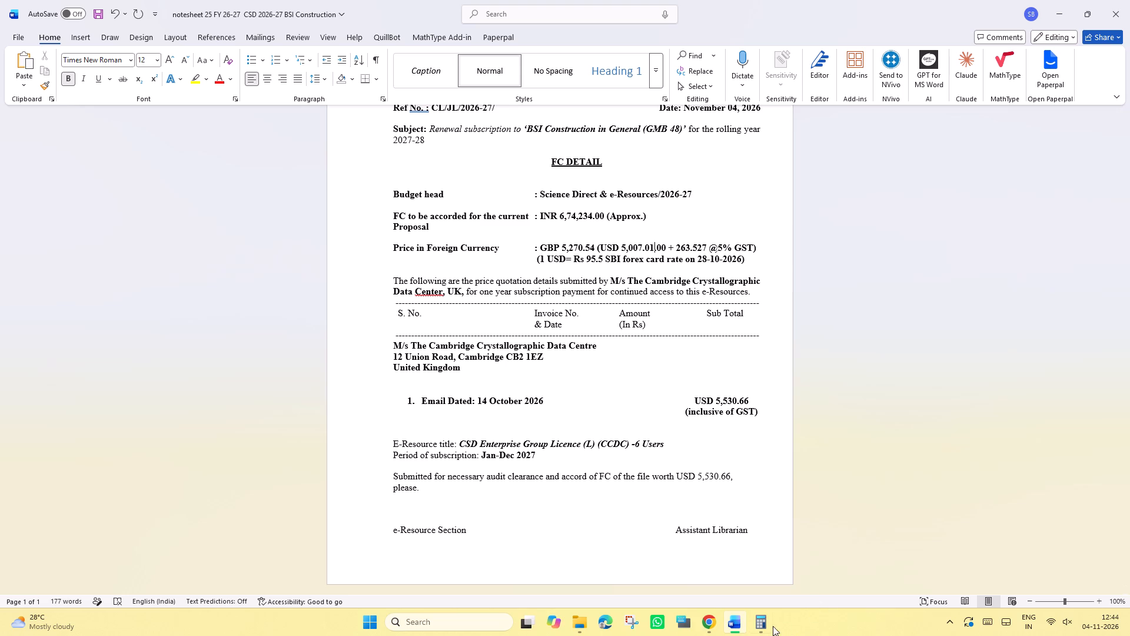
pyautogui.click(766, 615)
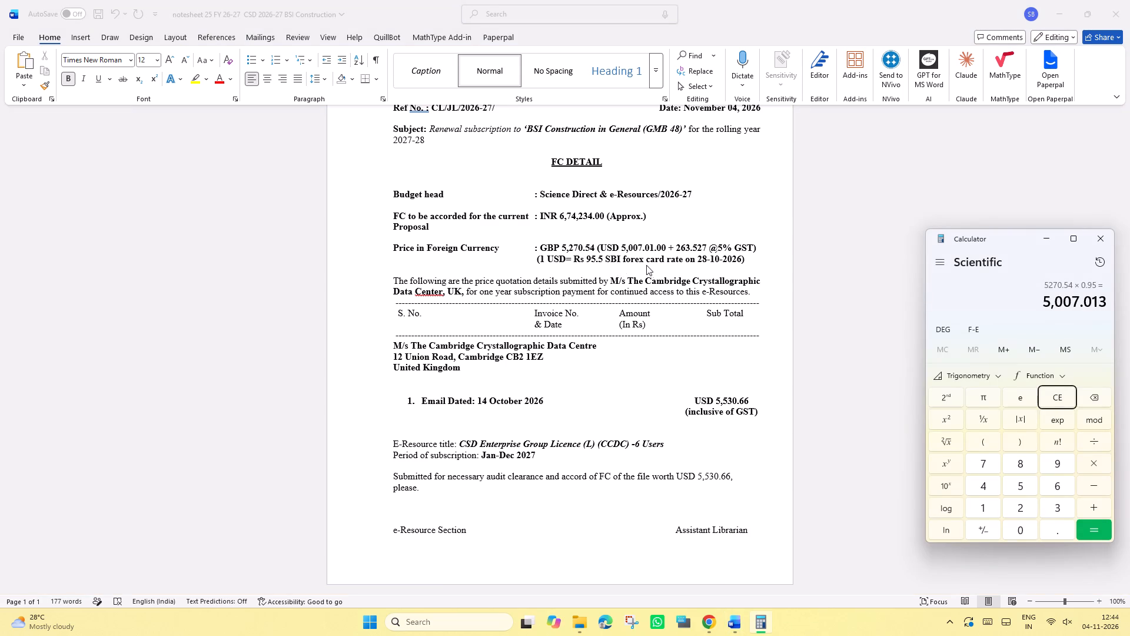
# Change the currency in the exchange rate note under the foreign currency price to GBP.
pyautogui.doubleClick(565, 260)
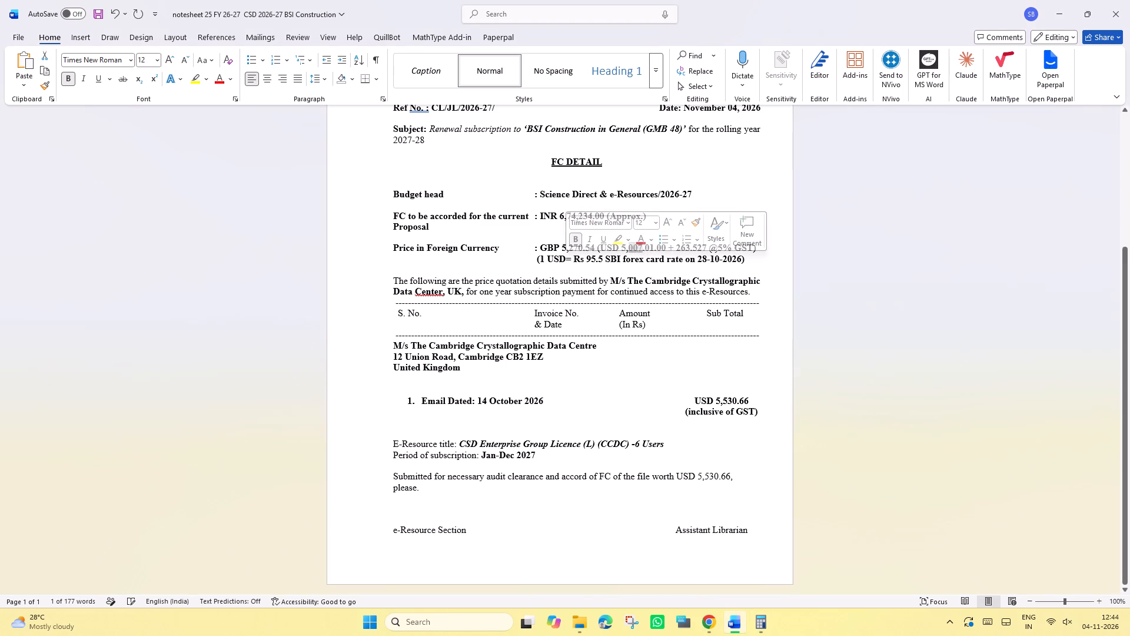
pyautogui.click(571, 258)
pyautogui.click(563, 257)
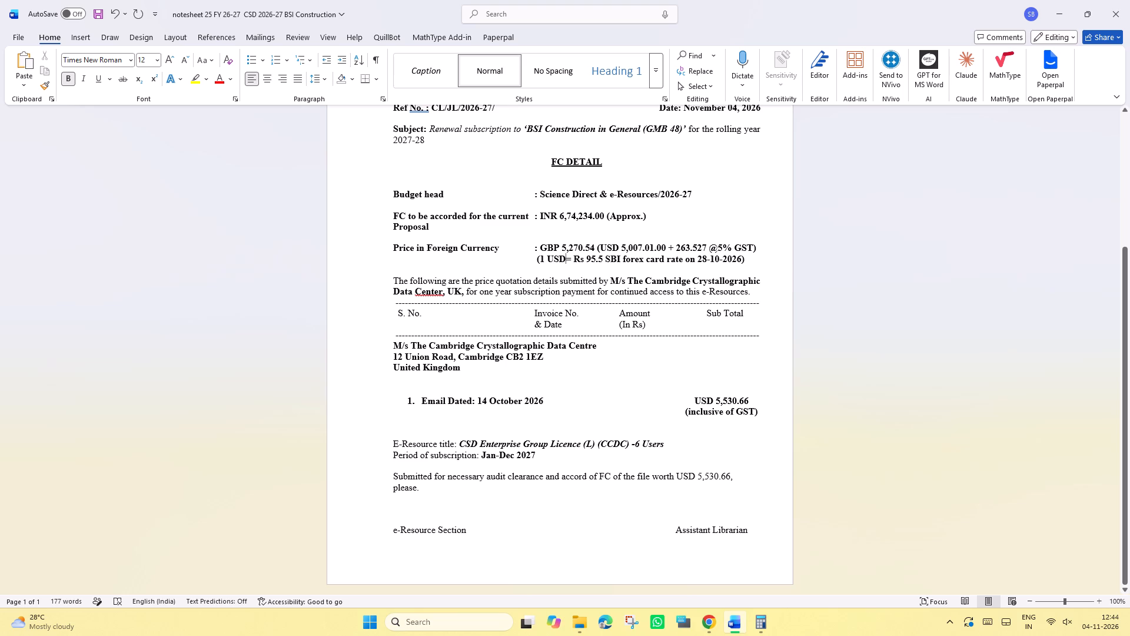
pyautogui.press('BackSpace')
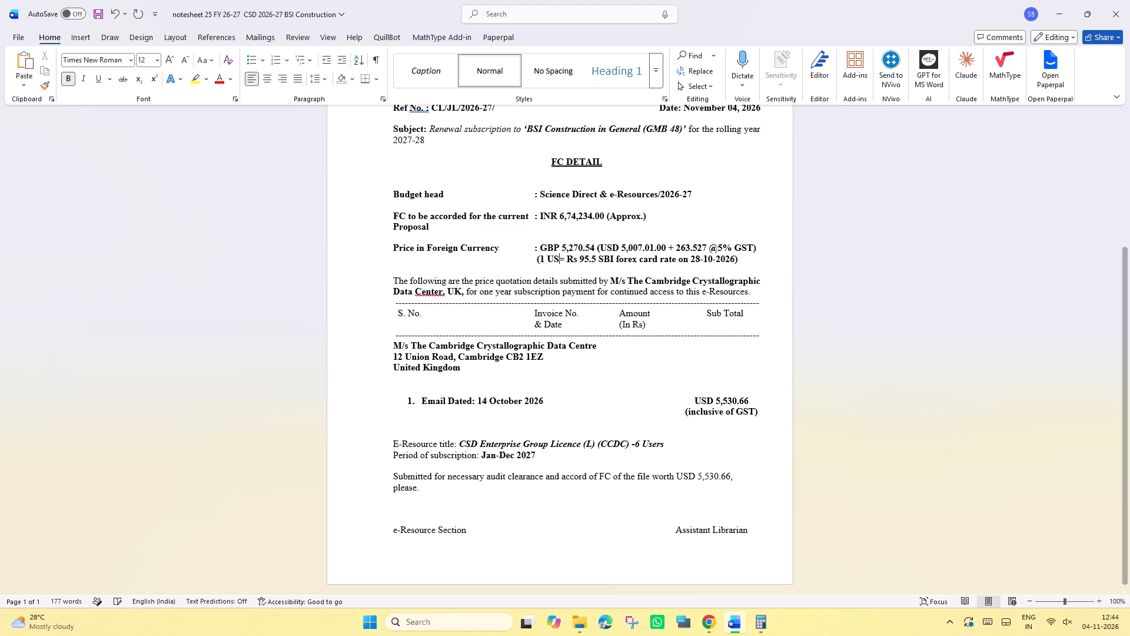
pyautogui.press('BackSpace')
pyautogui.press('BackSpace')
pyautogui.write('GBP')
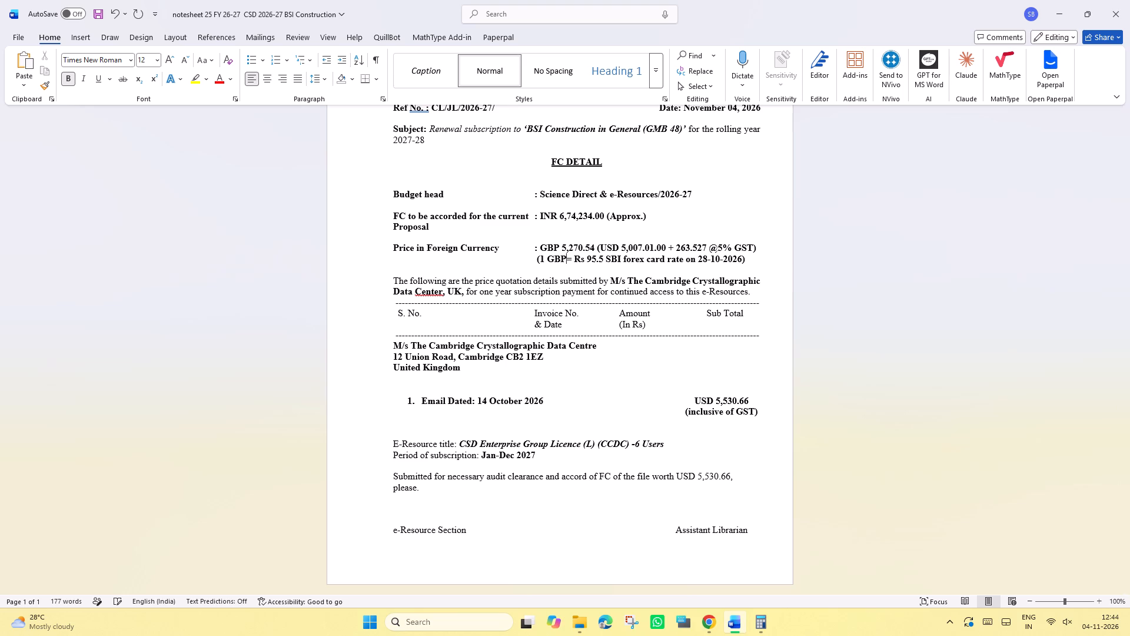
# Set the rupee exchange rate in the GBP conversion note to 127.9250.
pyautogui.press('Right')
pyautogui.press('Right')
pyautogui.press('Right')
pyautogui.press('Right')
pyautogui.press('Right')
pyautogui.press('Right')
pyautogui.press('Right')
pyautogui.press('Right')
pyautogui.press('Right')
pyautogui.press('BackSpace')
pyautogui.press('BackSpace')
pyautogui.press('BackSpace')
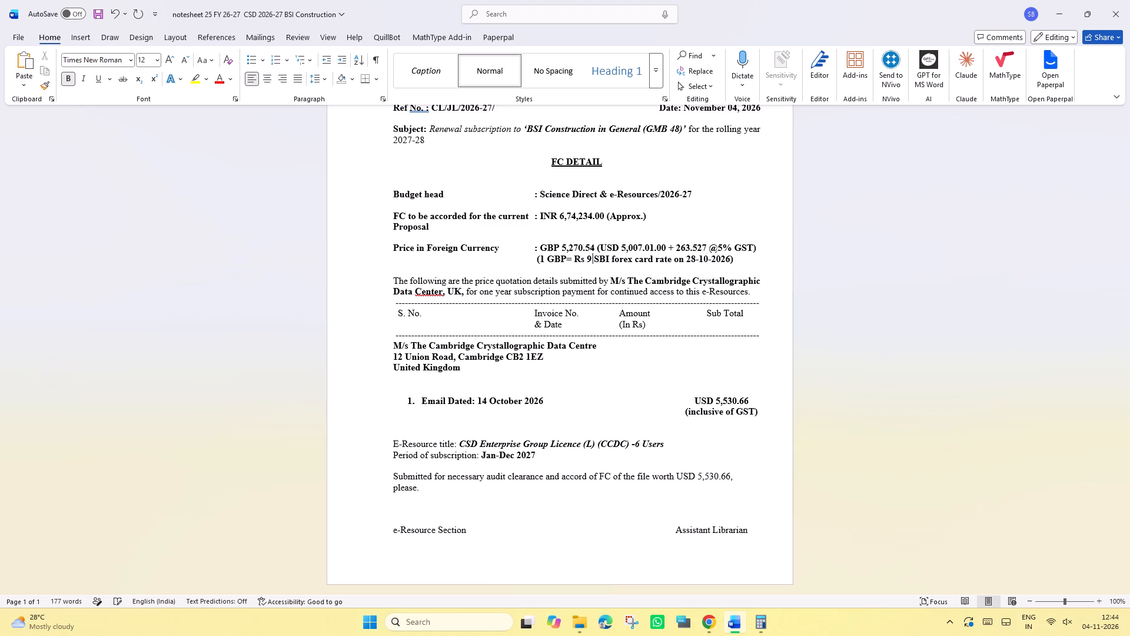
pyautogui.press('BackSpace')
pyautogui.write('127')
pyautogui.press('.')
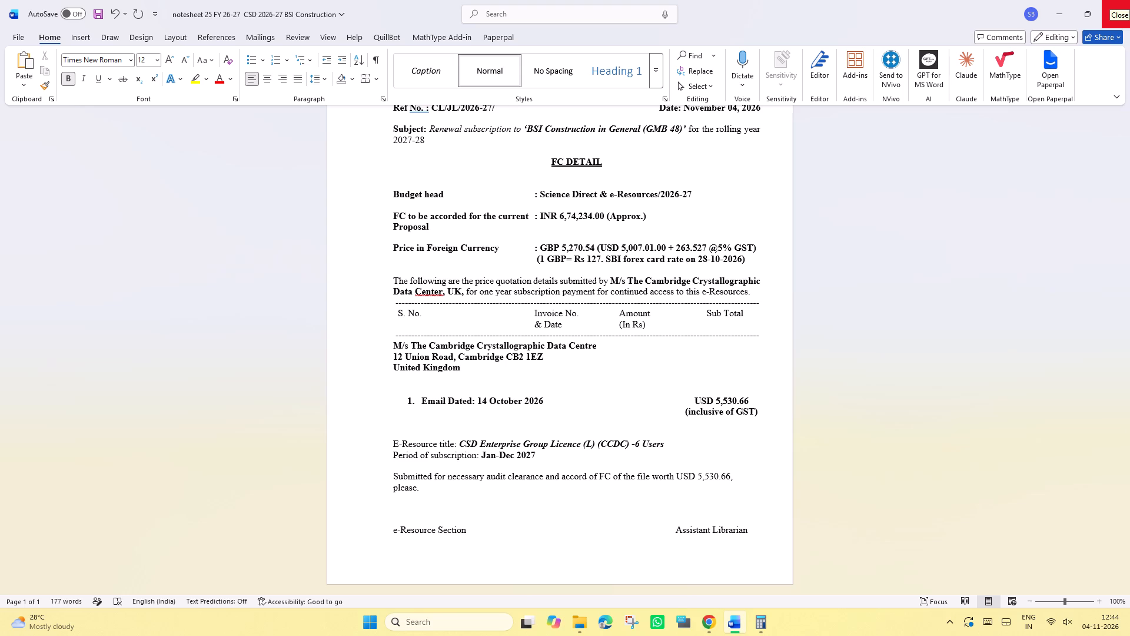
pyautogui.press('9')
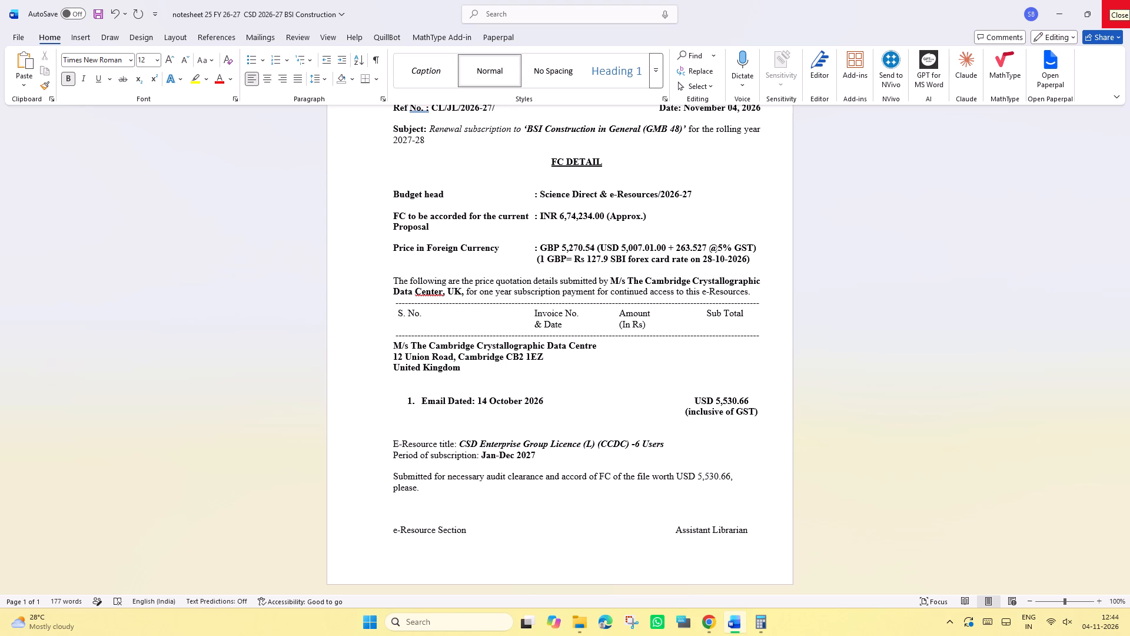
pyautogui.write('250')
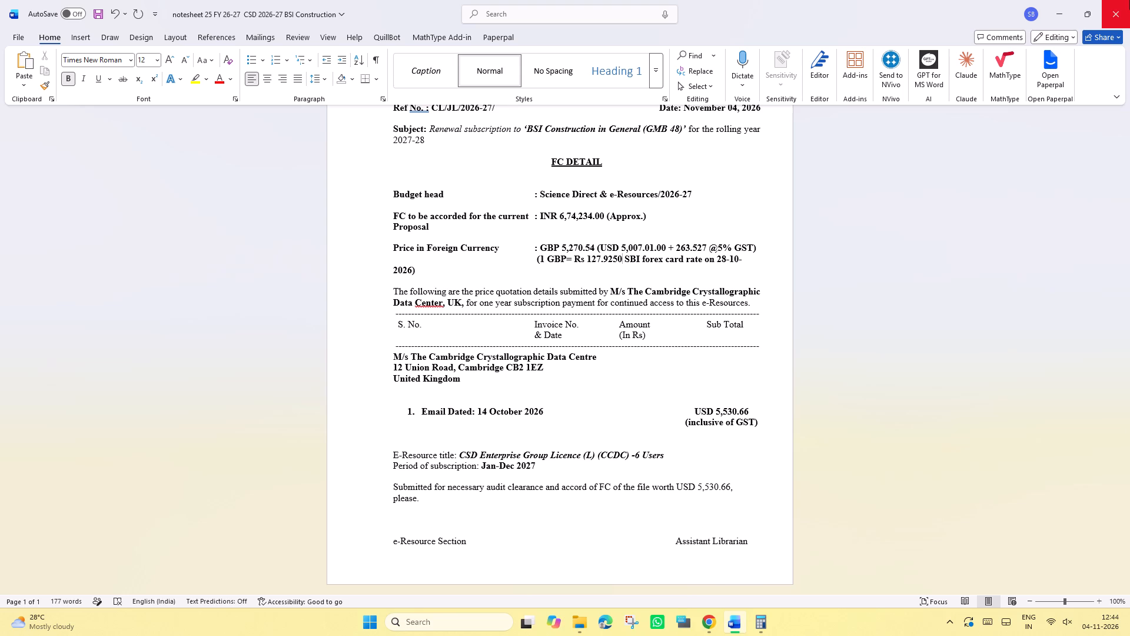
pyautogui.press('space')
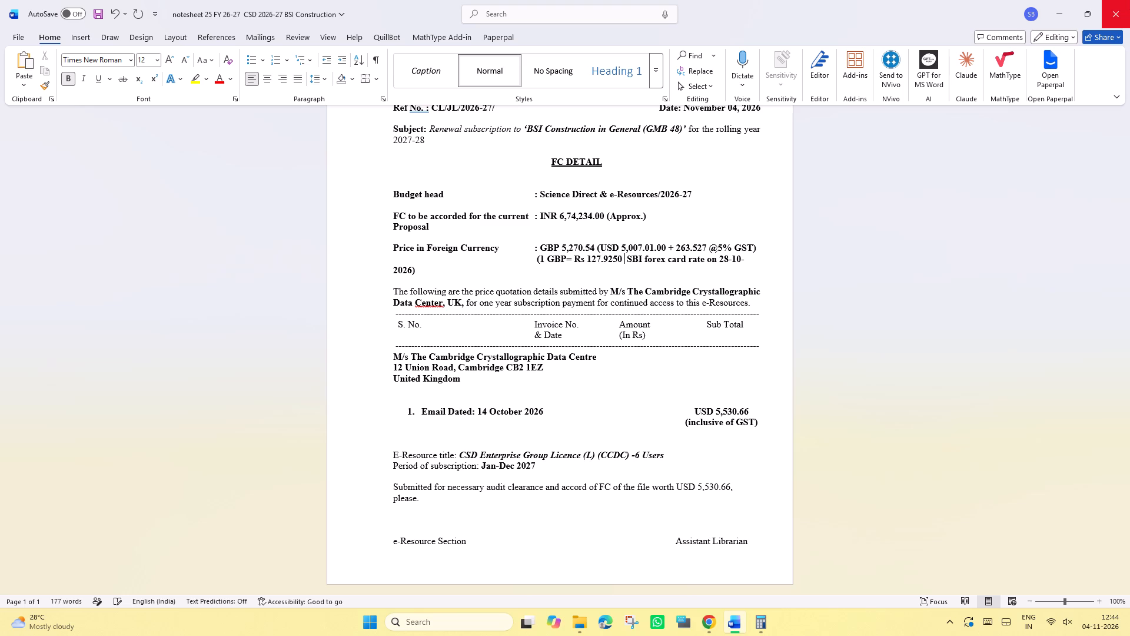
# Change the bank named in the GBP forex card rate note to Canara.
pyautogui.press('Right')
pyautogui.press('Right')
pyautogui.press('Right')
pyautogui.press('Right')
pyautogui.press('BackSpace')
pyautogui.press('BackSpace')
pyautogui.press('BackSpace')
pyautogui.hotkey('shift', 'v')
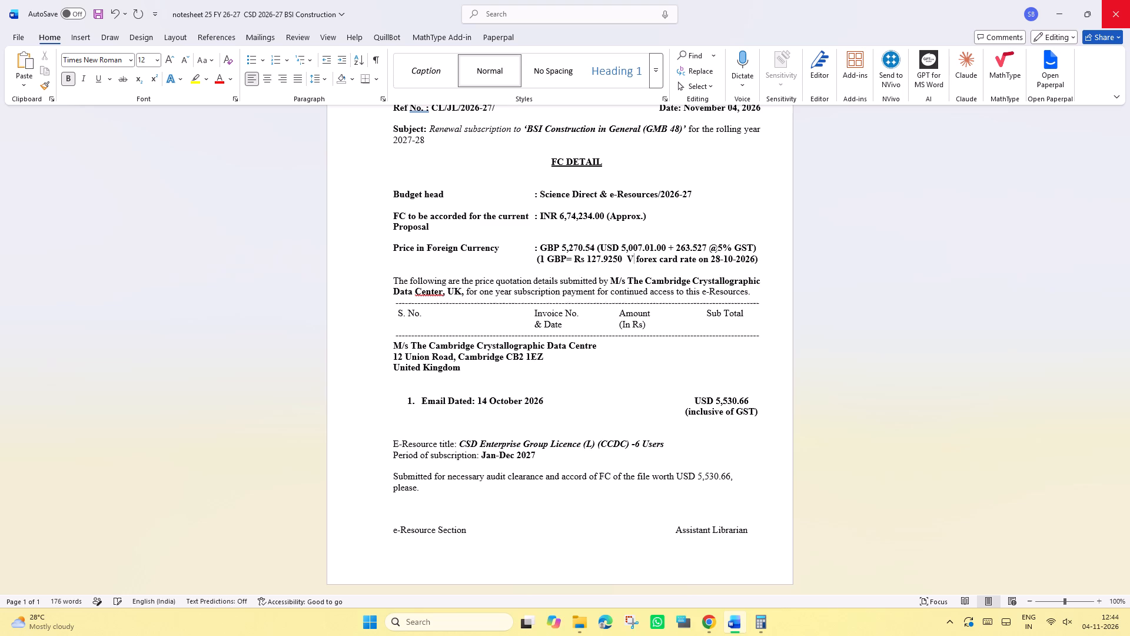
pyautogui.press('BackSpace')
pyautogui.press('BackSpace')
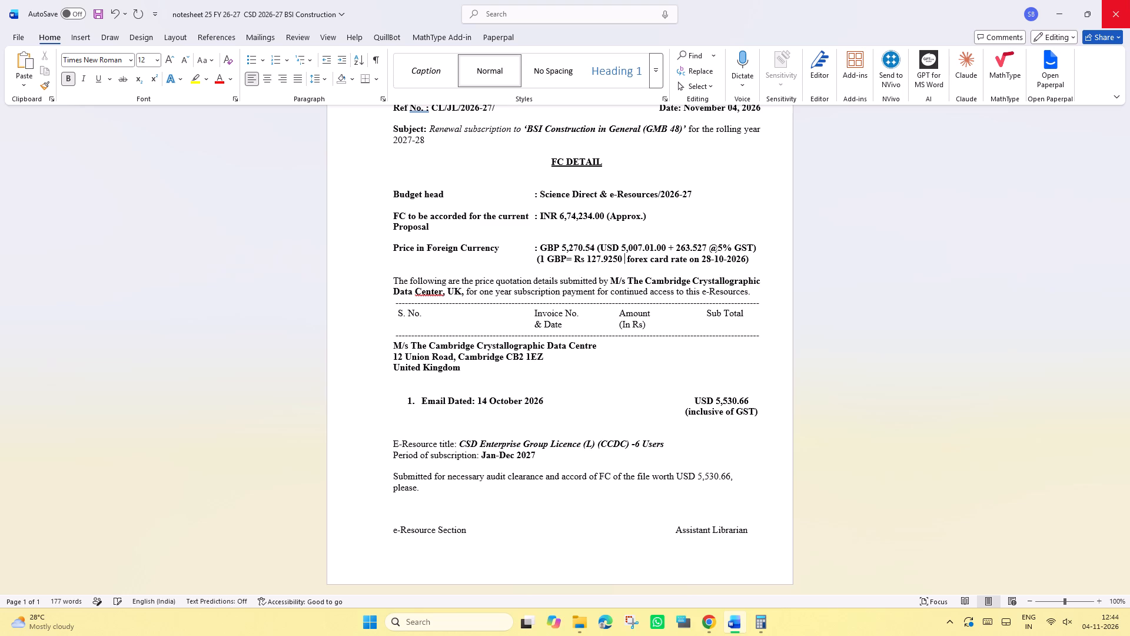
pyautogui.write('Cana')
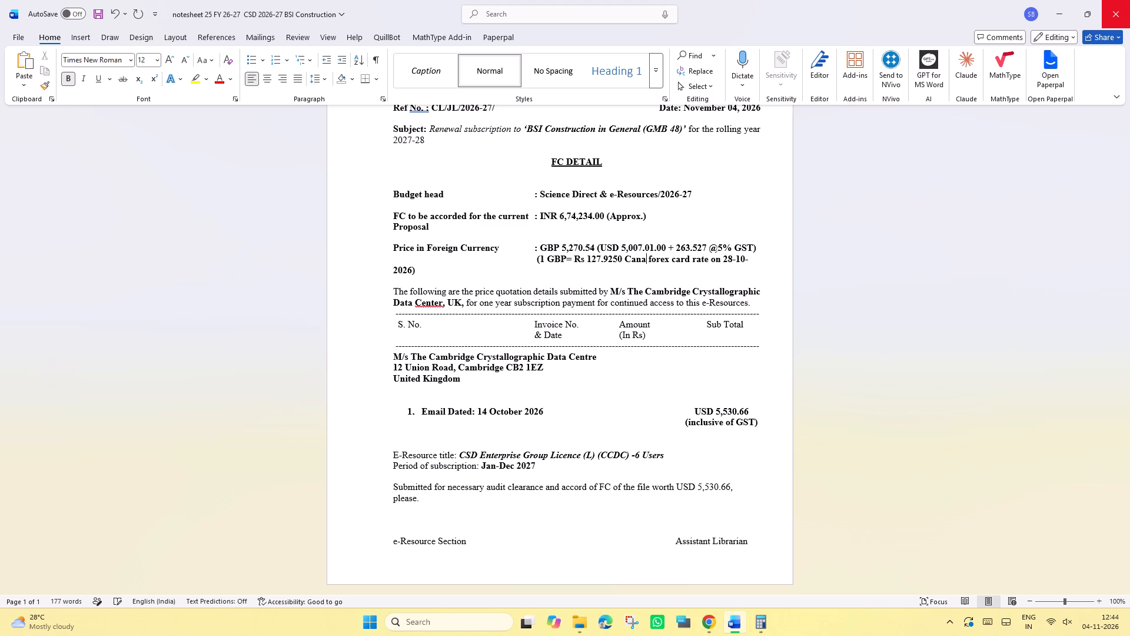
pyautogui.write('ra')
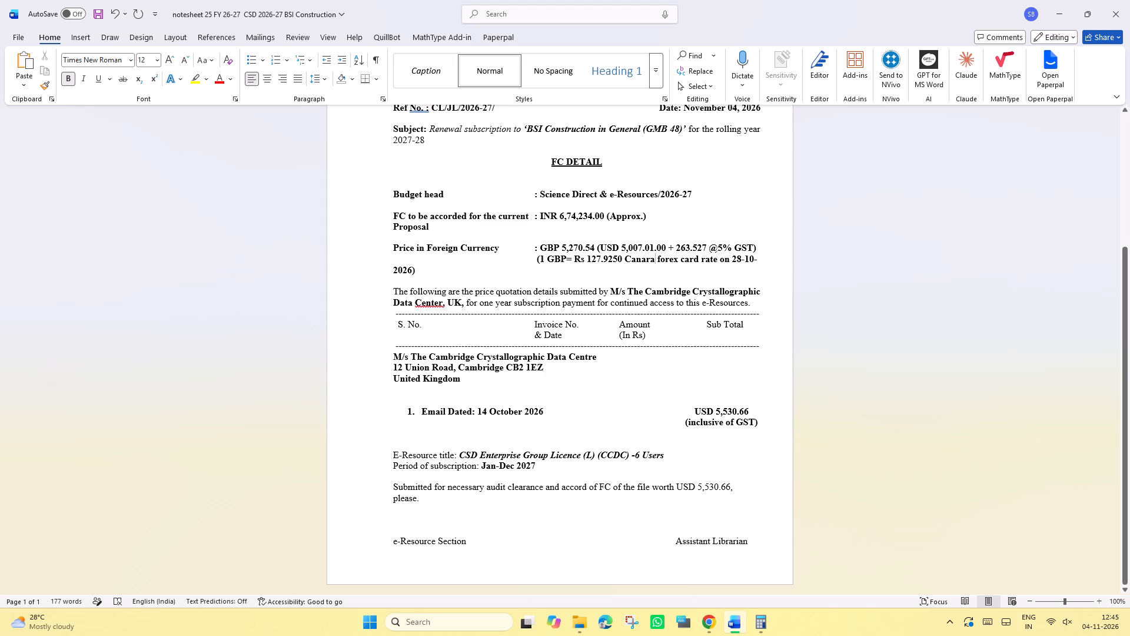
# Set the date in the forex card rate note to 29-10-2026.
pyautogui.click(742, 257)
pyautogui.press('BackSpace')
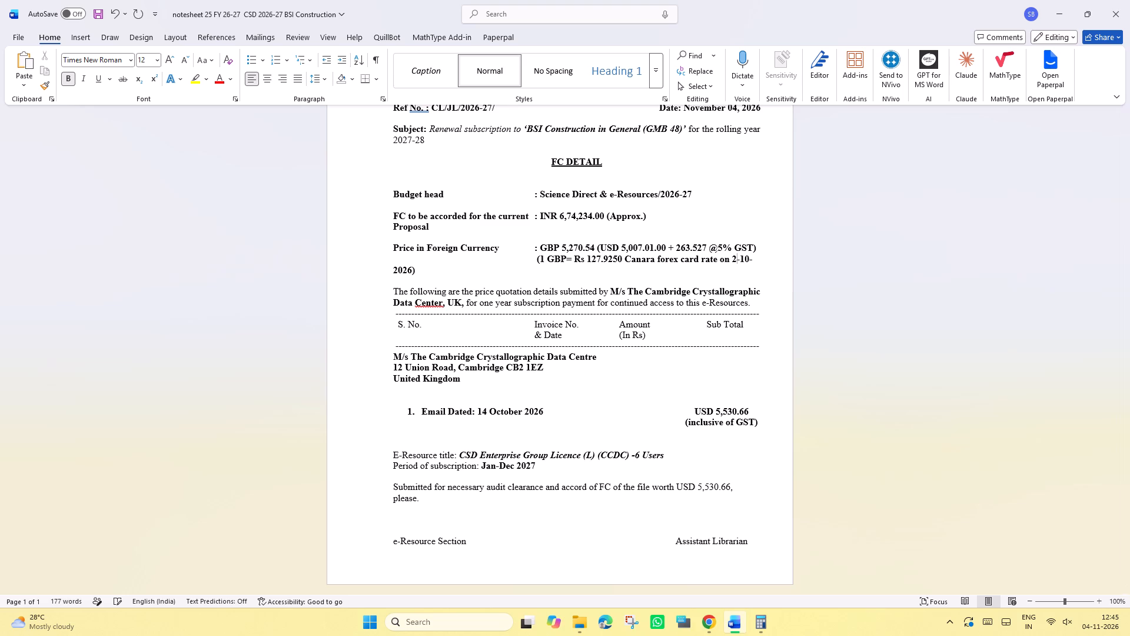
pyautogui.press('9')
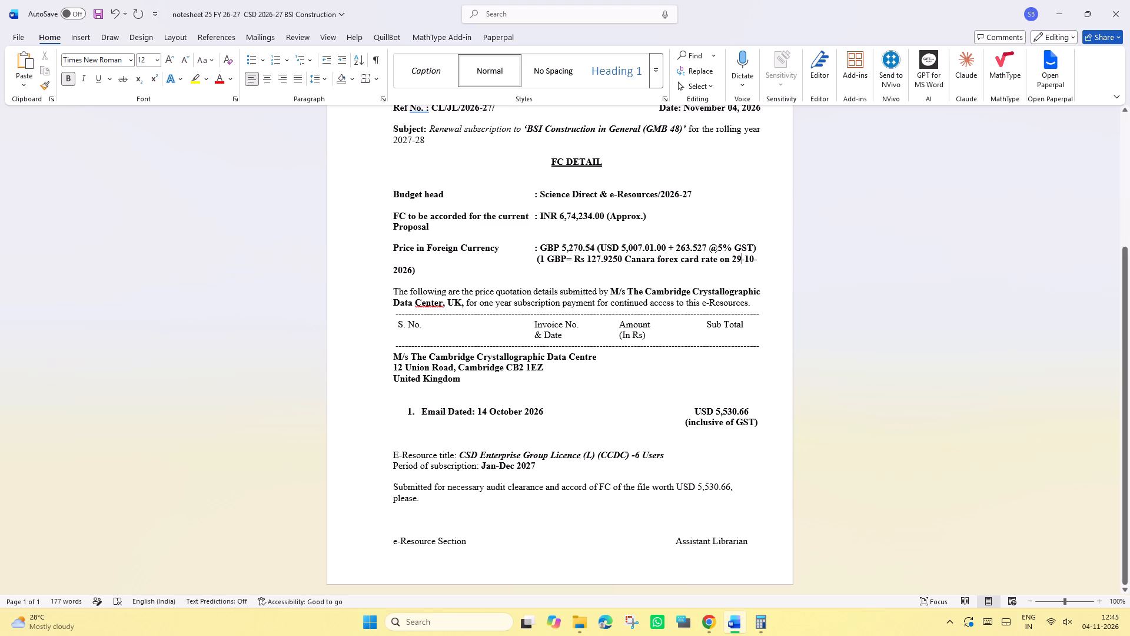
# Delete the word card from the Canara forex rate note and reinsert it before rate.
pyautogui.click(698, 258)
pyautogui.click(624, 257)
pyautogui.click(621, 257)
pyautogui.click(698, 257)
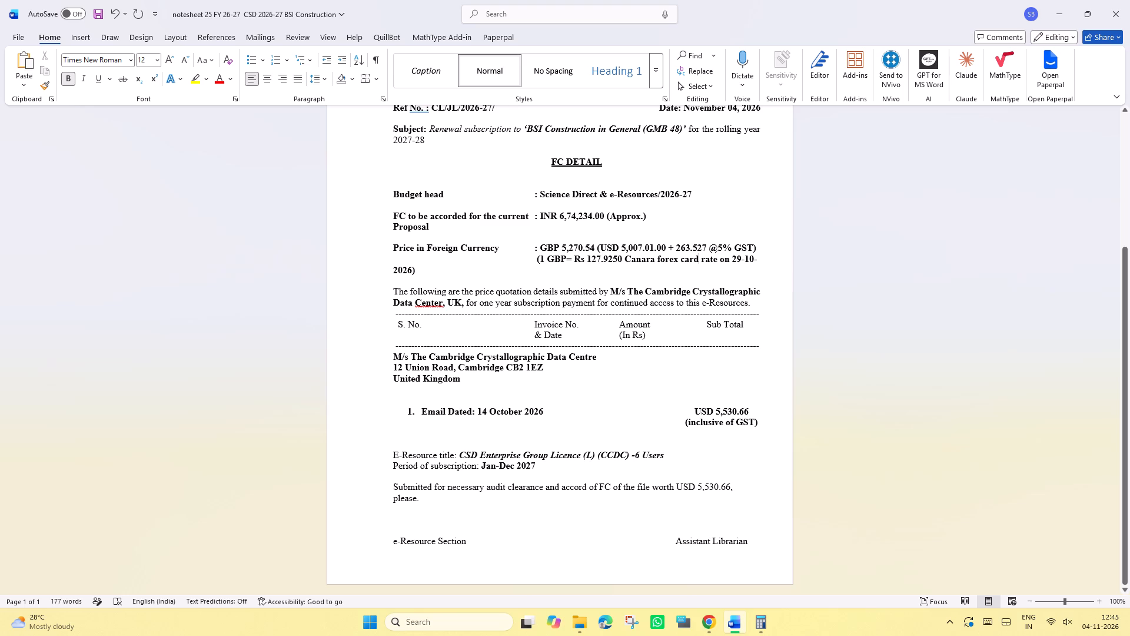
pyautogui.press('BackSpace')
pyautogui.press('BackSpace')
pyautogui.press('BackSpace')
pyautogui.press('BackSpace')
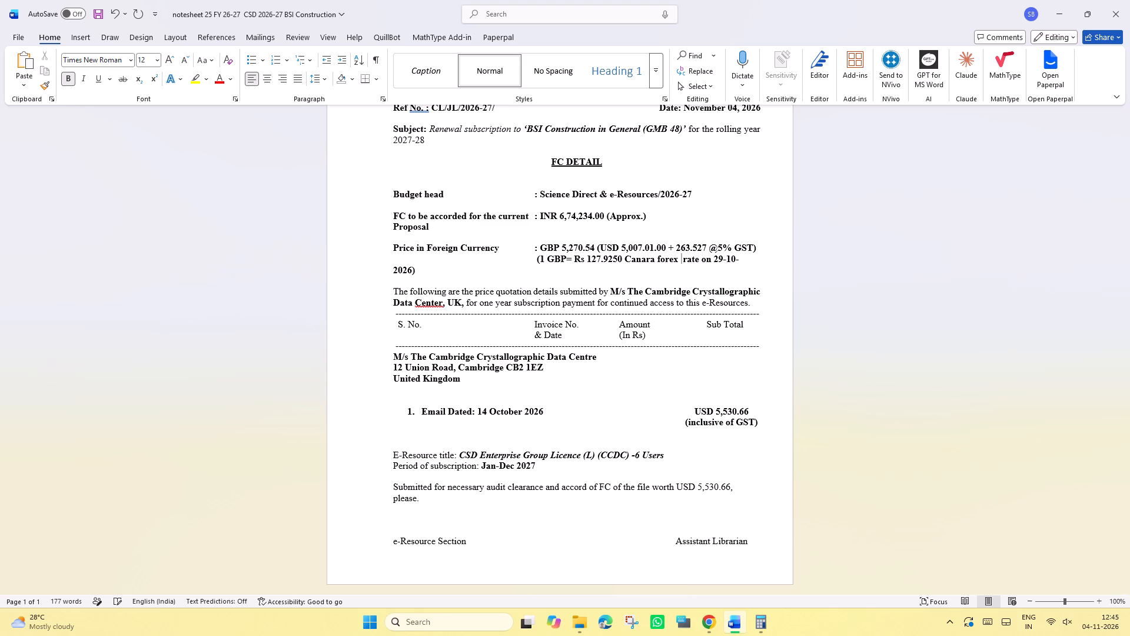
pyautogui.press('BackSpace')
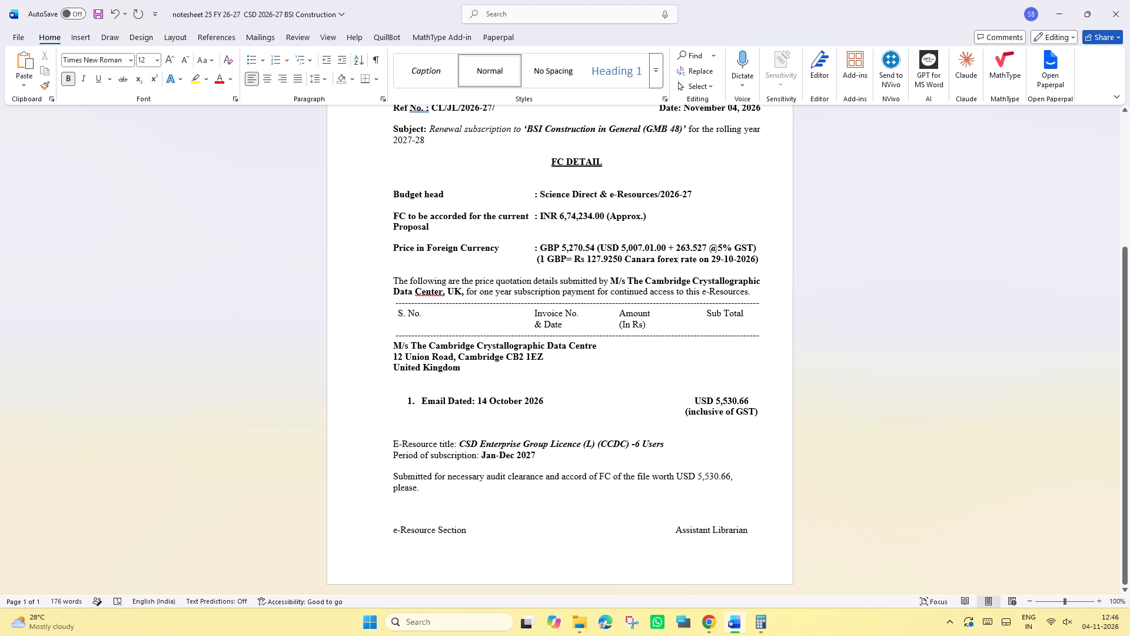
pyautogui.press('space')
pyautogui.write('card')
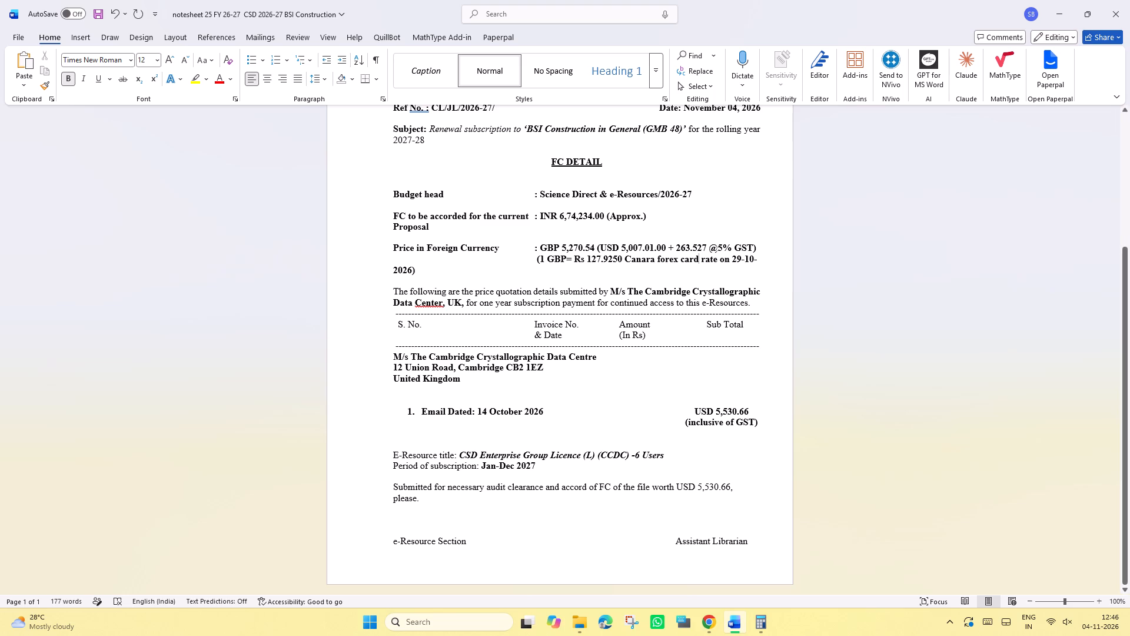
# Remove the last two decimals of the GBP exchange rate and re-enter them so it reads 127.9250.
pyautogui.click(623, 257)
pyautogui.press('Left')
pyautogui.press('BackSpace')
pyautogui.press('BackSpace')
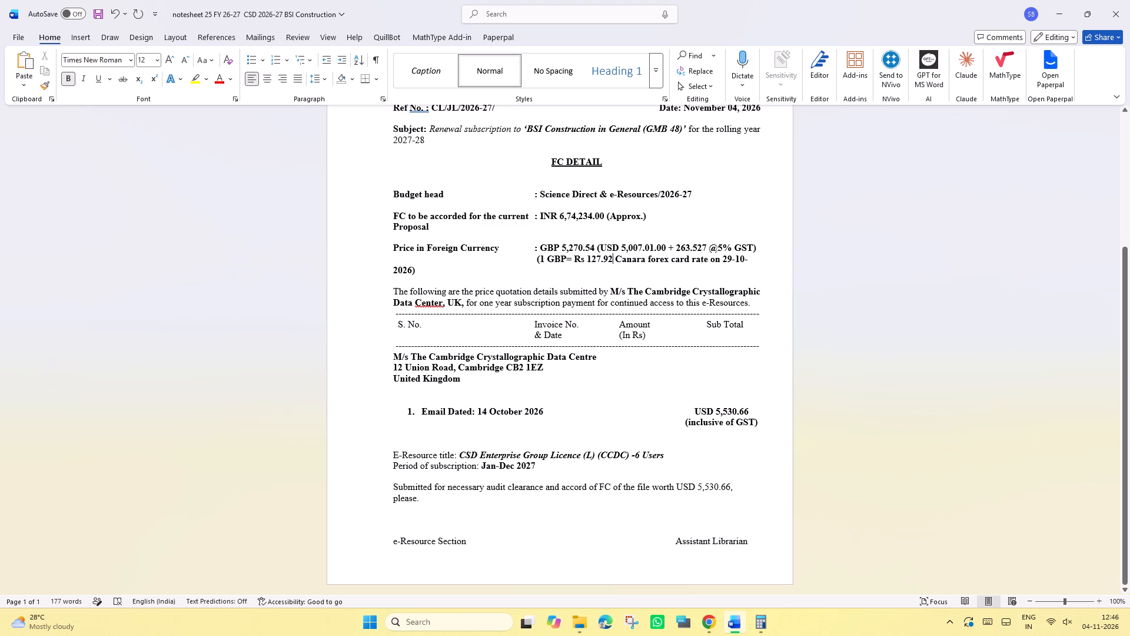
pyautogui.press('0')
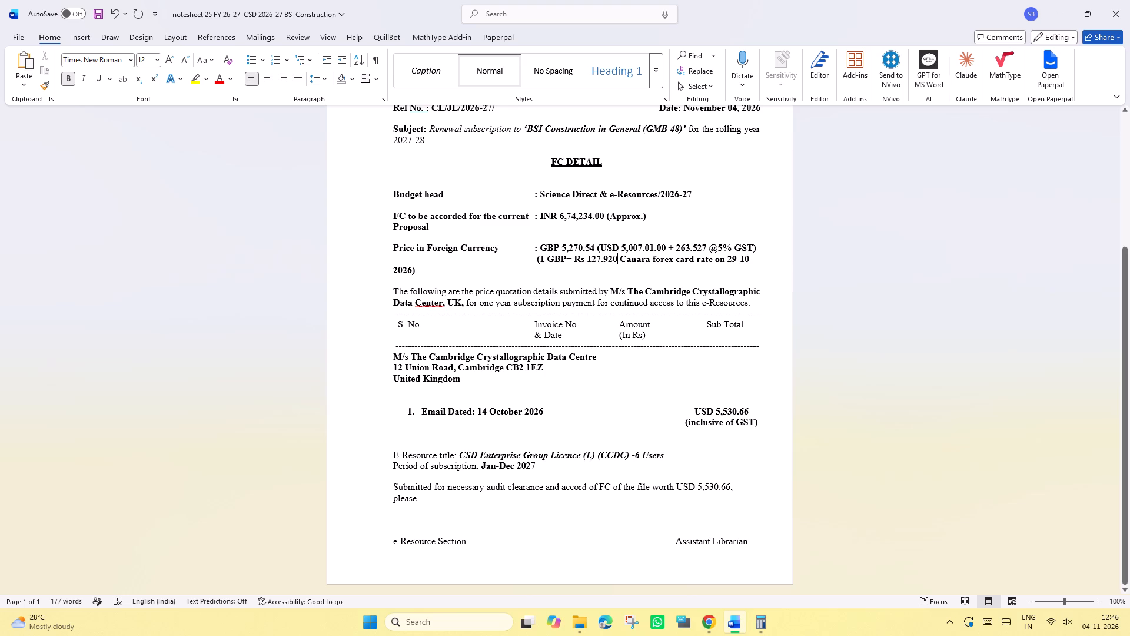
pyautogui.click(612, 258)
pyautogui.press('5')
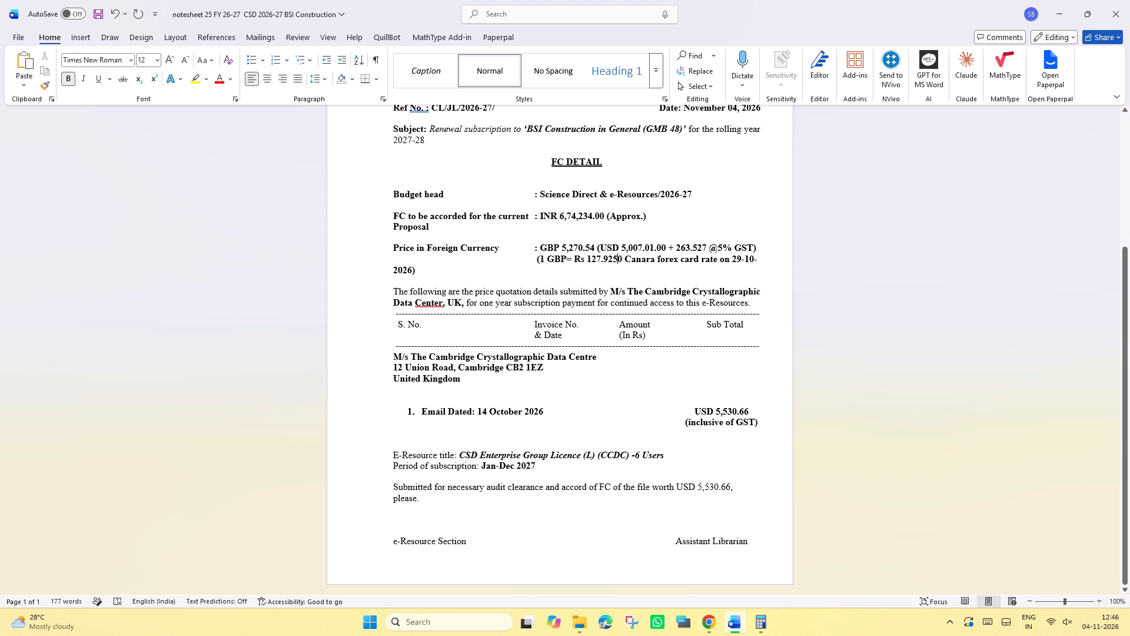
# Replace the supplier name after M/s in the price quotation sentence with BSB Edge Private Limited.
pyautogui.click(417, 267)
pyautogui.scroll(-2, 636, 268)
pyautogui.scroll(2, 562, 302)
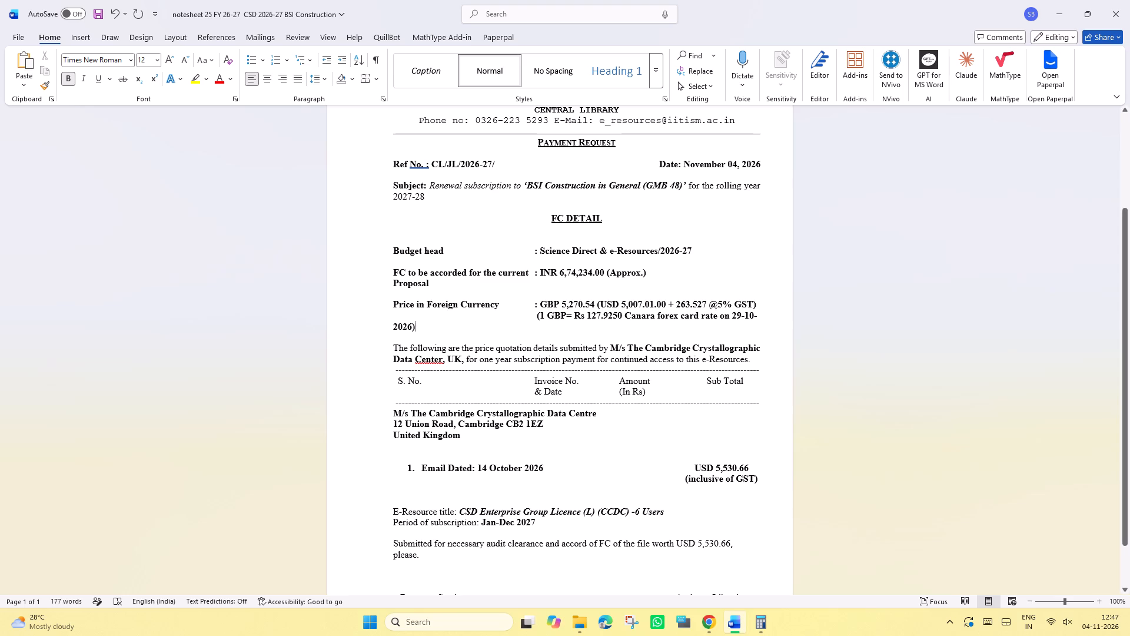
pyautogui.click(441, 360)
pyautogui.press('BackSpace')
pyautogui.press('BackSpace')
pyautogui.press('BackSpace')
pyautogui.press('BackSpace')
pyautogui.press('BackSpace')
pyautogui.press('BackSpace')
pyautogui.press('BackSpace')
pyautogui.press('BackSpace')
pyautogui.press('BackSpace')
pyautogui.press('BackSpace')
pyautogui.press('BackSpace')
pyautogui.press('BackSpace')
pyautogui.press('BackSpace')
pyautogui.press('BackSpace')
pyautogui.press('BackSpace')
pyautogui.press('BackSpace')
pyautogui.press('BackSpace')
pyautogui.press('BackSpace')
pyautogui.press('BackSpace')
pyautogui.press('BackSpace')
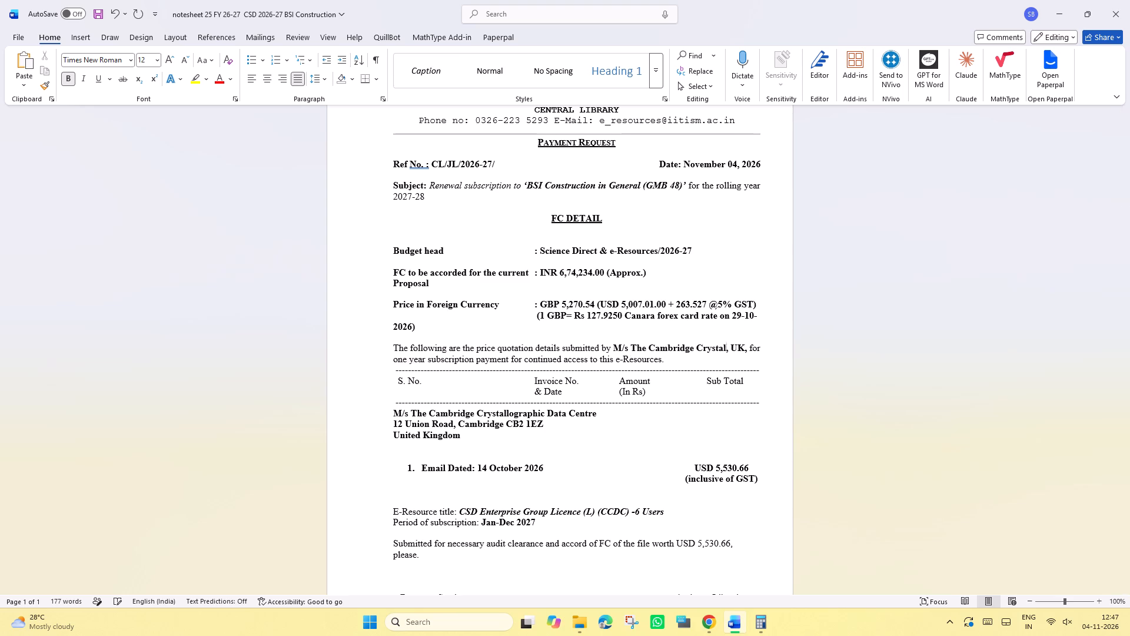
pyautogui.press('BackSpace')
pyautogui.press('BackSpace')
pyautogui.press('BackSpace')
pyautogui.press('BackSpace')
pyautogui.press('BackSpace')
pyautogui.press('BackSpace')
pyautogui.press('BackSpace')
pyautogui.press('BackSpace')
pyautogui.press('BackSpace')
pyautogui.press('BackSpace')
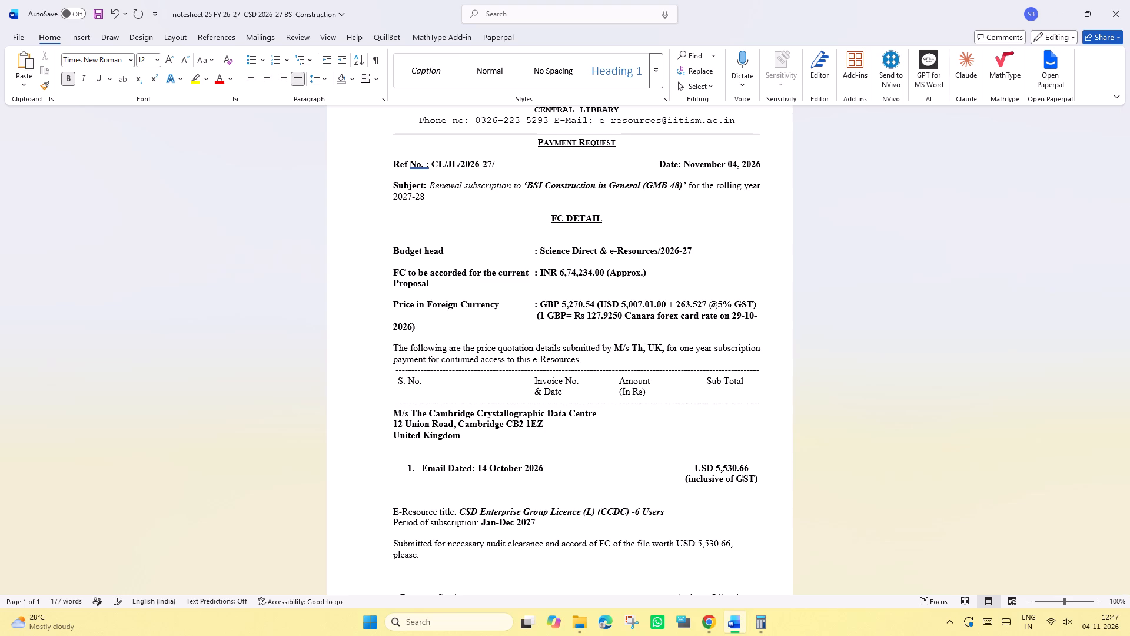
pyautogui.press('BackSpace')
pyautogui.press('BackSpace')
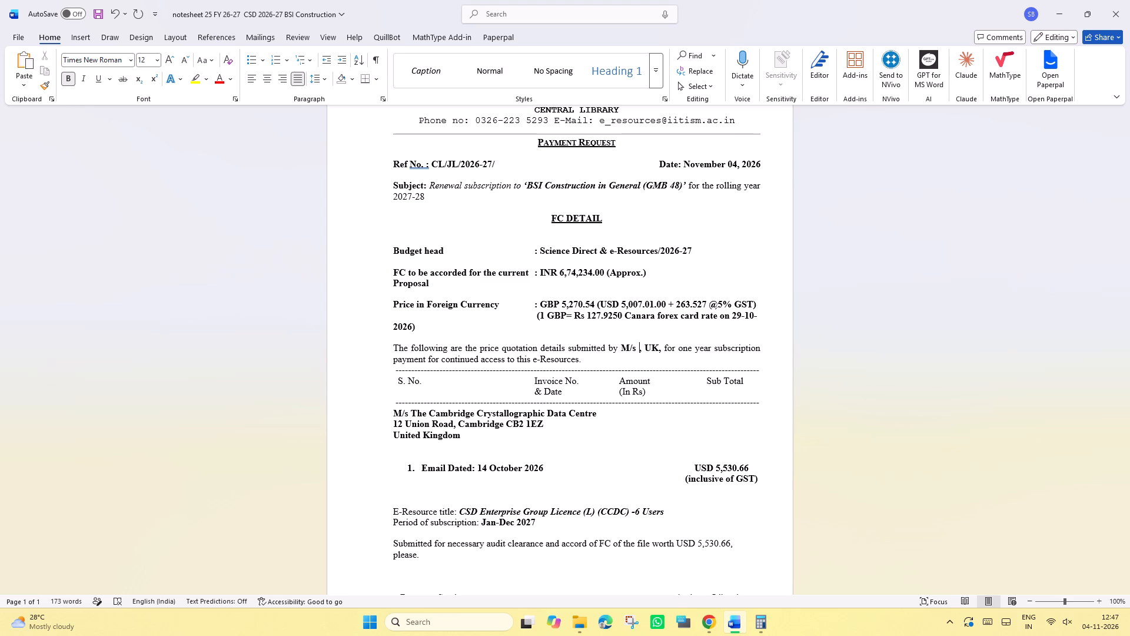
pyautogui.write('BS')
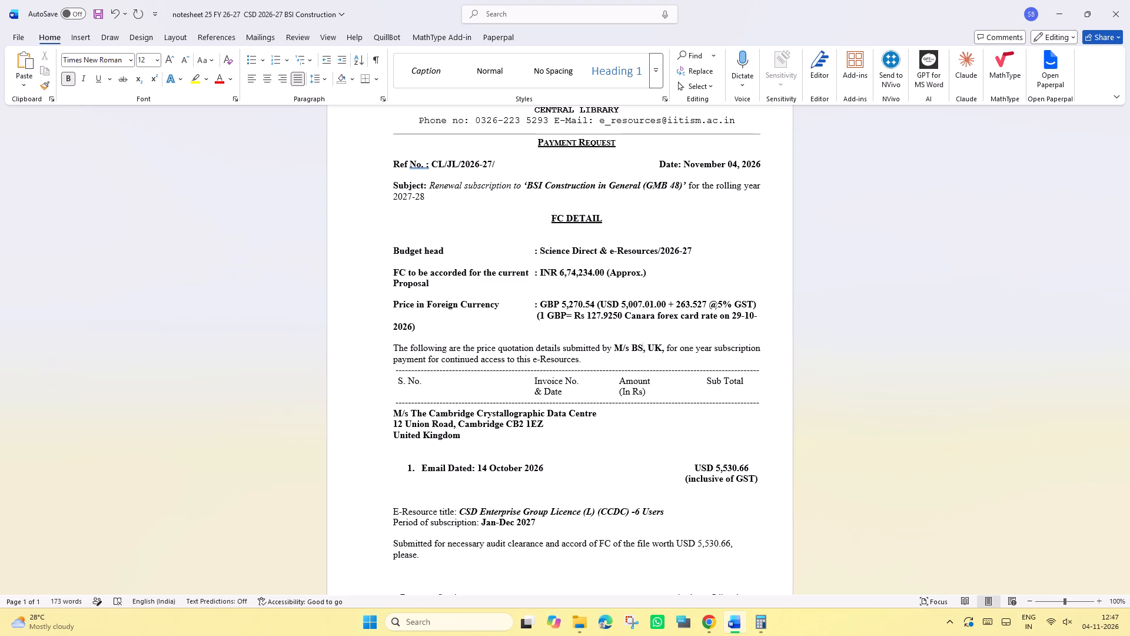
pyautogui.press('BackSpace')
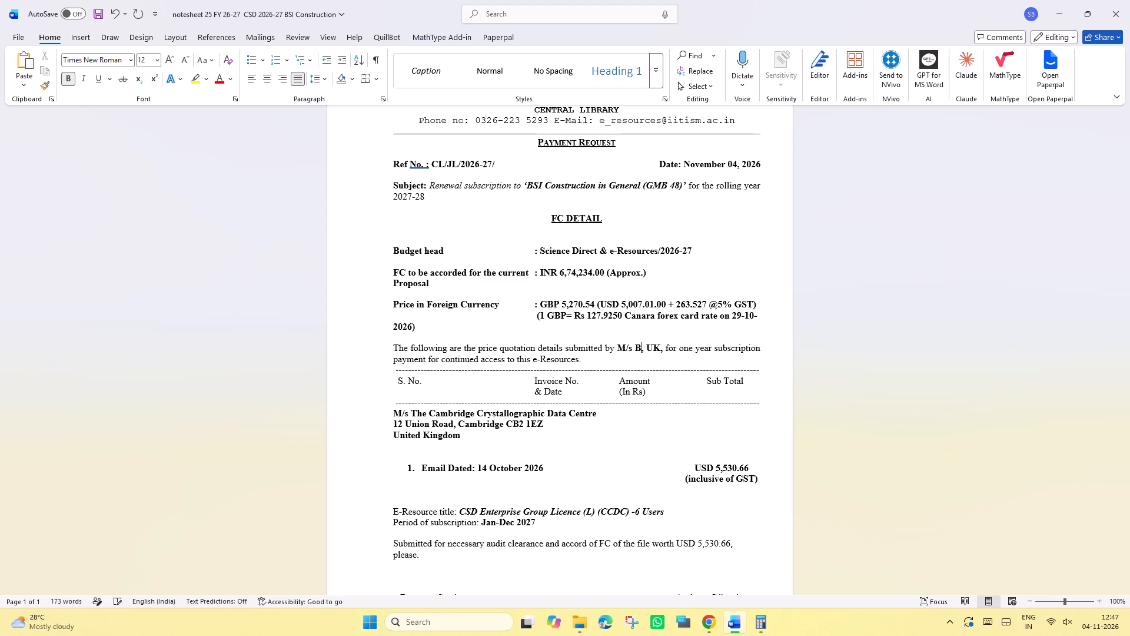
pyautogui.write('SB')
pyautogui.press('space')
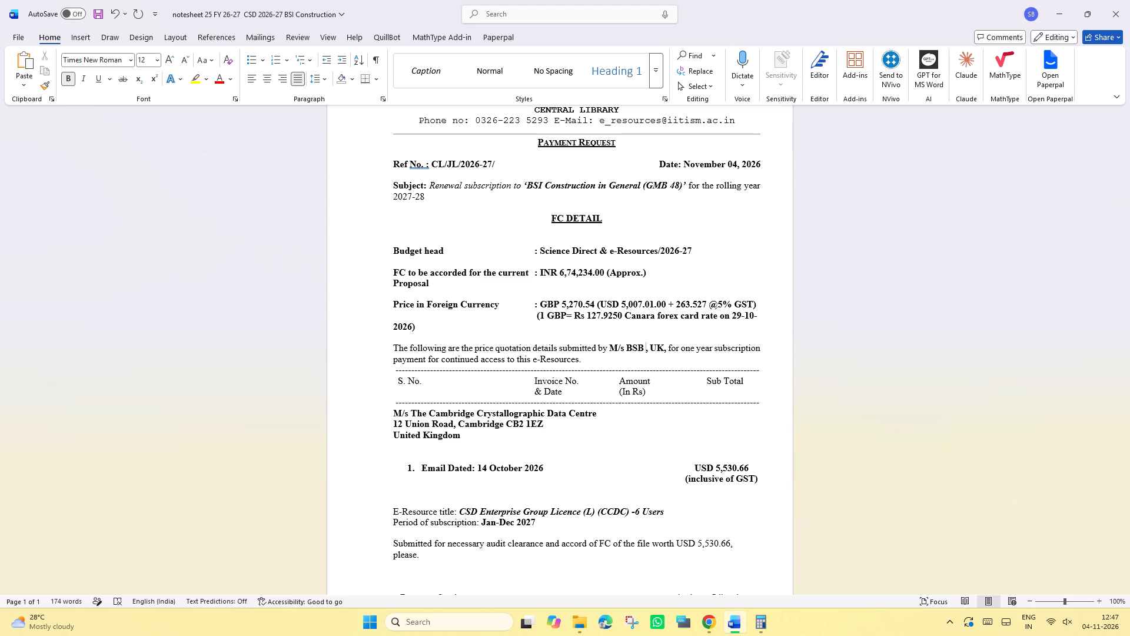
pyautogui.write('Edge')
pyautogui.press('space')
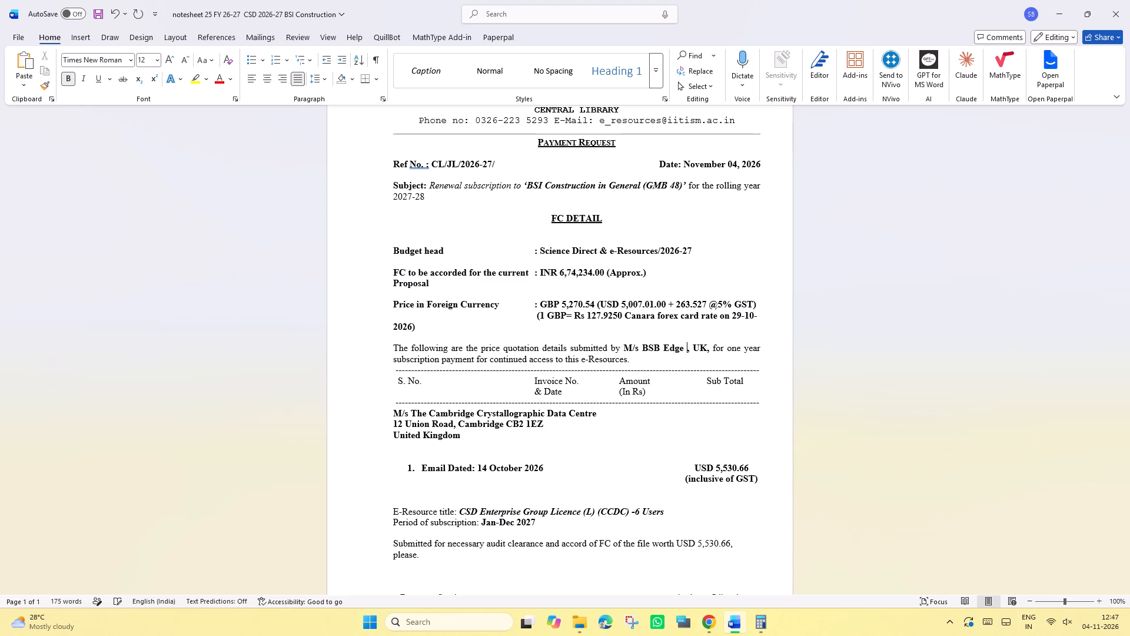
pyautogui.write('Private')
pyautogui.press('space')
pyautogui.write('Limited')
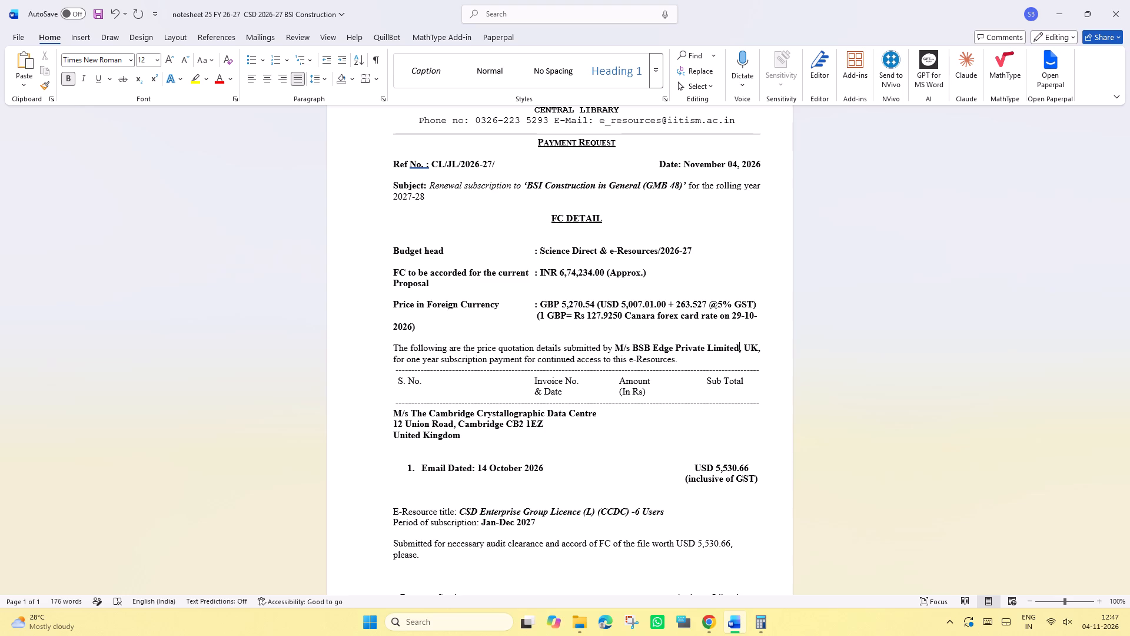
# Change the supplier's location in the price quotation sentence to New Delhi.
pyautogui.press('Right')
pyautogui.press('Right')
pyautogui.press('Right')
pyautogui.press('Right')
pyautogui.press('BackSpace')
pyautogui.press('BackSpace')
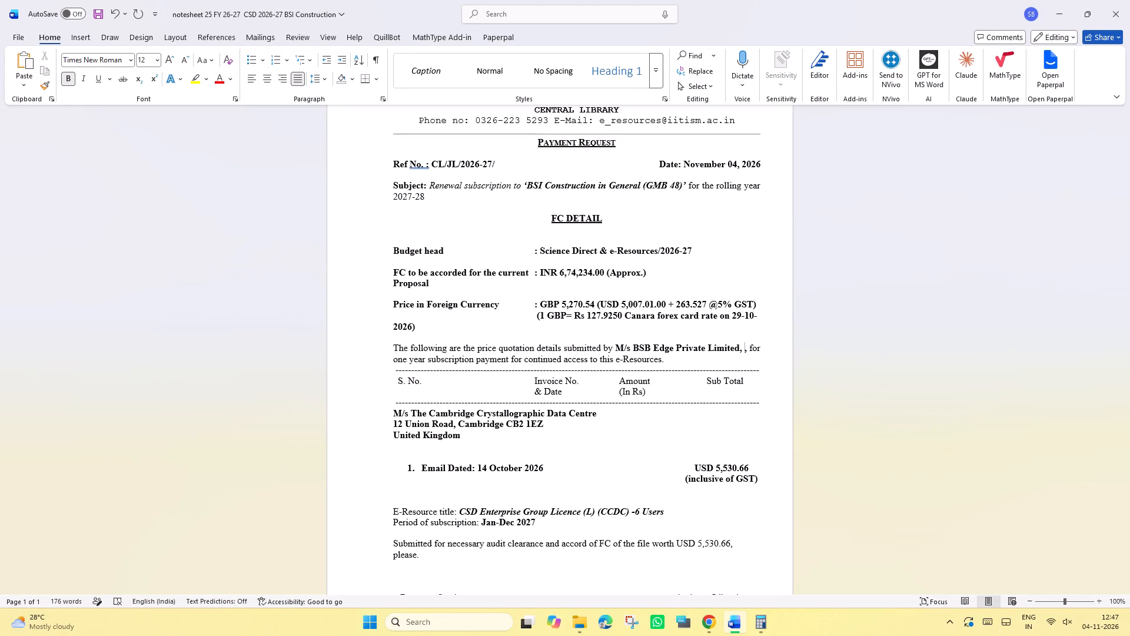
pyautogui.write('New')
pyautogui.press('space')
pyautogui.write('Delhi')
# Replace the supplier name heading the address block with M/s BSB Edge Private Limited, copied from the quotation sentence, keeping a single M/s.
pyautogui.scroll(-2, 388, 396)
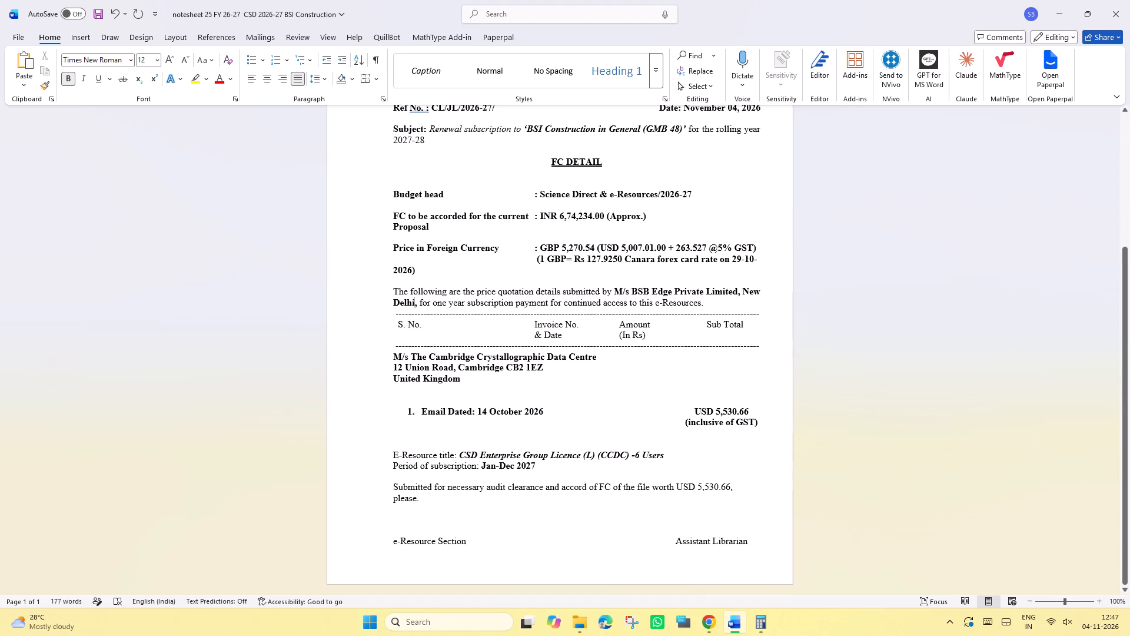
pyautogui.moveTo(616, 286); pyautogui.dragTo(722, 289)
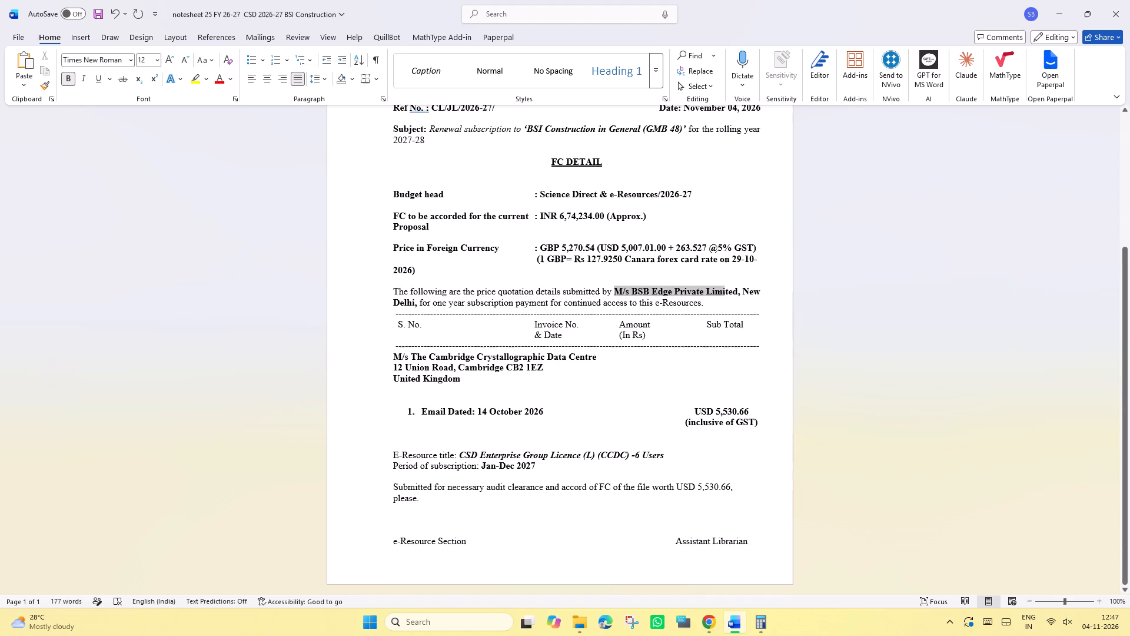
pyautogui.moveTo(722, 289); pyautogui.dragTo(732, 289)
pyautogui.hotkey('ctrl', 'c')
pyautogui.click(600, 355)
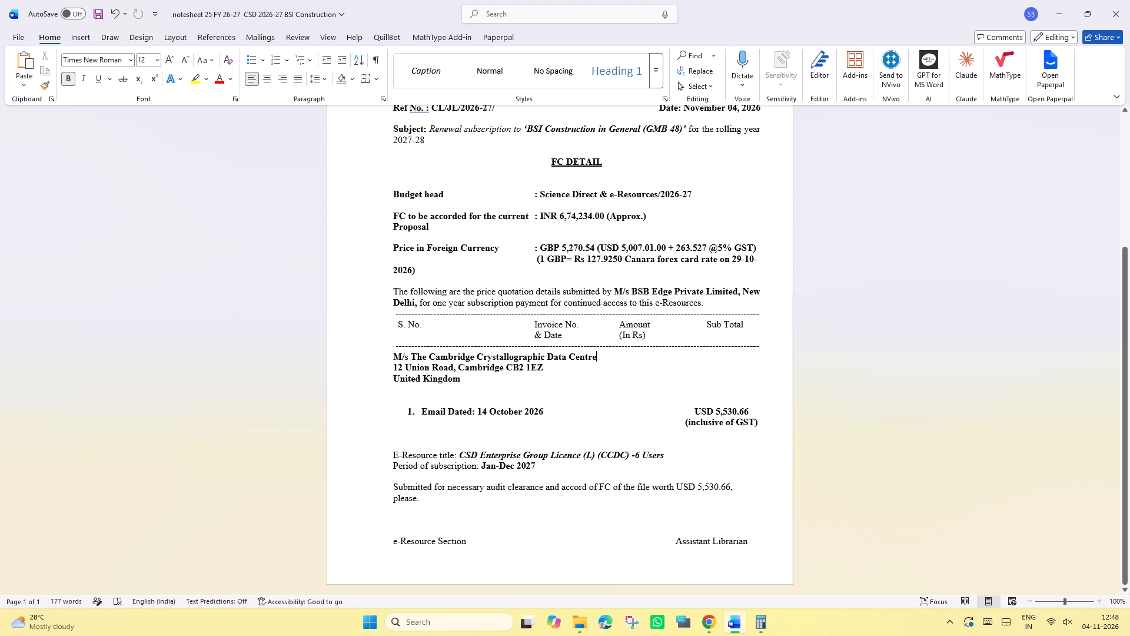
pyautogui.moveTo(597, 355); pyautogui.dragTo(418, 358)
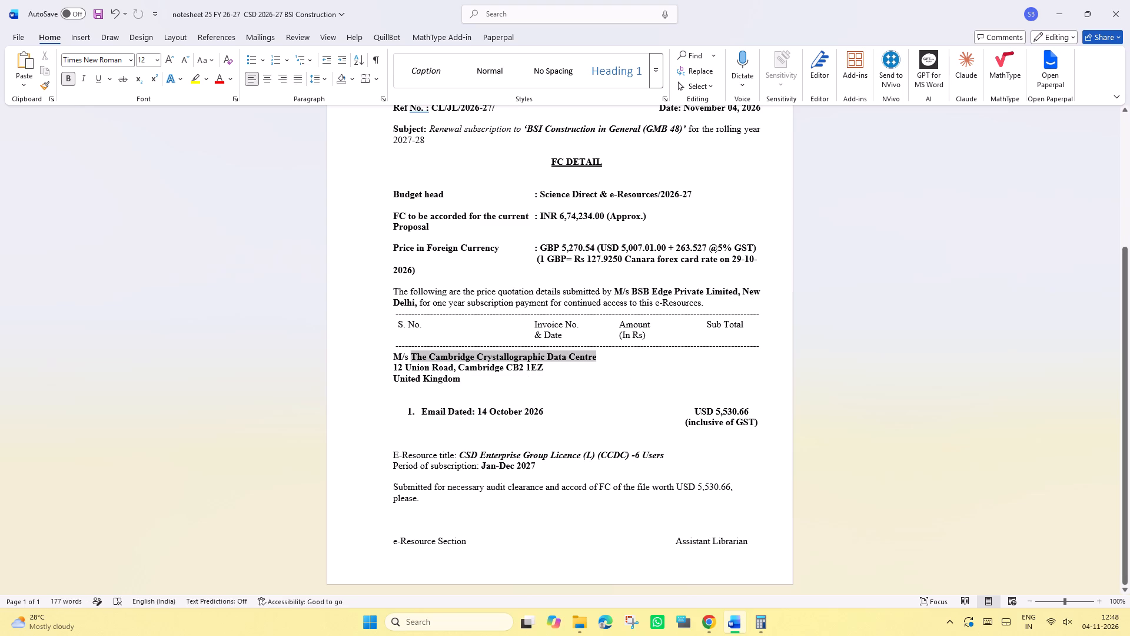
pyautogui.moveTo(418, 358); pyautogui.dragTo(419, 358)
pyautogui.hotkey('ctrl', 'v')
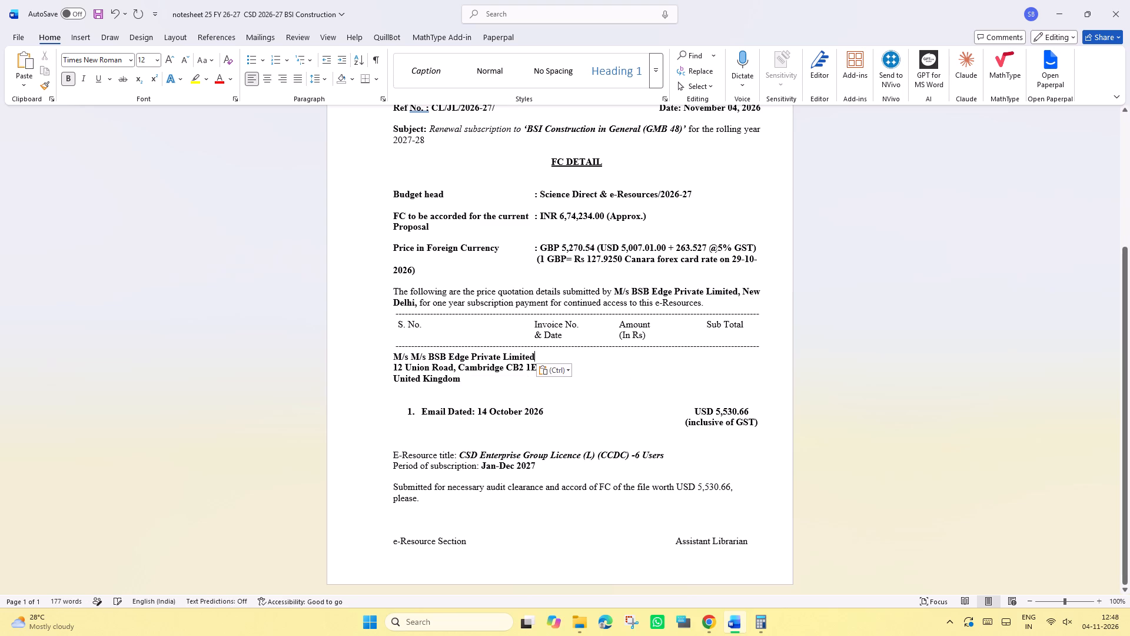
pyautogui.moveTo(425, 357); pyautogui.dragTo(412, 357)
pyautogui.press('BackSpace')
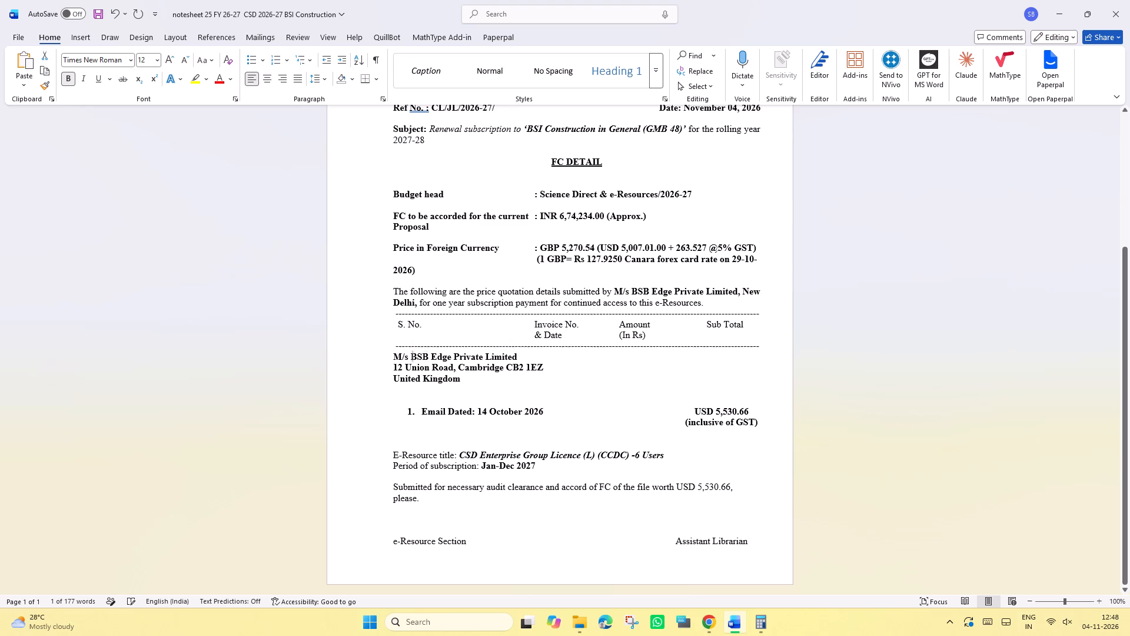
# Replace the street line beneath M/s BSB Edge Private Limited in the address block with the supplier's own building number and locality.
pyautogui.click(546, 360)
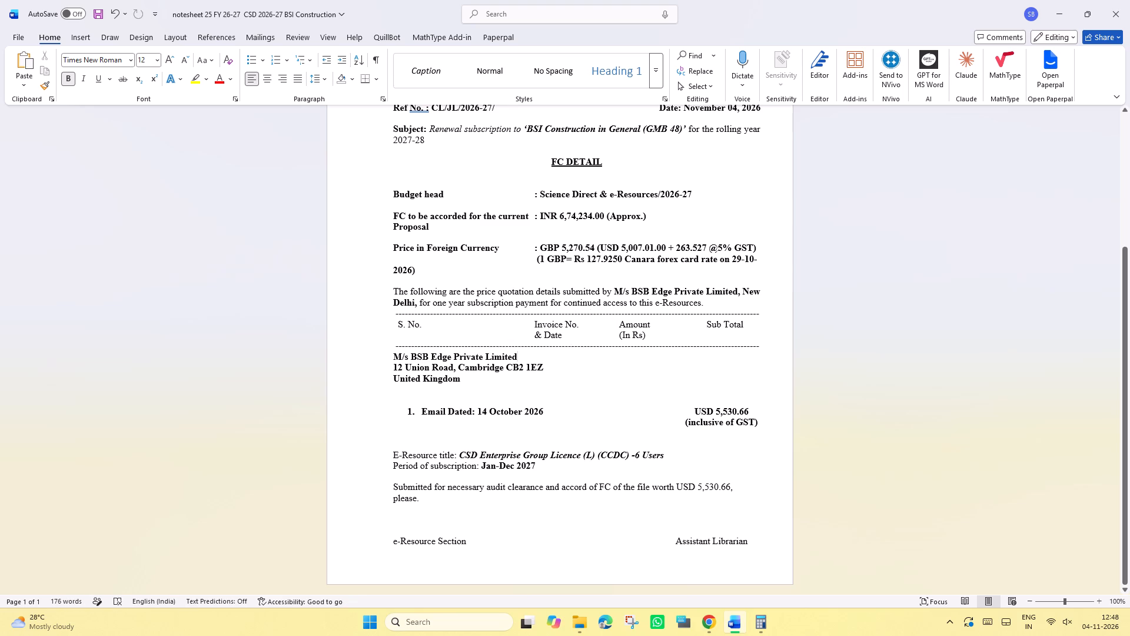
pyautogui.click(544, 371)
pyautogui.press('BackSpace')
pyautogui.press('BackSpace')
pyautogui.press('BackSpace')
pyautogui.press('BackSpace')
pyautogui.press('BackSpace')
pyautogui.press('BackSpace')
pyautogui.press('BackSpace')
pyautogui.press('BackSpace')
pyautogui.press('BackSpace')
pyautogui.press('BackSpace')
pyautogui.press('BackSpace')
pyautogui.press('BackSpace')
pyautogui.press('BackSpace')
pyautogui.press('BackSpace')
pyautogui.press('BackSpace')
pyautogui.press('BackSpace')
pyautogui.press('BackSpace')
pyautogui.press('BackSpace')
pyautogui.press('BackSpace')
pyautogui.press('BackSpace')
pyautogui.press('BackSpace')
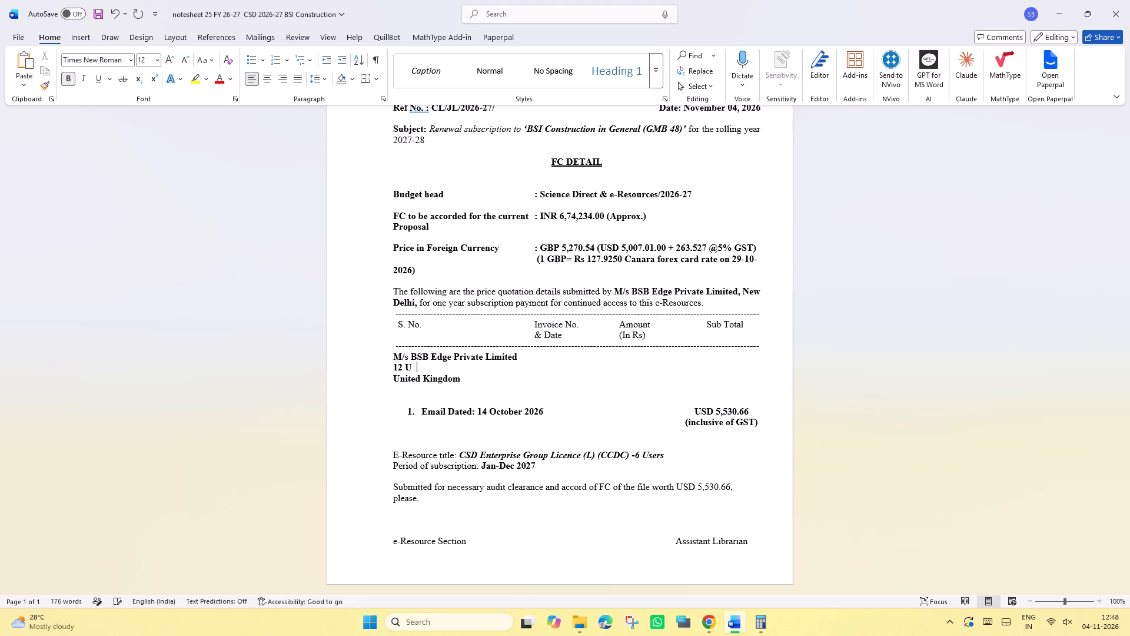
pyautogui.press('BackSpace')
pyautogui.press('BackSpace')
pyautogui.press('BackSpace')
pyautogui.press('BackSpace')
pyautogui.hotkey('shift', 'd')
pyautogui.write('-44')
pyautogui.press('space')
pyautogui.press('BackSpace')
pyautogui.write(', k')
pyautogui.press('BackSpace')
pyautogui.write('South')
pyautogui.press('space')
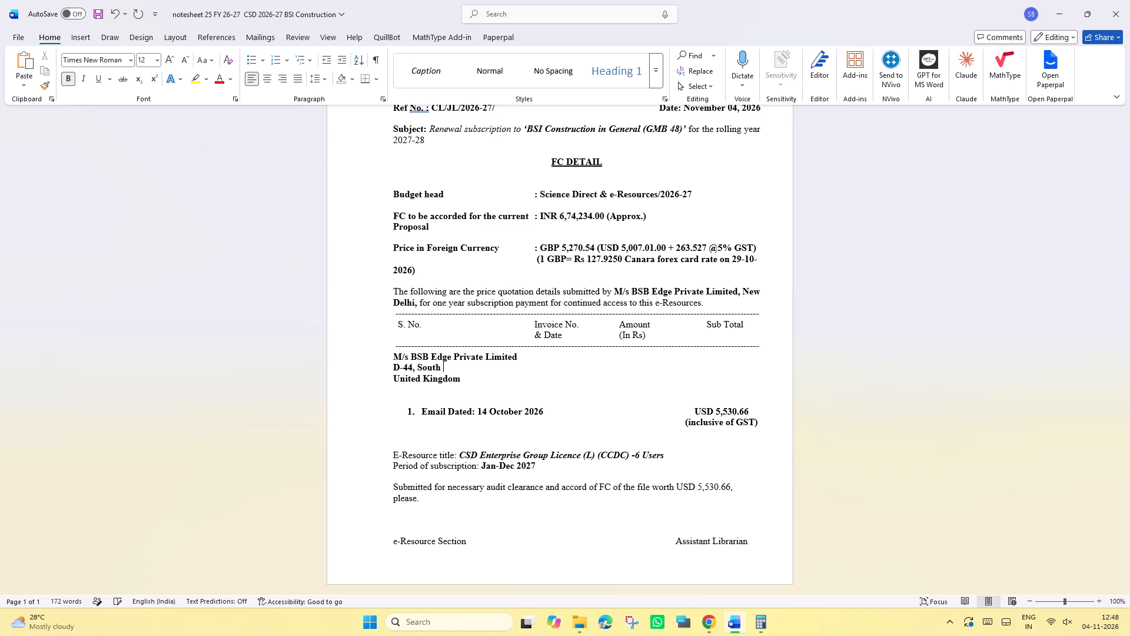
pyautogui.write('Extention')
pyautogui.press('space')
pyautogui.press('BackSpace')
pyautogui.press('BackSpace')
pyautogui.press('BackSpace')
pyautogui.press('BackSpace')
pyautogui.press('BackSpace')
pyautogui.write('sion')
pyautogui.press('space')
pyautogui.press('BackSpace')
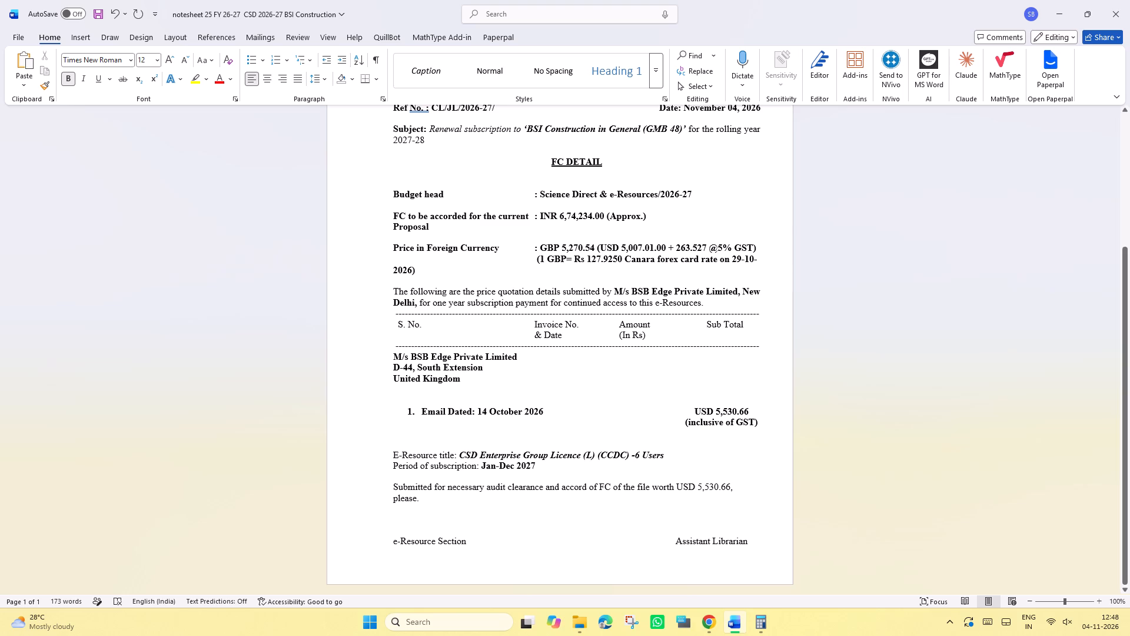
# Replace United Kingdom on the last line of the supplier's address block with New Delhi, the supplier's postal code, and India.
pyautogui.click(470, 384)
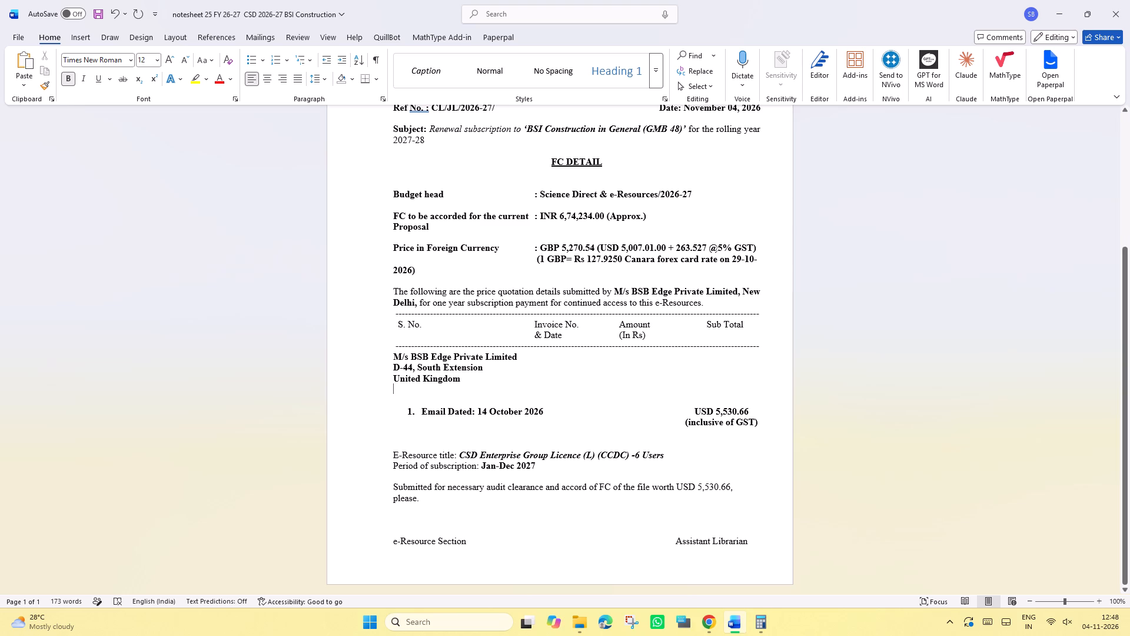
pyautogui.click(466, 377)
pyautogui.press('BackSpace')
pyautogui.press('BackSpace')
pyautogui.press('BackSpace')
pyautogui.press('BackSpace')
pyautogui.press('BackSpace')
pyautogui.press('BackSpace')
pyautogui.press('BackSpace')
pyautogui.press('BackSpace')
pyautogui.press('BackSpace')
pyautogui.press('BackSpace')
pyautogui.press('BackSpace')
pyautogui.press('BackSpace')
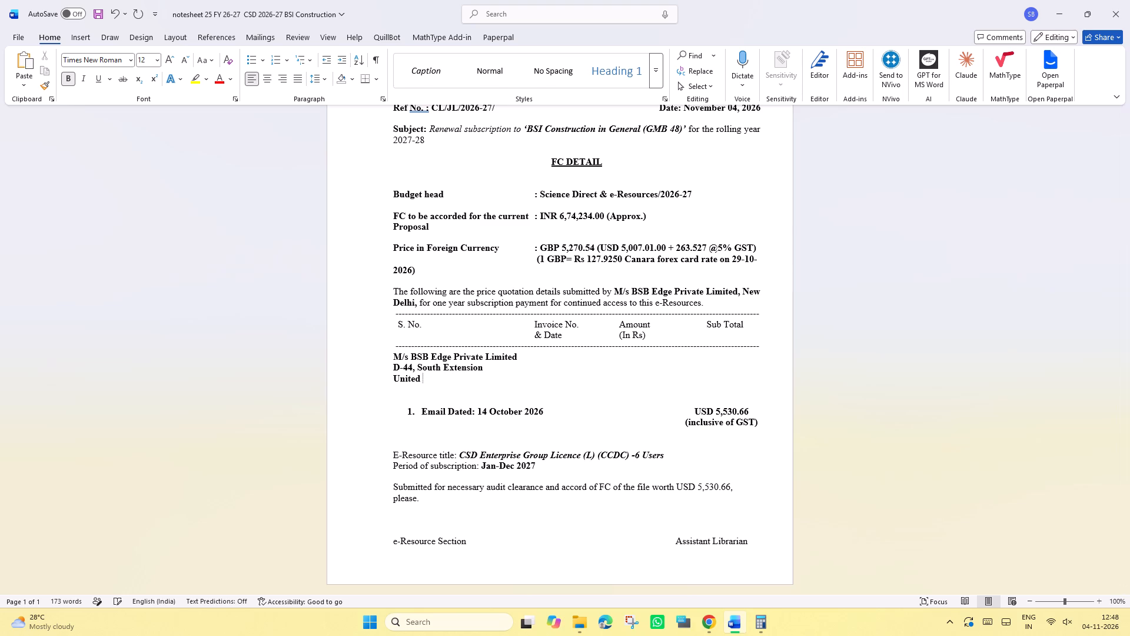
pyautogui.press('BackSpace')
pyautogui.press('BackSpace')
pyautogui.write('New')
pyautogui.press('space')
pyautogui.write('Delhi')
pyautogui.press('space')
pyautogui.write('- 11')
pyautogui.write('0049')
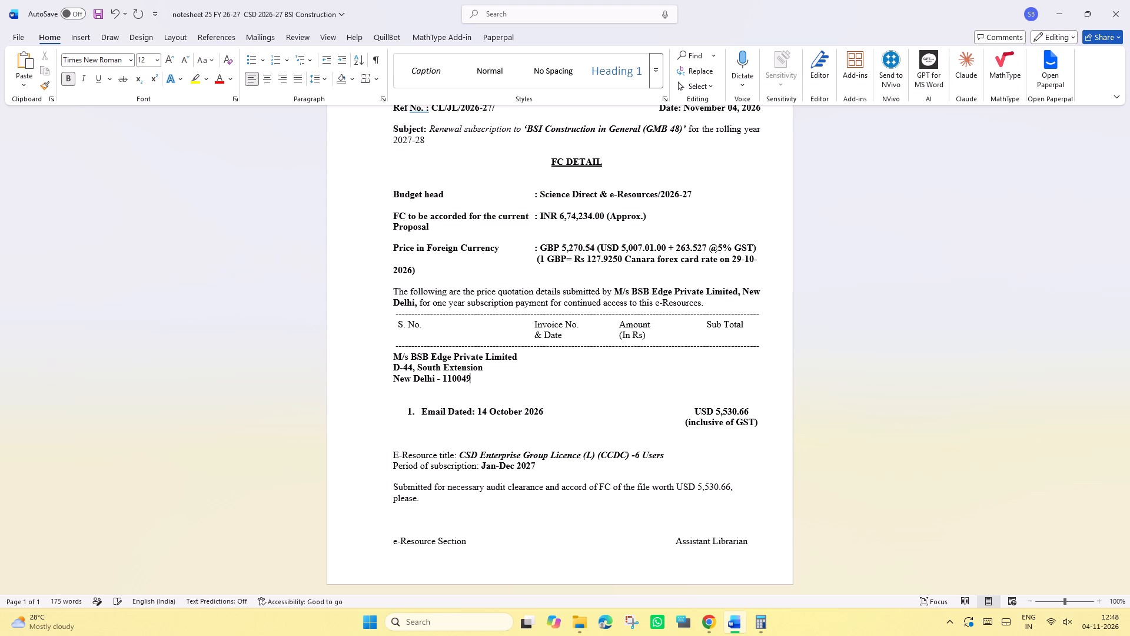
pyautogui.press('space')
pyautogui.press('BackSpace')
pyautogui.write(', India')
pyautogui.click(422, 397)
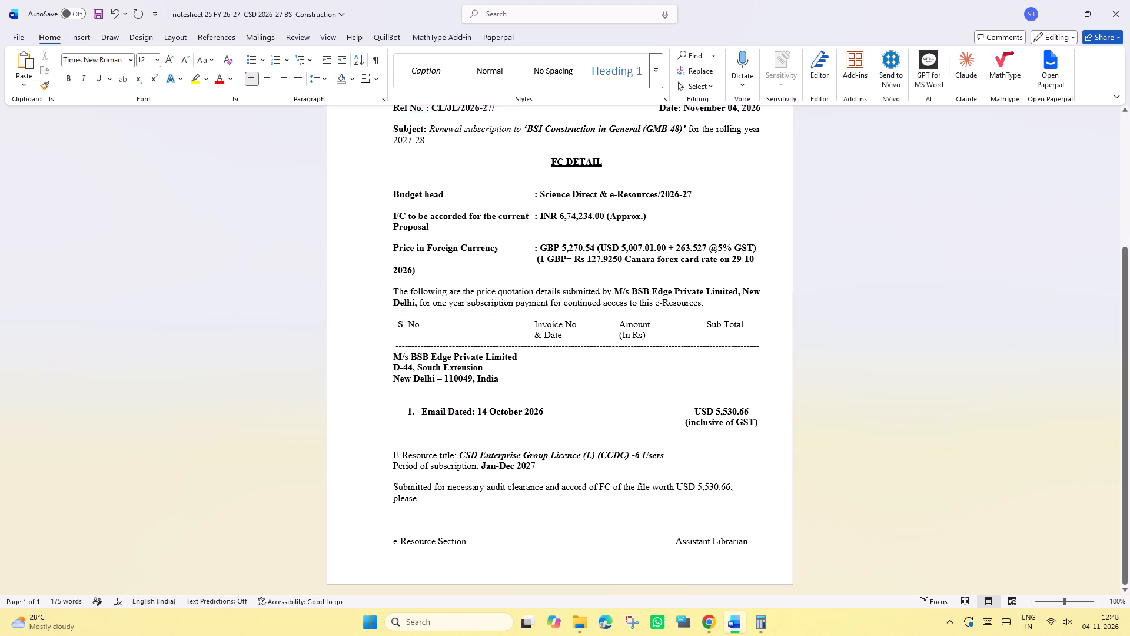
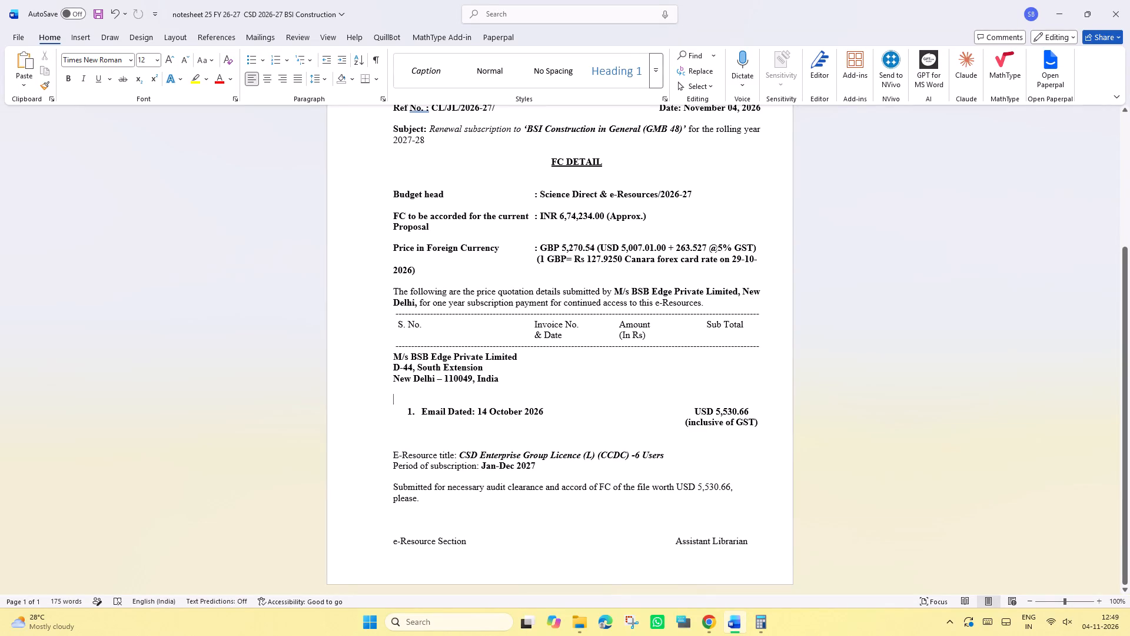
# Replace the email date text of item 1 in the quotation table with the label Reference/Invoice No.:.
pyautogui.click(545, 408)
pyautogui.press('Left')
pyautogui.press('BackSpace')
pyautogui.press('BackSpace')
pyautogui.press('BackSpace')
pyautogui.press('BackSpace')
pyautogui.press('BackSpace')
pyautogui.press('BackSpace')
pyautogui.press('BackSpace')
pyautogui.press('BackSpace')
pyautogui.press('BackSpace')
pyautogui.press('BackSpace')
pyautogui.press('BackSpace')
pyautogui.press('BackSpace')
pyautogui.press('BackSpace')
pyautogui.press('BackSpace')
pyautogui.press('BackSpace')
pyautogui.press('BackSpace')
pyautogui.press('BackSpace')
pyautogui.press('BackSpace')
pyautogui.press('BackSpace')
pyautogui.press('BackSpace')
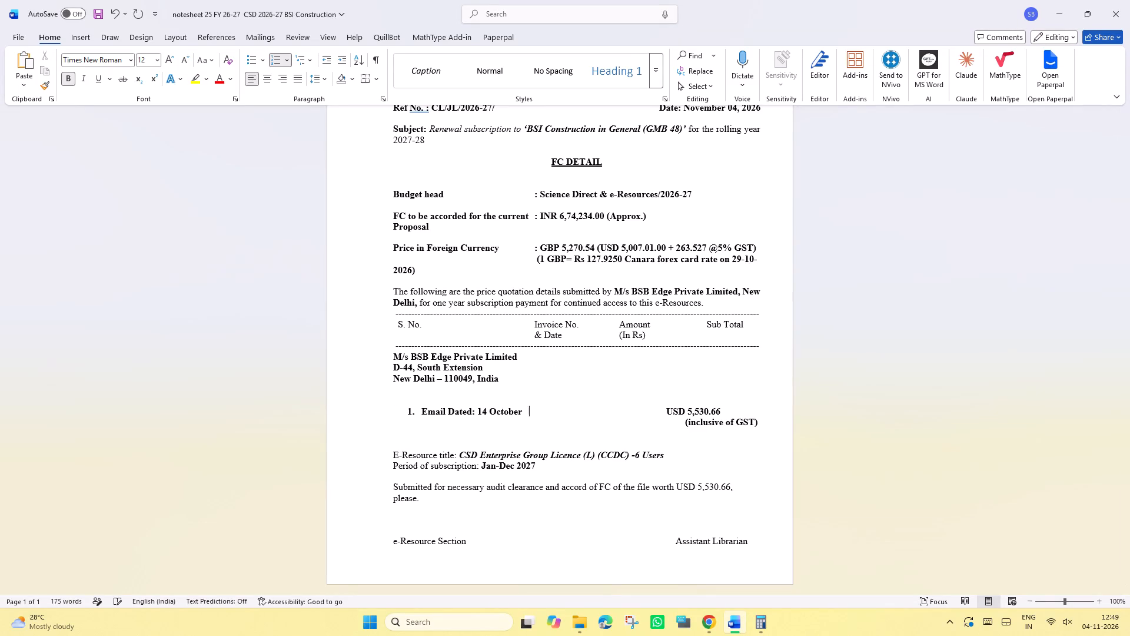
pyautogui.press('BackSpace')
pyautogui.press('BackSpace')
pyautogui.press('BackSpace')
pyautogui.press('BackSpace')
pyautogui.press('BackSpace')
pyautogui.press('BackSpace')
pyautogui.press('BackSpace')
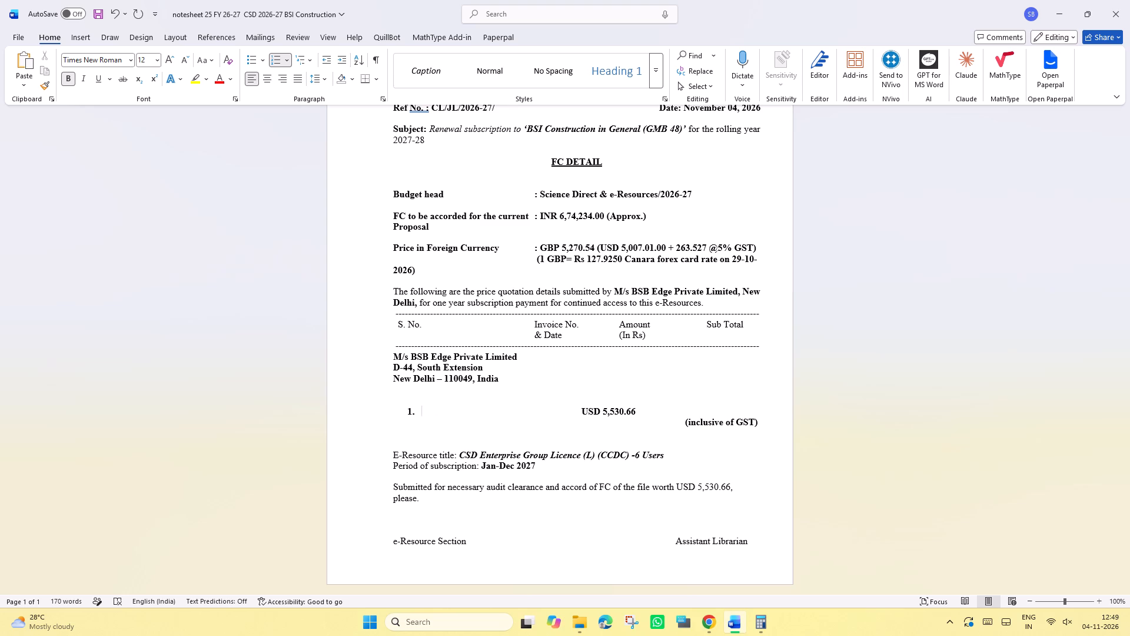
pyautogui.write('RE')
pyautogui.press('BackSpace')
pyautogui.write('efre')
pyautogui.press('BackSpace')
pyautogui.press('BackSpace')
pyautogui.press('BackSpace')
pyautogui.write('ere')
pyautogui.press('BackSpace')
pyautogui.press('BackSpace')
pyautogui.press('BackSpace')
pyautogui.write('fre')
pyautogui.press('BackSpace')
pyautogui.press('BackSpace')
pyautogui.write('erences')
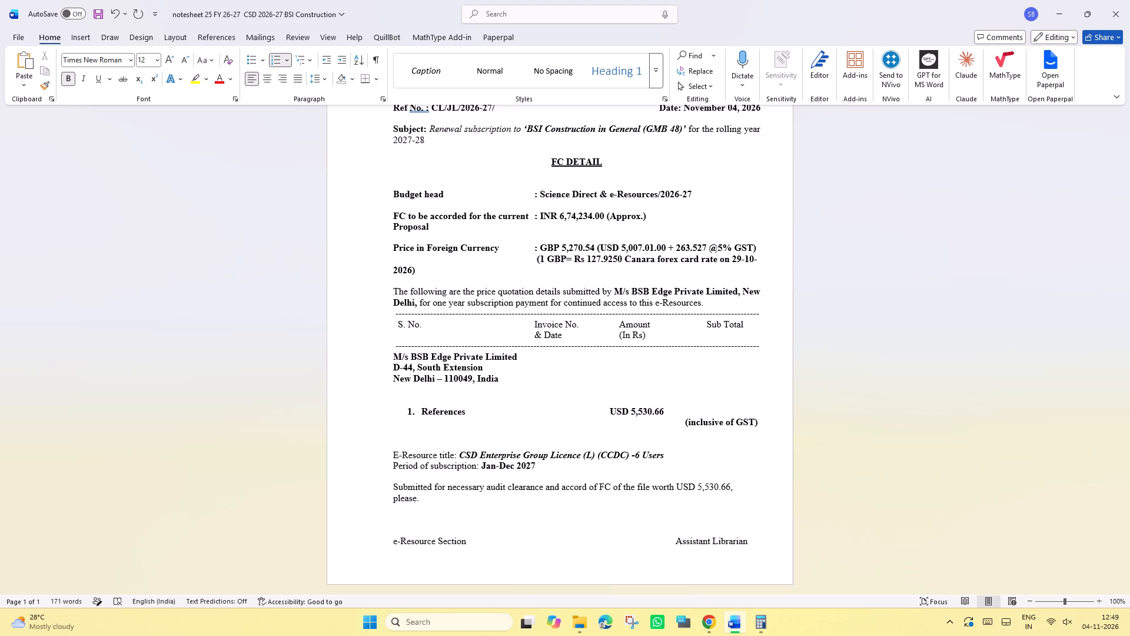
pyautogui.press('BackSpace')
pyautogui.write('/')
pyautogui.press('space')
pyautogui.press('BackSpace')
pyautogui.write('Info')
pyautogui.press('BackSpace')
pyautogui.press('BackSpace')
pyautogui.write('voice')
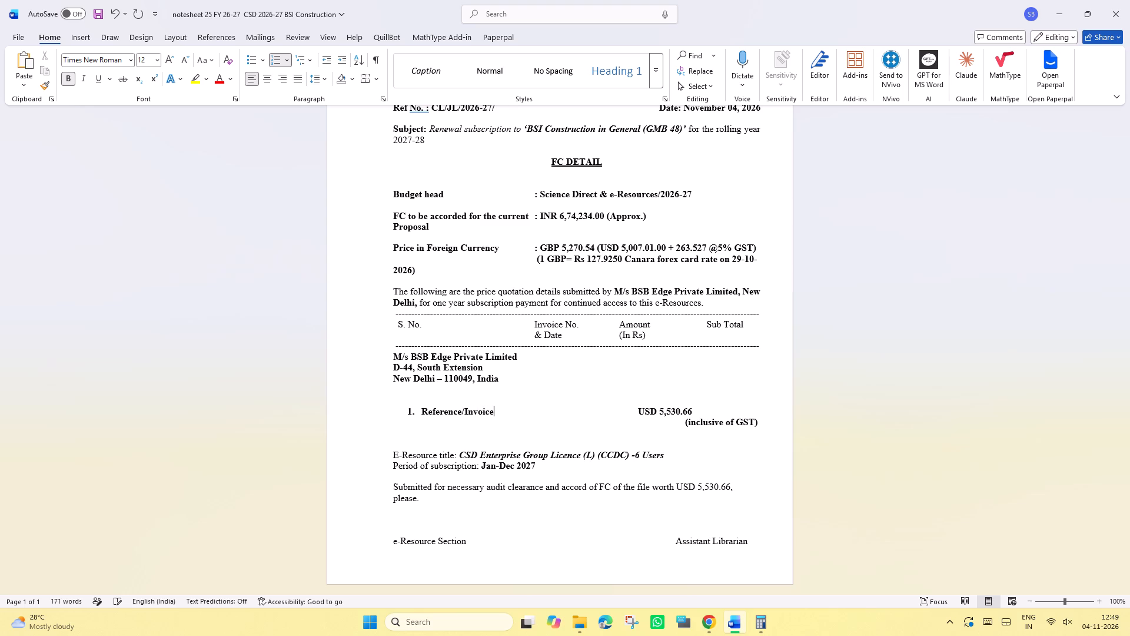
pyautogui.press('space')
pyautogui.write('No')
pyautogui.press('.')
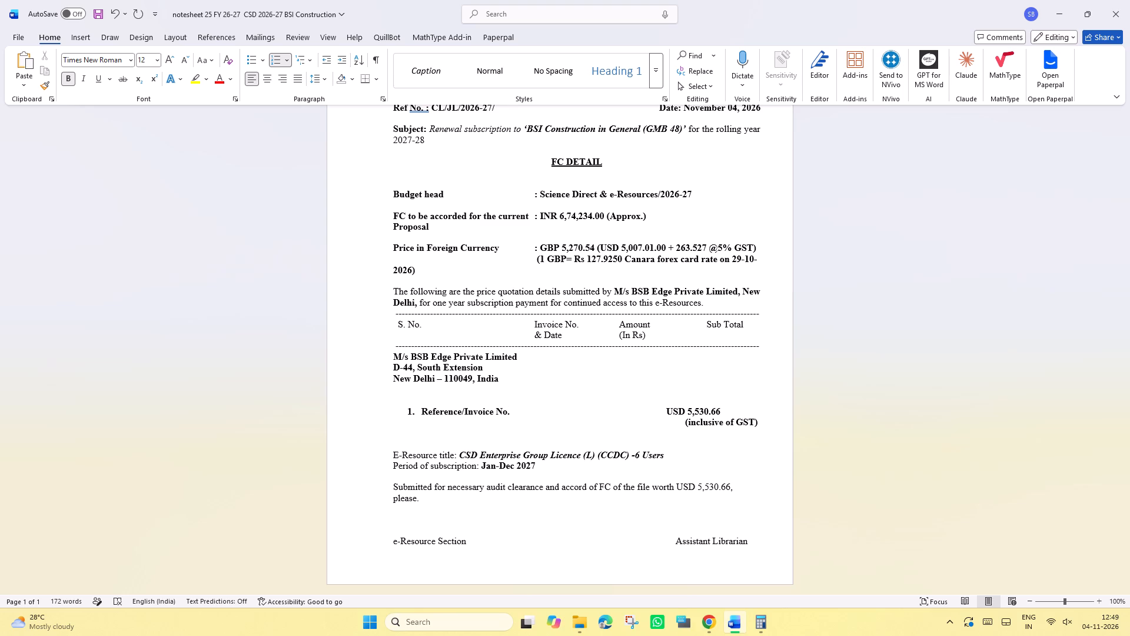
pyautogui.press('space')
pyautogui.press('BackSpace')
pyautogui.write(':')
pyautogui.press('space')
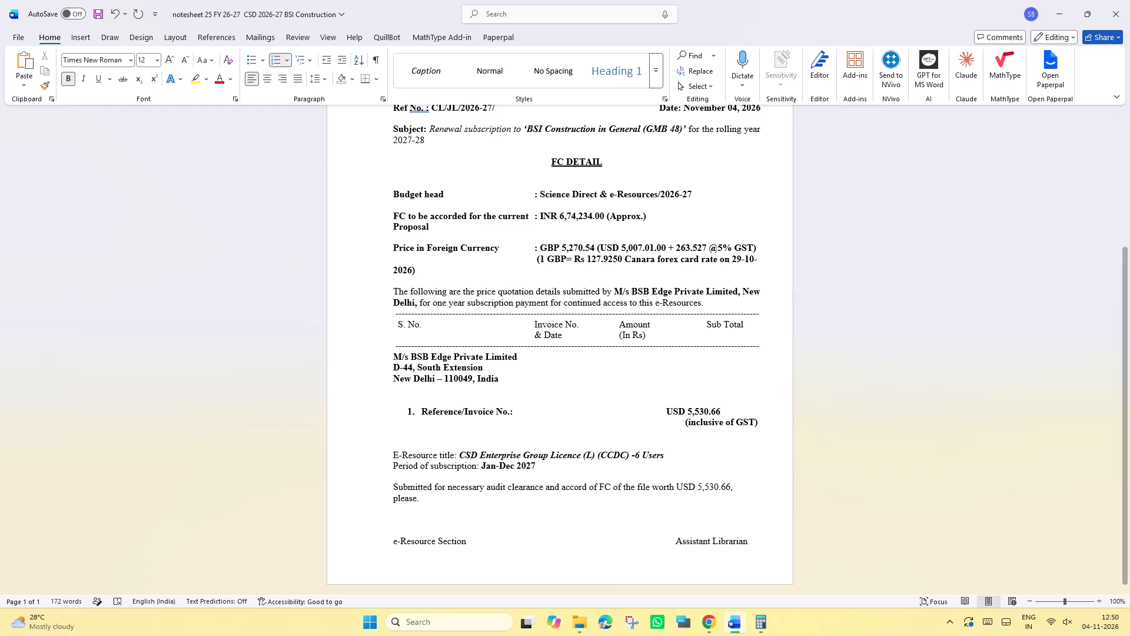
# Enter the invoice number REN-PI-13-00299 Rev.1 after the Reference/Invoice No. label in item 1.
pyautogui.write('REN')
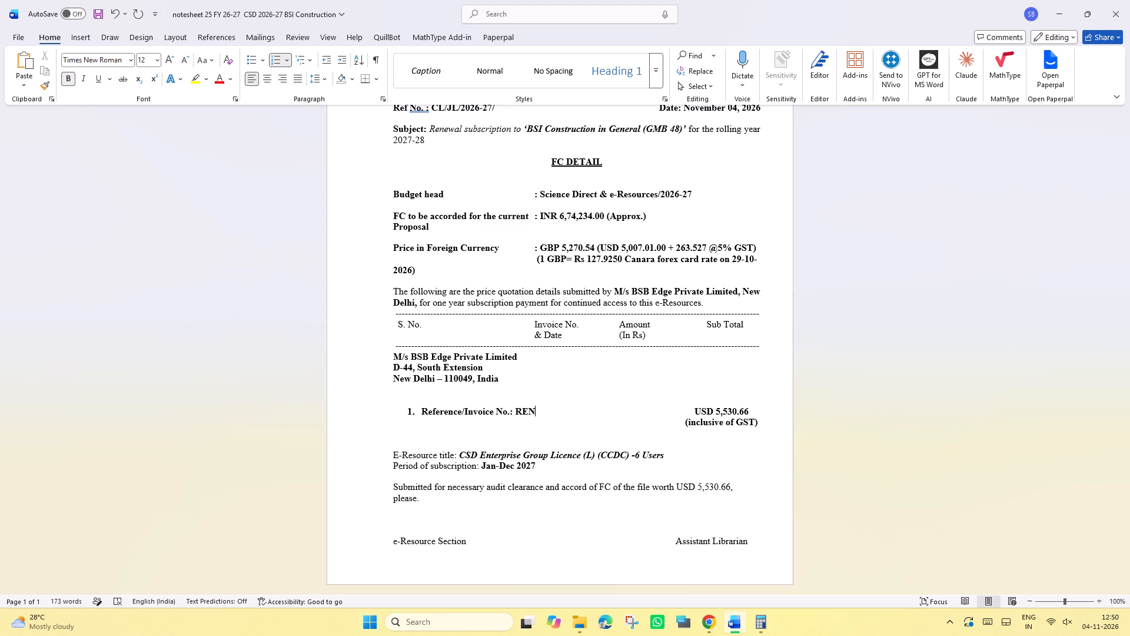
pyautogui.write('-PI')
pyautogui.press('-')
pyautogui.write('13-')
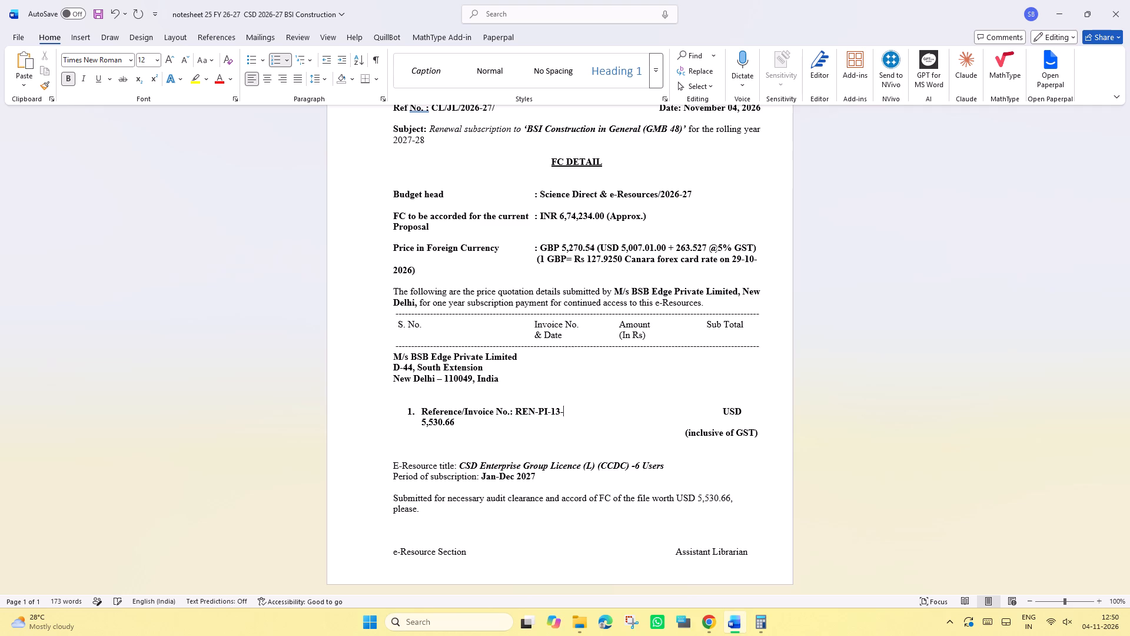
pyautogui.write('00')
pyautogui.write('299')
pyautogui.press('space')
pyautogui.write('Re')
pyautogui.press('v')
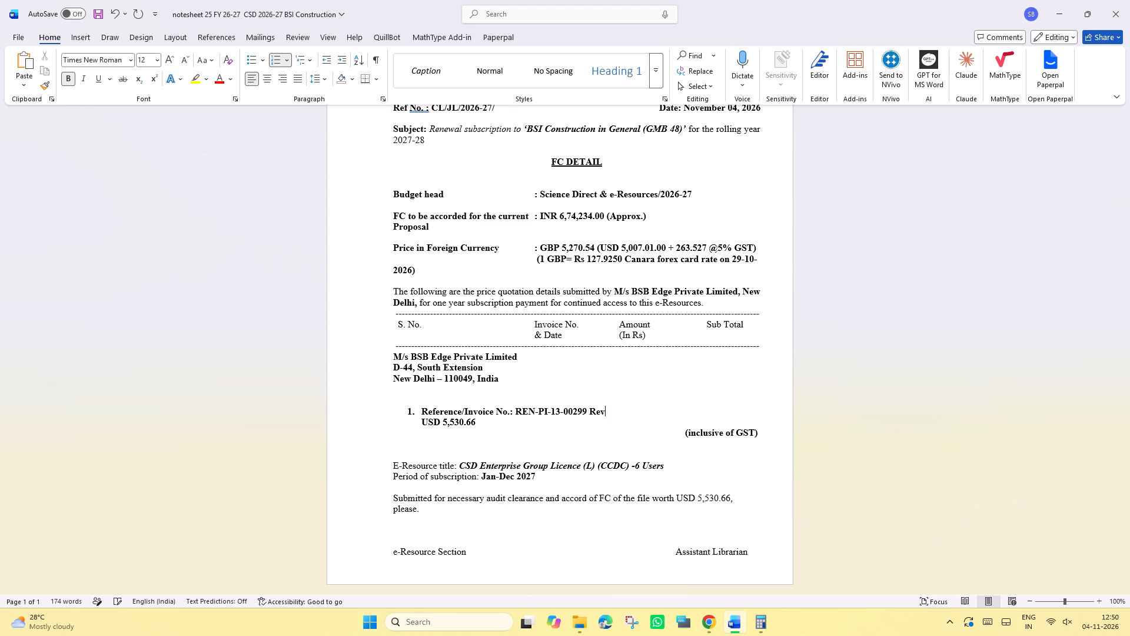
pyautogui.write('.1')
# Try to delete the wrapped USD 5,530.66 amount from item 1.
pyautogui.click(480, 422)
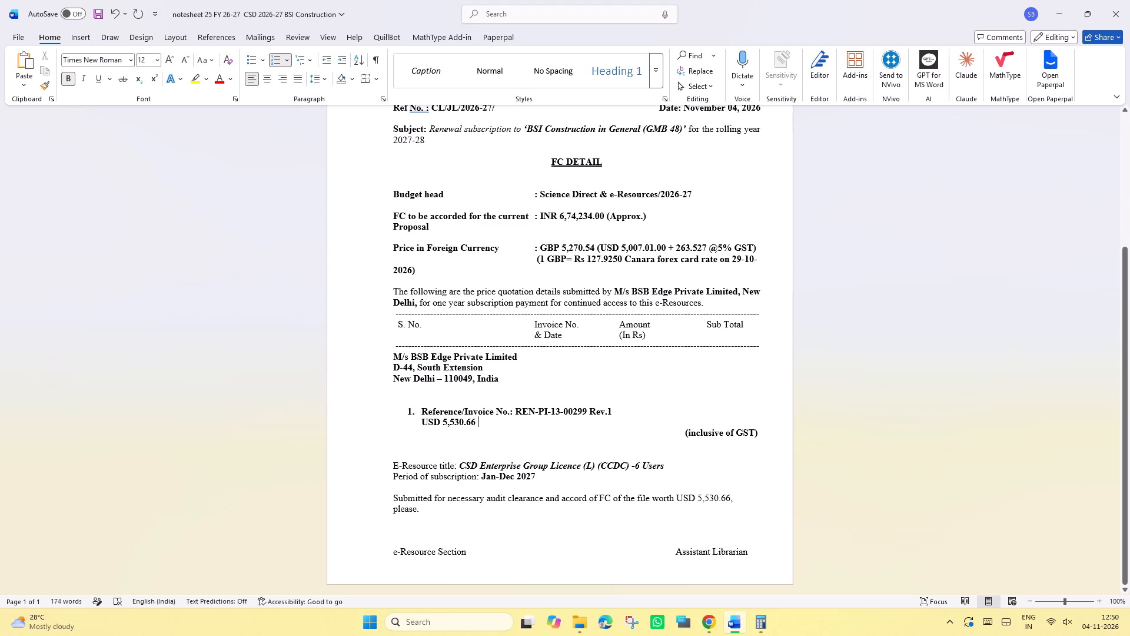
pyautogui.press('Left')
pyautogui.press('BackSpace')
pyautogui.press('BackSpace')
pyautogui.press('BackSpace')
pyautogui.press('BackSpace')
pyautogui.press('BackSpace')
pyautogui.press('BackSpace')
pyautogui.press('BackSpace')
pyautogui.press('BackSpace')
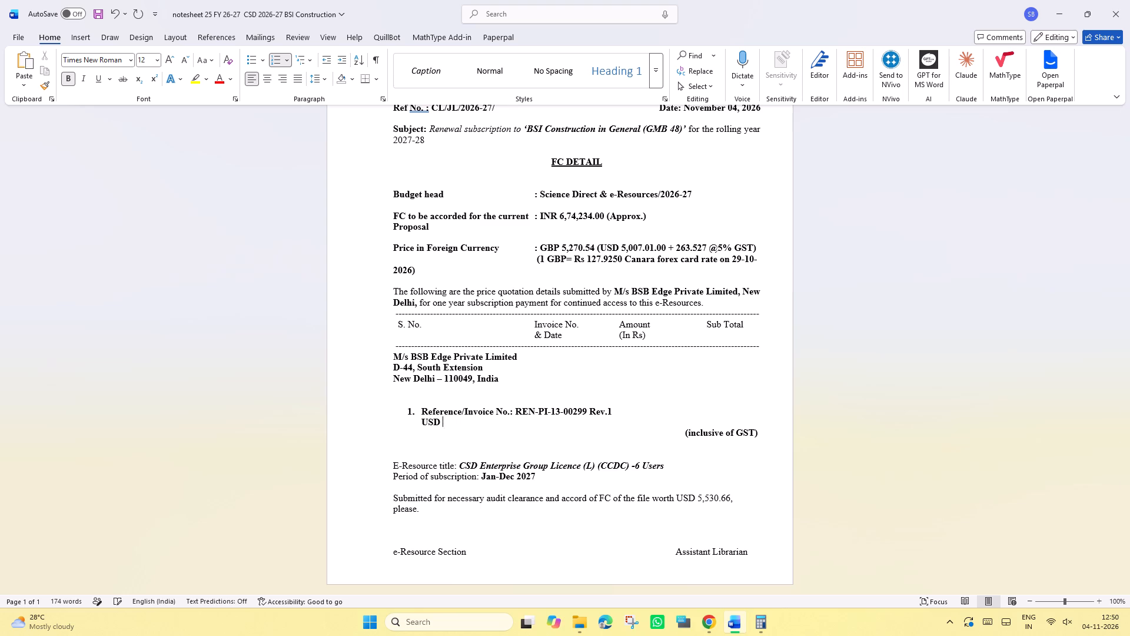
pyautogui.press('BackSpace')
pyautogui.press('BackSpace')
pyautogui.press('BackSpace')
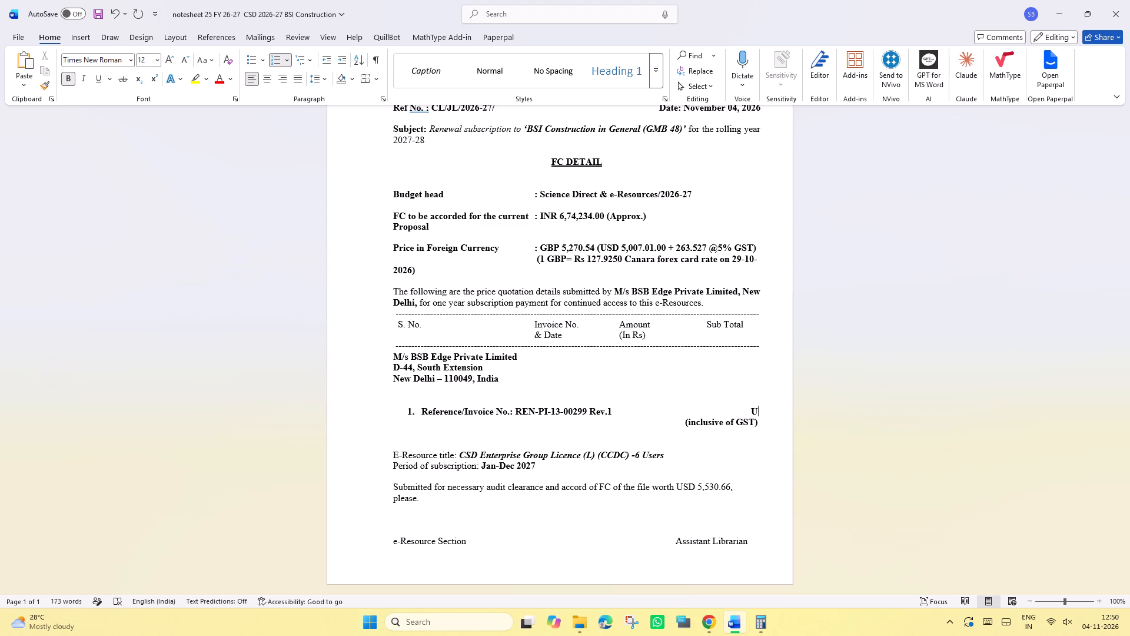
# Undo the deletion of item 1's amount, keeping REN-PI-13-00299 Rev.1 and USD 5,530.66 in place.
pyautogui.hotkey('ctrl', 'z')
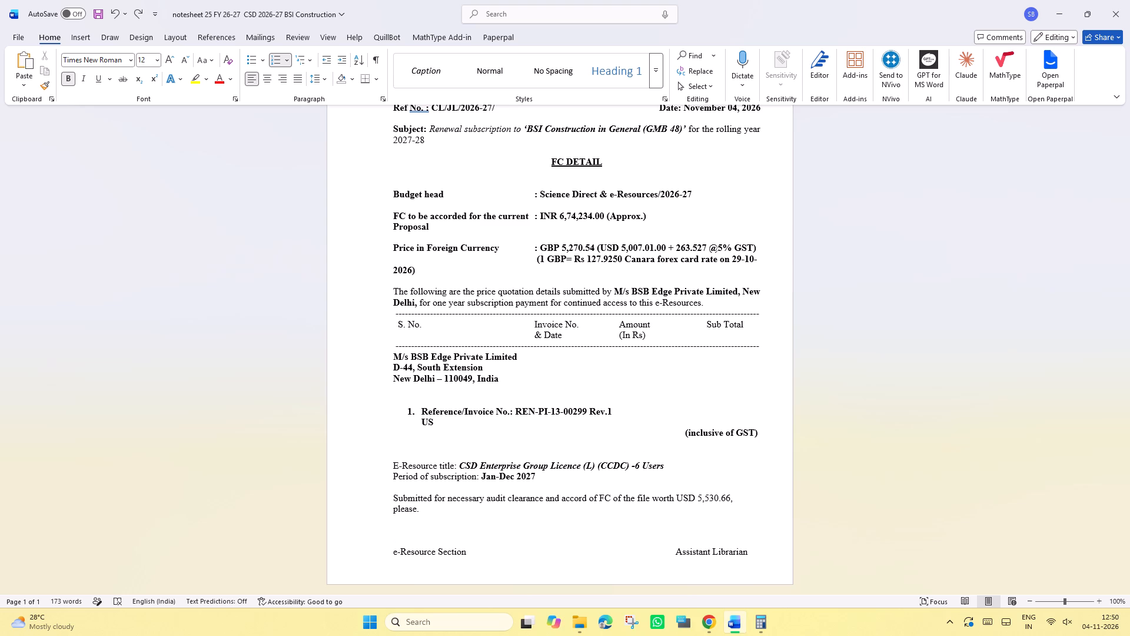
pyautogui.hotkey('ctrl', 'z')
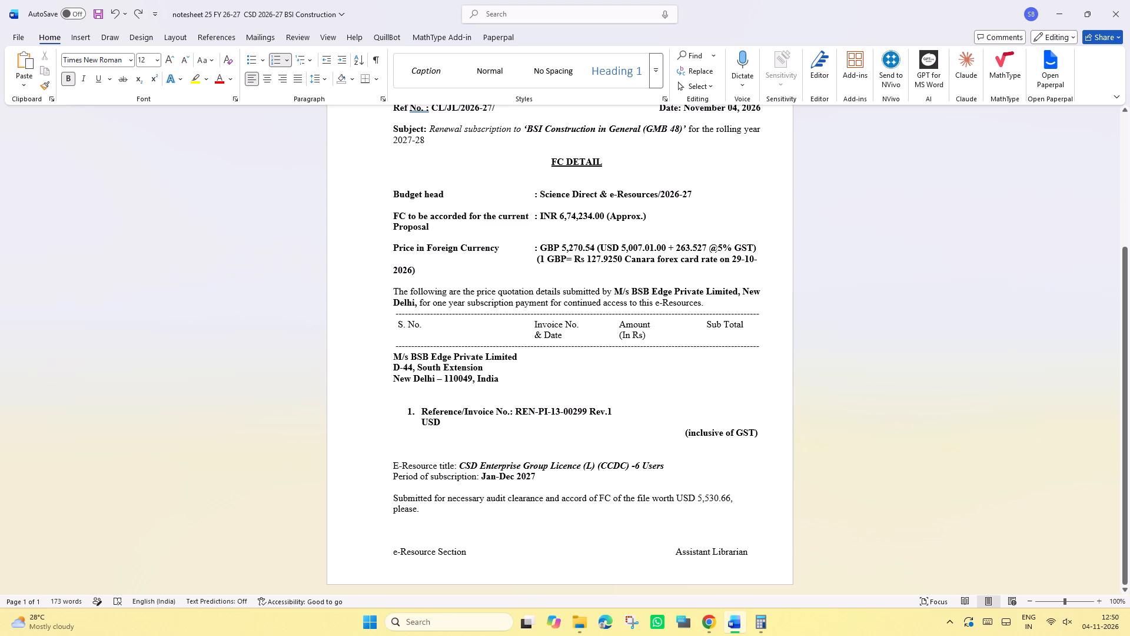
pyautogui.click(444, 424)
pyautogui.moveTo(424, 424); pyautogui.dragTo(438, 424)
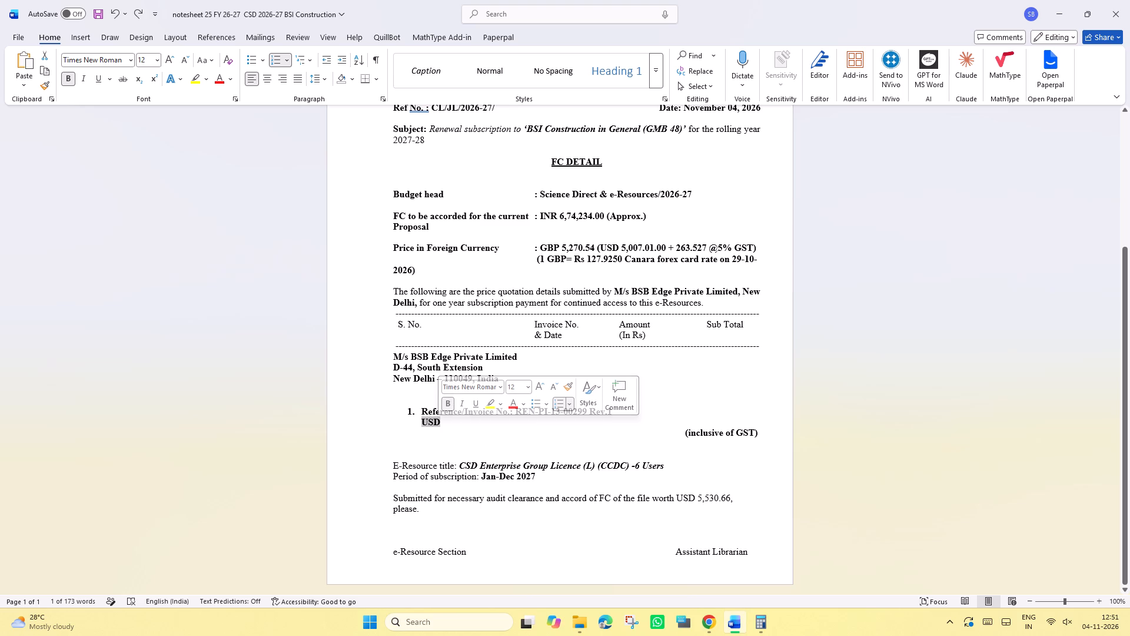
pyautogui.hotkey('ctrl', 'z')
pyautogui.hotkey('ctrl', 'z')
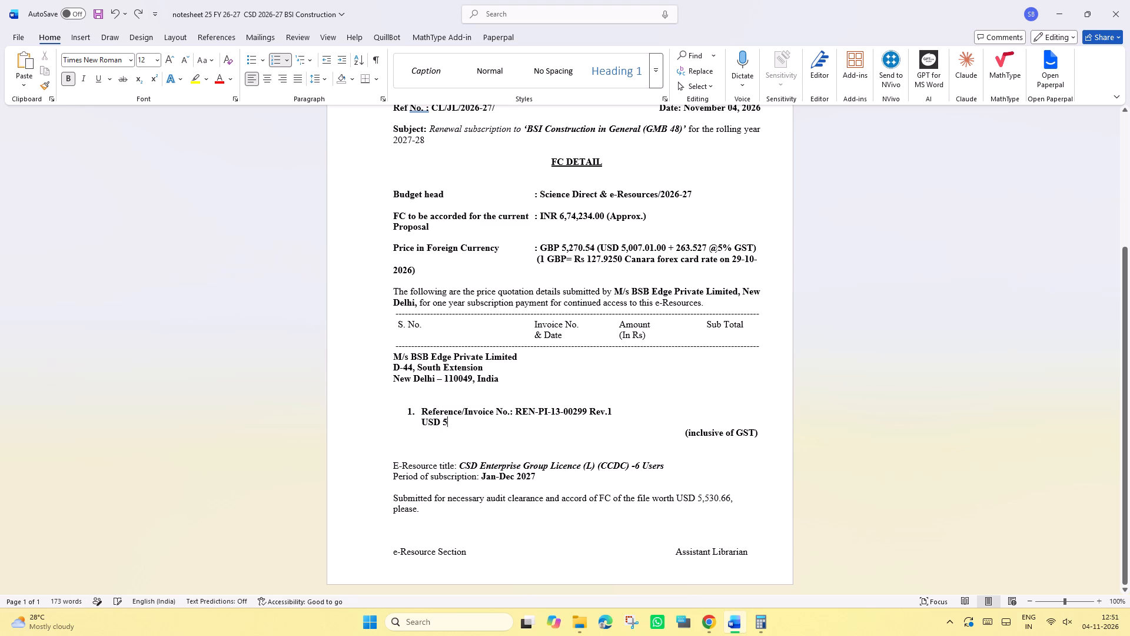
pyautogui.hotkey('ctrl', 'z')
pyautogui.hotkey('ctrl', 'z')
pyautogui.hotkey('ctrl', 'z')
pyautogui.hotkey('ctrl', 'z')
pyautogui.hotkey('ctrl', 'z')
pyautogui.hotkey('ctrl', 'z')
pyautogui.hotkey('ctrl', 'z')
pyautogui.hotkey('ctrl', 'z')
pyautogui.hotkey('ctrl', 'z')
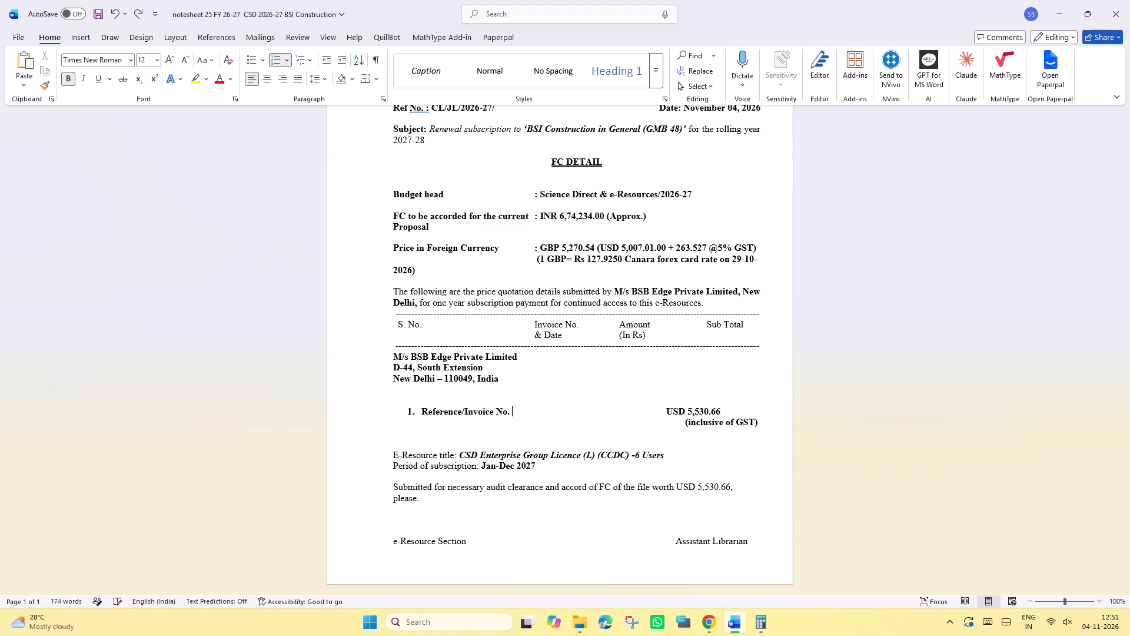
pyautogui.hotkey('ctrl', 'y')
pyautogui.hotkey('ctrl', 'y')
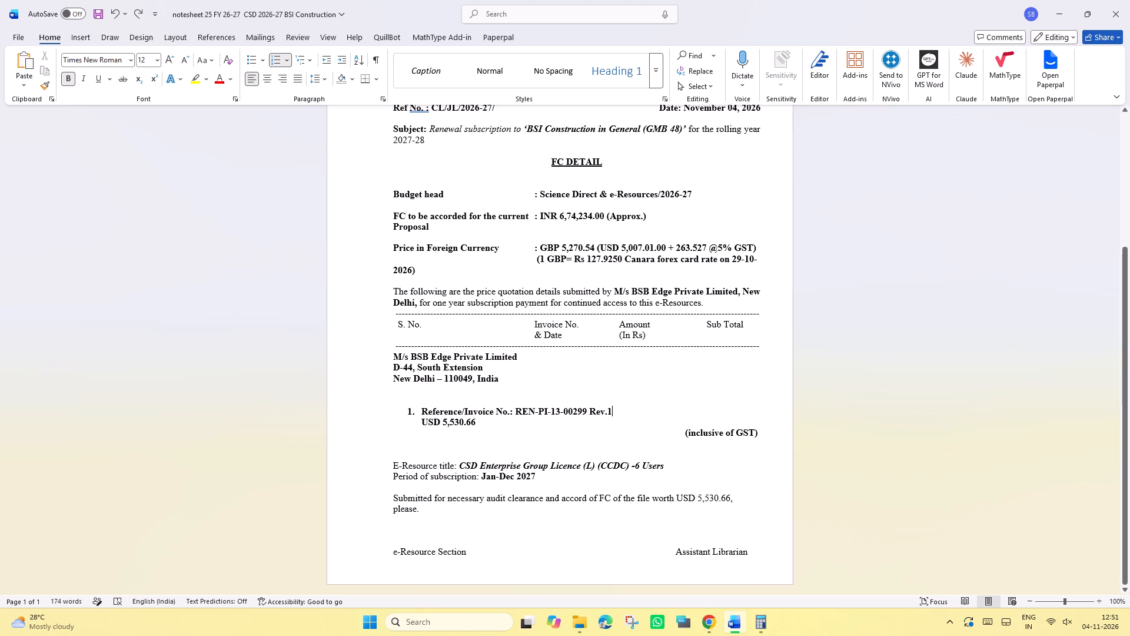
# Right-align the item 1 paragraph containing the invoice reference and the USD 5,530.66 amount.
pyautogui.click(420, 423)
pyautogui.click(282, 79)
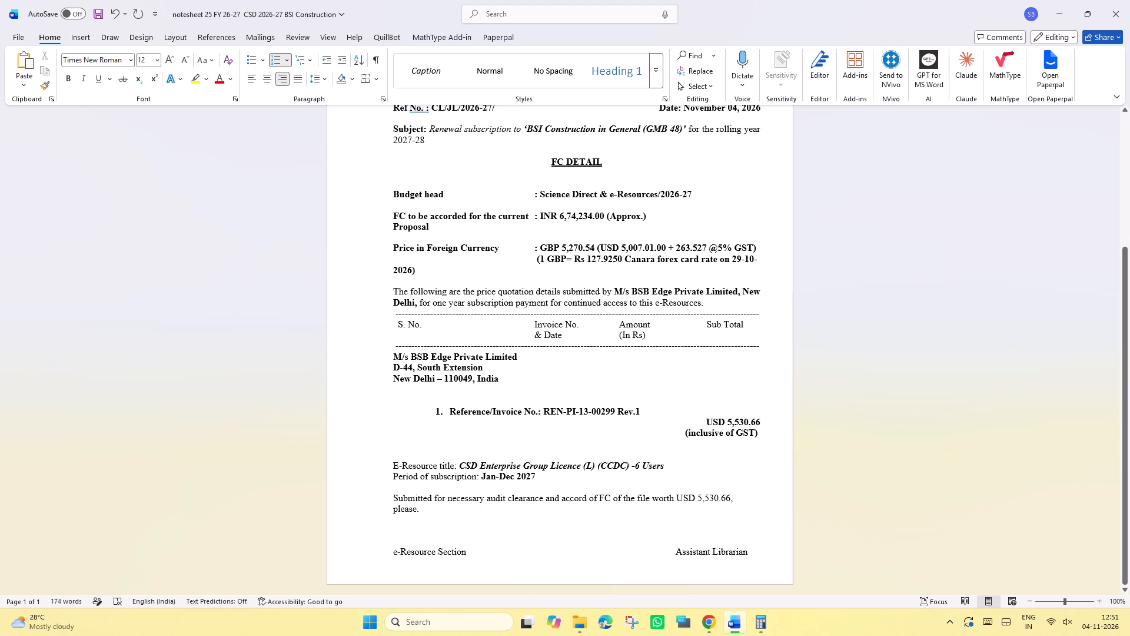
pyautogui.click(429, 432)
pyautogui.click(436, 422)
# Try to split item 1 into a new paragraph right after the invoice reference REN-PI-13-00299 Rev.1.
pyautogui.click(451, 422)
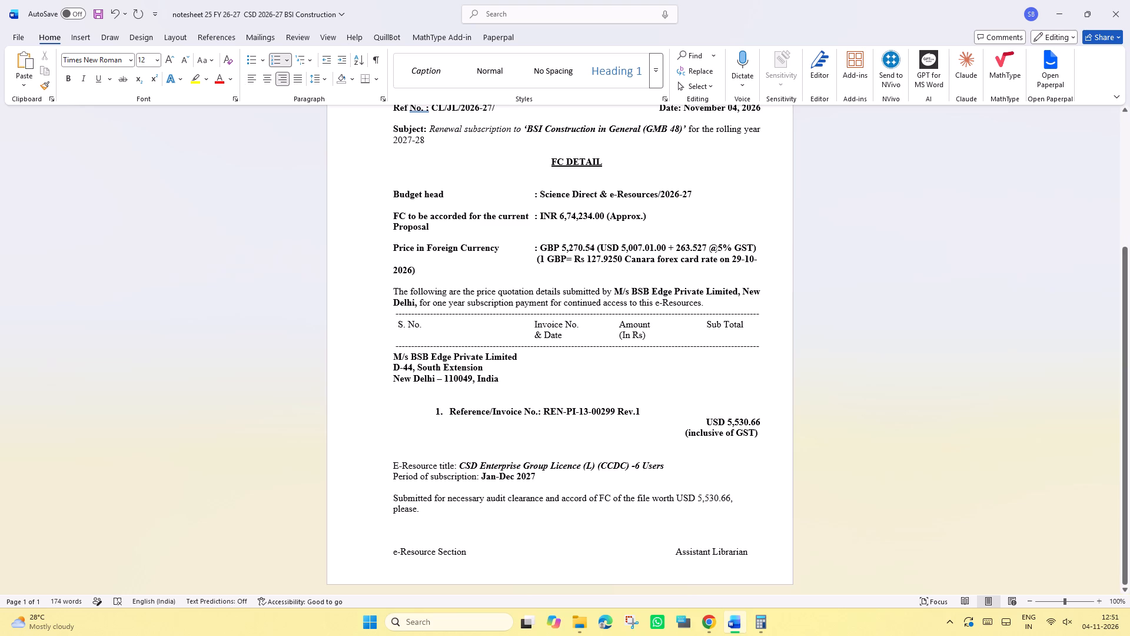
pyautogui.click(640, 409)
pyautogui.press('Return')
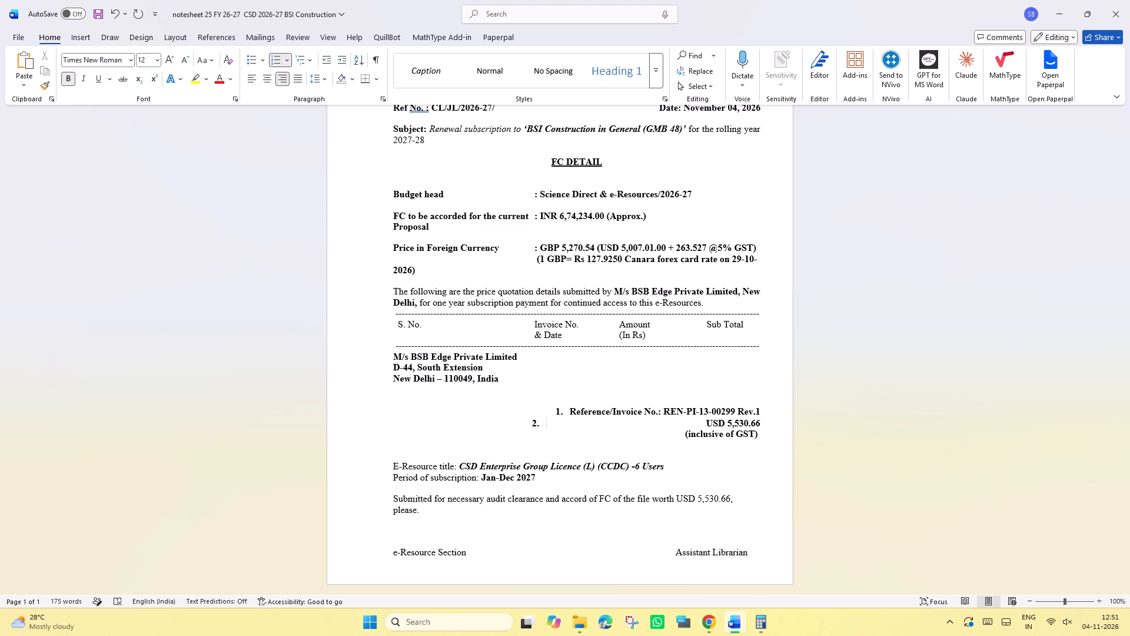
# Undo the paragraph split and the right alignment of item 1, keeping the entered invoice reference.
pyautogui.hotkey('ctrl', 'z')
pyautogui.hotkey('ctrl', 'z')
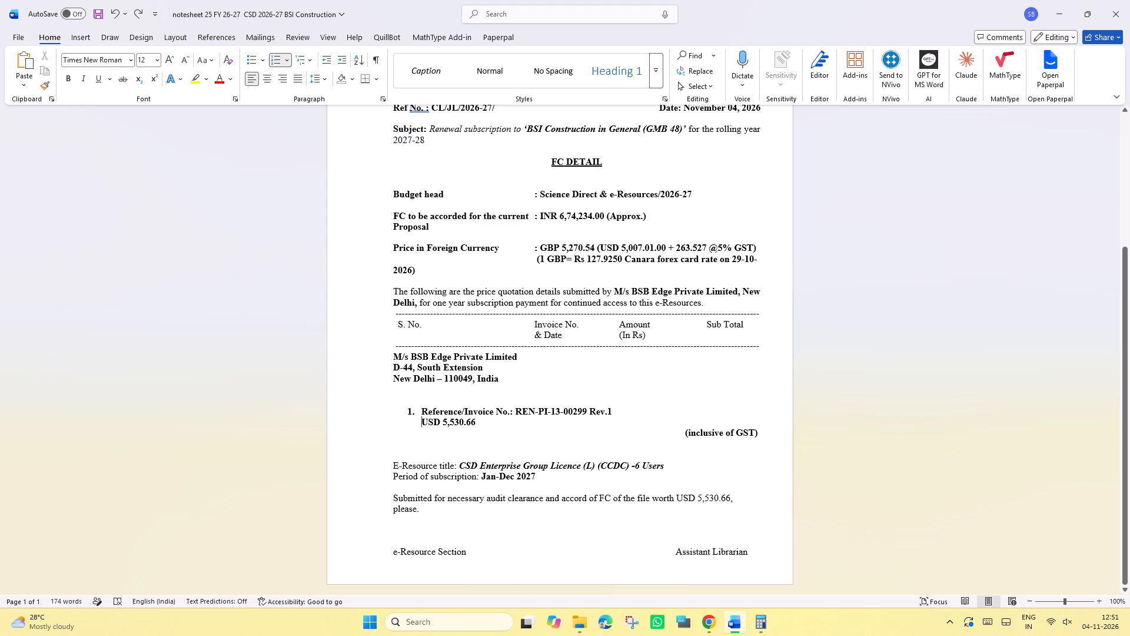
pyautogui.hotkey('ctrl', 'z')
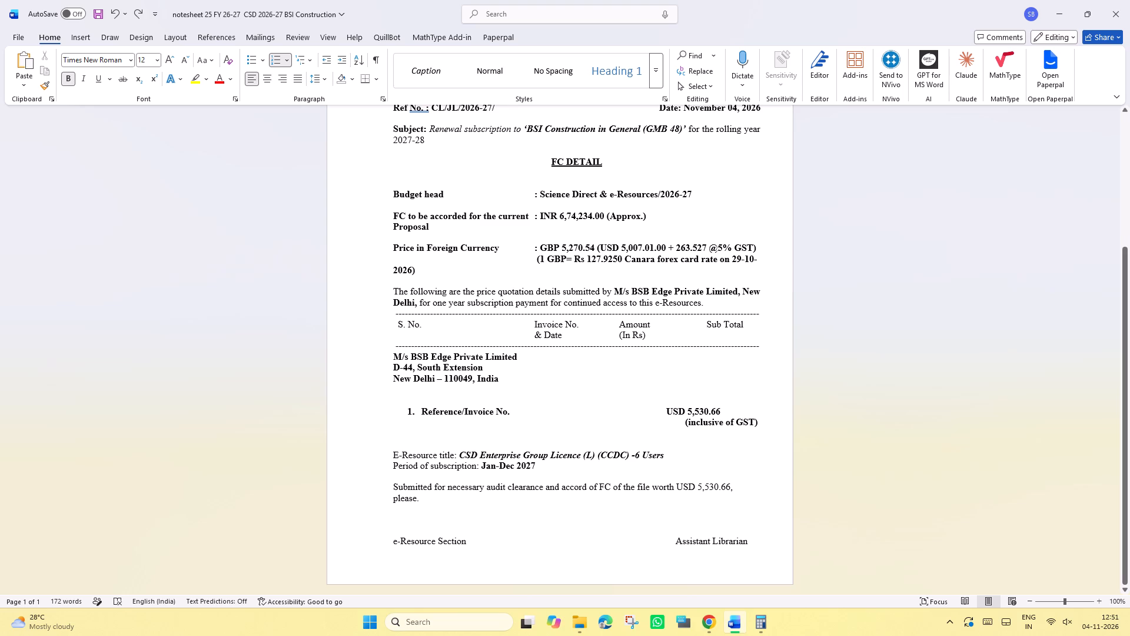
pyautogui.hotkey('ctrl', 'y')
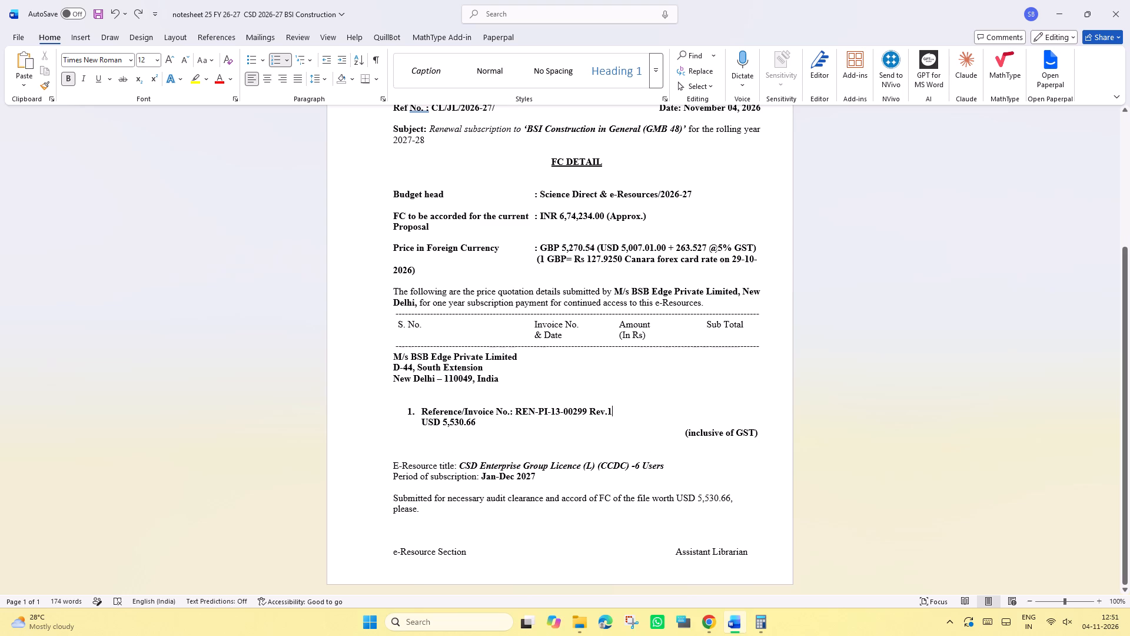
# Insert "dated: 29/10/2029" before the USD amount on the line below item 1's invoice reference.
pyautogui.click(423, 423)
pyautogui.write('dar')
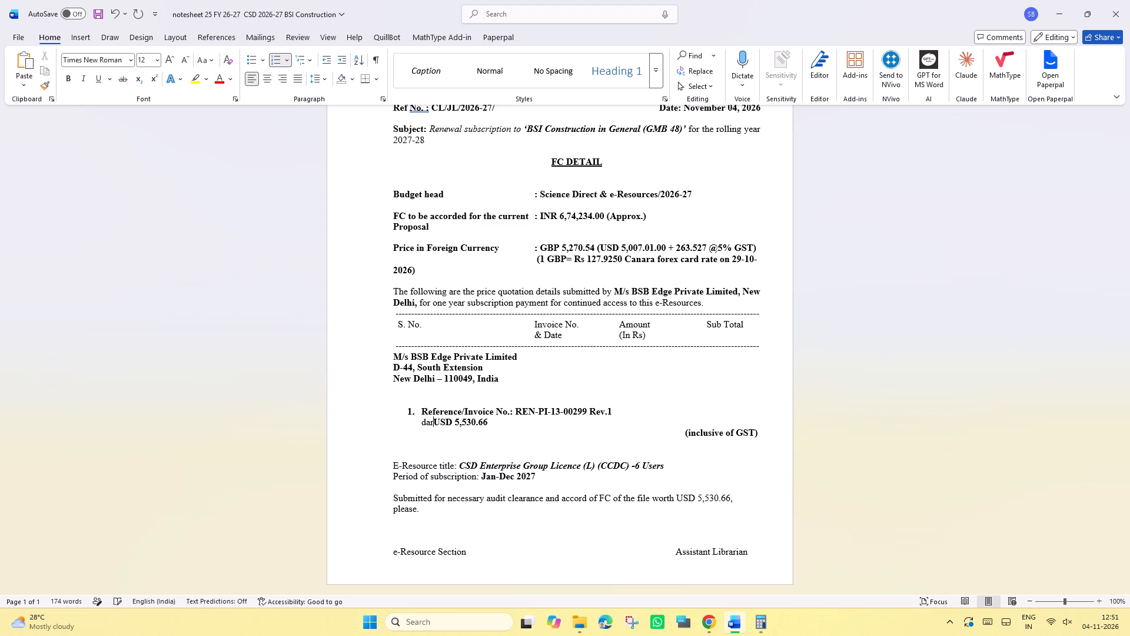
pyautogui.press('BackSpace')
pyautogui.write('ted')
pyautogui.press('space')
pyautogui.press('BackSpace')
pyautogui.press('BackSpace')
pyautogui.press('BackSpace')
pyautogui.press('BackSpace')
pyautogui.write('ted')
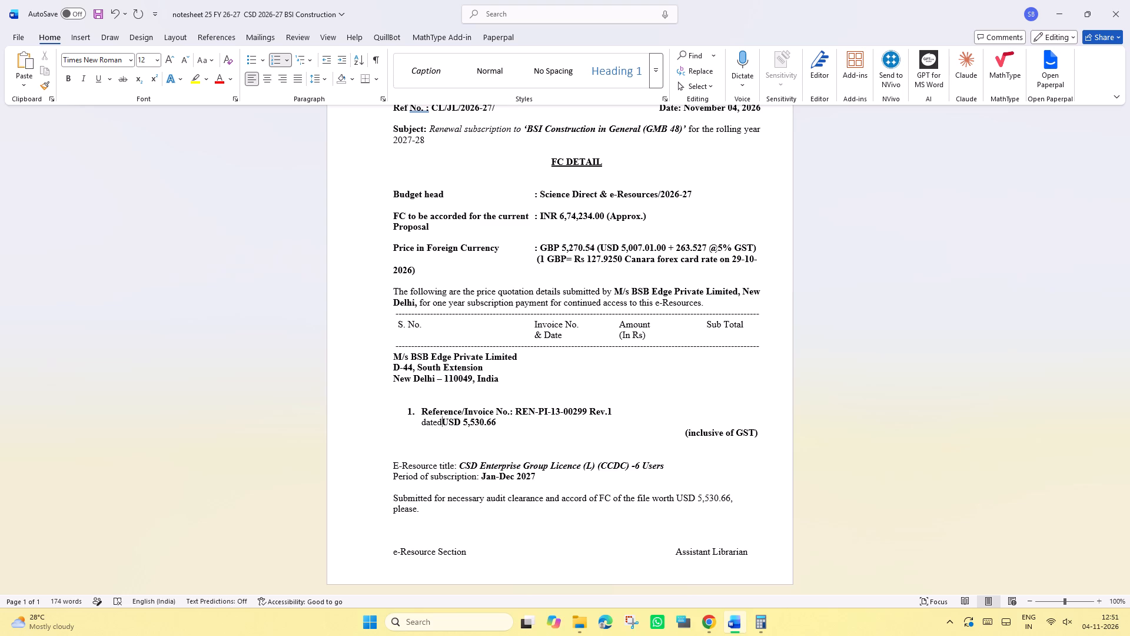
pyautogui.write(':')
pyautogui.press('space')
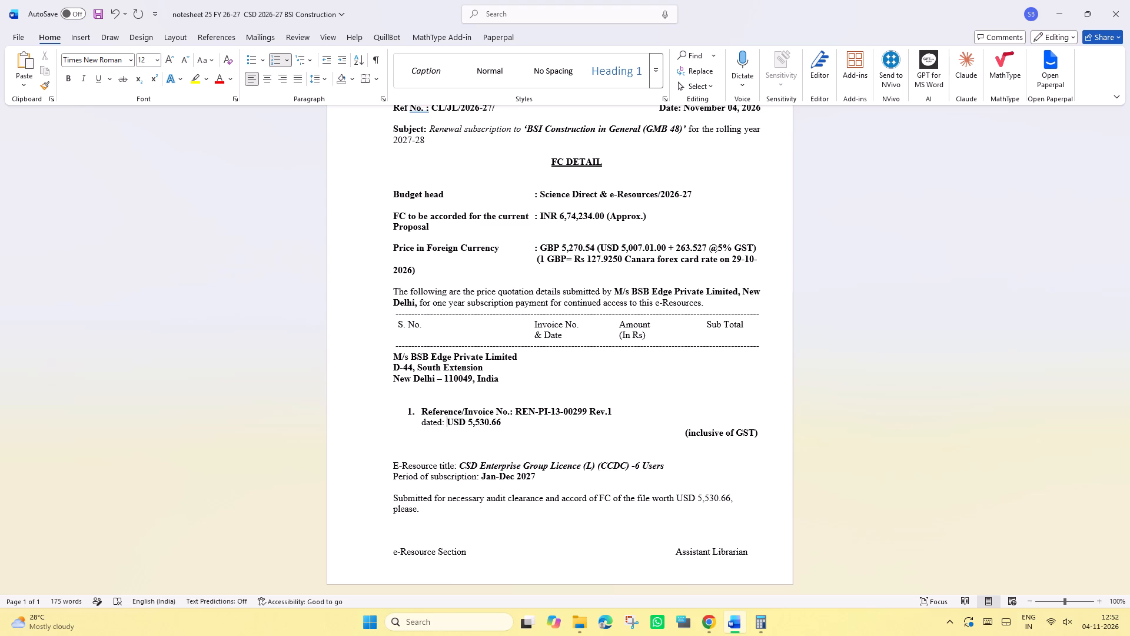
pyautogui.write('29')
pyautogui.press('/')
pyautogui.write('10/2029')
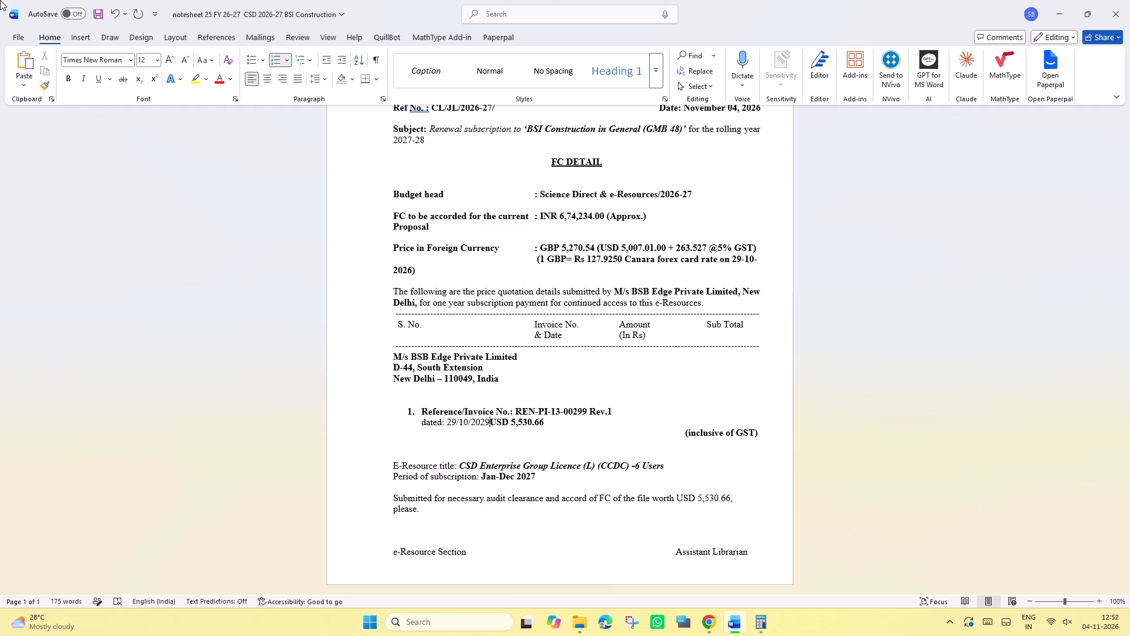
# Space item 1's USD amount away from the date so it sits above "(inclusive of GST)".
pyautogui.press('space')
pyautogui.press('space')
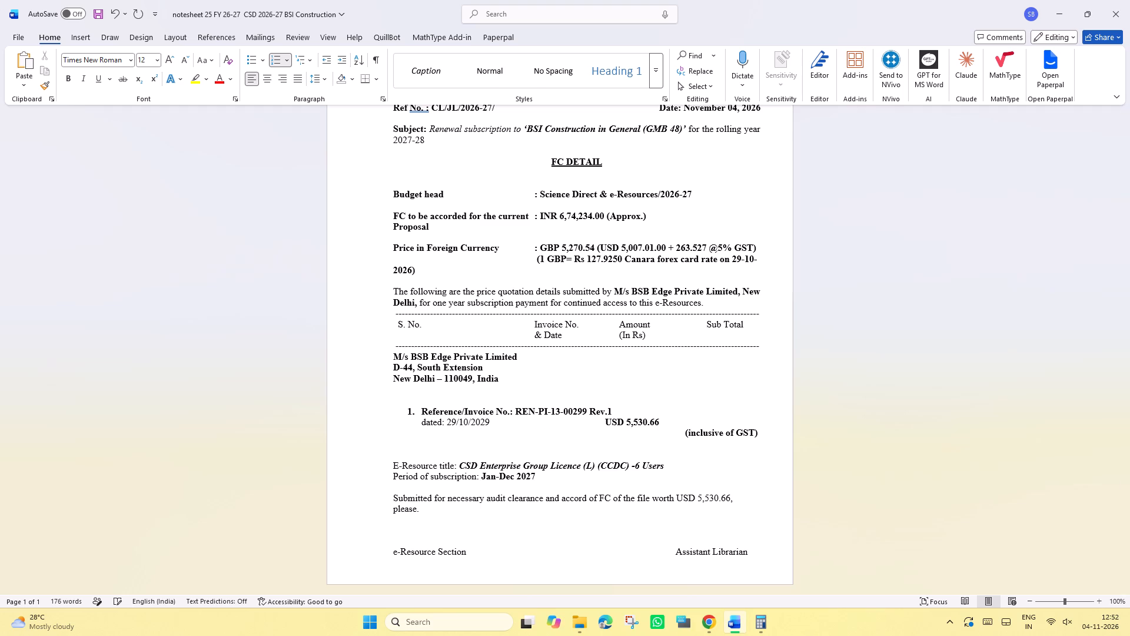
pyautogui.press('space')
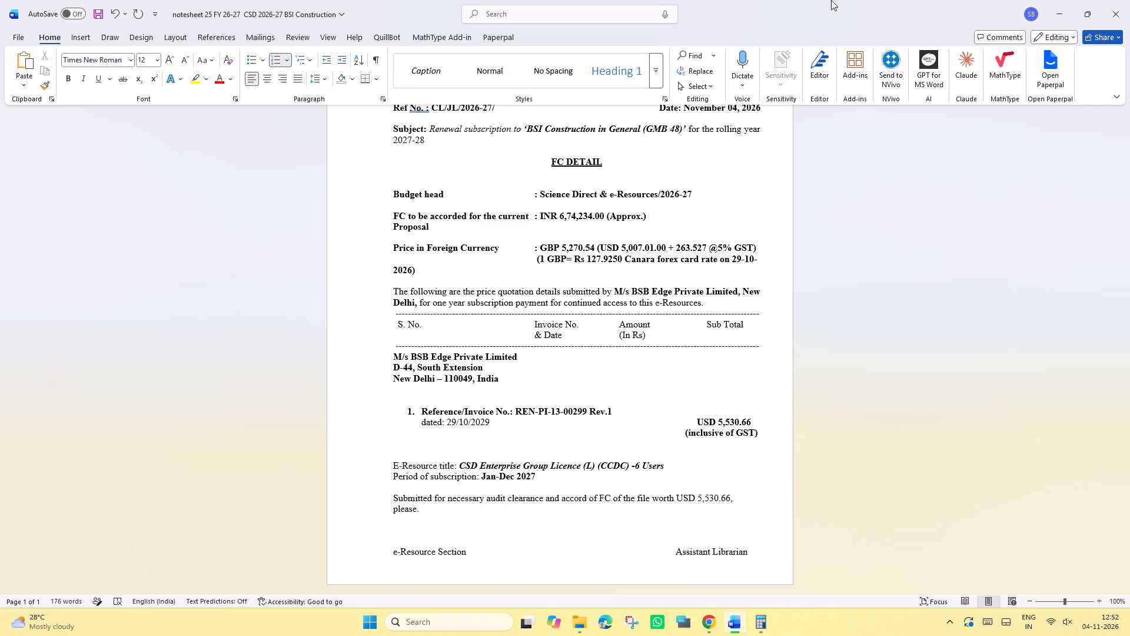
# Change the currency of item 1's amount to GBP.
pyautogui.click(713, 421)
pyautogui.press('BackSpace')
pyautogui.press('BackSpace')
pyautogui.press('BackSpace')
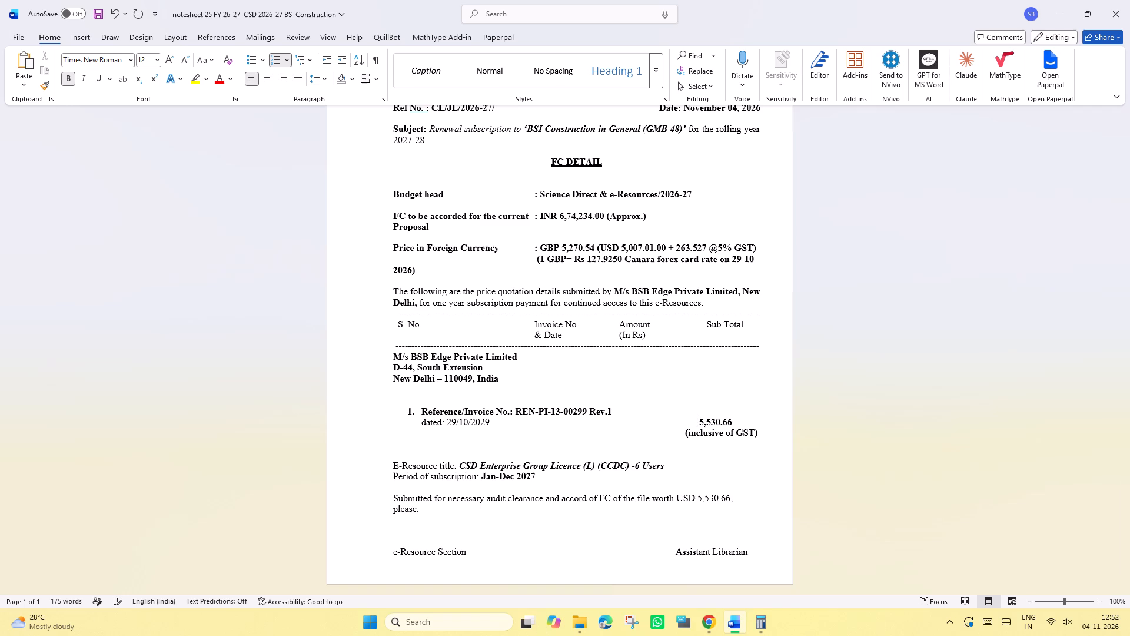
pyautogui.write('GBP')
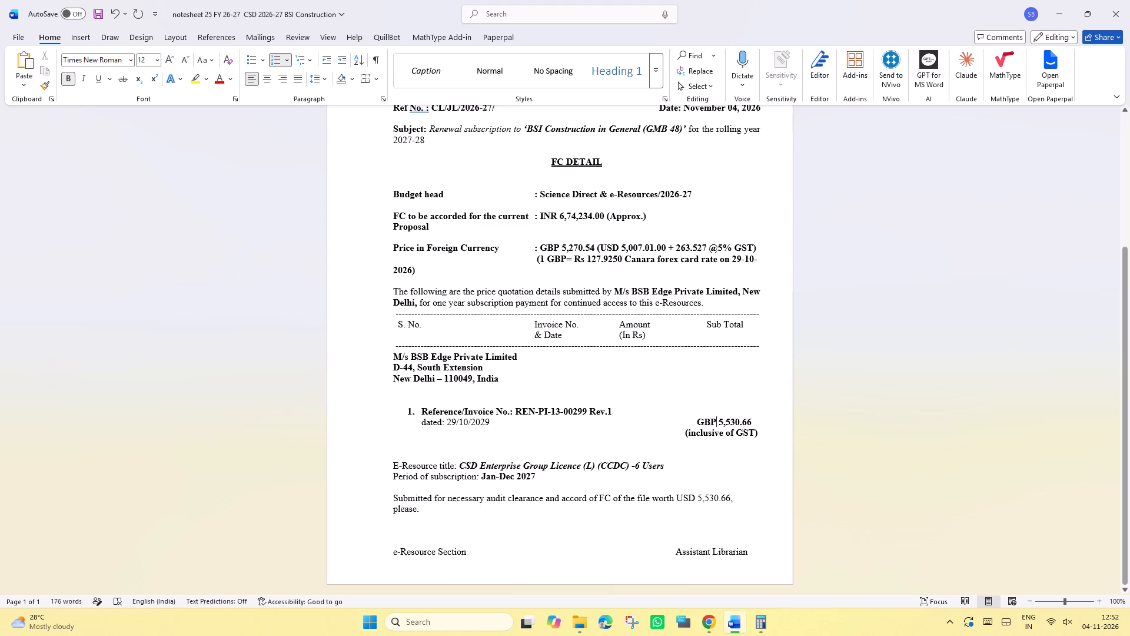
# Replace the figure after GBP in item 1 with 5270.54.
pyautogui.click(747, 418)
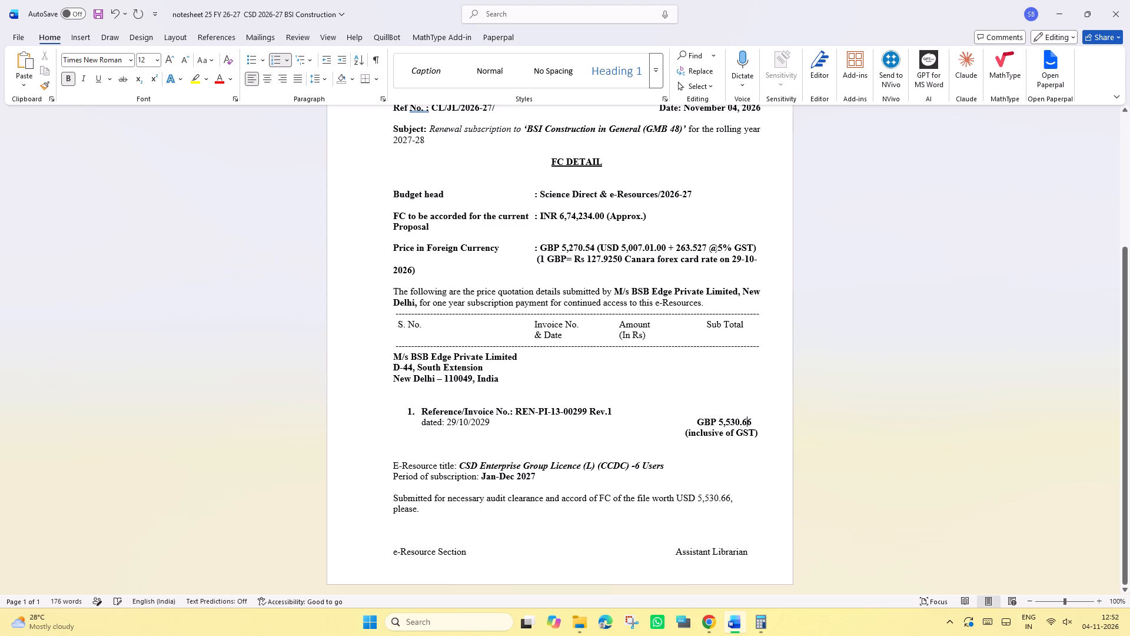
pyautogui.press('Right')
pyautogui.press('BackSpace')
pyautogui.press('BackSpace')
pyautogui.press('BackSpace')
pyautogui.press('BackSpace')
pyautogui.press('BackSpace')
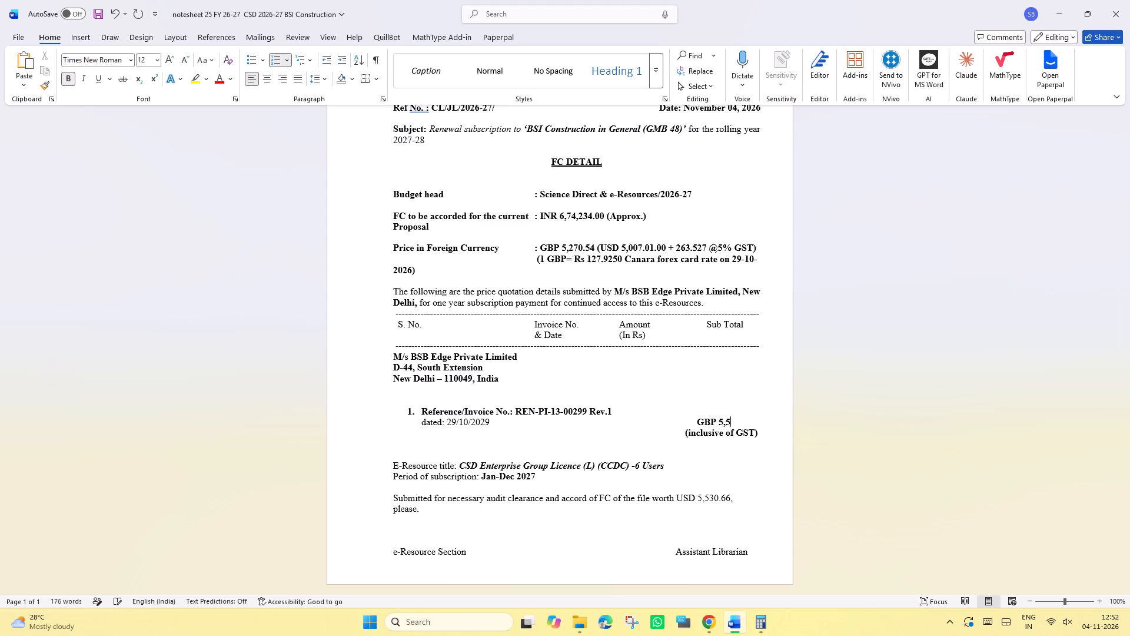
pyautogui.press('BackSpace')
pyautogui.press('BackSpace')
pyautogui.press('BackSpace')
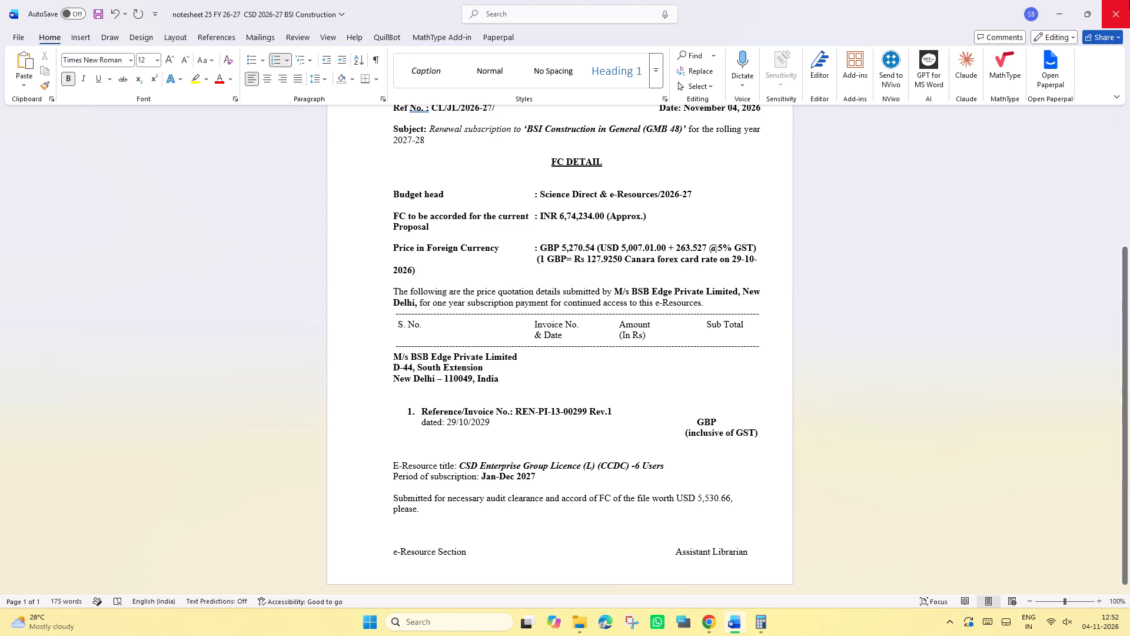
pyautogui.write('52')
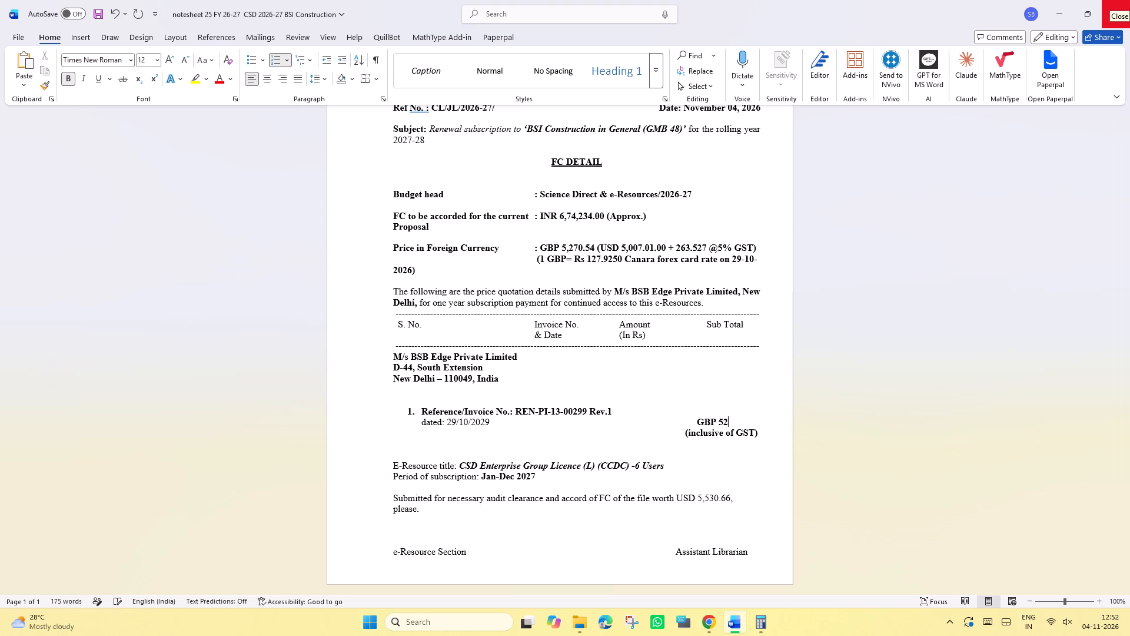
pyautogui.write('70')
pyautogui.write('.54')
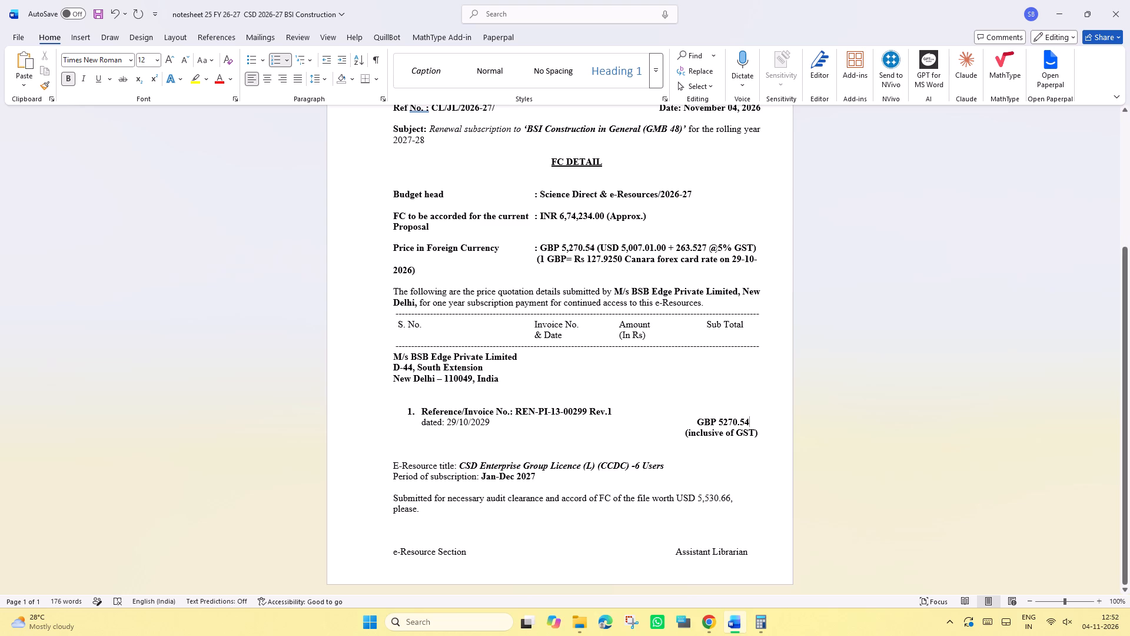
# Correct the year of the invoice date in item 1 to 2026.
pyautogui.scroll(-2, 414, 479)
pyautogui.scroll(-2, 498, 448)
pyautogui.scroll(1, 474, 438)
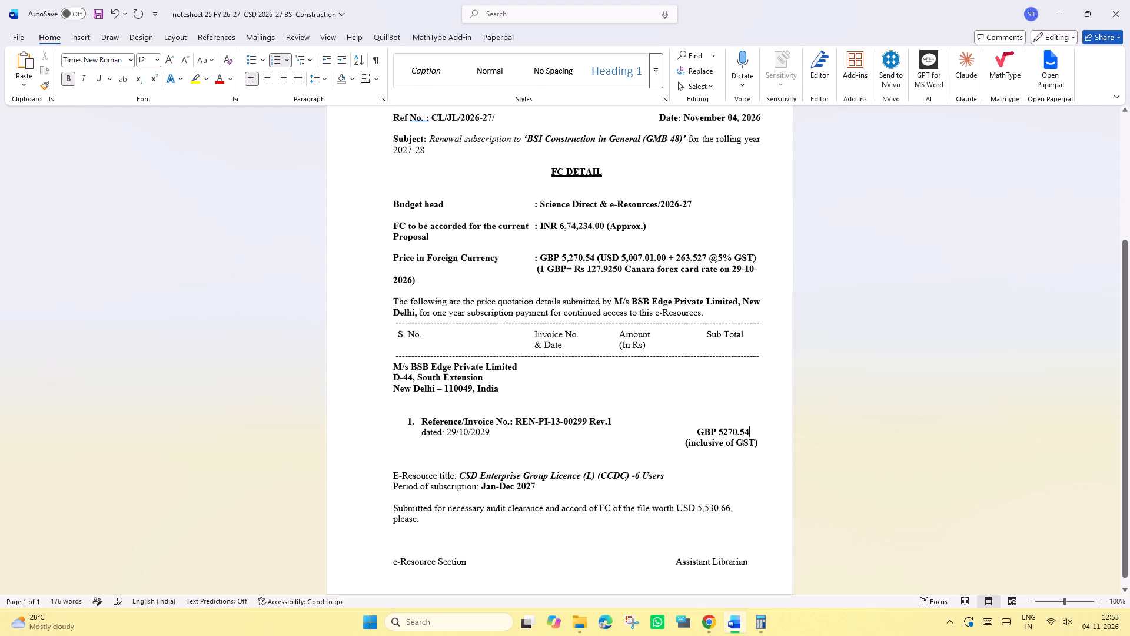
pyautogui.scroll(1, 474, 438)
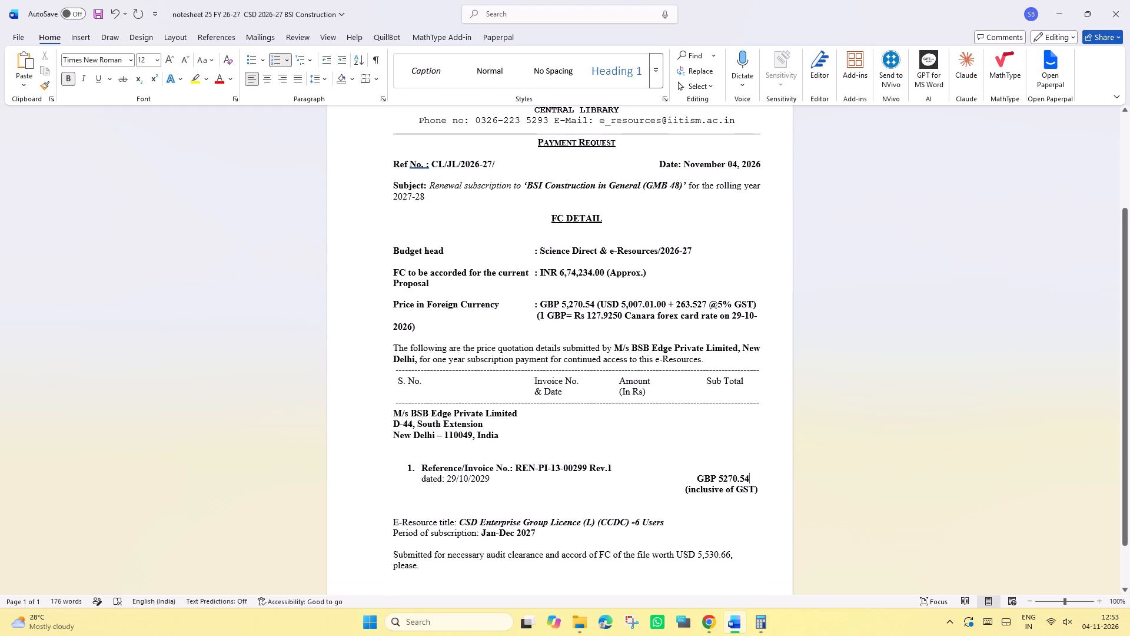
pyautogui.click(490, 478)
pyautogui.press('BackSpace')
pyautogui.press('6')
# Replace the E-Resource title with "BSI Construction in General (GMB 48)" copied from the Subject line.
pyautogui.scroll(5, 520, 469)
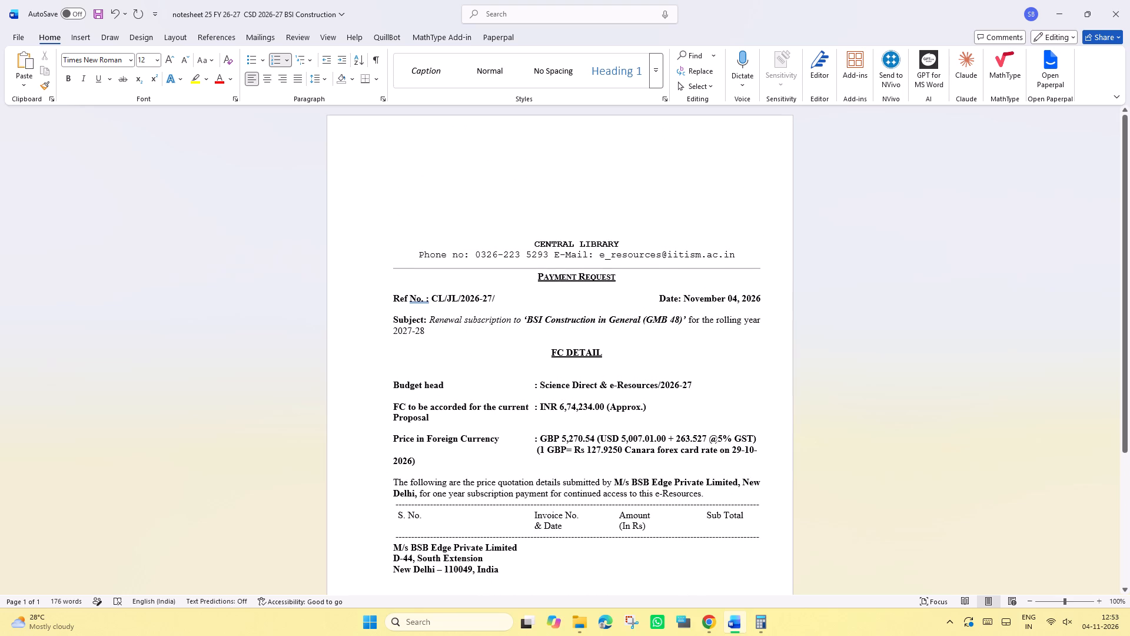
pyautogui.moveTo(527, 317); pyautogui.dragTo(656, 324)
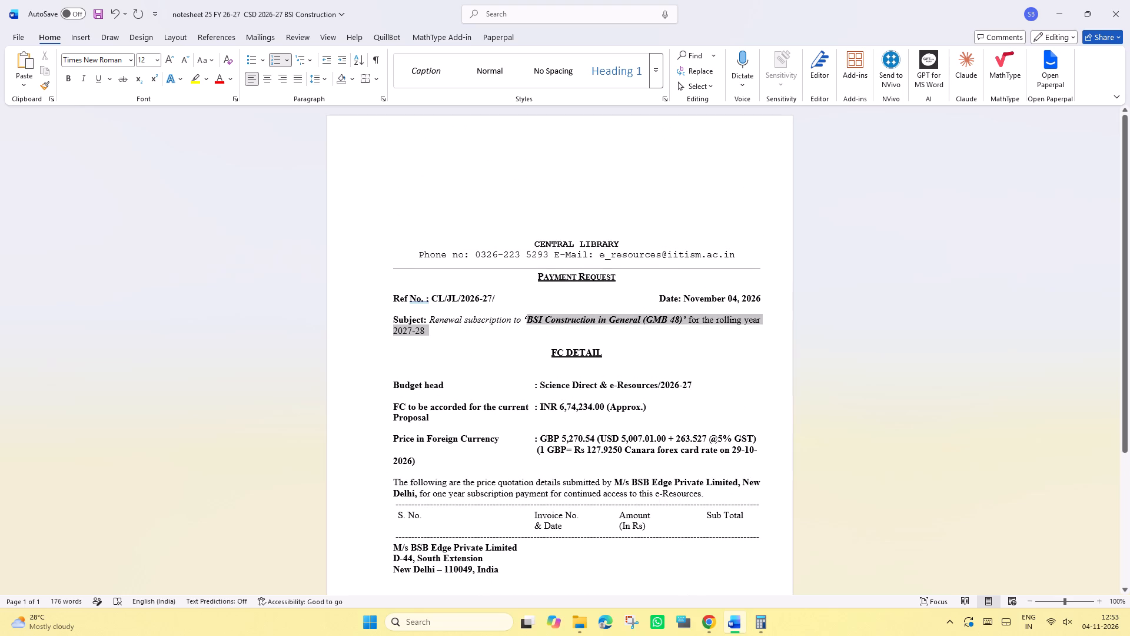
pyautogui.moveTo(656, 324); pyautogui.dragTo(684, 322)
pyautogui.hotkey('ctrl', 'c')
pyautogui.hotkey('ctrl', 'c')
pyautogui.scroll(-7, 406, 476)
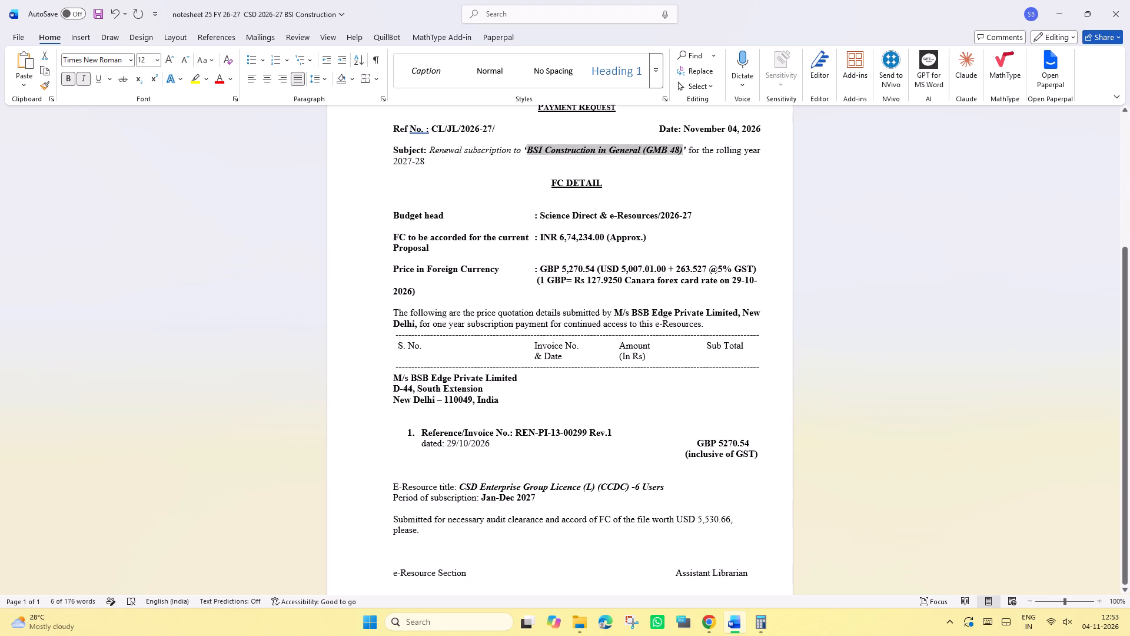
pyautogui.scroll(-5, 404, 482)
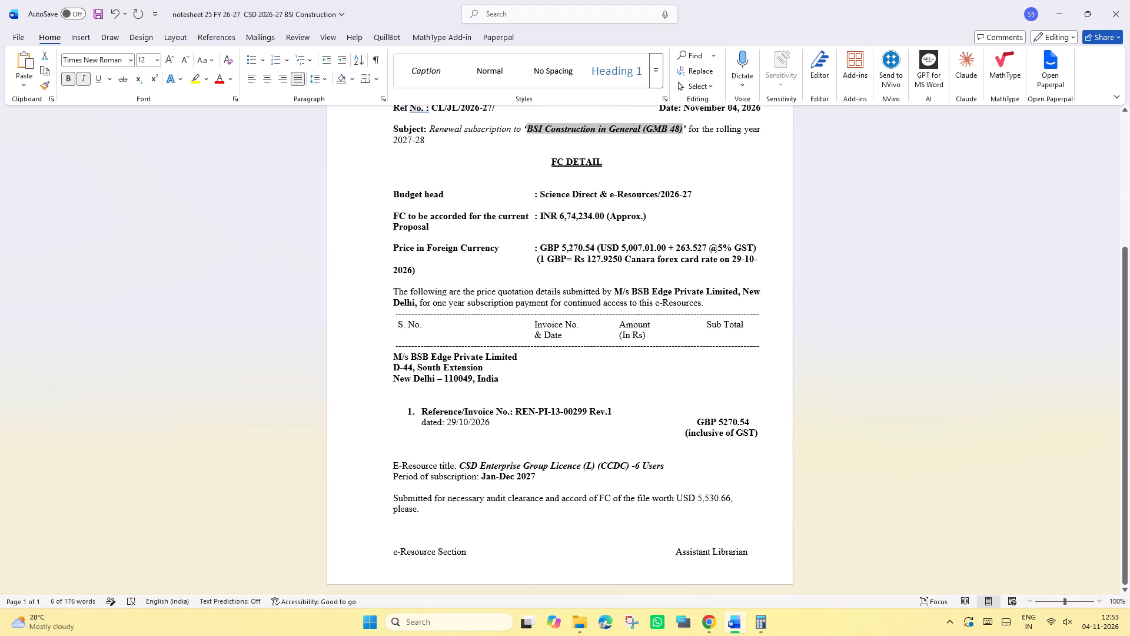
pyautogui.moveTo(462, 464); pyautogui.dragTo(697, 463)
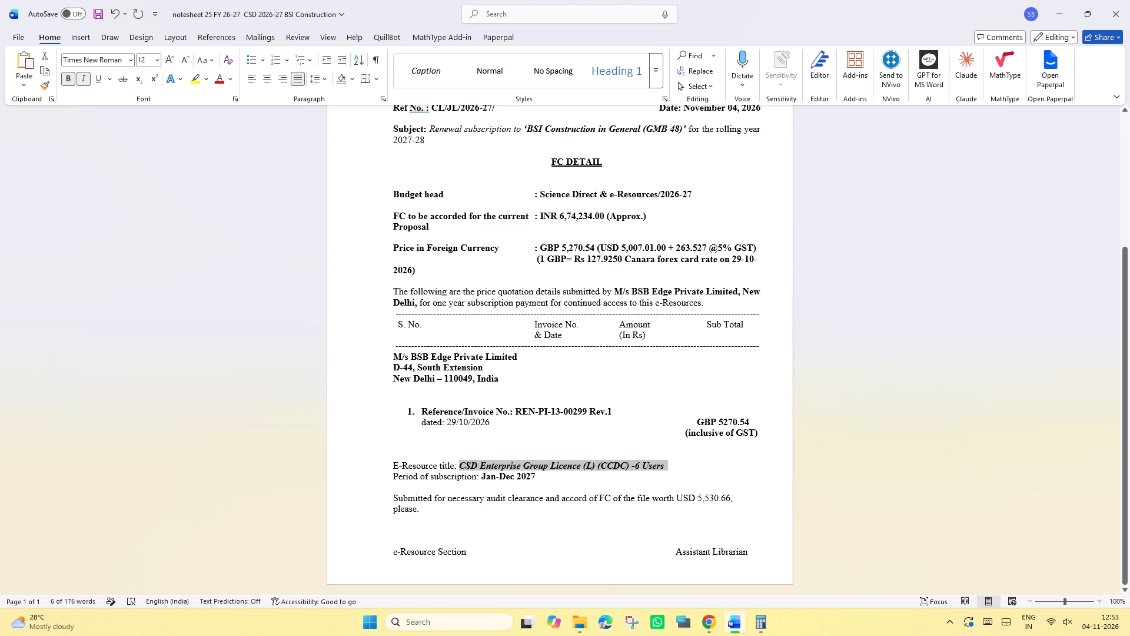
pyautogui.moveTo(697, 463); pyautogui.dragTo(667, 463)
pyautogui.hotkey('ctrl', 'v')
# Change the start of the subscription period to Feb 2027.
pyautogui.click(496, 477)
pyautogui.press('BackSpace')
pyautogui.press('BackSpace')
pyautogui.press('BackSpace')
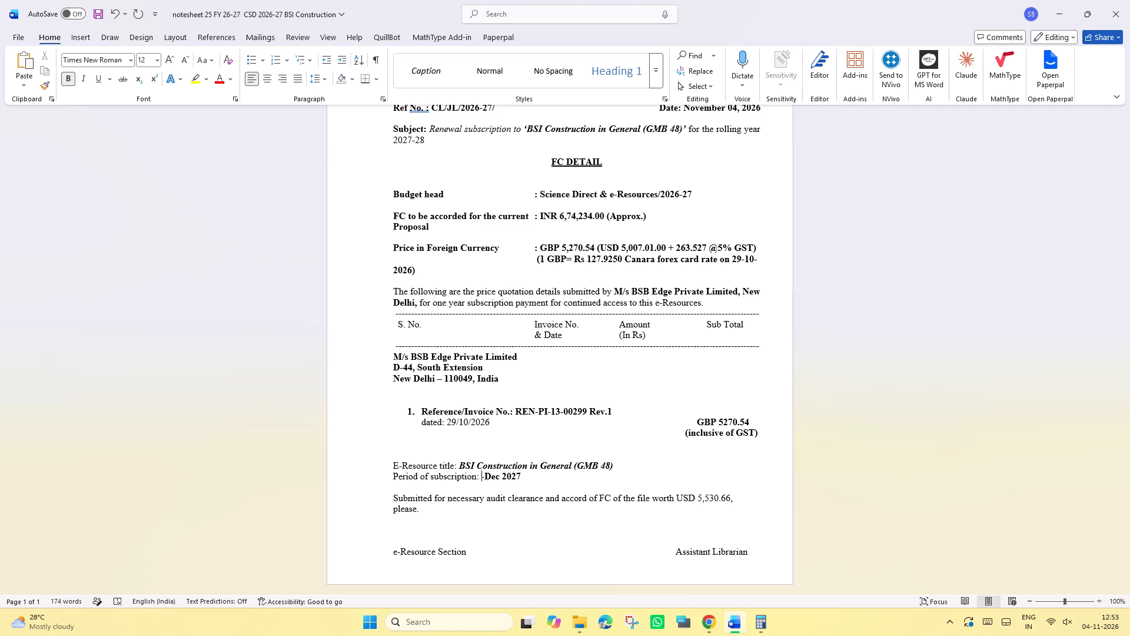
pyautogui.write('Feb')
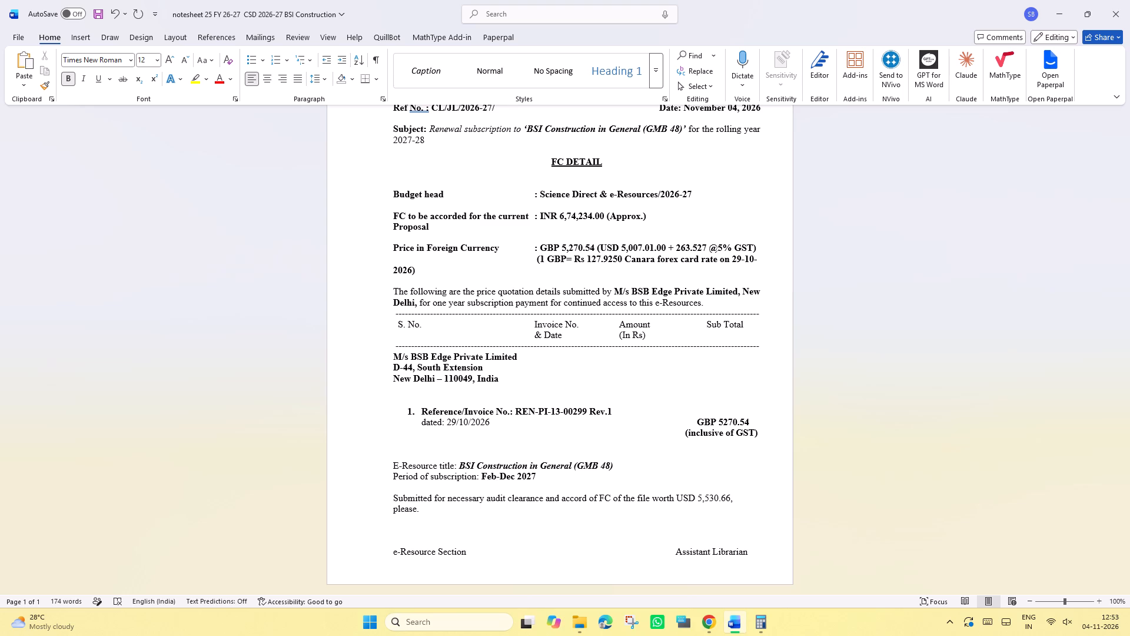
pyautogui.press('space')
pyautogui.write('20')
pyautogui.write('26')
pyautogui.press('BackSpace')
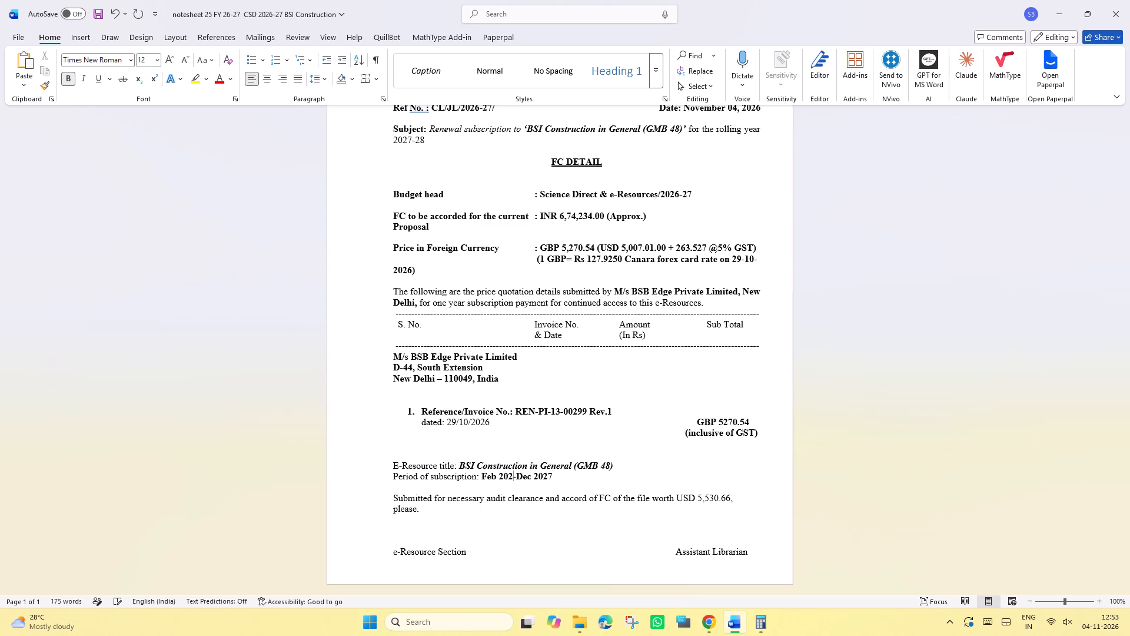
pyautogui.press('7')
# Change the end of the subscription period to Feb 2028.
pyautogui.press('Right')
pyautogui.press('Right')
pyautogui.press('Right')
pyautogui.press('Right')
pyautogui.press('BackSpace')
pyautogui.press('BackSpace')
pyautogui.press('BackSpace')
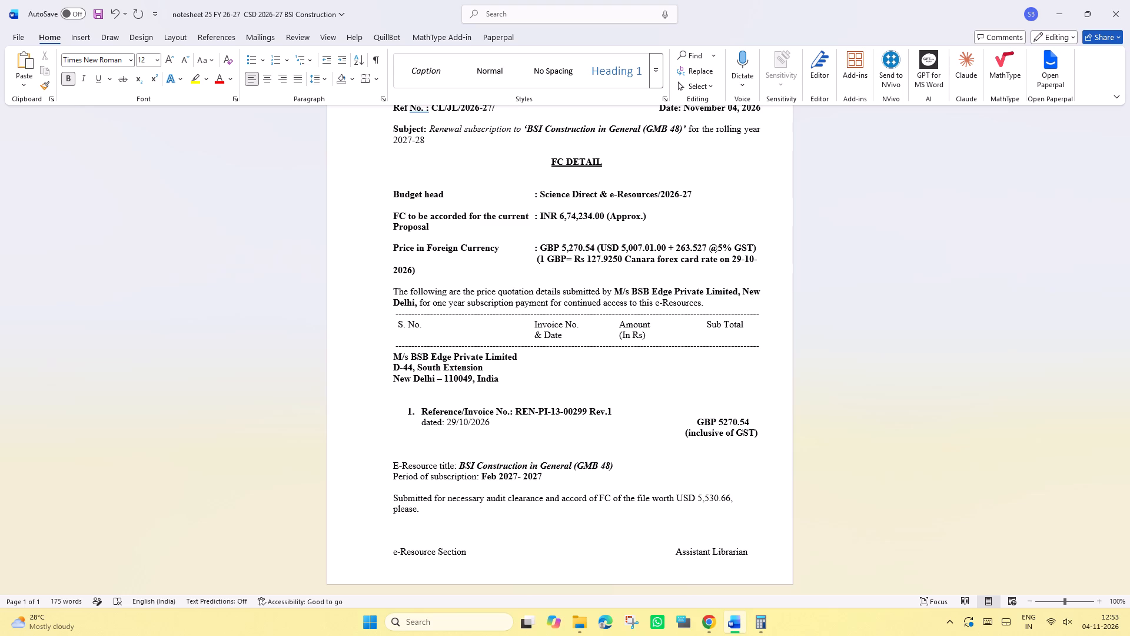
pyautogui.write('Feb')
pyautogui.press('Right')
pyautogui.press('Right')
pyautogui.press('Right')
pyautogui.press('Right')
pyautogui.press('Right')
pyautogui.press('BackSpace')
pyautogui.press('8')
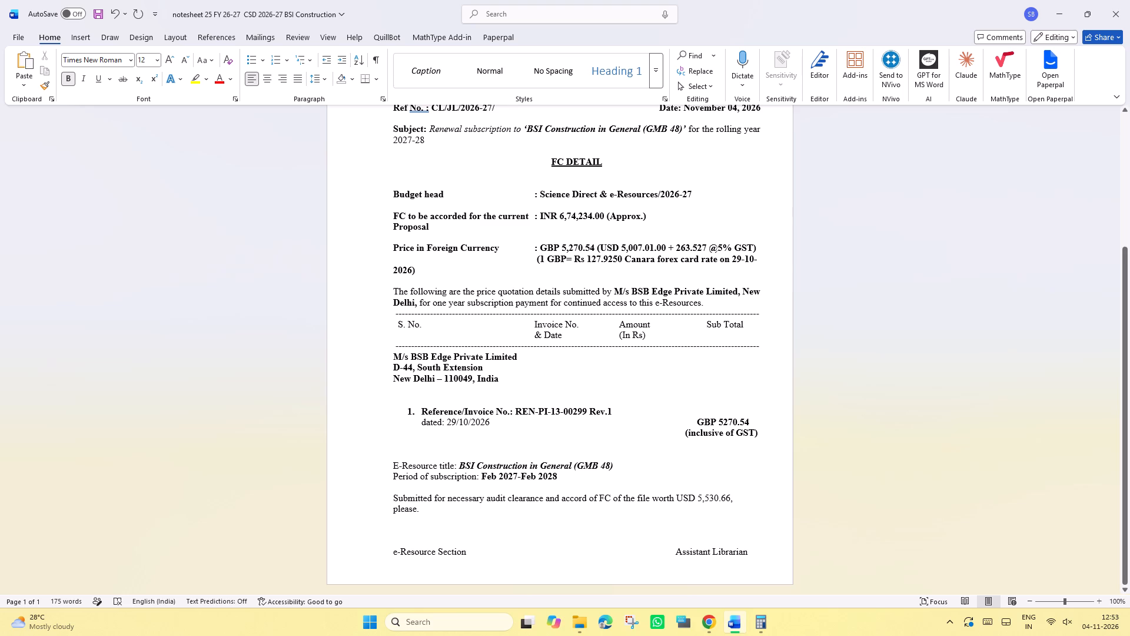
pyautogui.click(481, 472)
# Change the currency in the closing "Submitted for necessary audit clearance" sentence to GBP.
pyautogui.click(694, 497)
pyautogui.press('BackSpace')
pyautogui.press('BackSpace')
pyautogui.press('BackSpace')
pyautogui.write('GBP')
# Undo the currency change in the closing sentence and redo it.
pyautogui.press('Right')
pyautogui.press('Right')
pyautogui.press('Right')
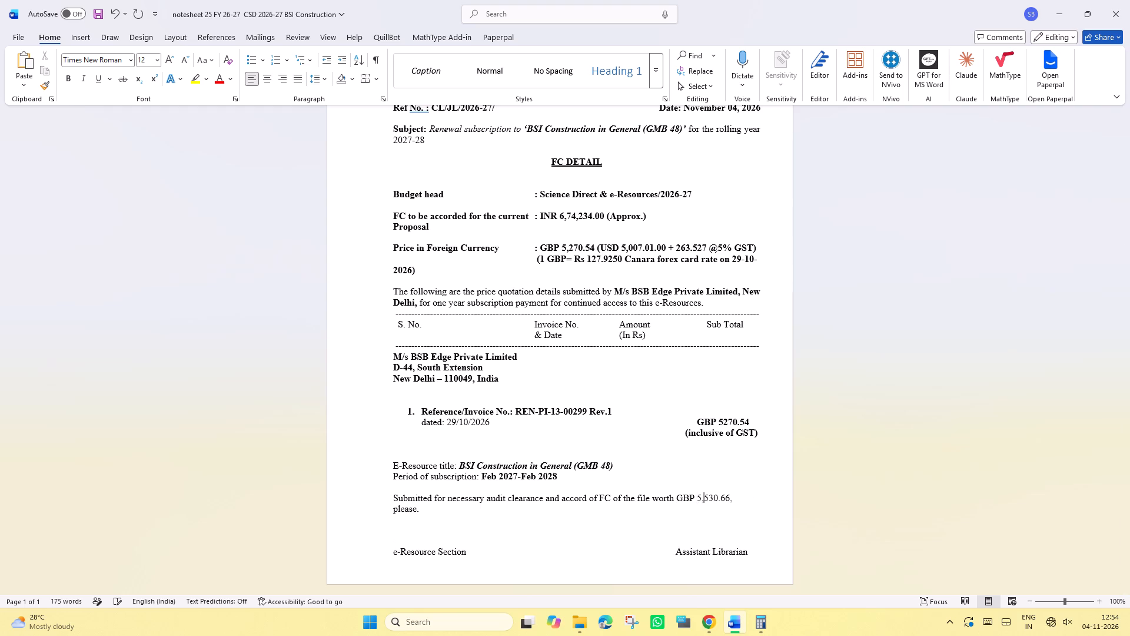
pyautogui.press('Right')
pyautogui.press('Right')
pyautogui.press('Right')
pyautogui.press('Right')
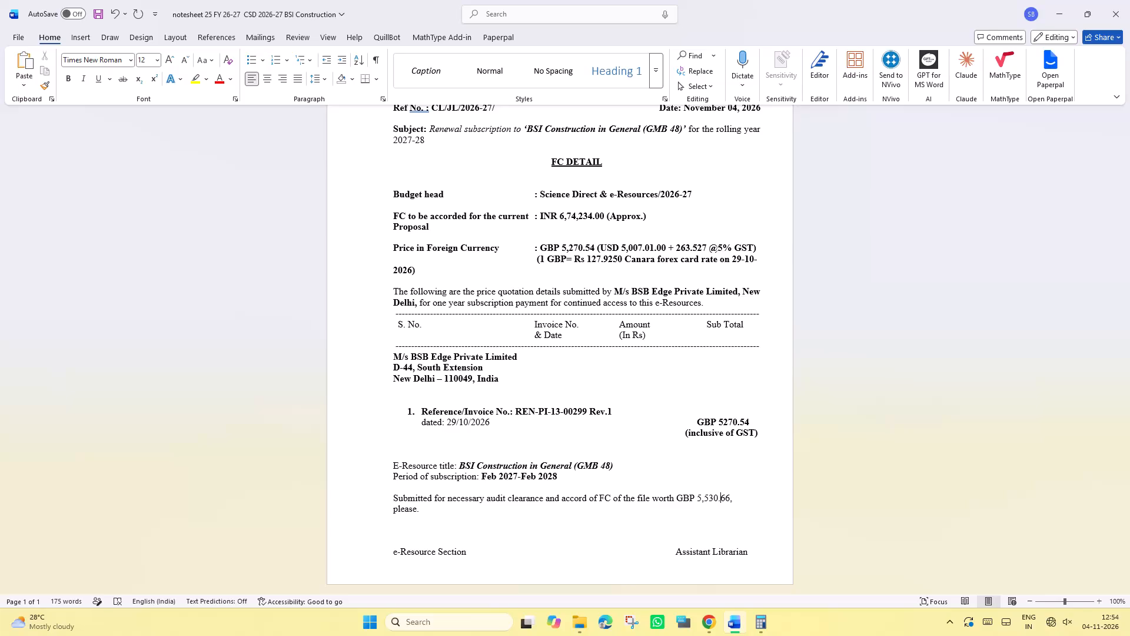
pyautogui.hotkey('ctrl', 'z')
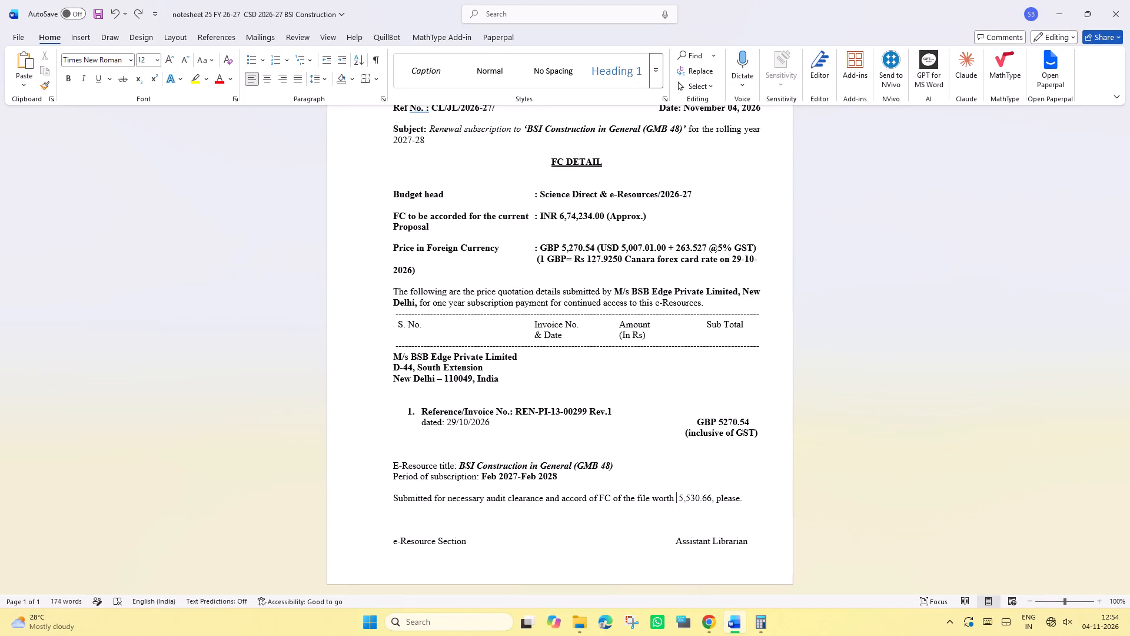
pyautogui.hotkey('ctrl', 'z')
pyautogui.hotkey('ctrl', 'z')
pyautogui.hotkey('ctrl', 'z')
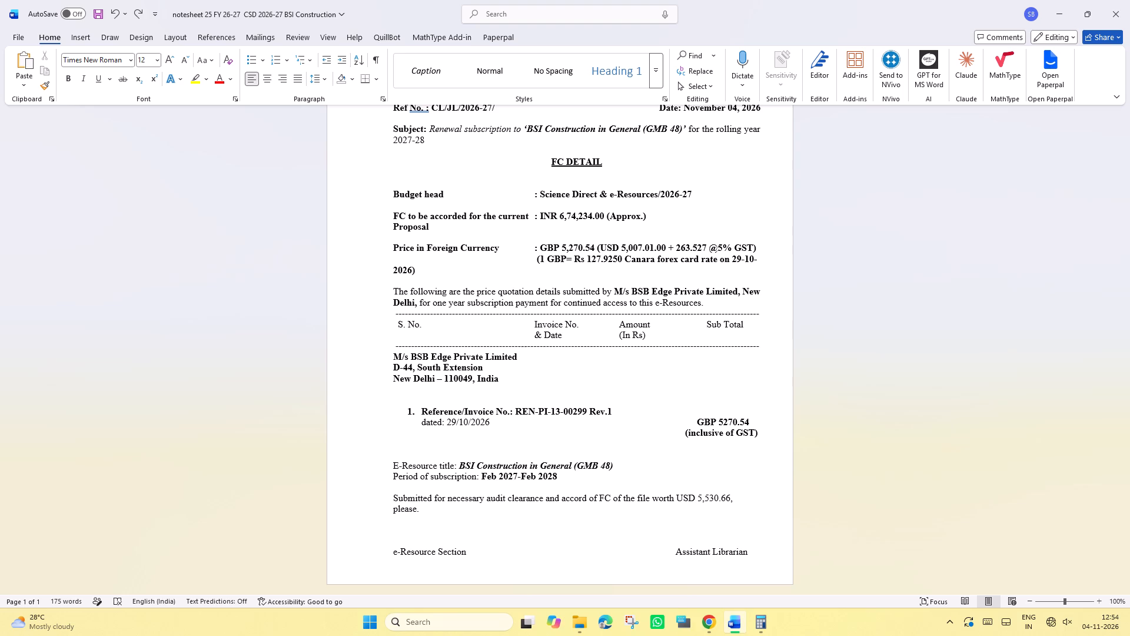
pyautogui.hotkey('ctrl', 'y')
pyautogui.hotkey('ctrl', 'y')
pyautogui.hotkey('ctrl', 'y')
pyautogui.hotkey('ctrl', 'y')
# Replace the file-worth figure after GBP in the closing sentence with 5270.54.
pyautogui.press('Right')
pyautogui.press('Right')
pyautogui.press('Right')
pyautogui.press('Right')
pyautogui.press('Right')
pyautogui.press('Right')
pyautogui.press('Right')
pyautogui.press('Right')
pyautogui.press('Right')
pyautogui.press('BackSpace')
pyautogui.press('BackSpace')
pyautogui.press('BackSpace')
pyautogui.press('BackSpace')
pyautogui.press('BackSpace')
pyautogui.press('BackSpace')
pyautogui.press('BackSpace')
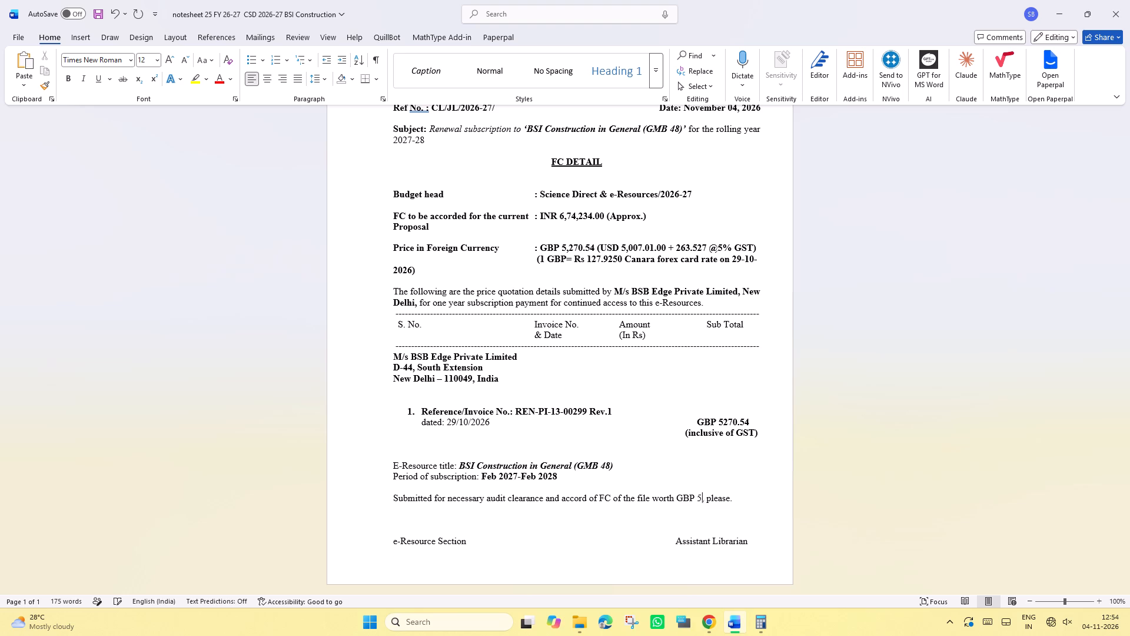
pyautogui.press('BackSpace')
pyautogui.write('52')
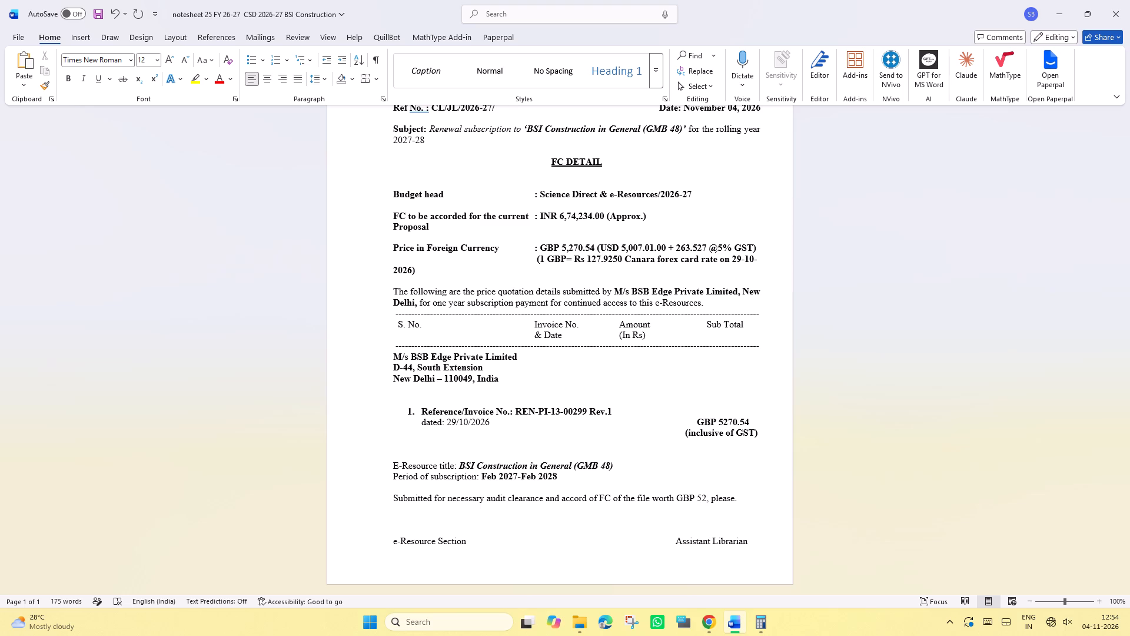
pyautogui.write('70')
pyautogui.write('.54')
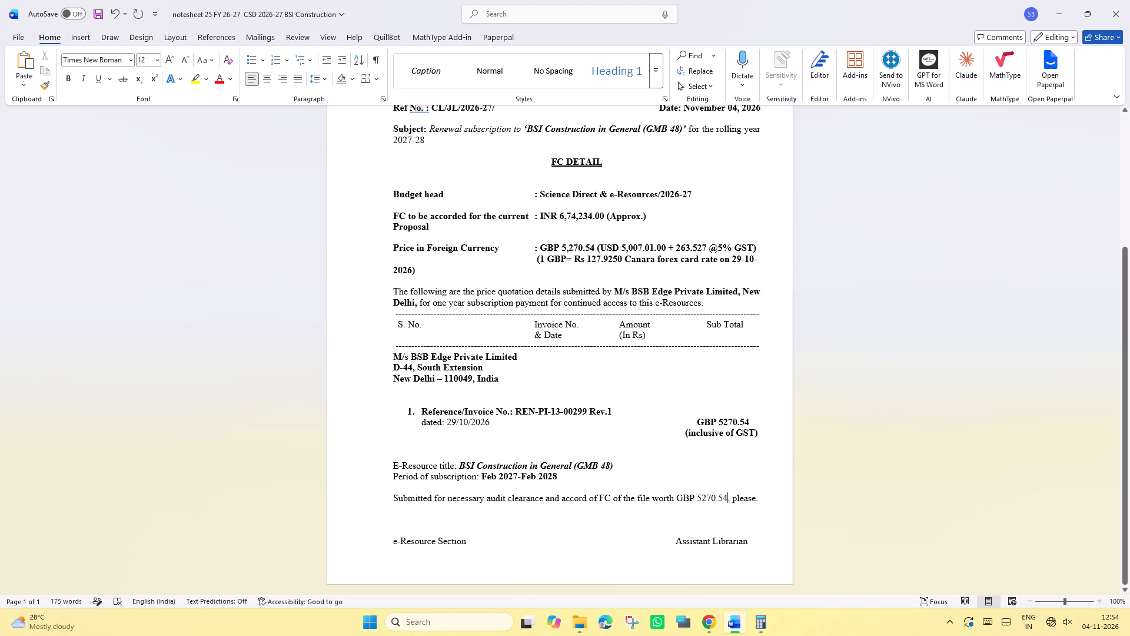
# Save the BSI Construction notesheet.
pyautogui.hotkey('ctrl', 's')
# Change the currency inside the brackets of the Price in Foreign Currency line to GBP.
pyautogui.scroll(2, 546, 481)
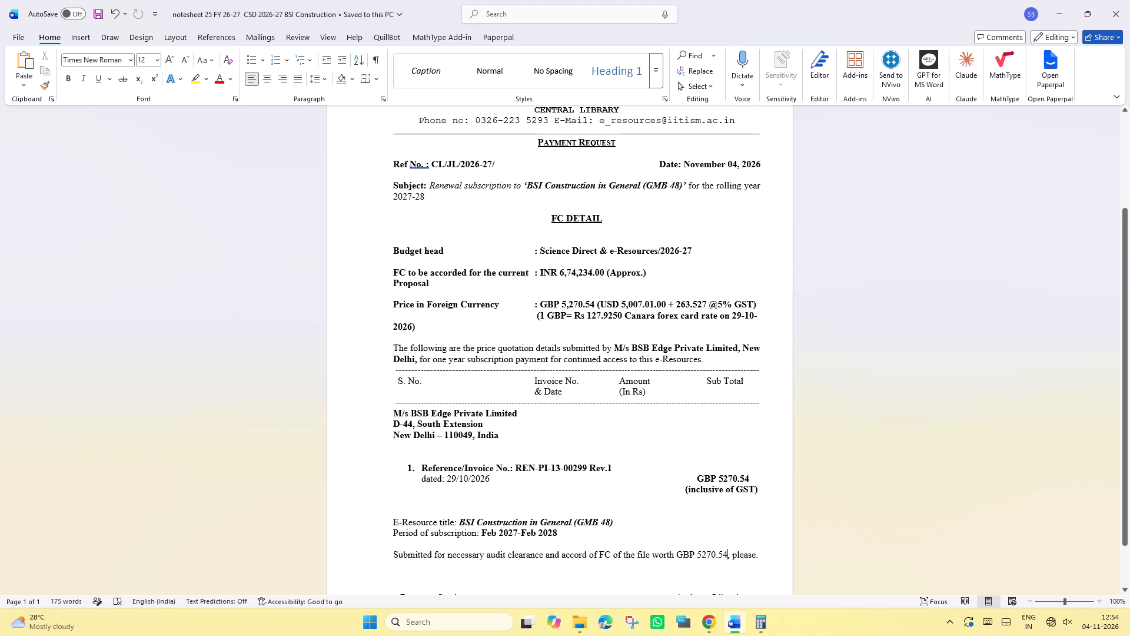
pyautogui.scroll(1, 510, 491)
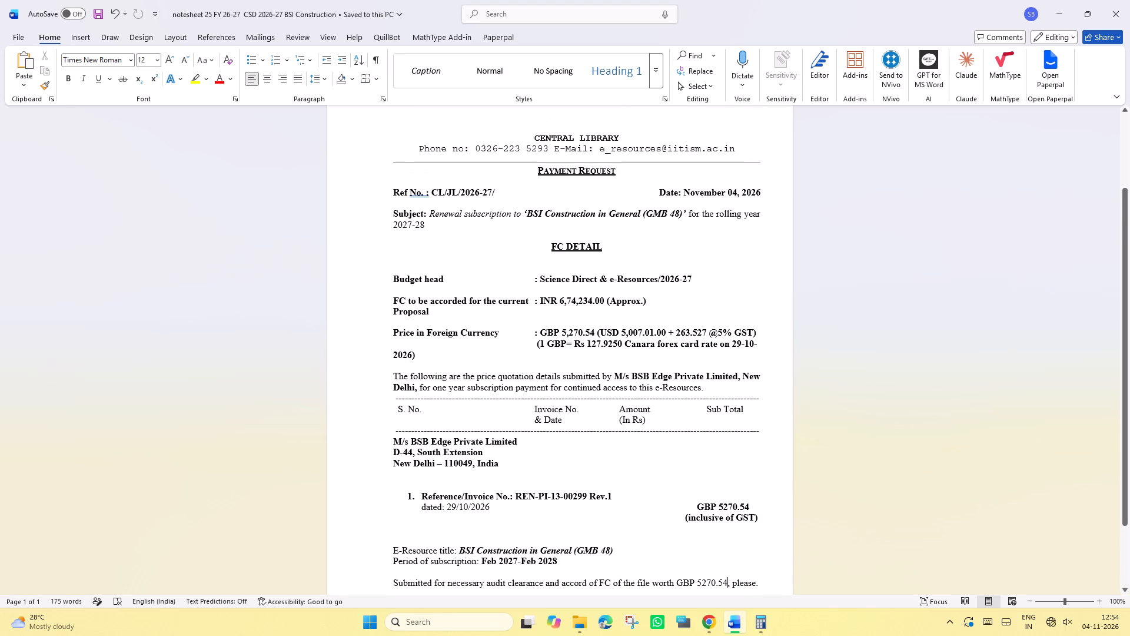
pyautogui.scroll(1, 507, 491)
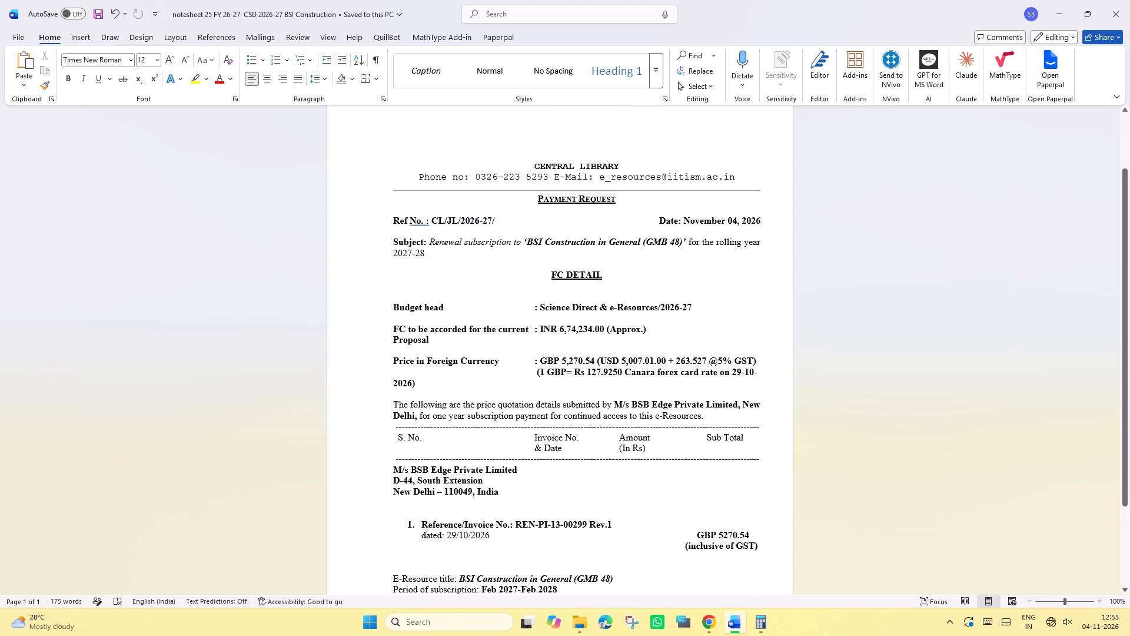
pyautogui.click(618, 361)
pyautogui.press('BackSpace')
pyautogui.press('BackSpace')
pyautogui.press('BackSpace')
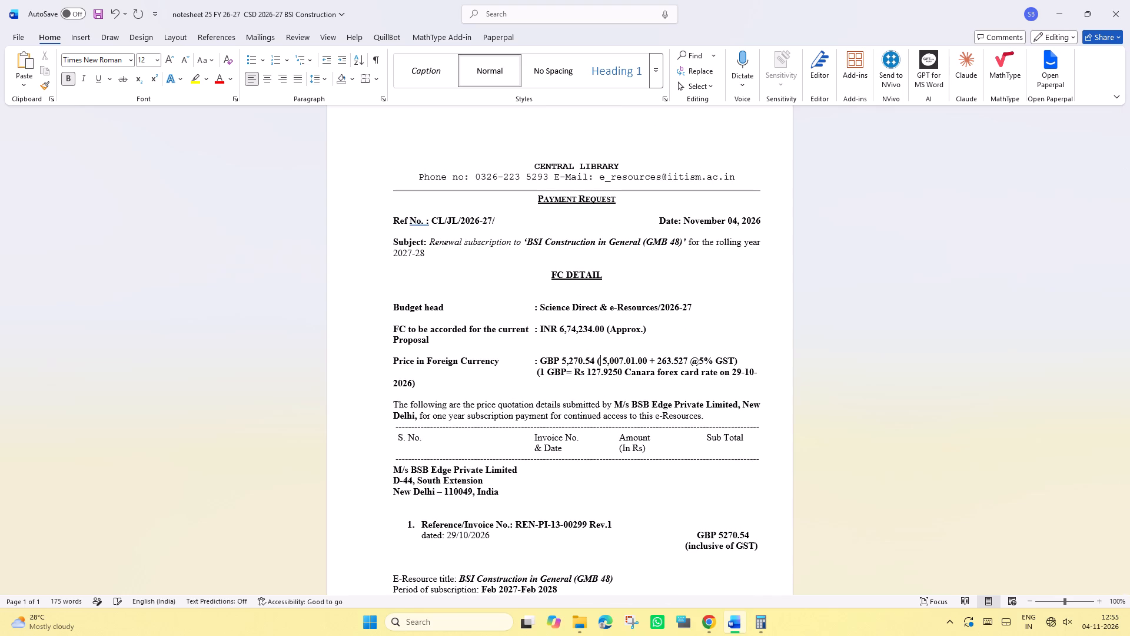
pyautogui.write('GBP')
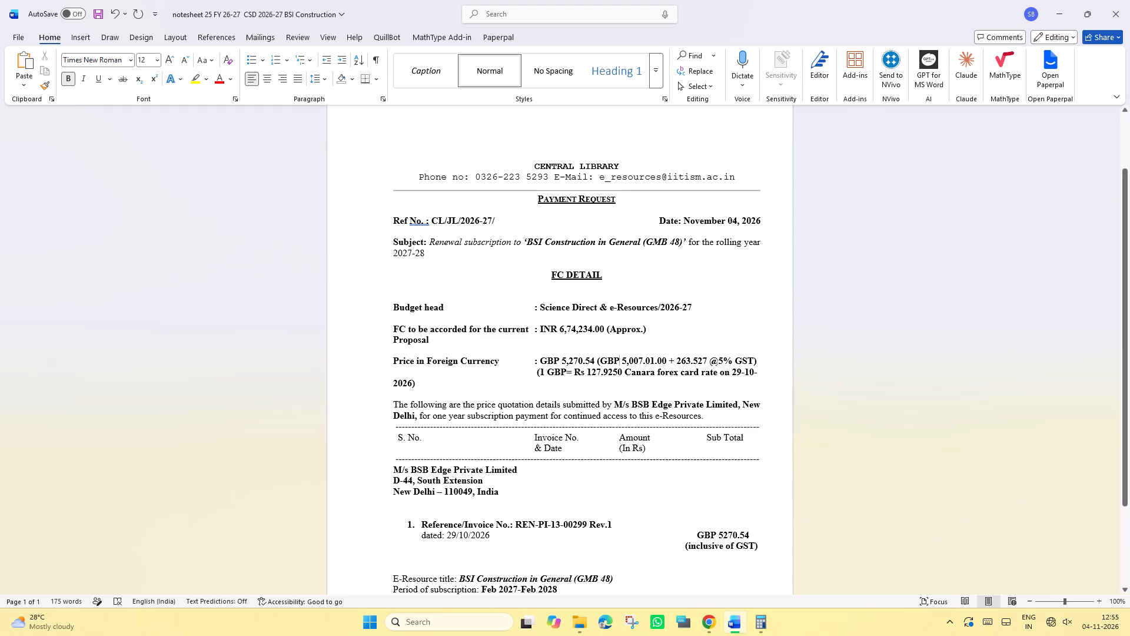
pyautogui.click(677, 357)
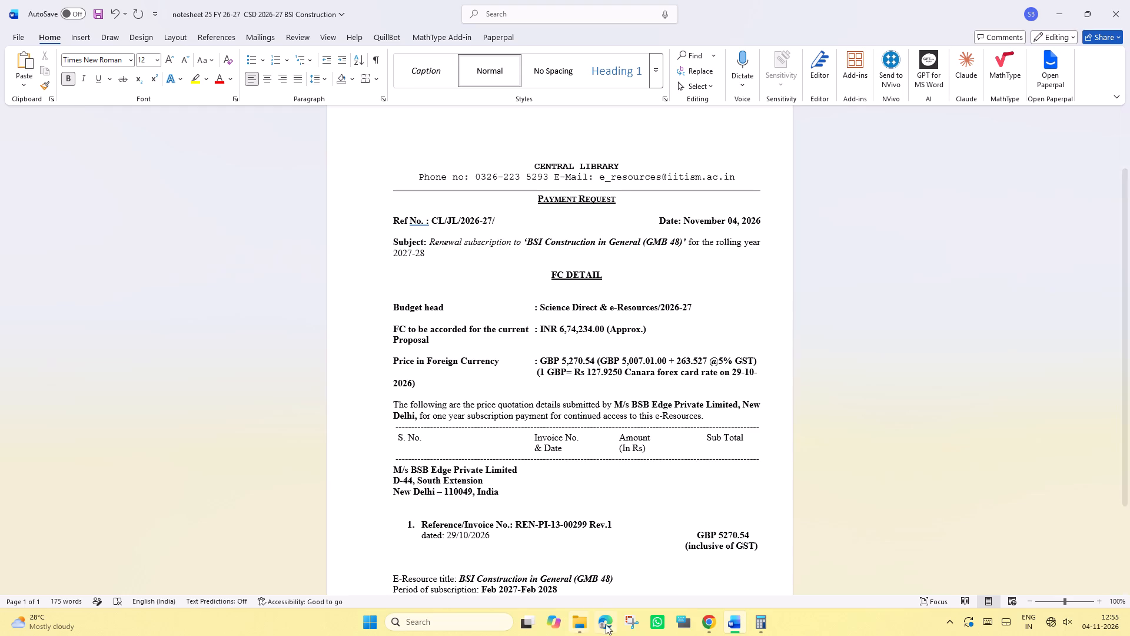
# Open the "notesheet 25 FY 26-27 CSD 2026-27" document from the e resources folder, review its FC details for reference, and close it.
pyautogui.click(581, 621)
pyautogui.click(612, 580)
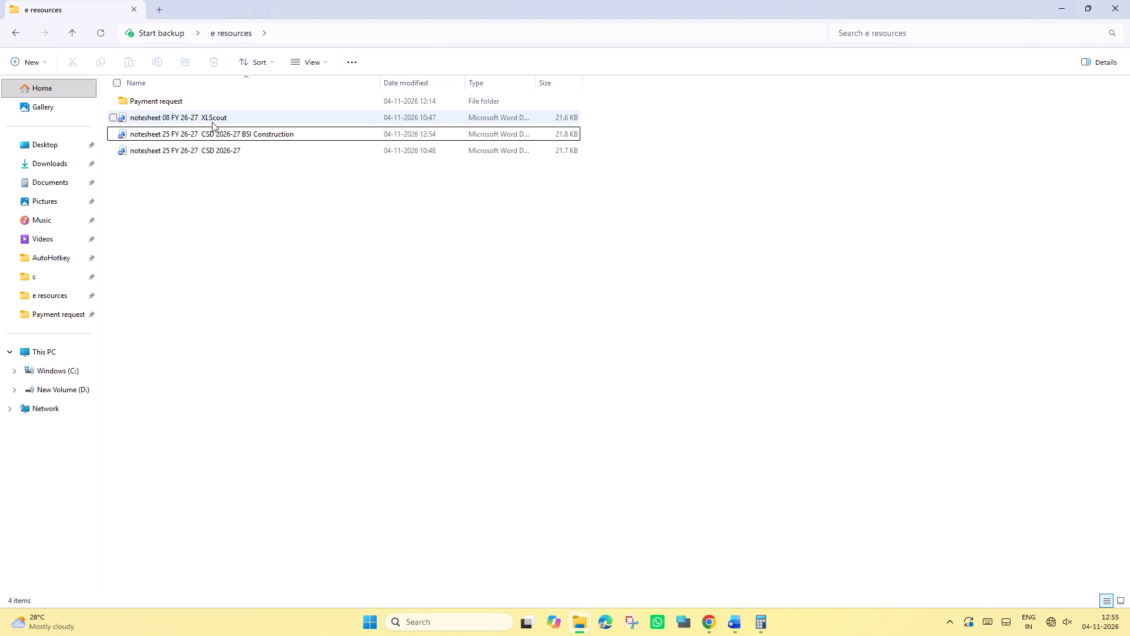
pyautogui.click(213, 152)
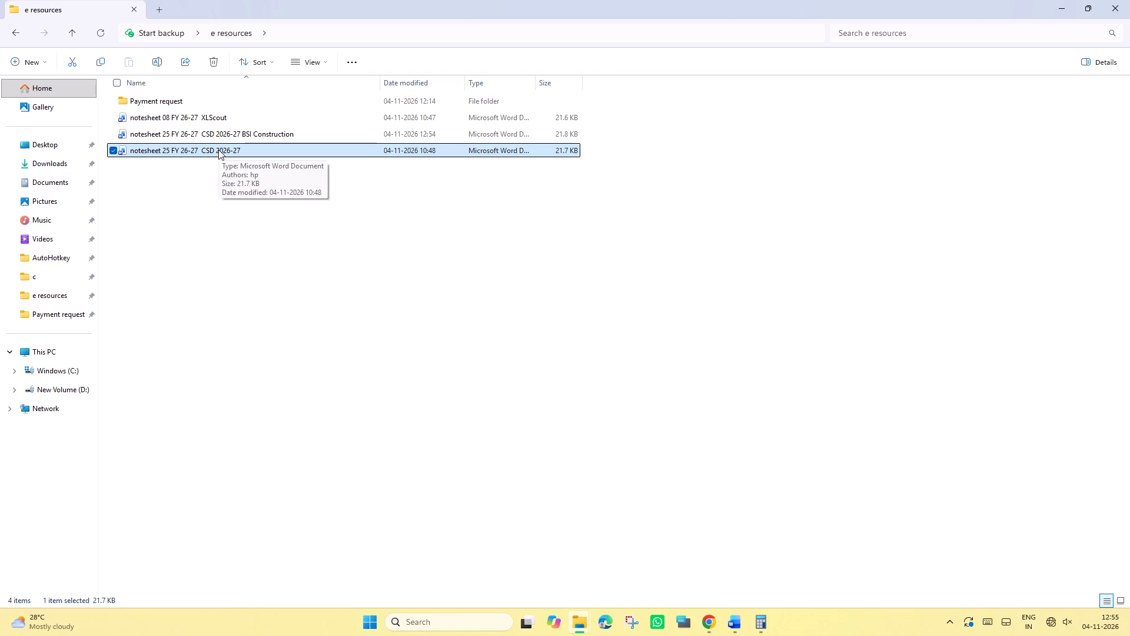
pyautogui.doubleClick(218, 150)
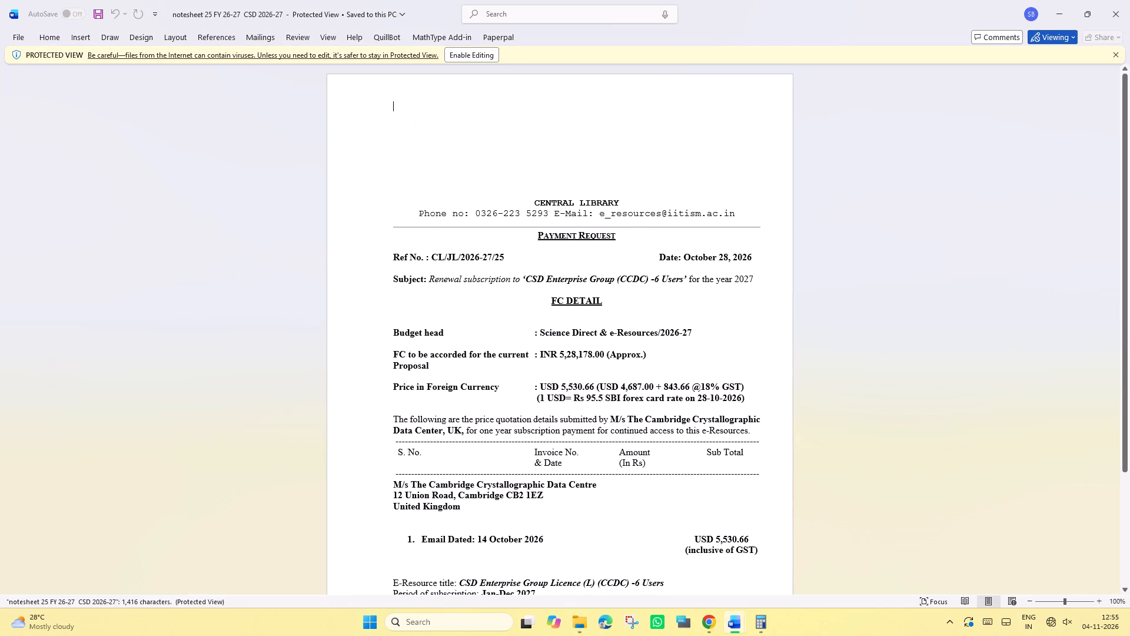
pyautogui.scroll(-2, 566, 385)
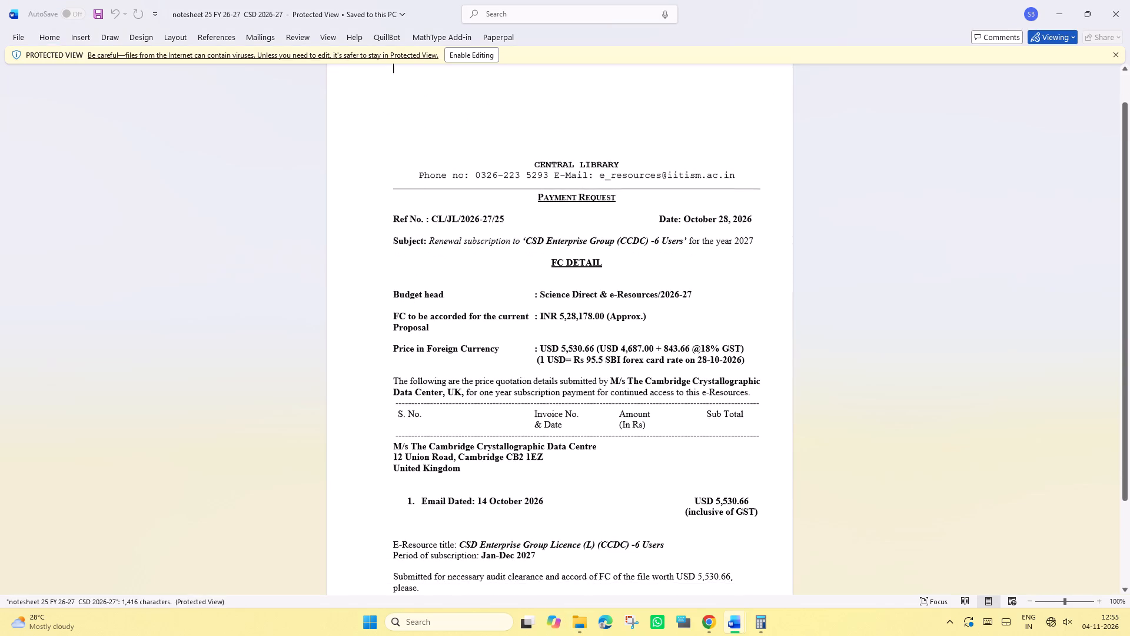
pyautogui.scroll(-1, 566, 385)
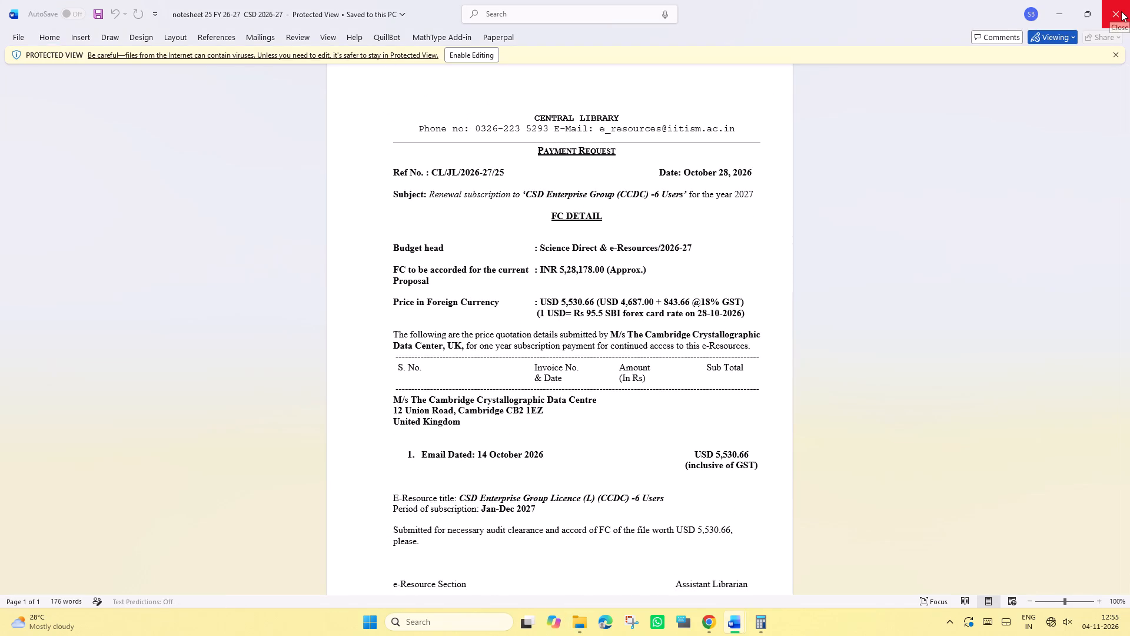
pyautogui.click(1121, 11)
pyautogui.scroll(-2, 376, 306)
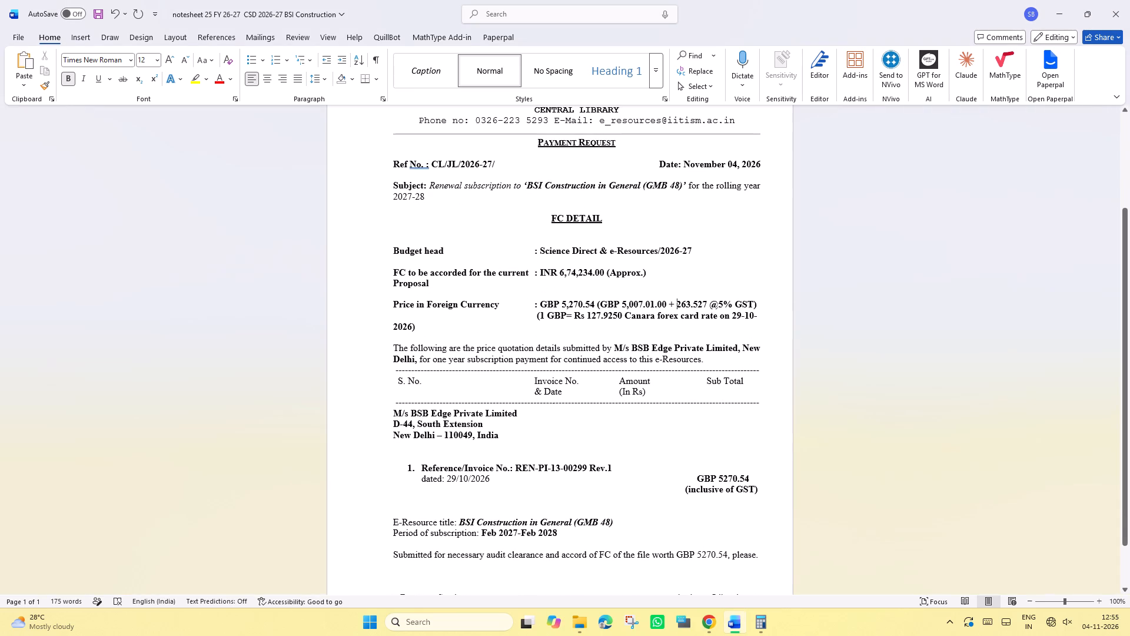
# Save the BSI Construction notesheet, review its full page once more, and close the document.
pyautogui.hotkey('ctrl', 's')
pyautogui.scroll(-13, 570, 274)
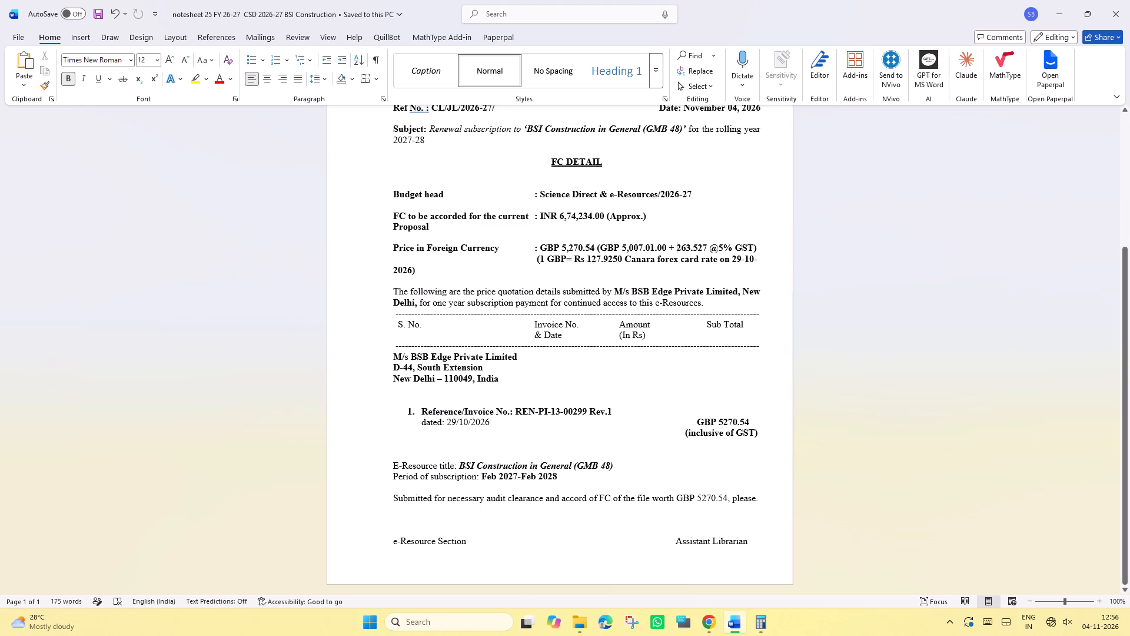
pyautogui.scroll(1, 629, 392)
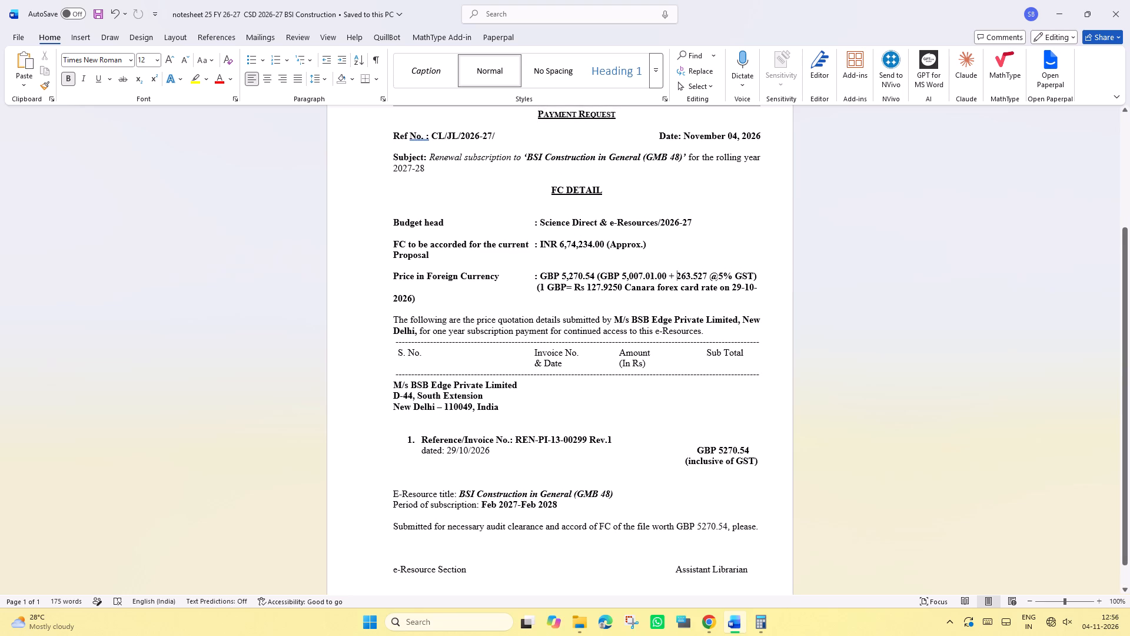
pyautogui.scroll(3, 510, 420)
pyautogui.hotkey('ctrl', 's')
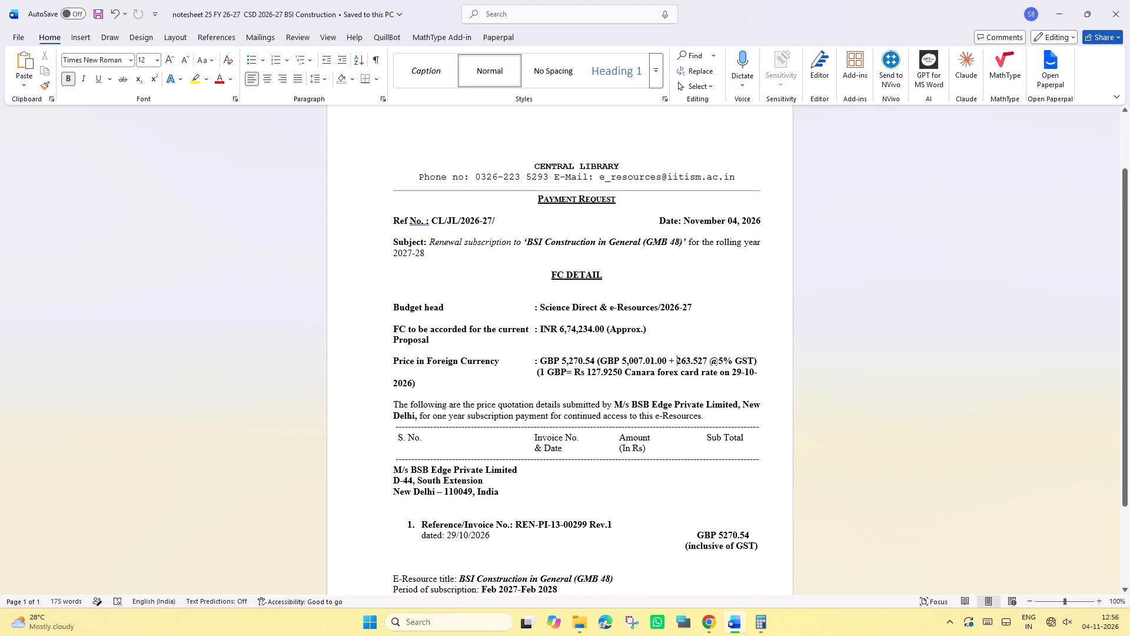
pyautogui.scroll(5, 453, 397)
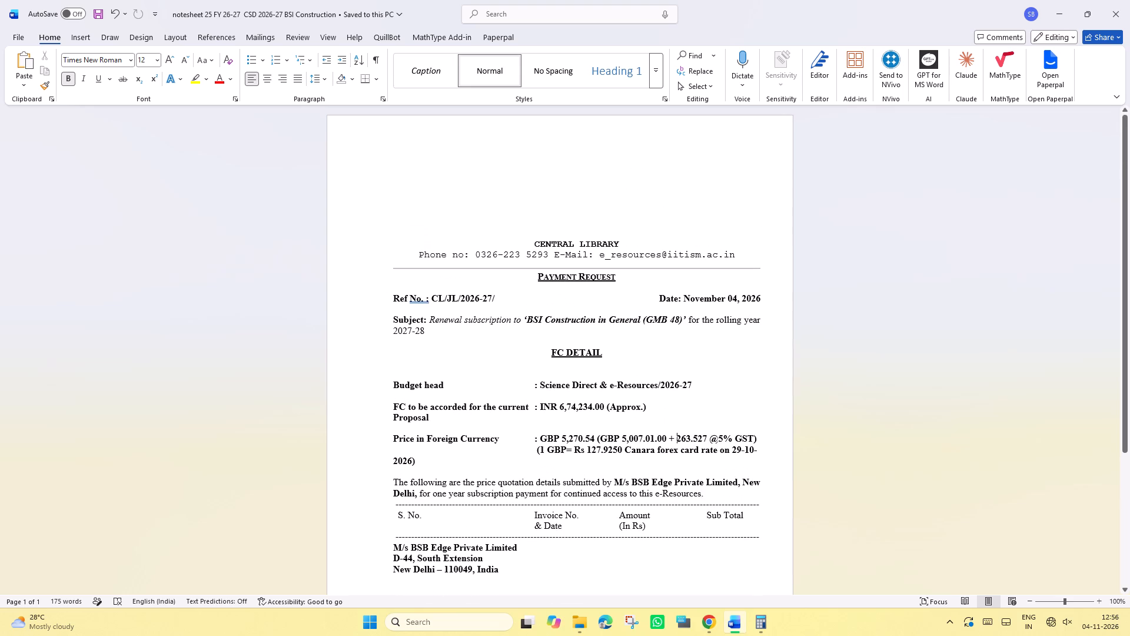
pyautogui.hotkey('ctrl', 's')
pyautogui.click(657, 405)
pyautogui.hotkey('ctrl', 's')
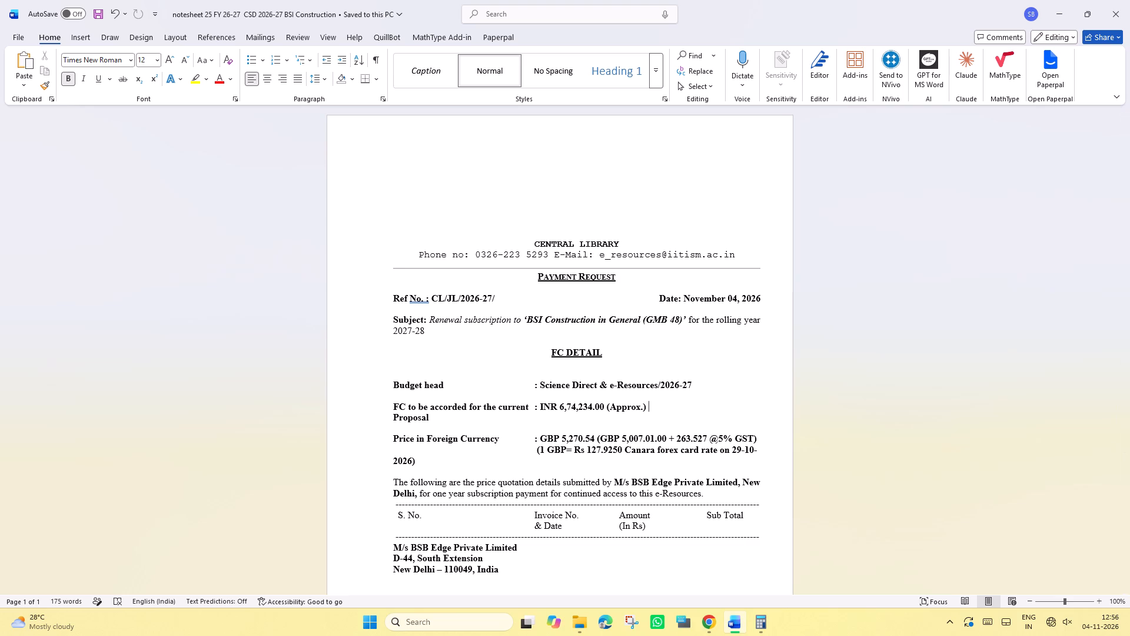
pyautogui.click(1116, 6)
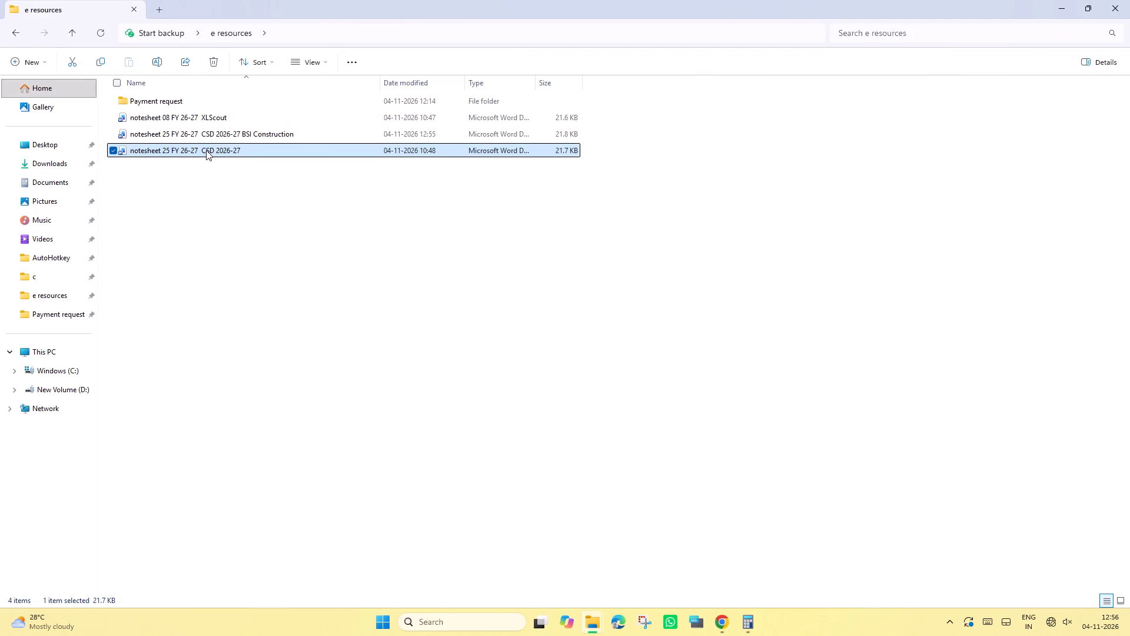
# Move the "notesheet 25 FY 26-27 CSD 2026-27 BSI Construction" file from the e resources folder into the Payment request subfolder.
pyautogui.moveTo(247, 131); pyautogui.dragTo(247, 107)
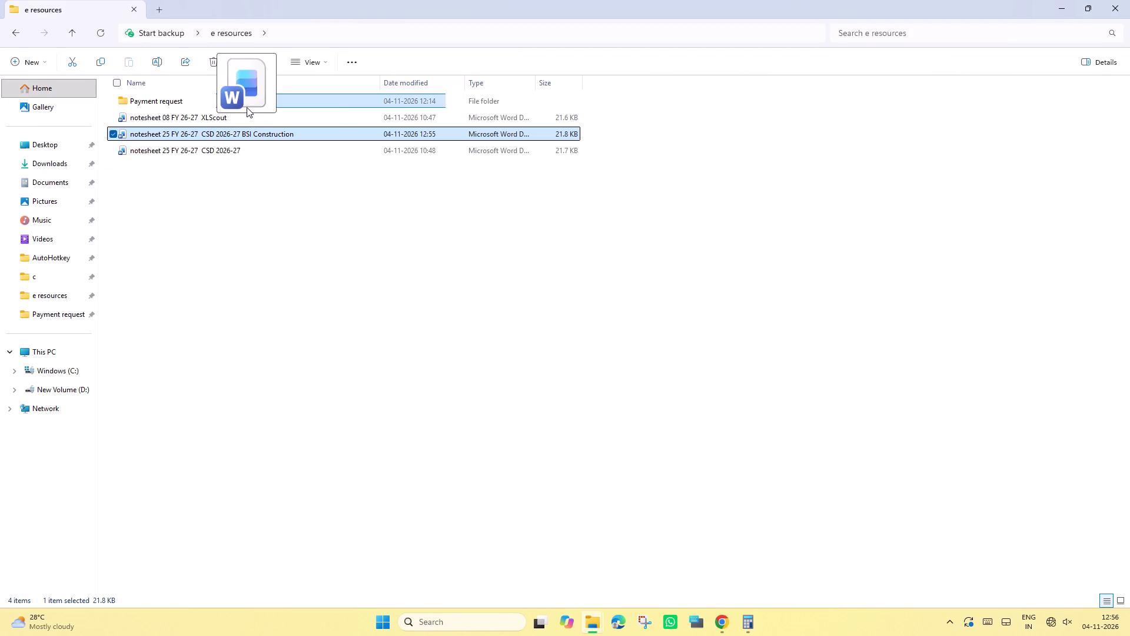
pyautogui.moveTo(247, 107); pyautogui.dragTo(247, 100)
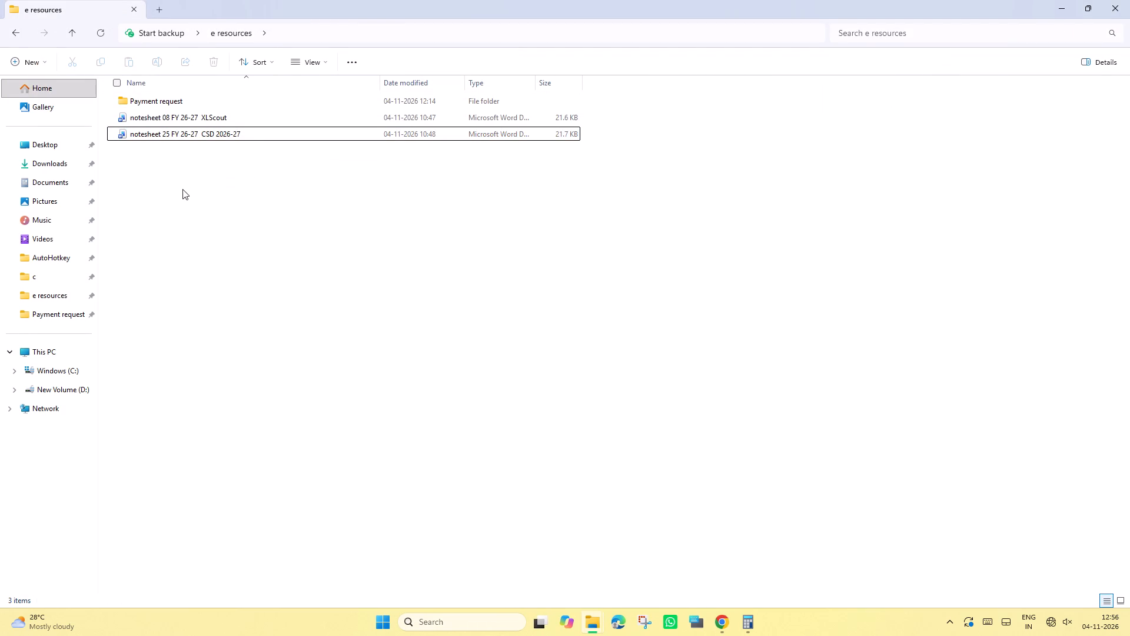
# Select the "notesheet 25 FY 26-27 CSD 2026-27" document in the e resources folder.
pyautogui.click(217, 137)
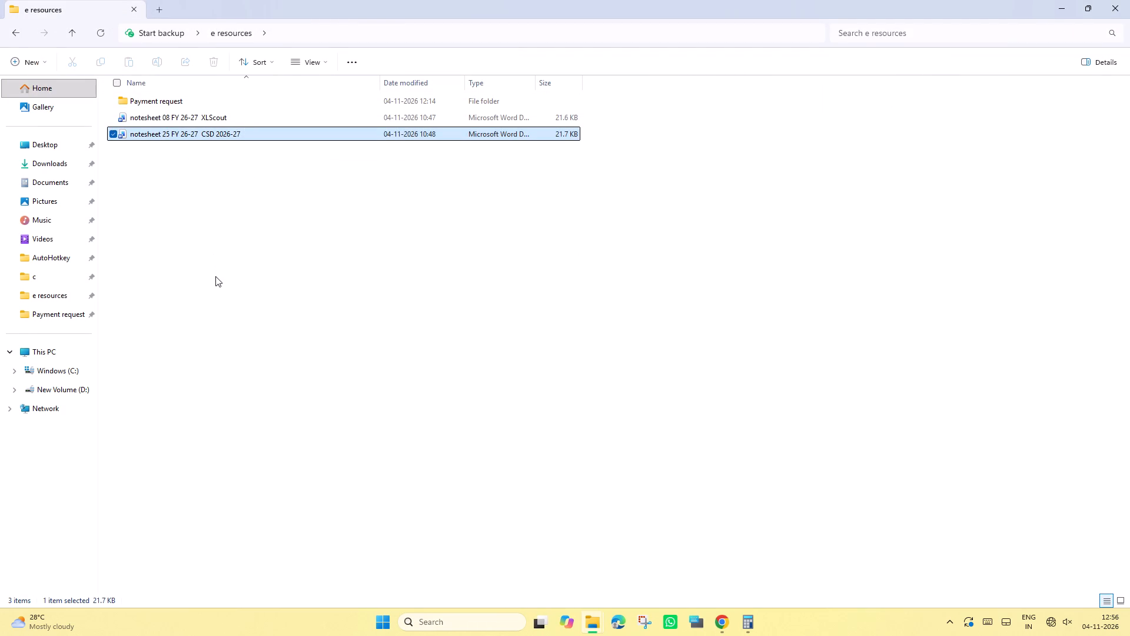
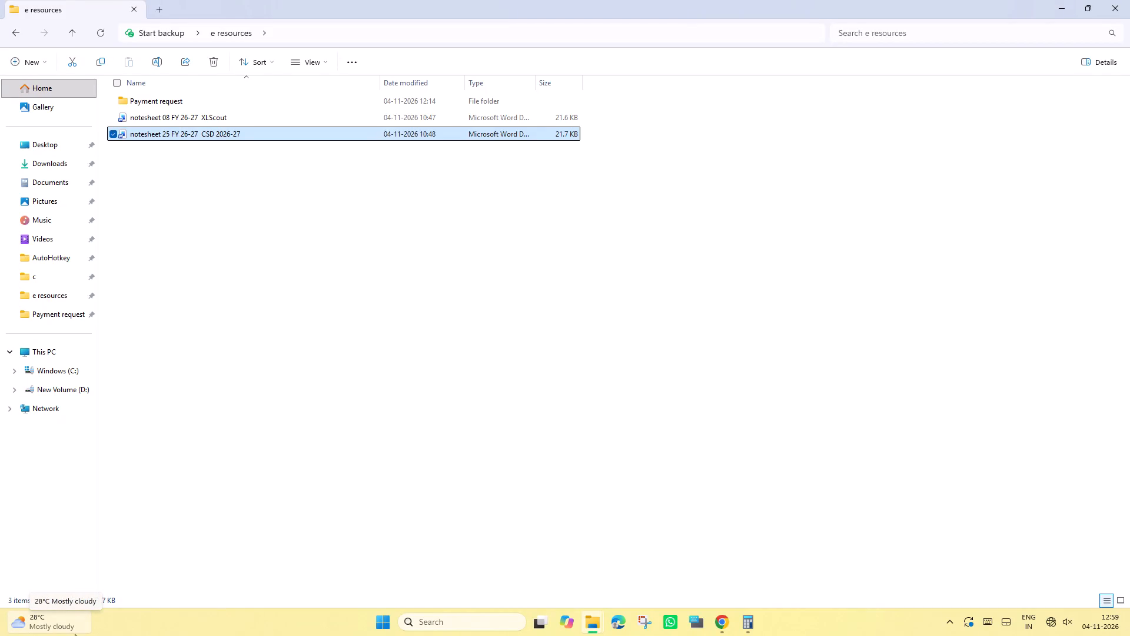
# Deselect the "notesheet 25 FY 26-27 CSD 2026-27" document in the e resources folder.
pyautogui.click(199, 239)
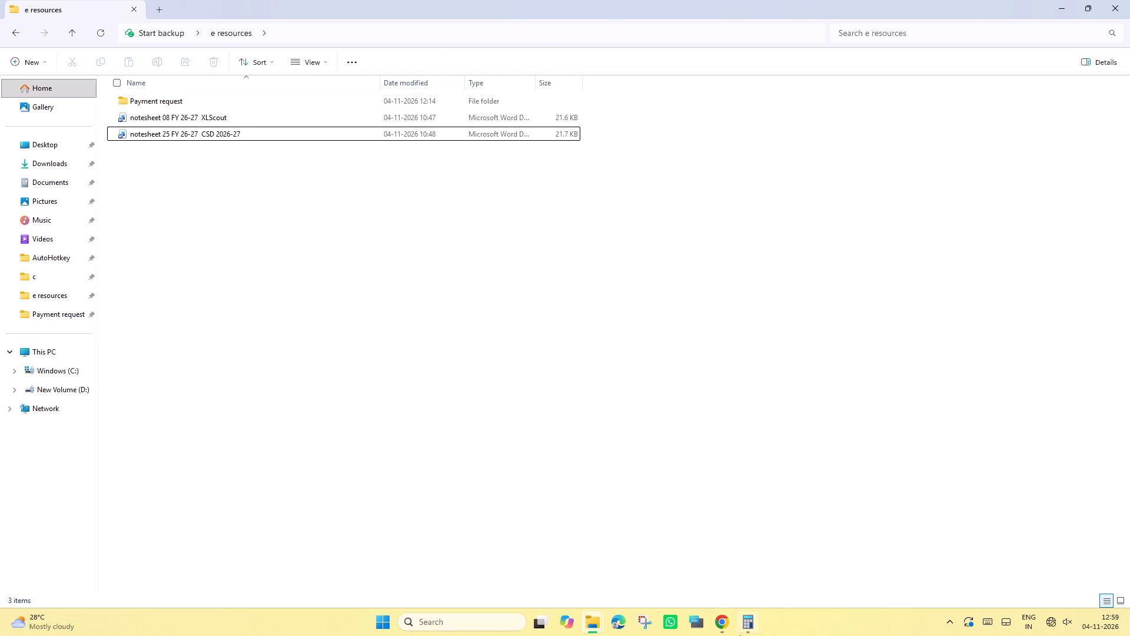
# Switch to the Chrome window with the staff page and search the web for "chf full form" in a new tab.
pyautogui.click(727, 624)
pyautogui.click(678, 551)
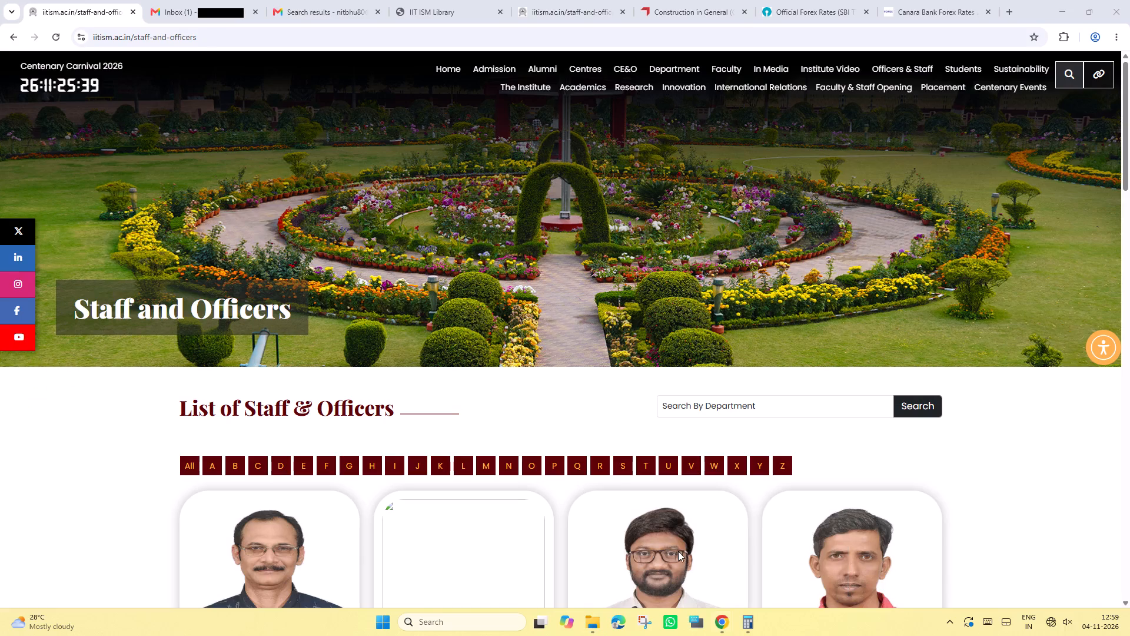
pyautogui.click(1012, 6)
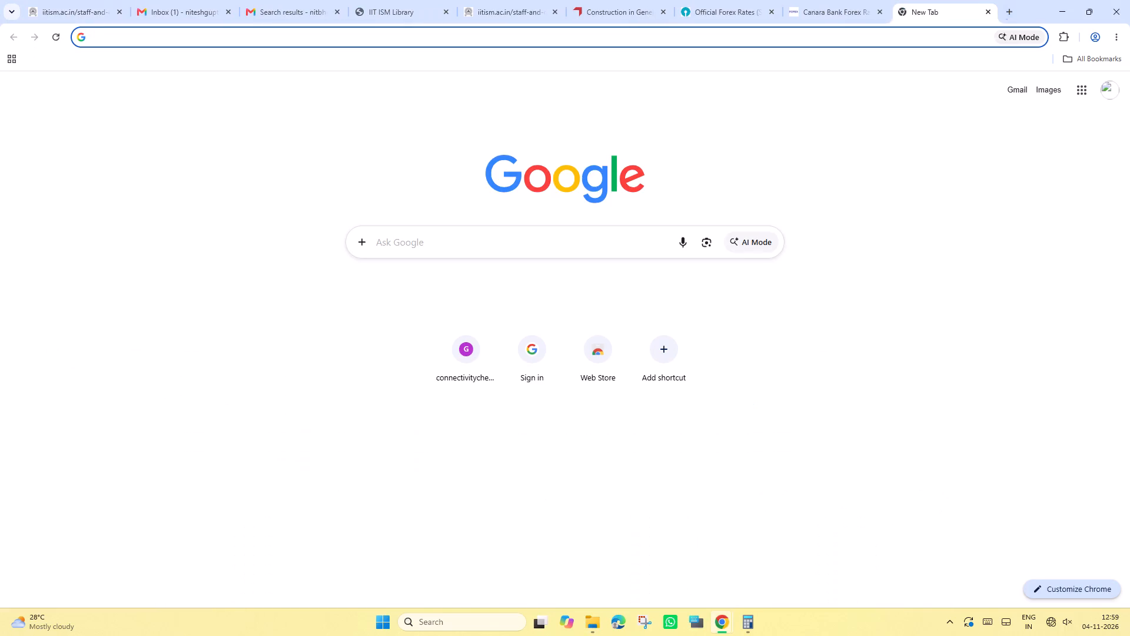
pyautogui.click(905, 36)
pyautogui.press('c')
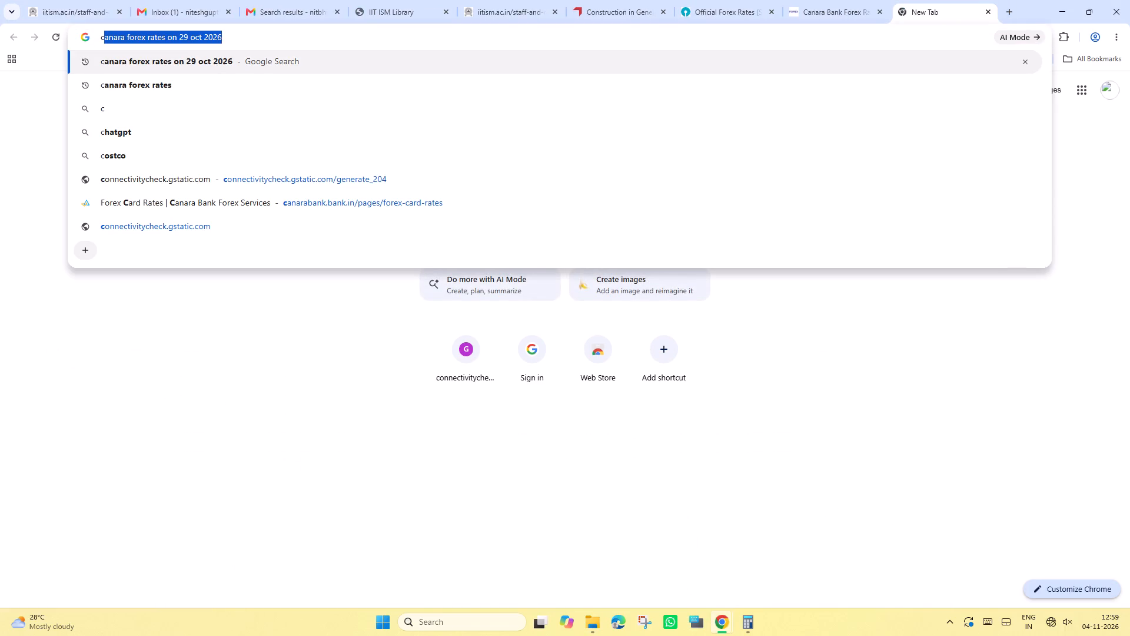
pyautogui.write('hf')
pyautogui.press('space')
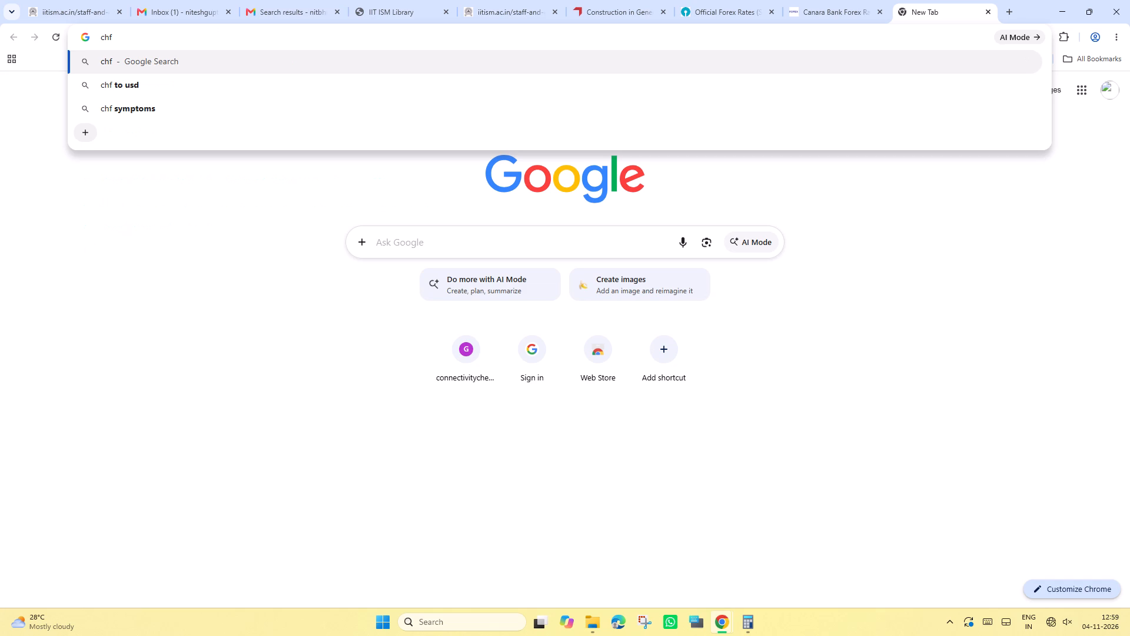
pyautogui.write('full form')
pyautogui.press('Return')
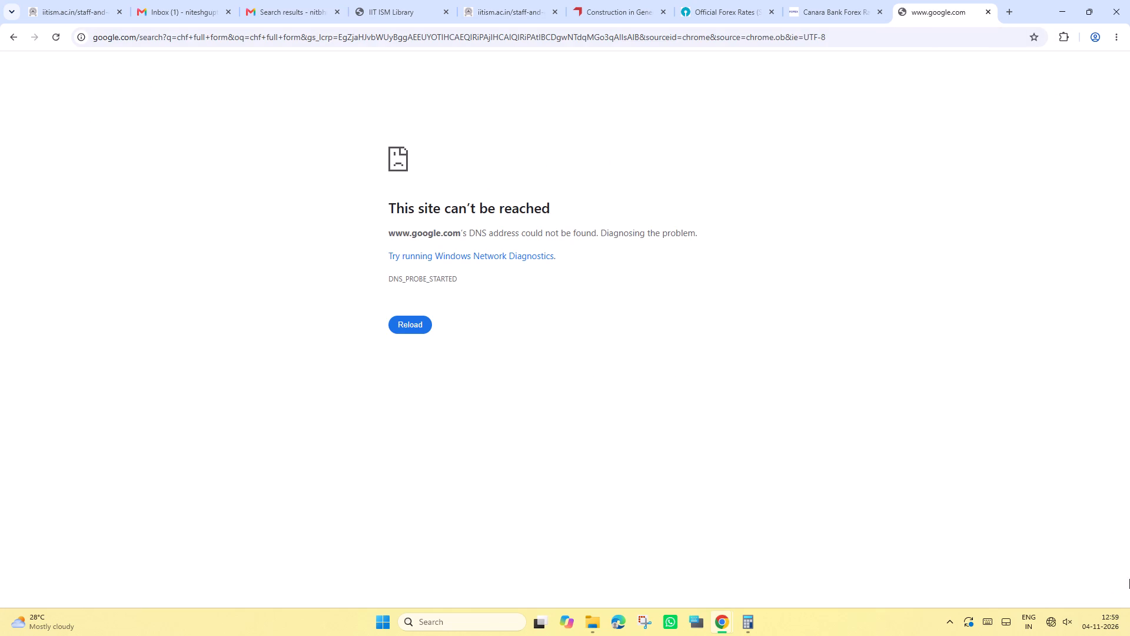
# Open the available Wi-Fi networks list and turn Wi-Fi off and back on.
pyautogui.click(1051, 621)
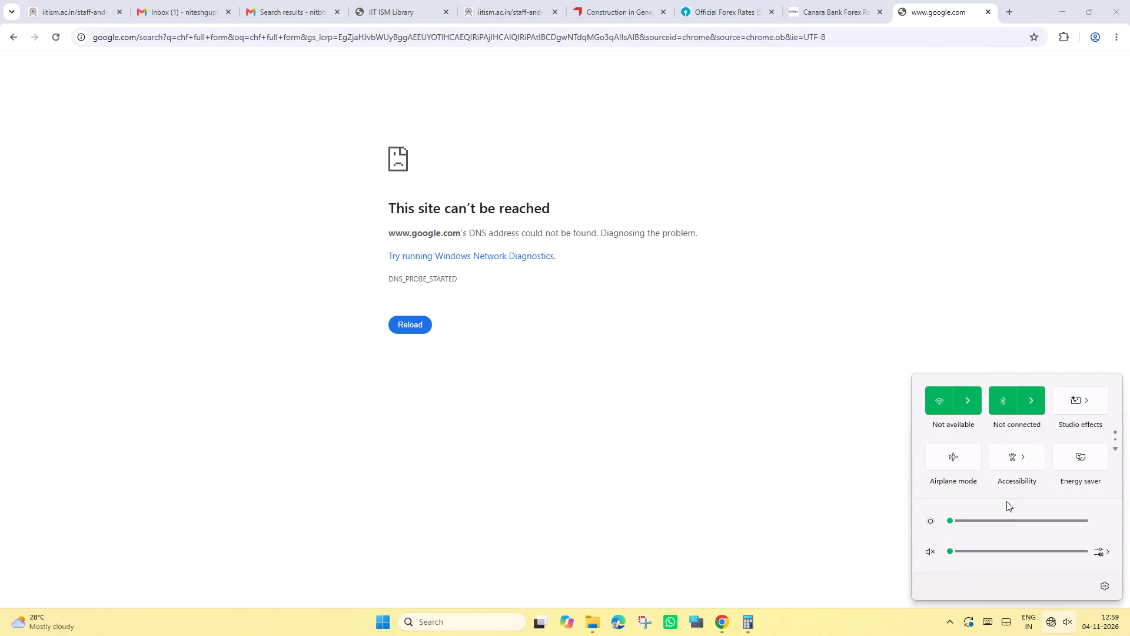
pyautogui.click(962, 392)
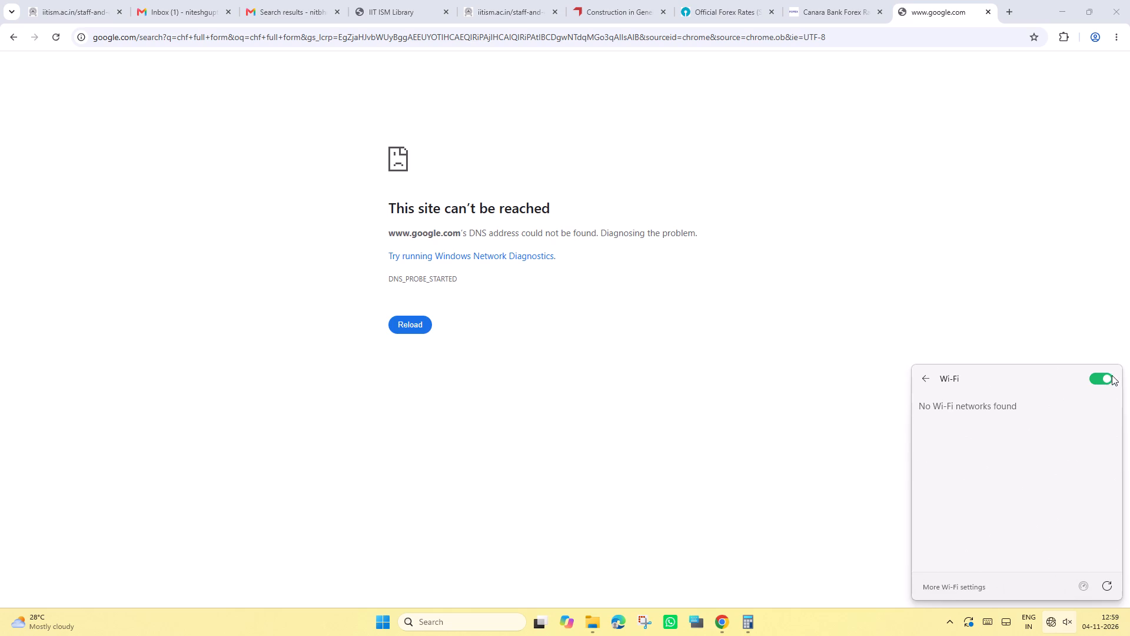
pyautogui.click(1095, 376)
pyautogui.click(1095, 381)
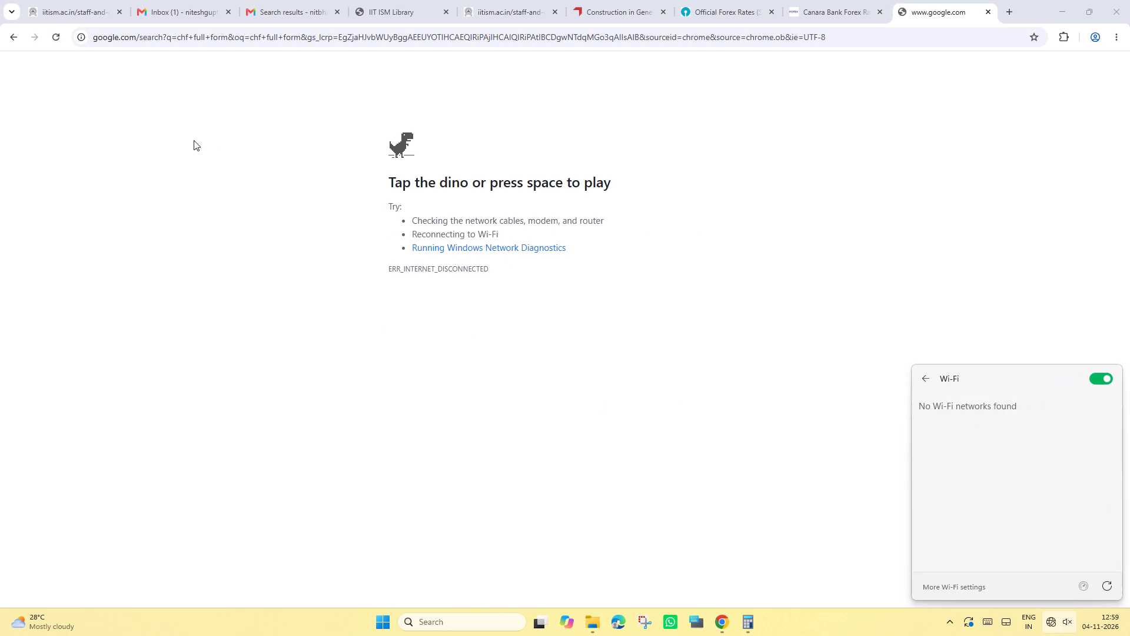
# Return to the new tab page, try the connectivitycheck.gstatic.com shortcut, and go back.
pyautogui.click(12, 35)
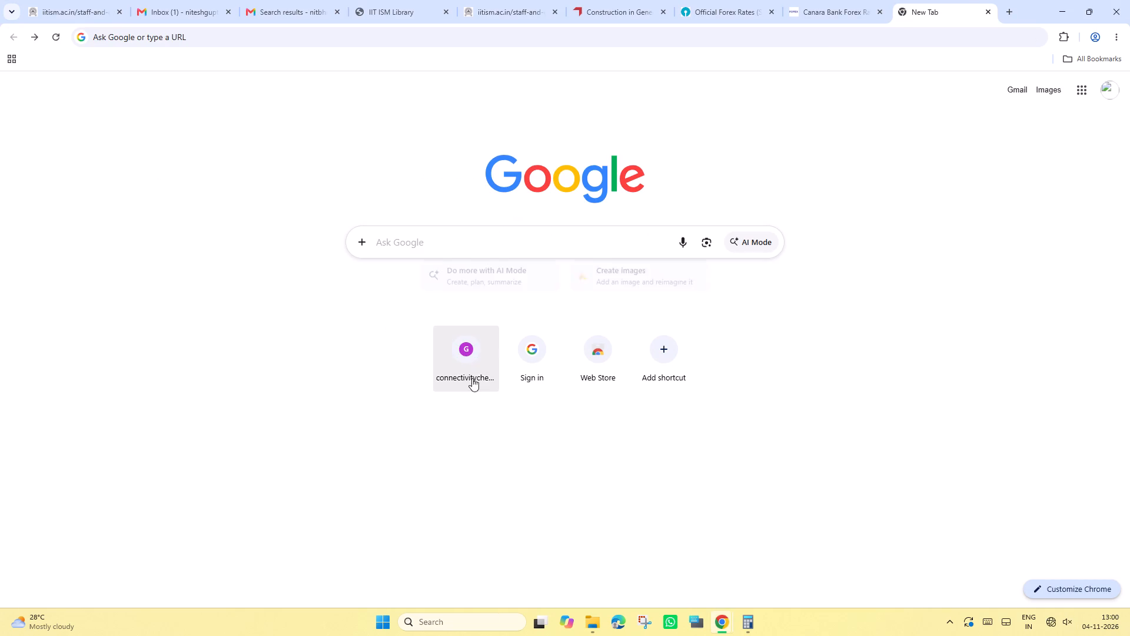
pyautogui.click(465, 349)
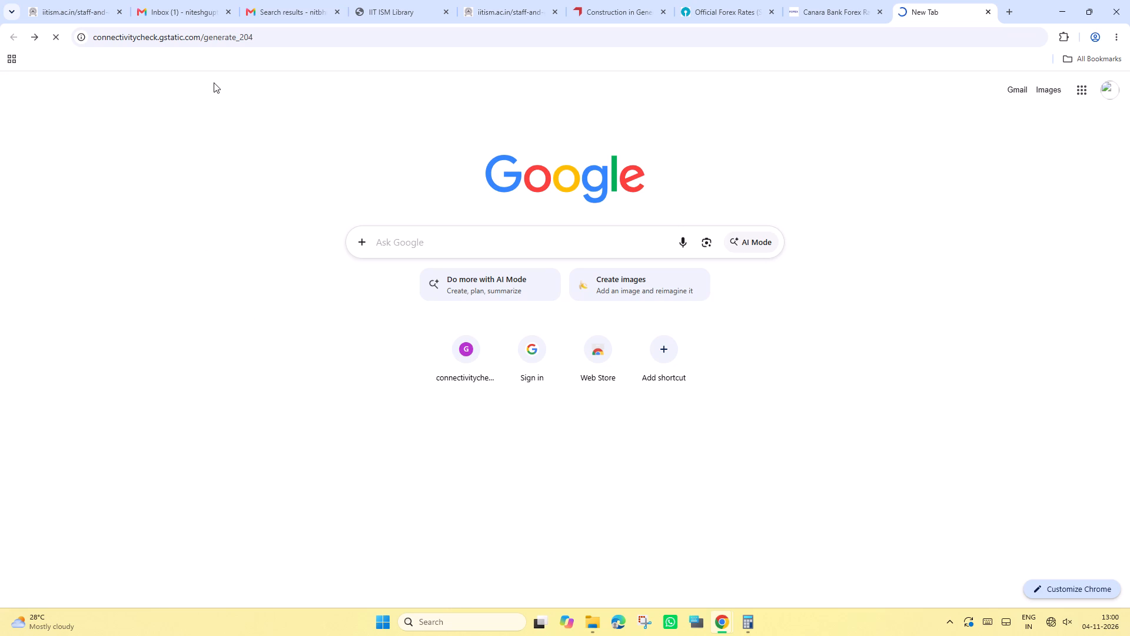
pyautogui.click(11, 39)
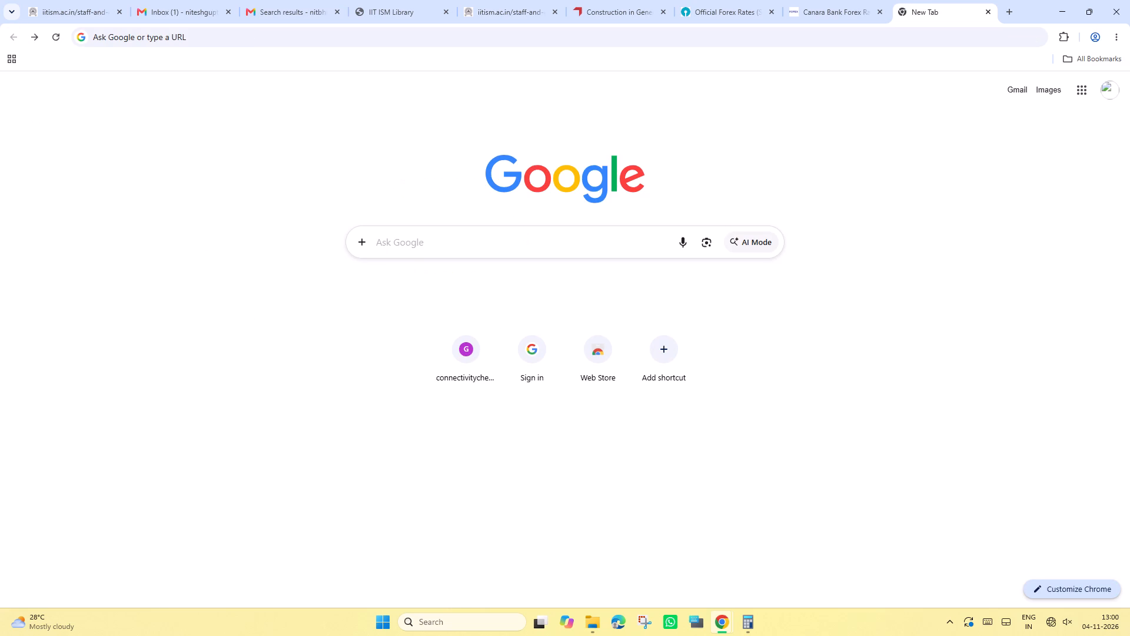
# Toggle Wi-Fi off and on once more and recheck the list of available networks.
pyautogui.click(1053, 619)
pyautogui.click(953, 406)
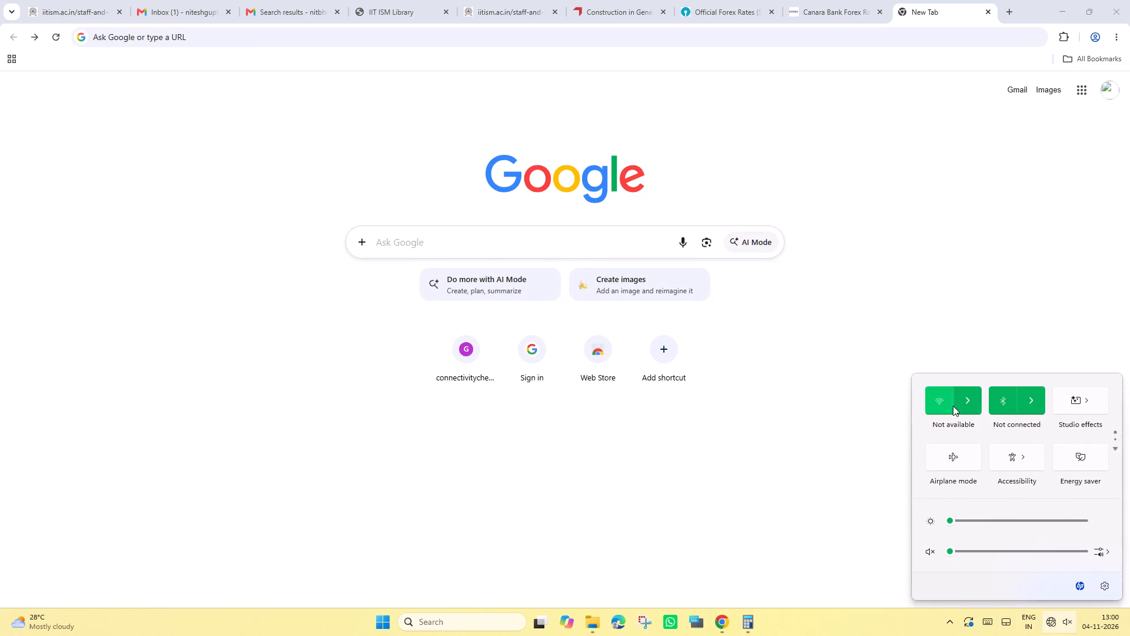
pyautogui.click(938, 400)
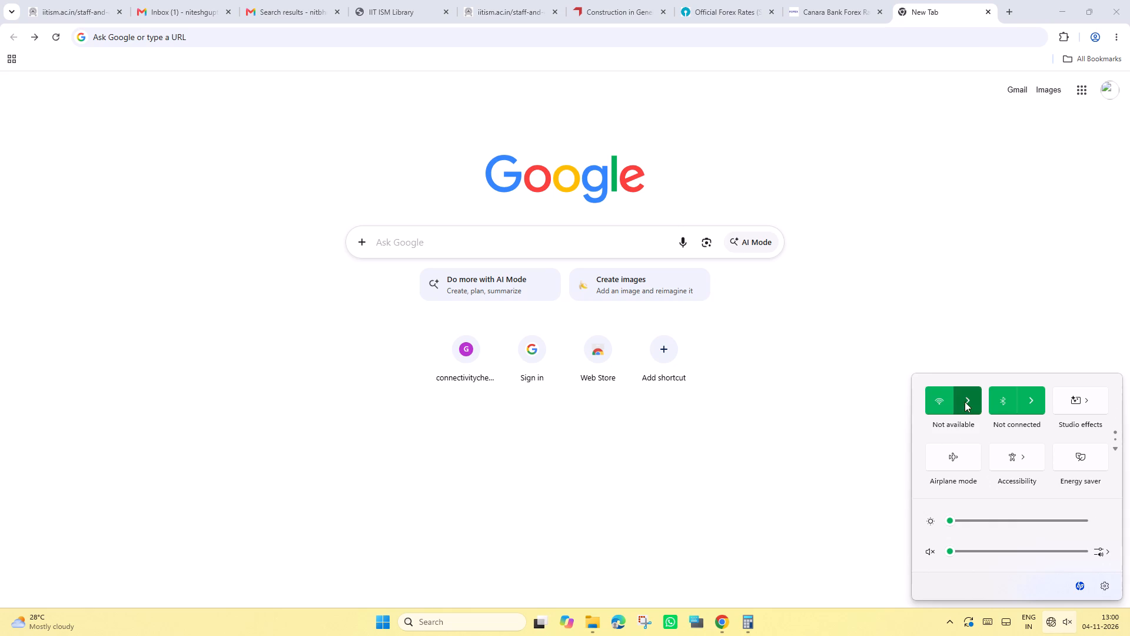
pyautogui.click(965, 402)
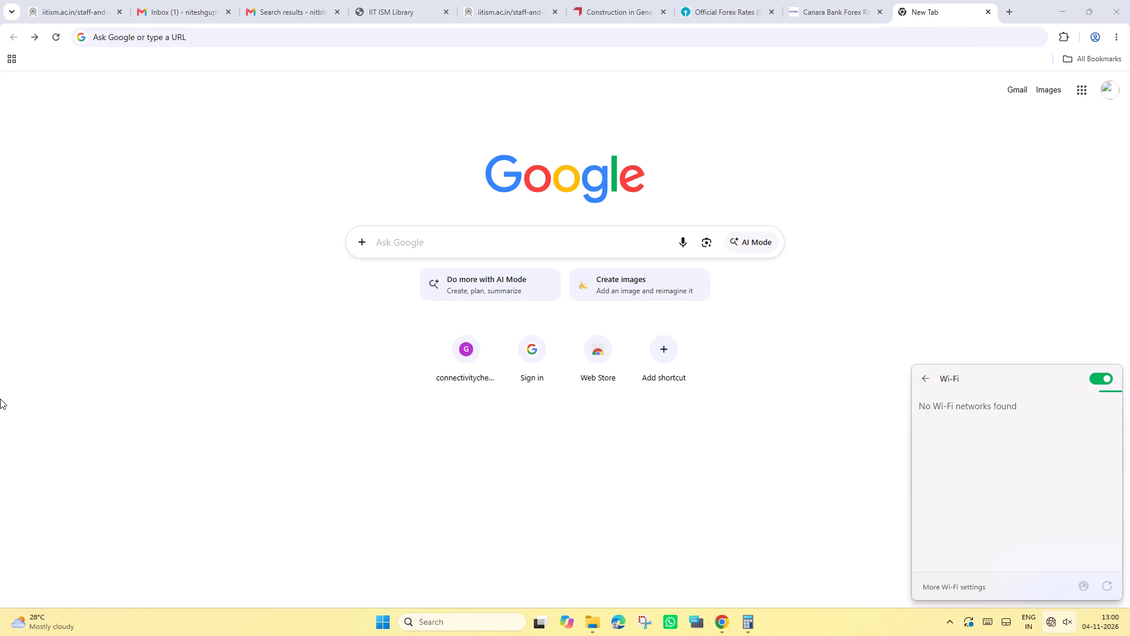
pyautogui.click(0, 323)
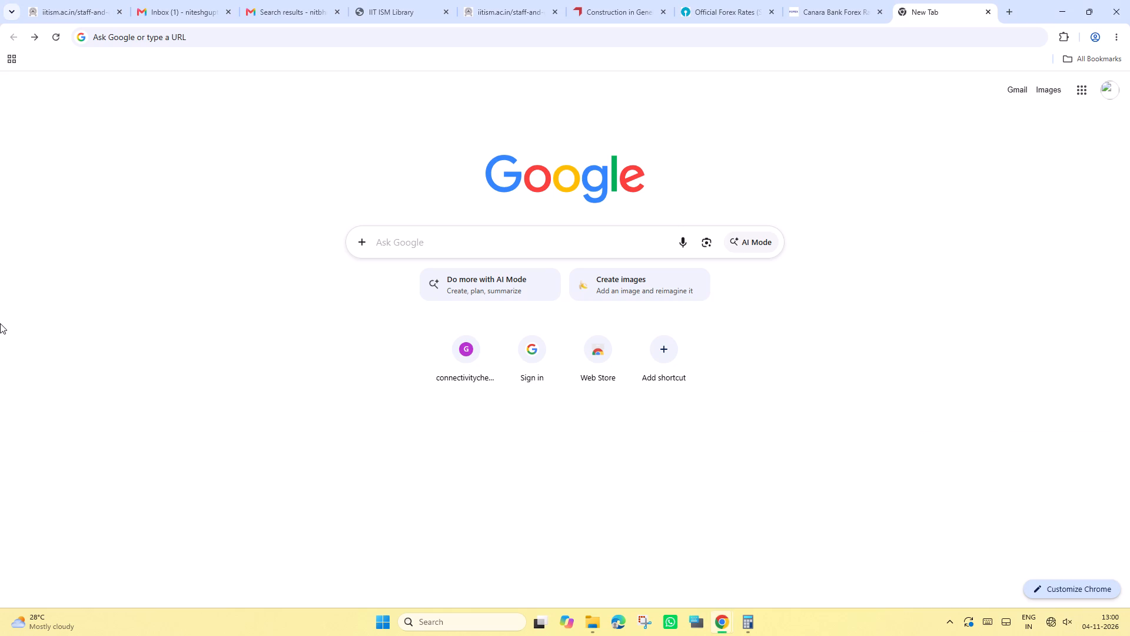
pyautogui.click(1052, 621)
pyautogui.click(968, 390)
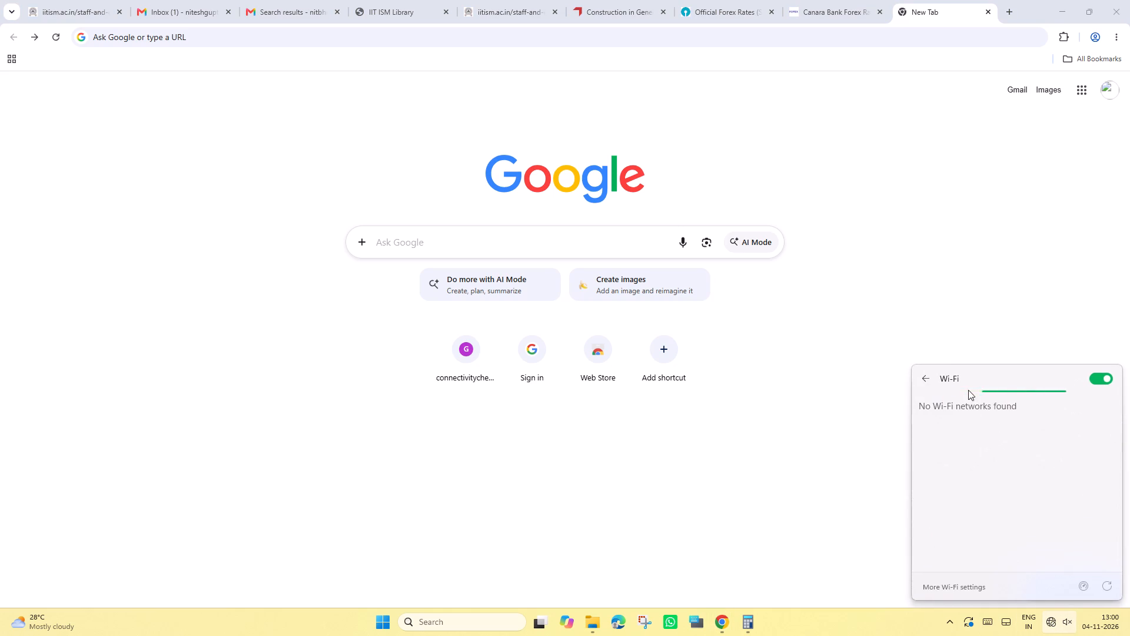